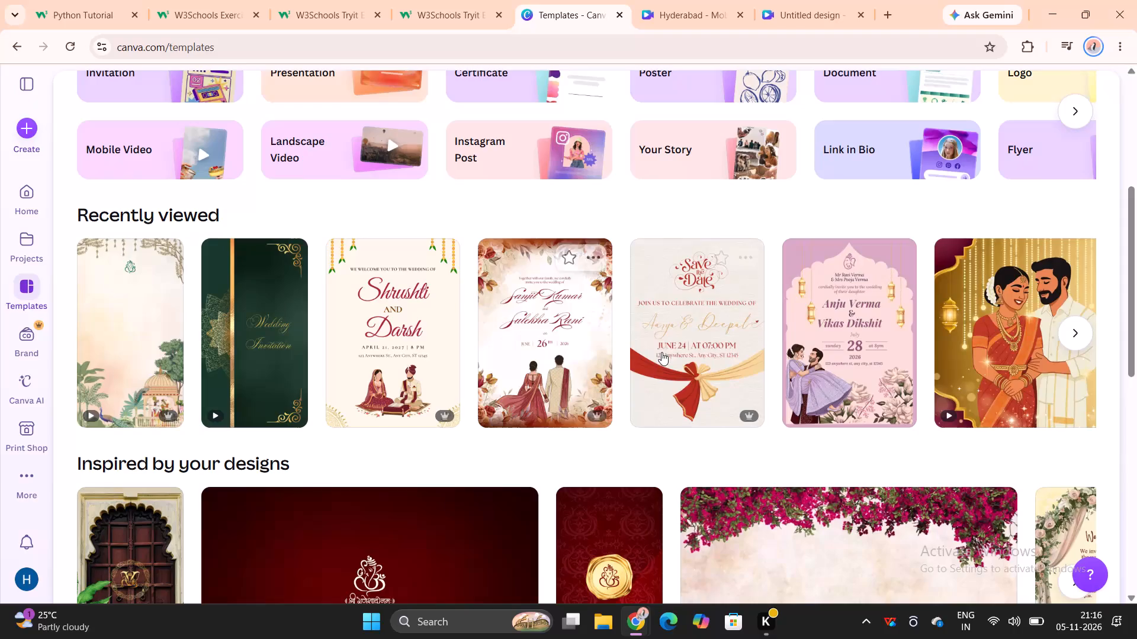
Browse the template gallery's rows, from recently viewed and design-inspired suggestions down to the festival and trending templates.
scroll(695, 345, up, 2)
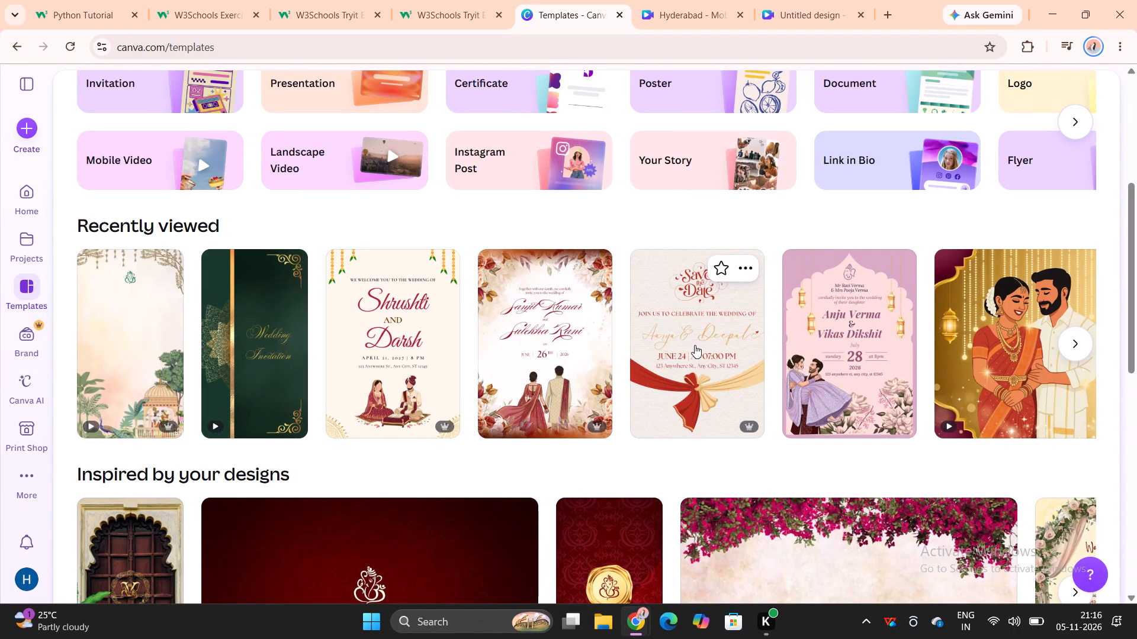
scroll(843, 342, left, 1)
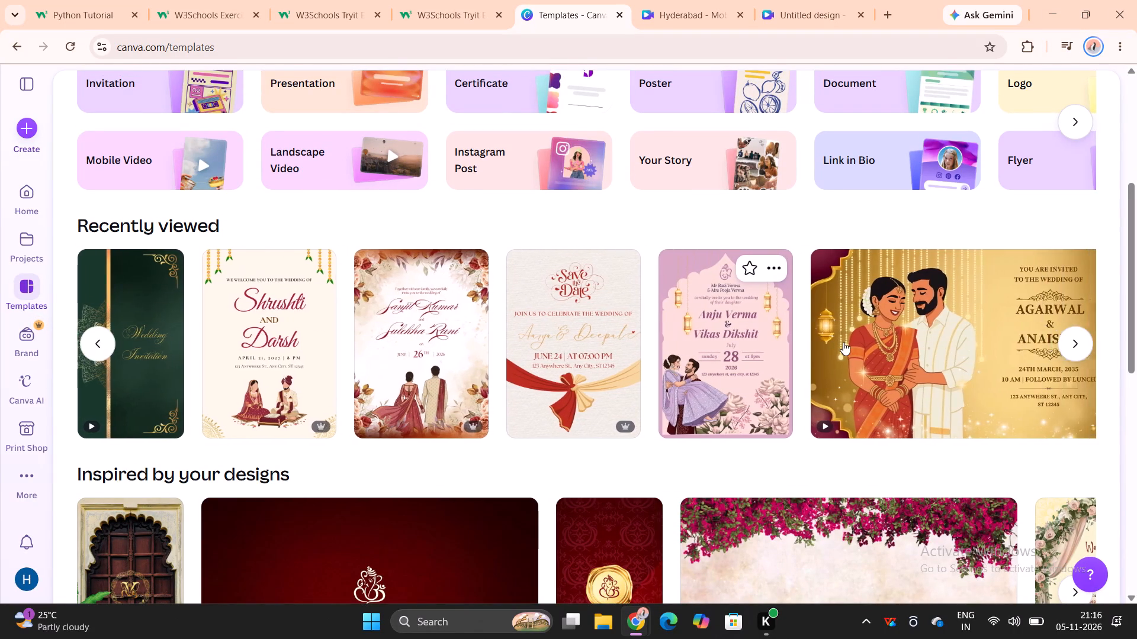
scroll(843, 342, left, 5)
scroll(843, 342, down, 3)
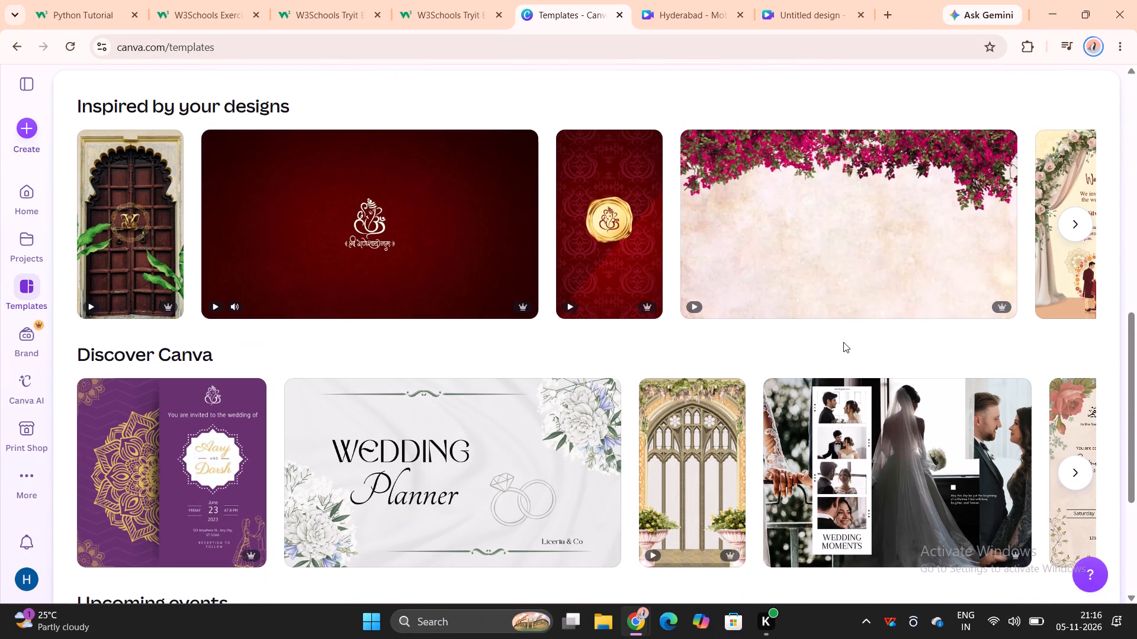
scroll(843, 342, down, 2)
scroll(843, 342, up, 7)
scroll(843, 342, down, 2)
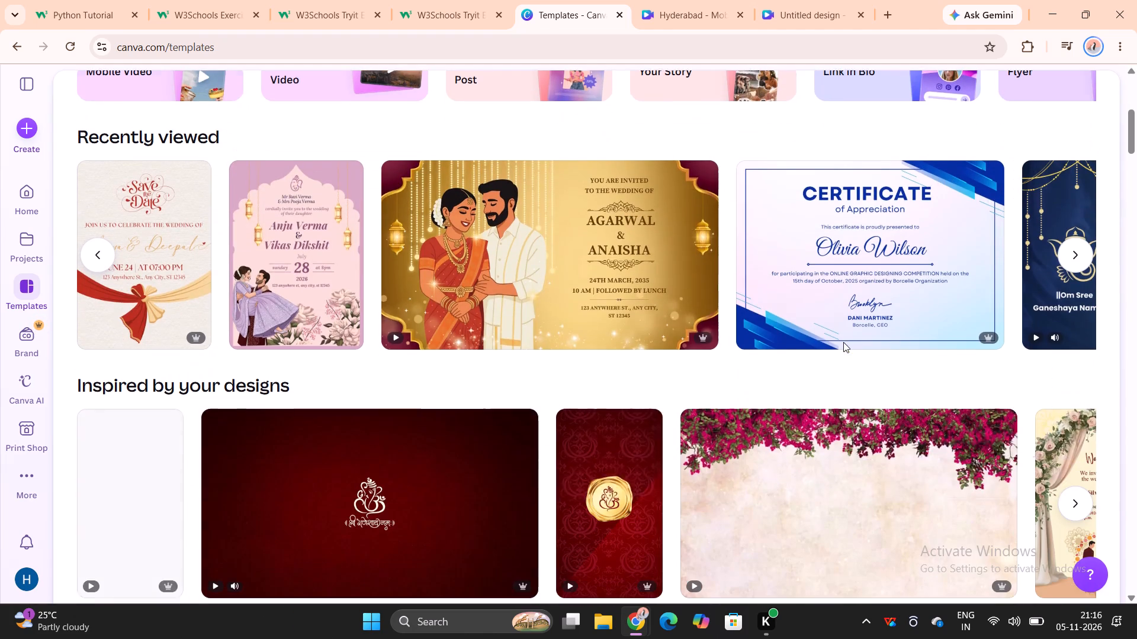
scroll(843, 342, down, 1)
scroll(549, 314, right, 6)
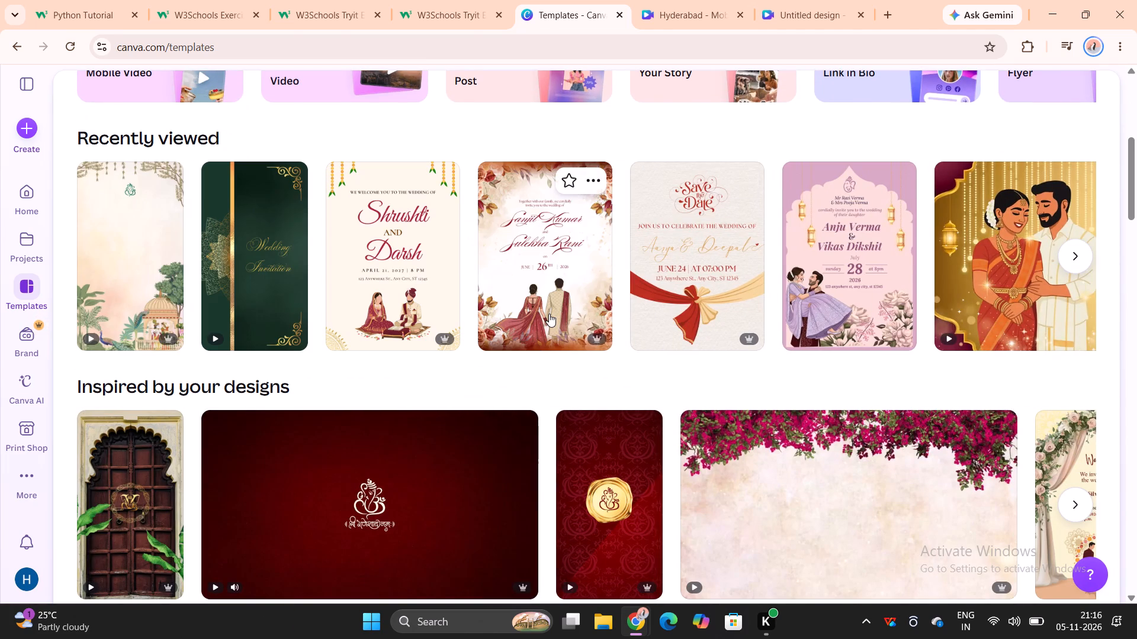
scroll(549, 314, down, 7)
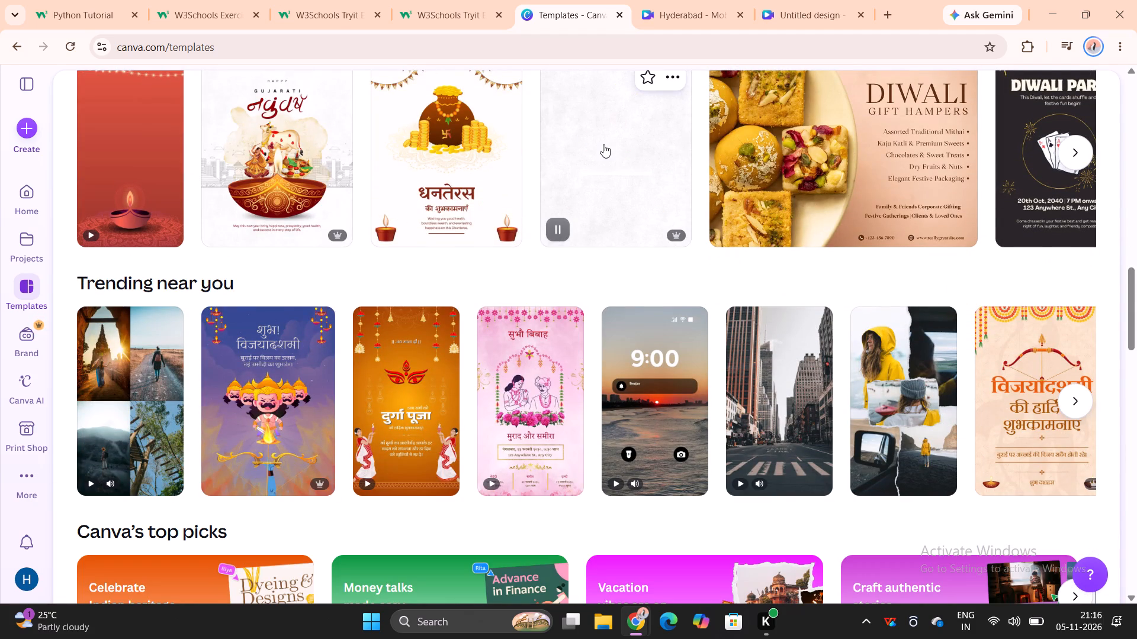
Open the preview of the White Yellow and Blue Elegant Traditional Dussehra Festival Instagram Post template and watch its animation.
double_click(603, 144)
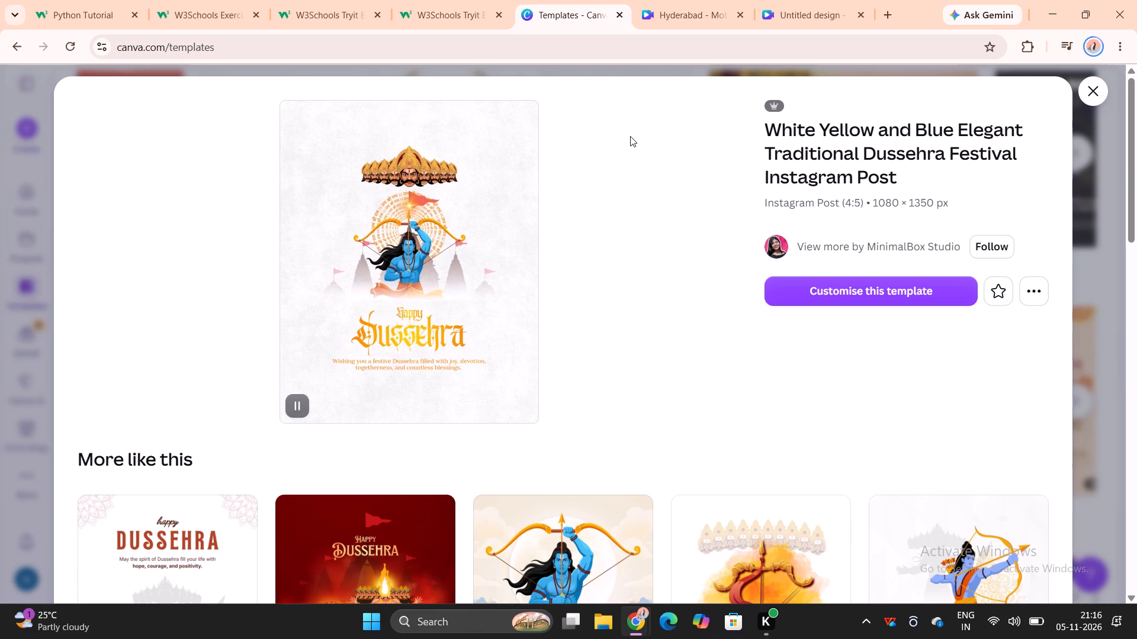
click(630, 136)
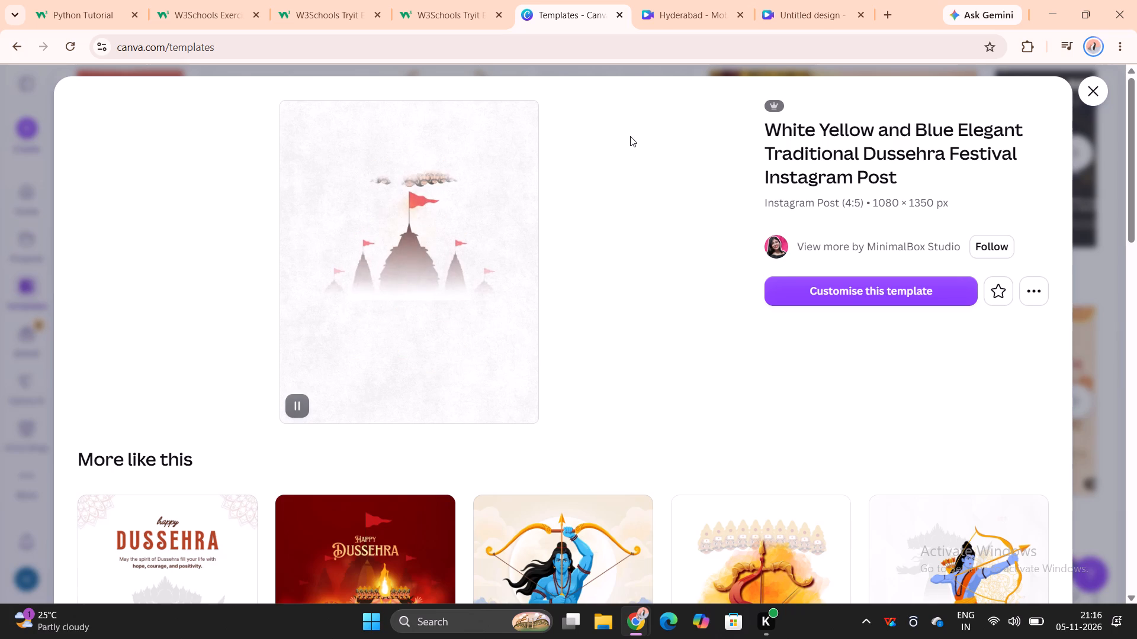
click(630, 136)
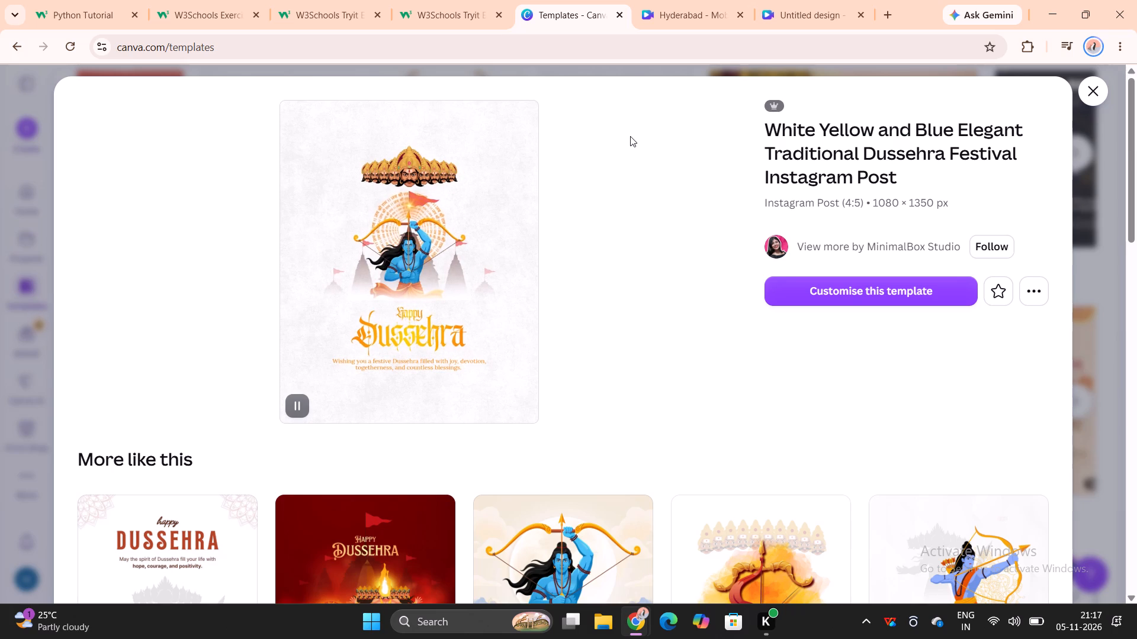
Look through the templates similar to the White Yellow and Blue Dussehra Instagram post, and close the template preview.
scroll(630, 136, down, 3)
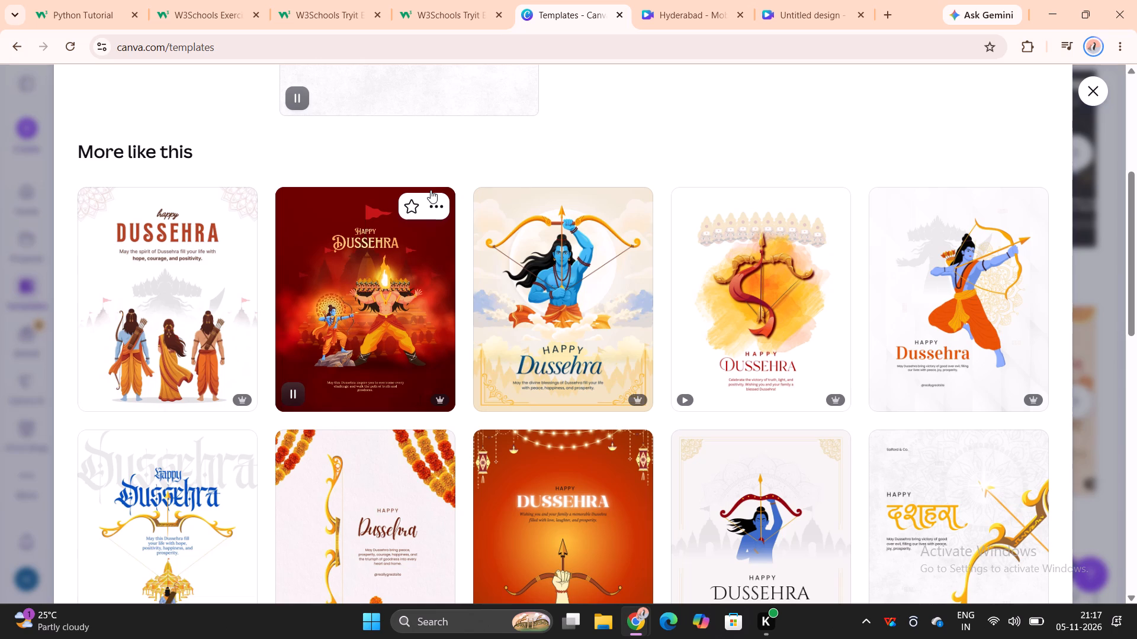
scroll(377, 345, down, 5)
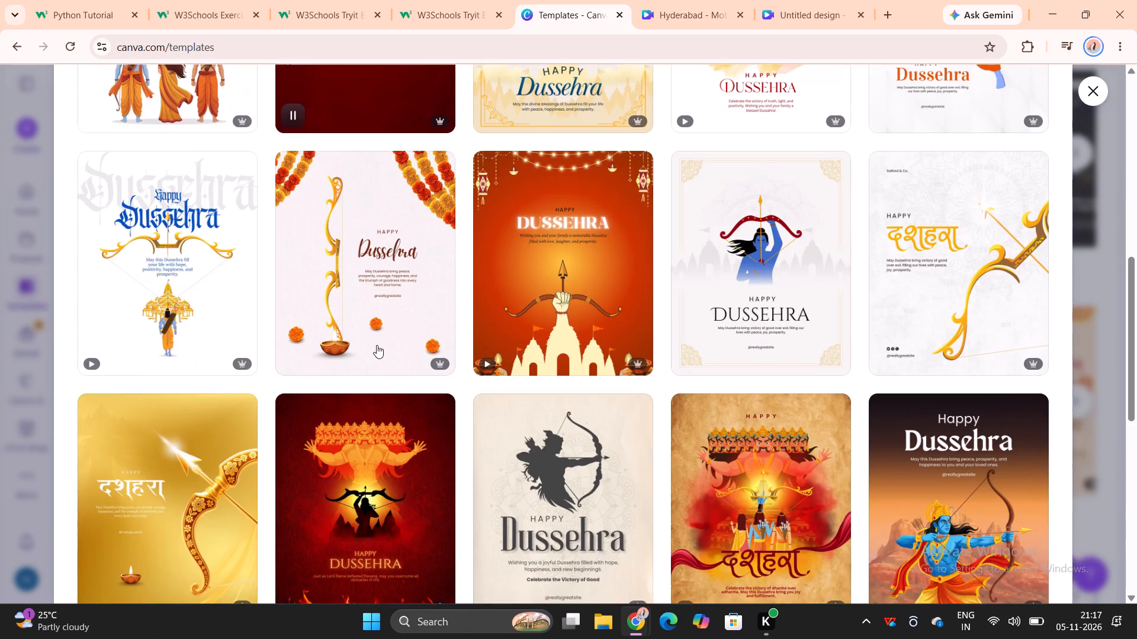
scroll(377, 345, down, 4)
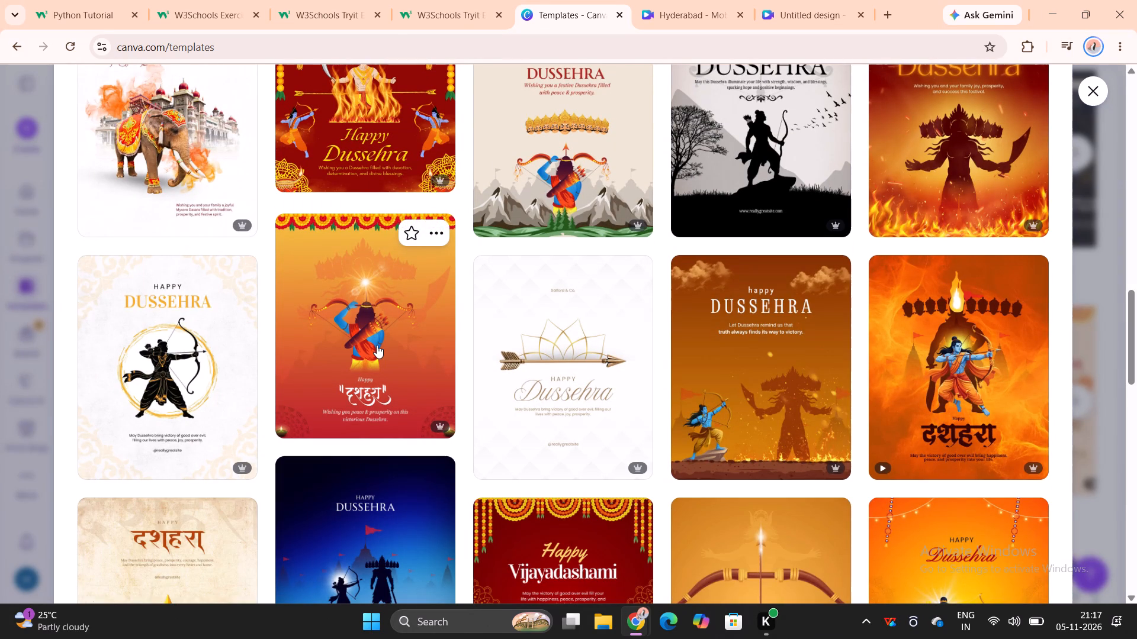
scroll(377, 345, down, 6)
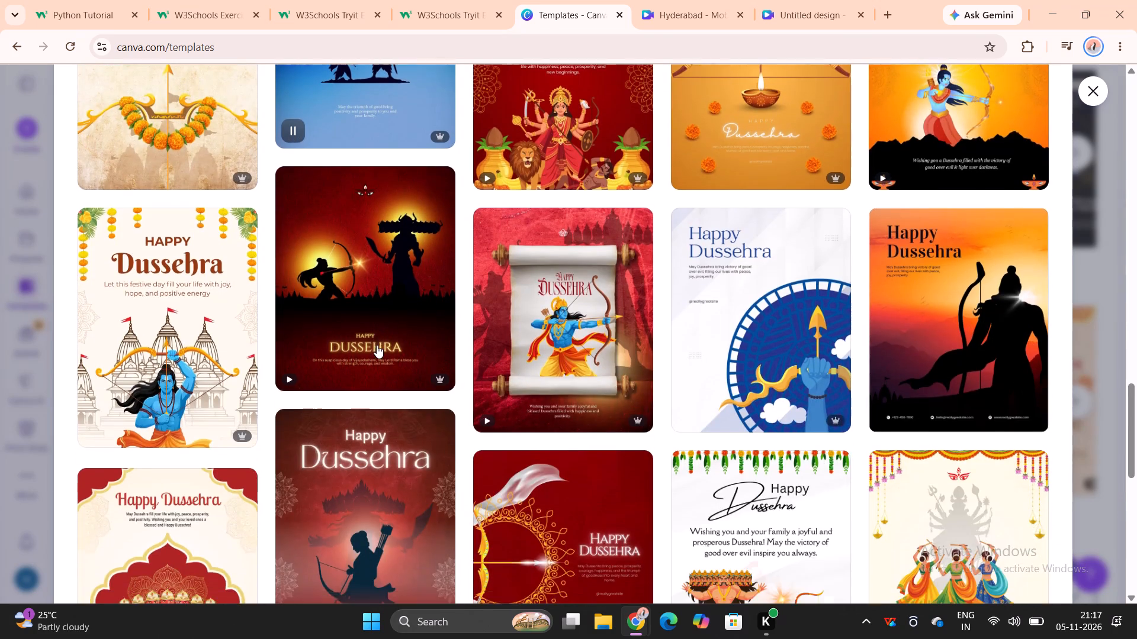
scroll(377, 345, down, 4)
scroll(663, 399, down, 1)
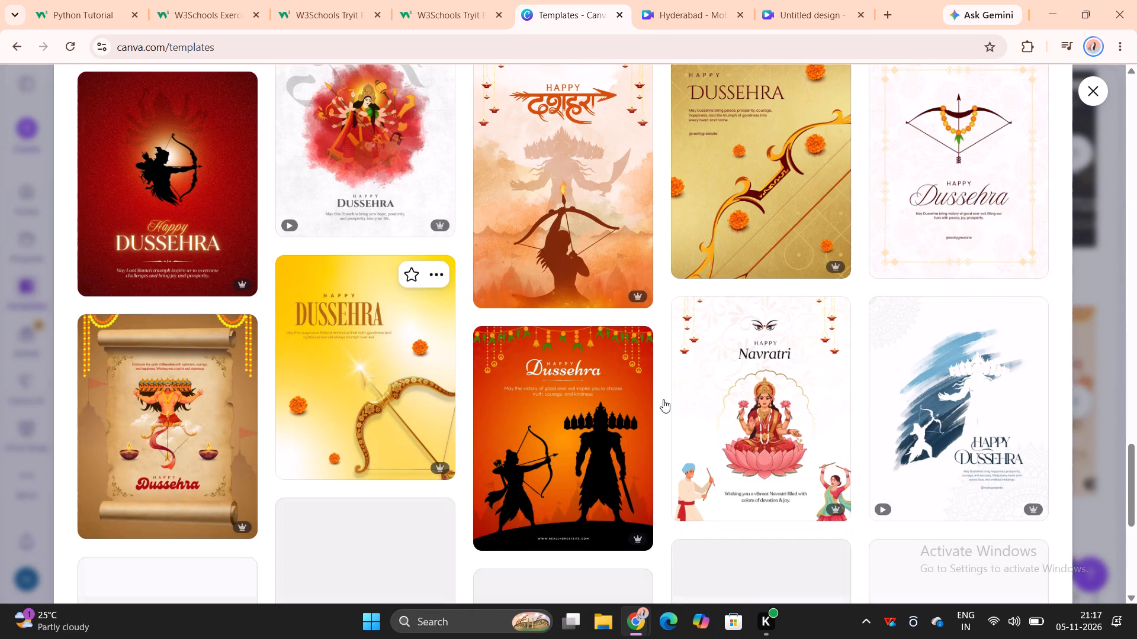
scroll(663, 399, down, 2)
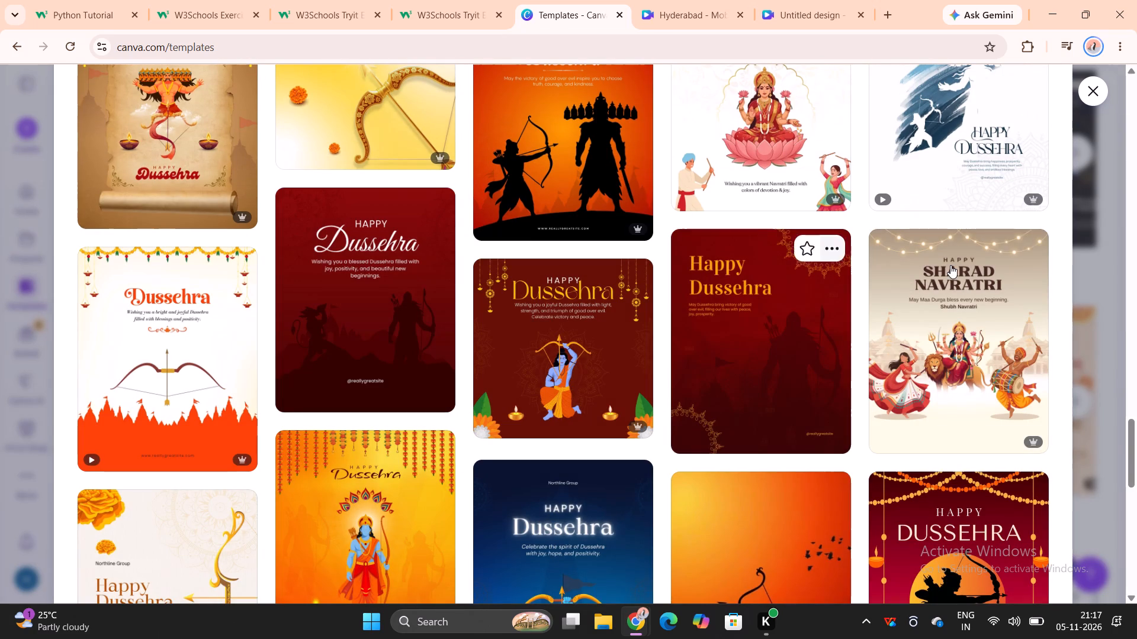
scroll(950, 265, down, 2)
click(1085, 88)
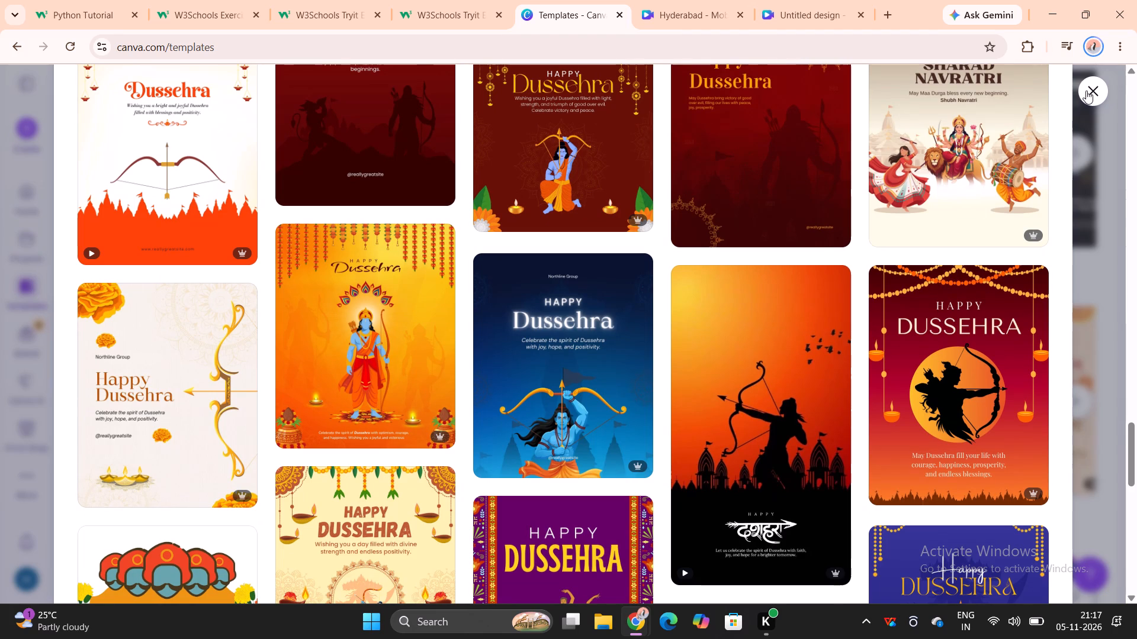
click(1086, 91)
click(1086, 91)
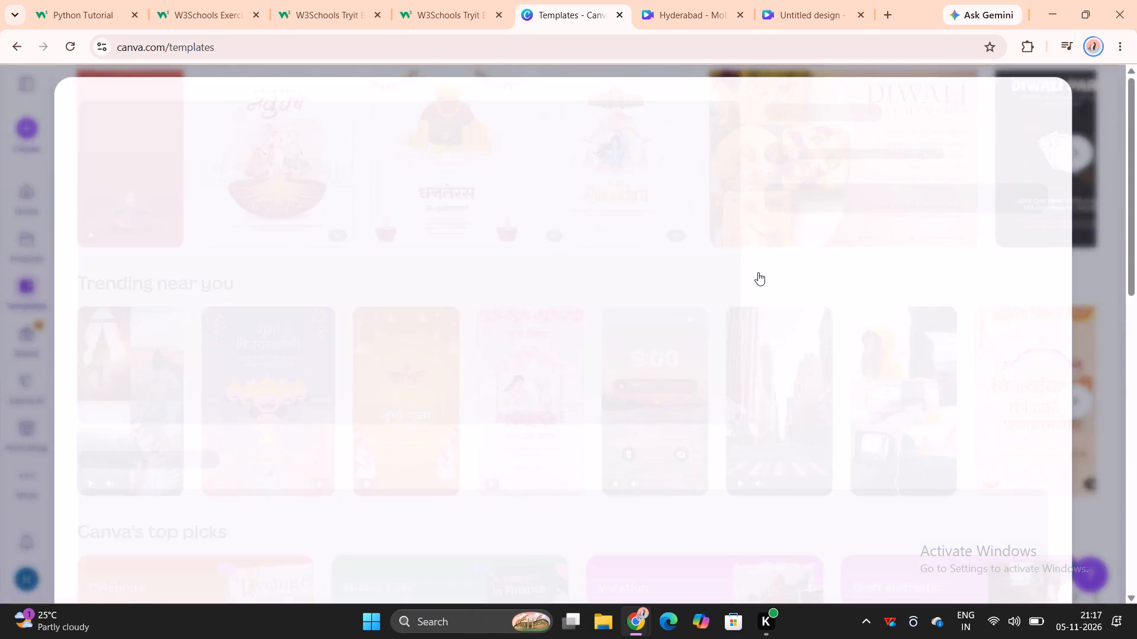
Open the "Vacation vibes are on" collection from Canva's top picks and browse its travel templates.
scroll(837, 291, down, 2)
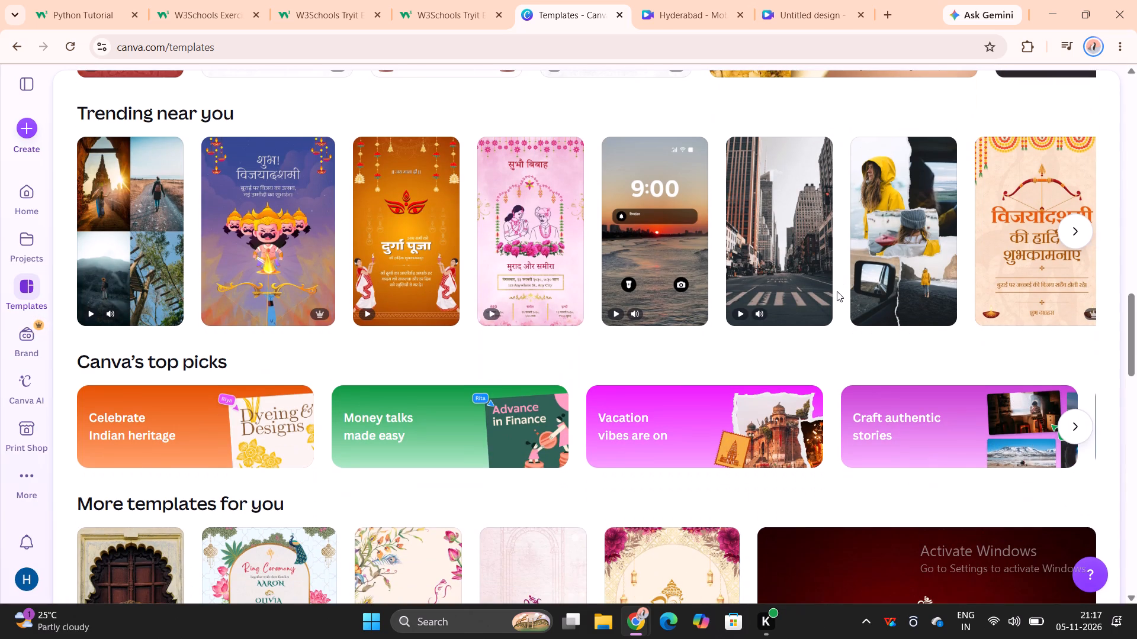
scroll(837, 291, left, 2)
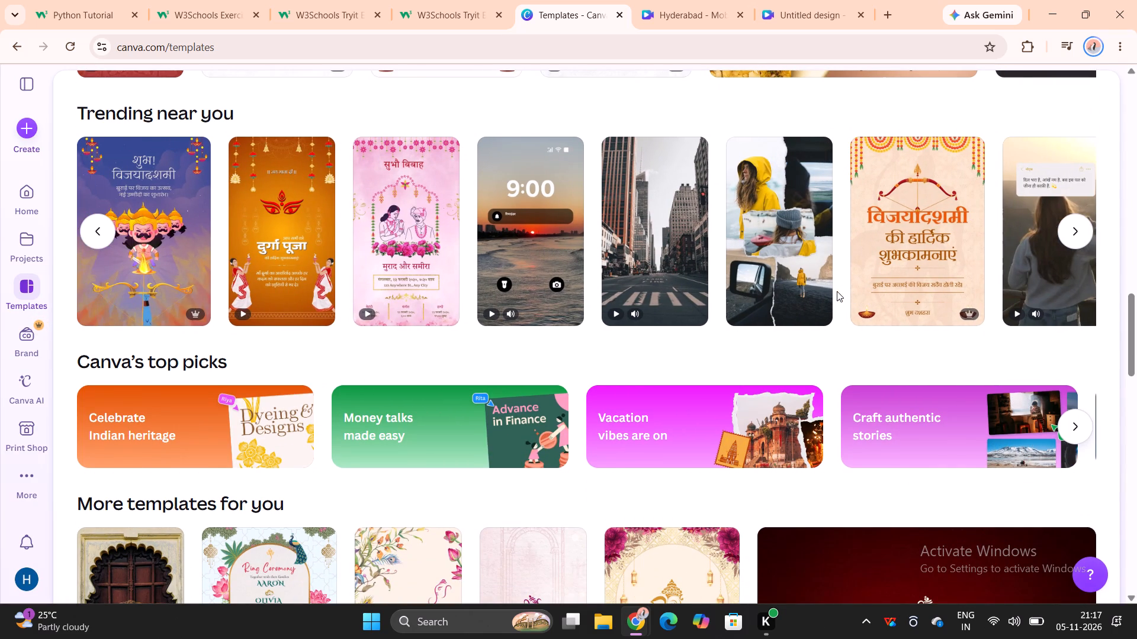
scroll(837, 291, left, 3)
scroll(837, 291, down, 2)
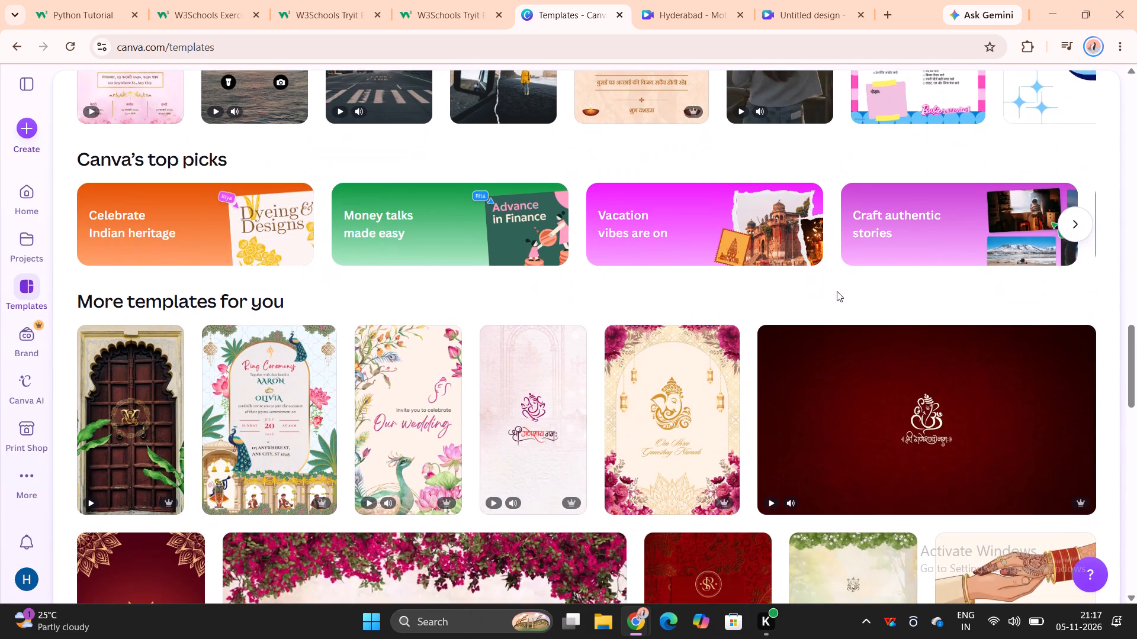
click(719, 233)
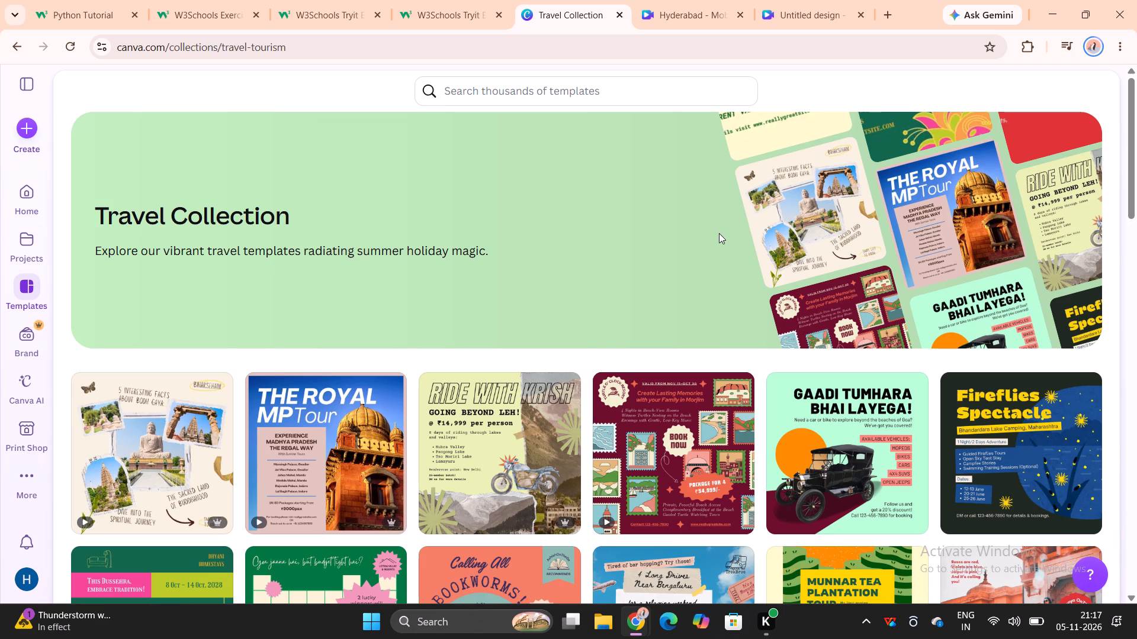
scroll(719, 233, down, 1)
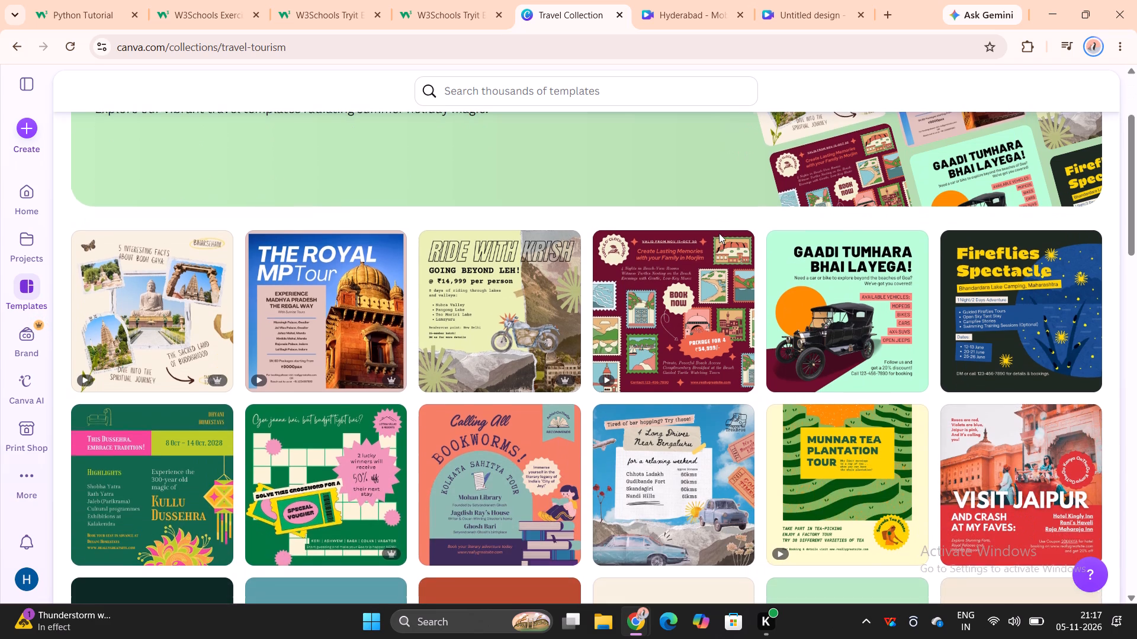
scroll(719, 233, down, 2)
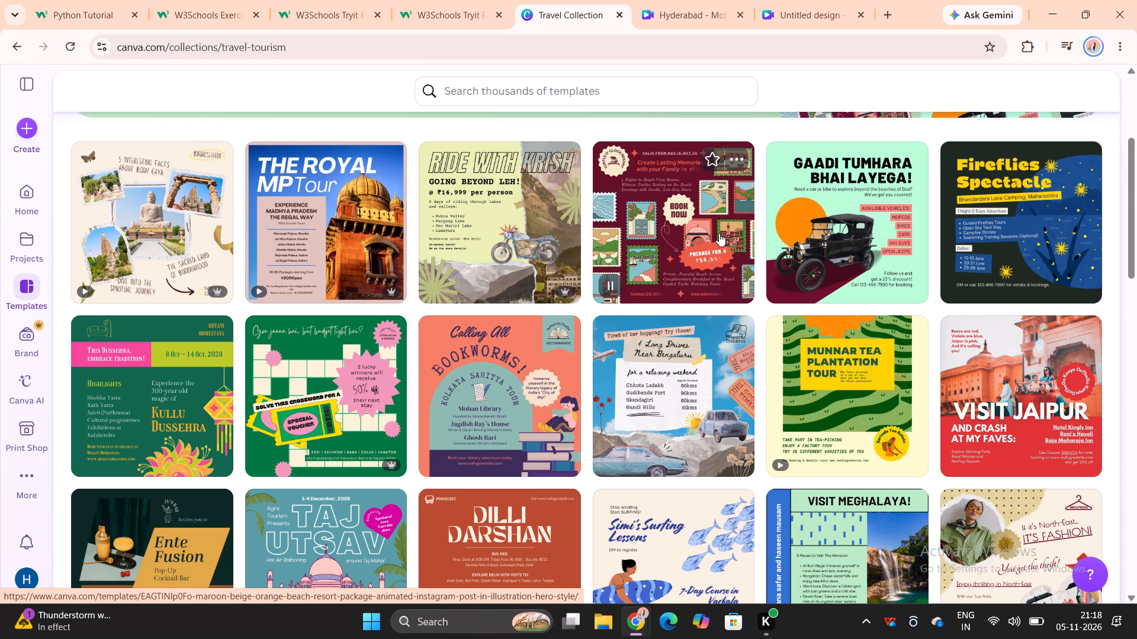
Browse the travel collection and open the preview of the green, purple and yellow taxi service Instagram post template.
scroll(719, 233, down, 3)
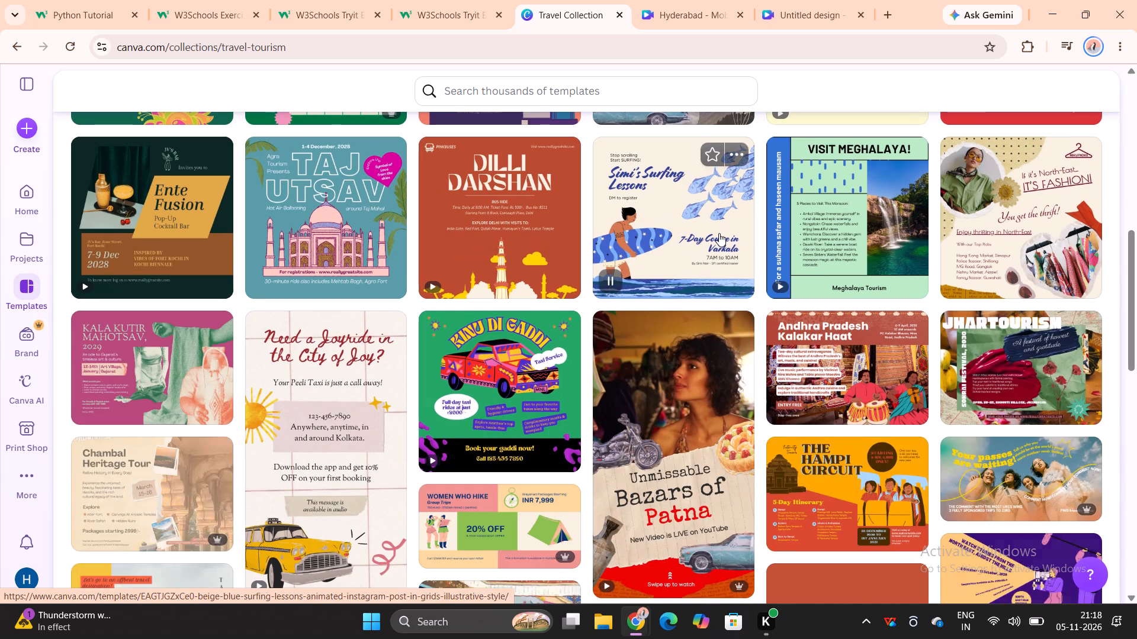
scroll(719, 233, down, 3)
scroll(626, 140, up, 2)
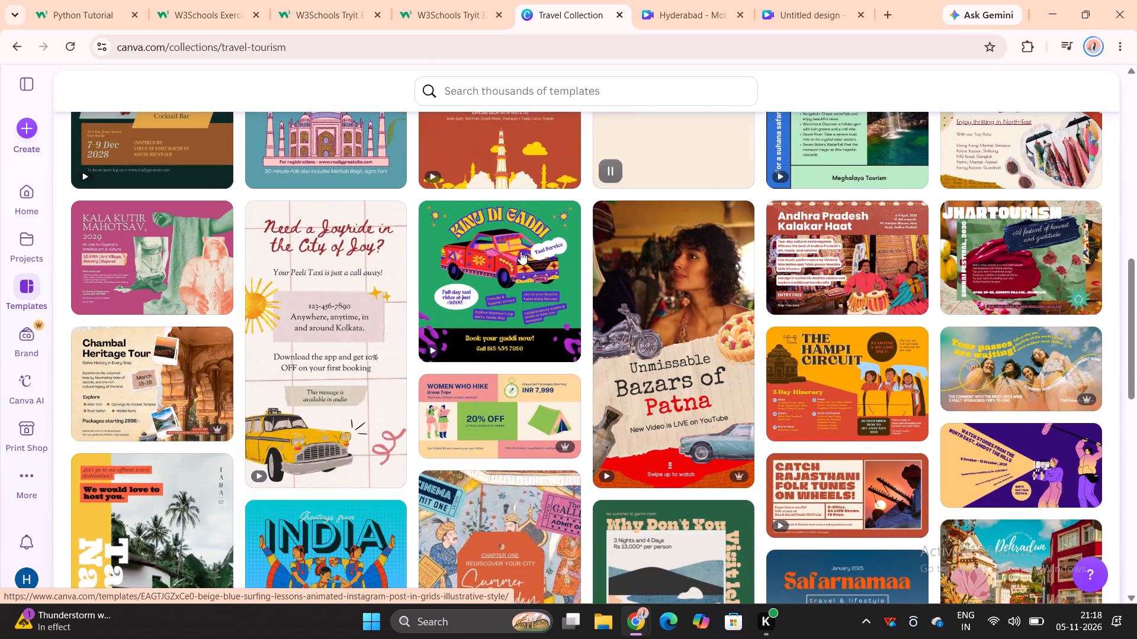
double_click(498, 264)
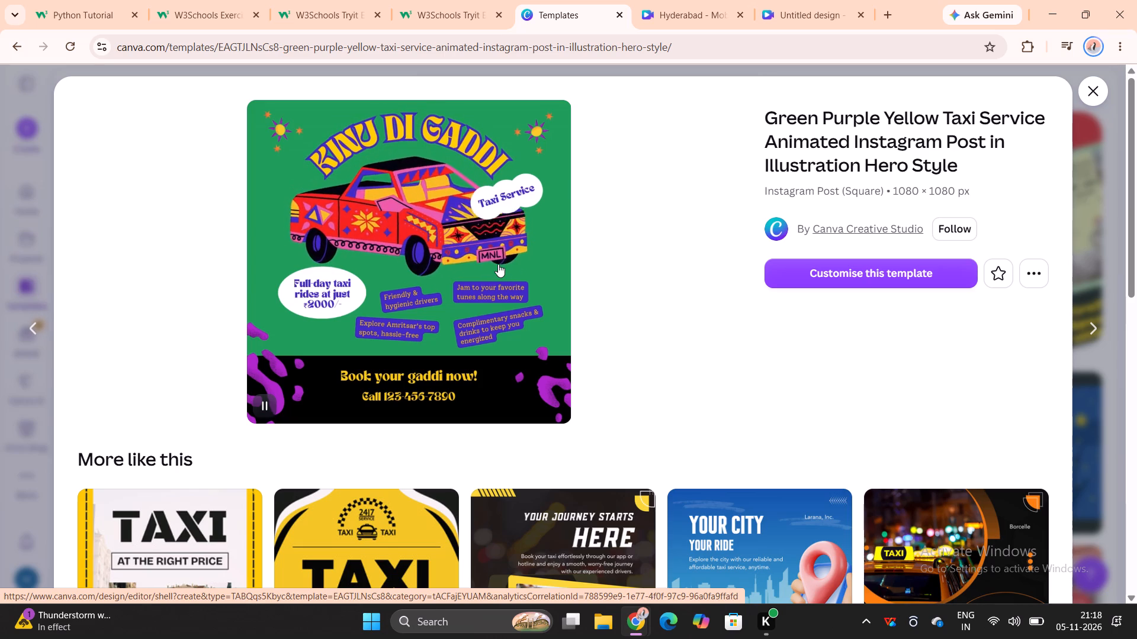
Look over the similar taxi templates, and open the Green Purple Yellow Taxi Service template for customising.
scroll(498, 264, down, 1)
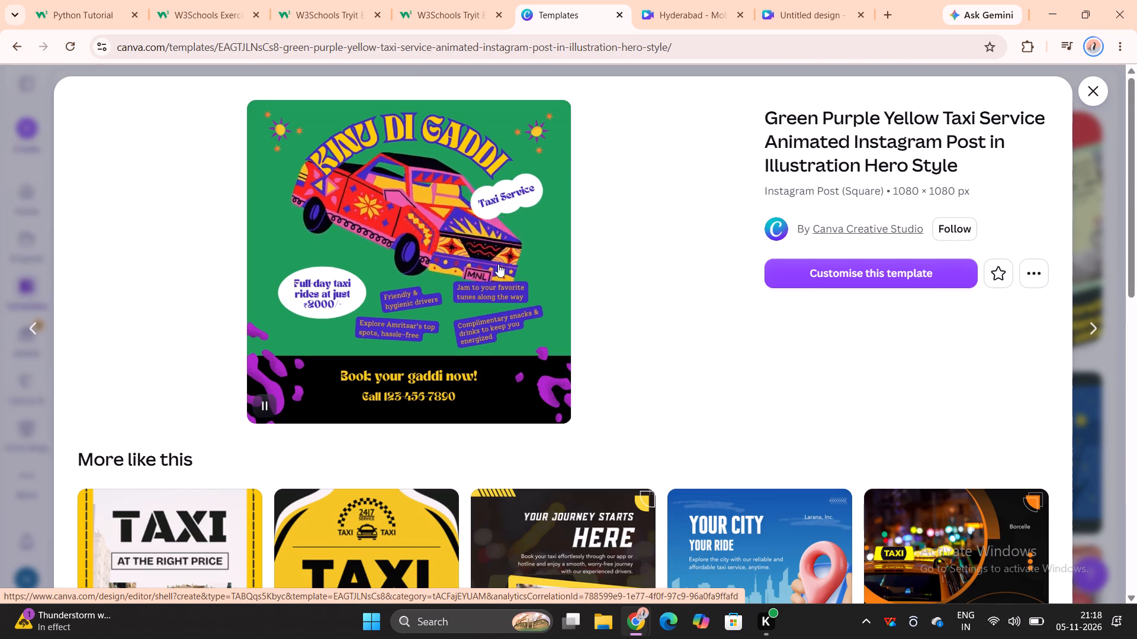
scroll(498, 264, down, 4)
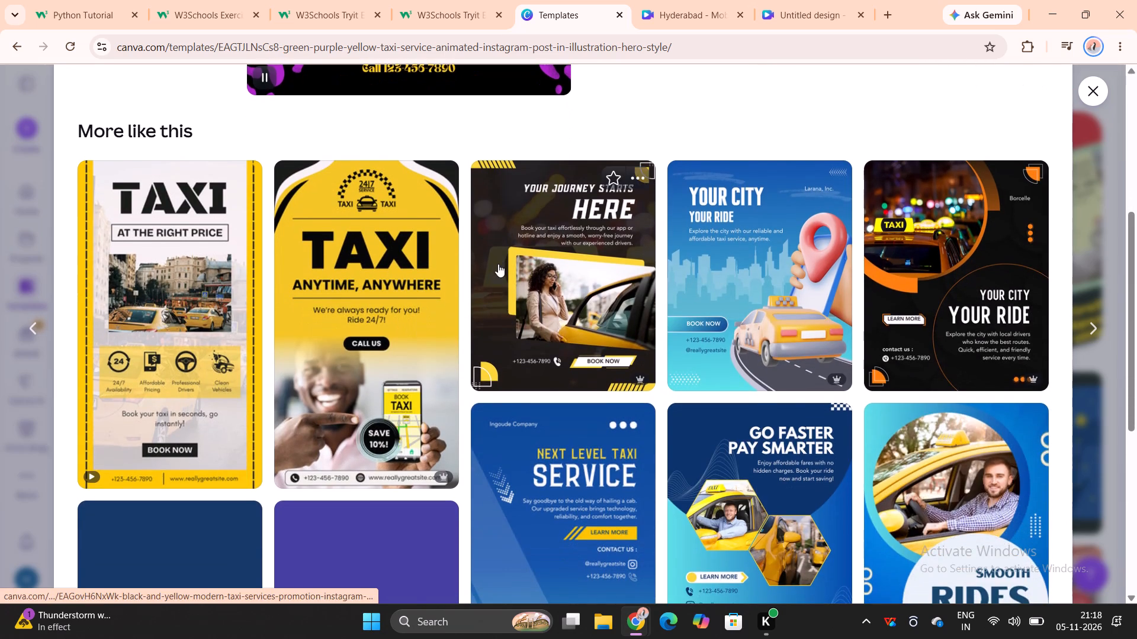
scroll(498, 264, up, 5)
click(818, 276)
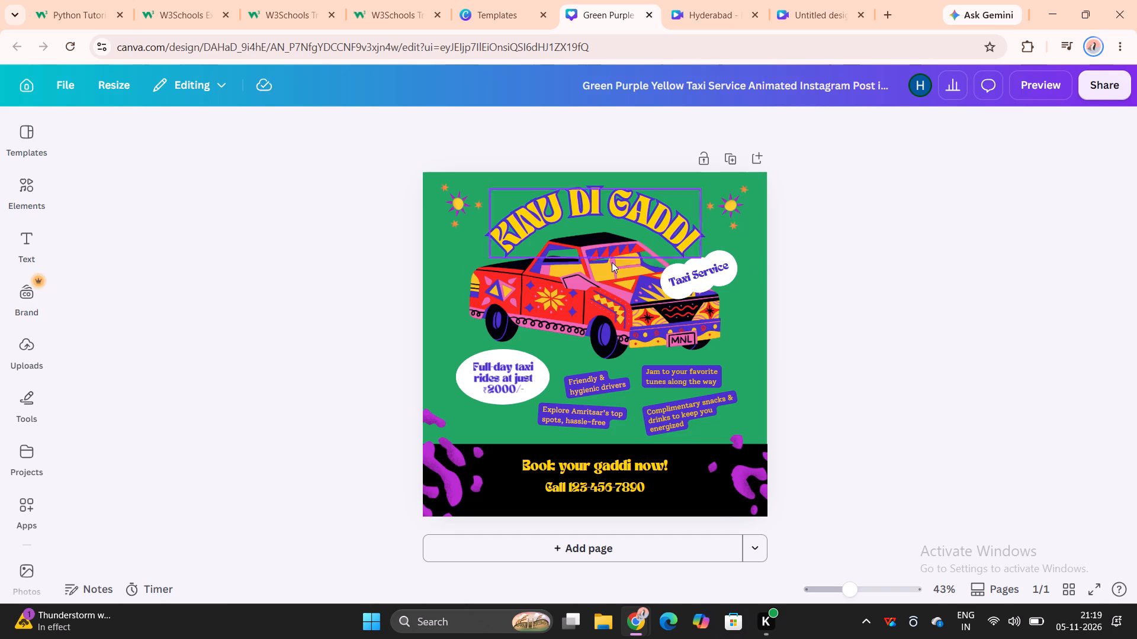
Select the curved "KINU DI GADDI" heading above the car.
click(567, 205)
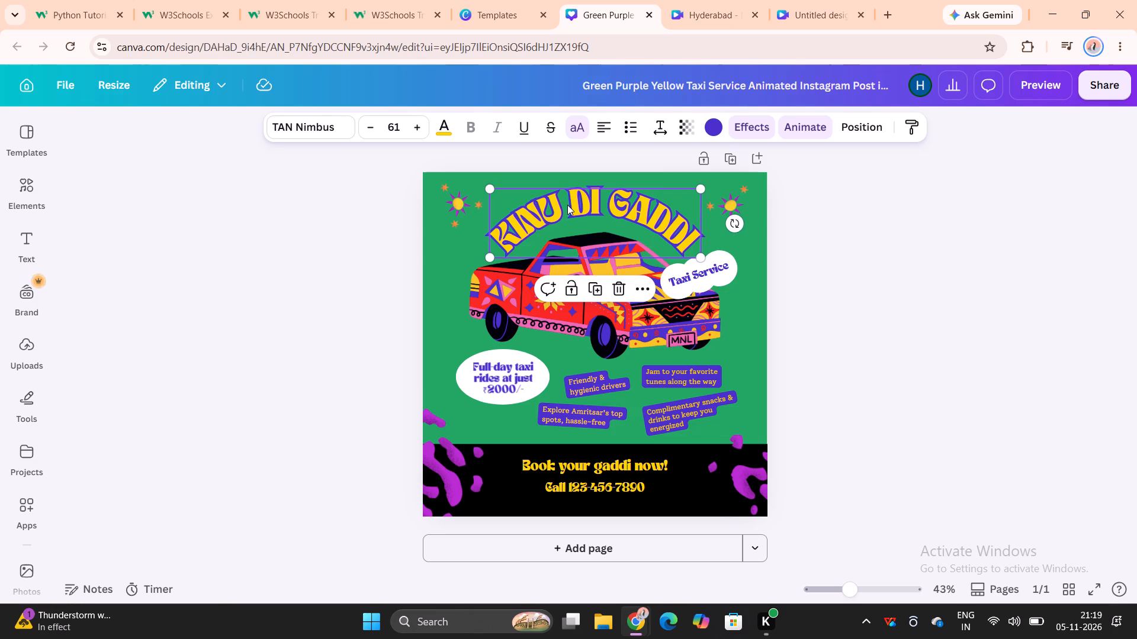
Replace the curved headline above the car on the taxi service post with "helloall".
triple_click(567, 205)
key(BackSpace)
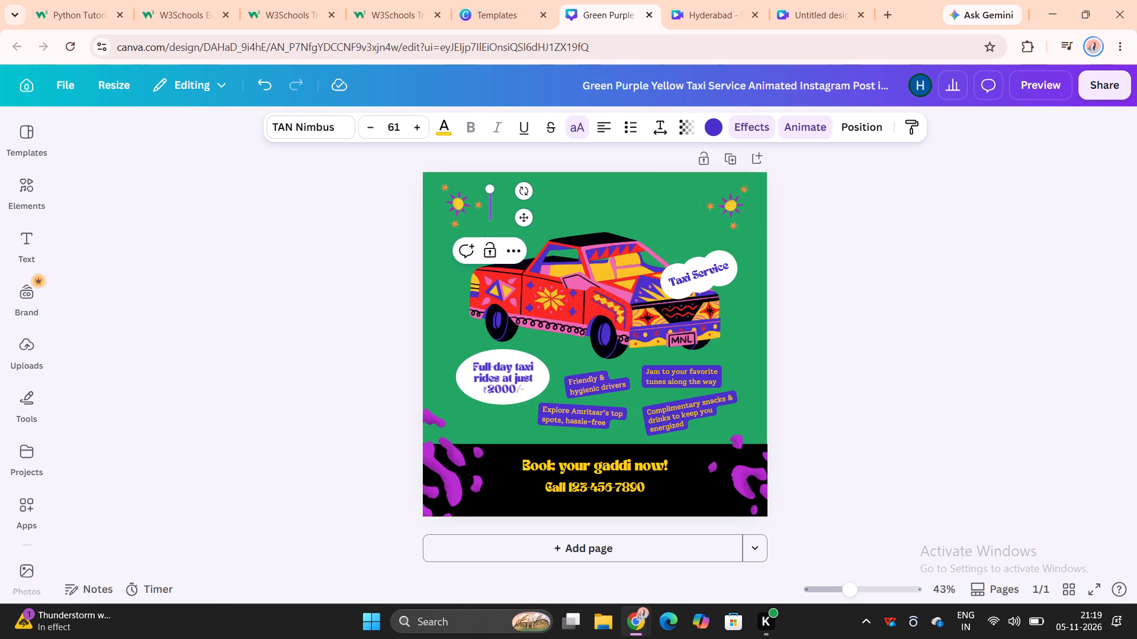
key(h)
text(ello)
text(all)
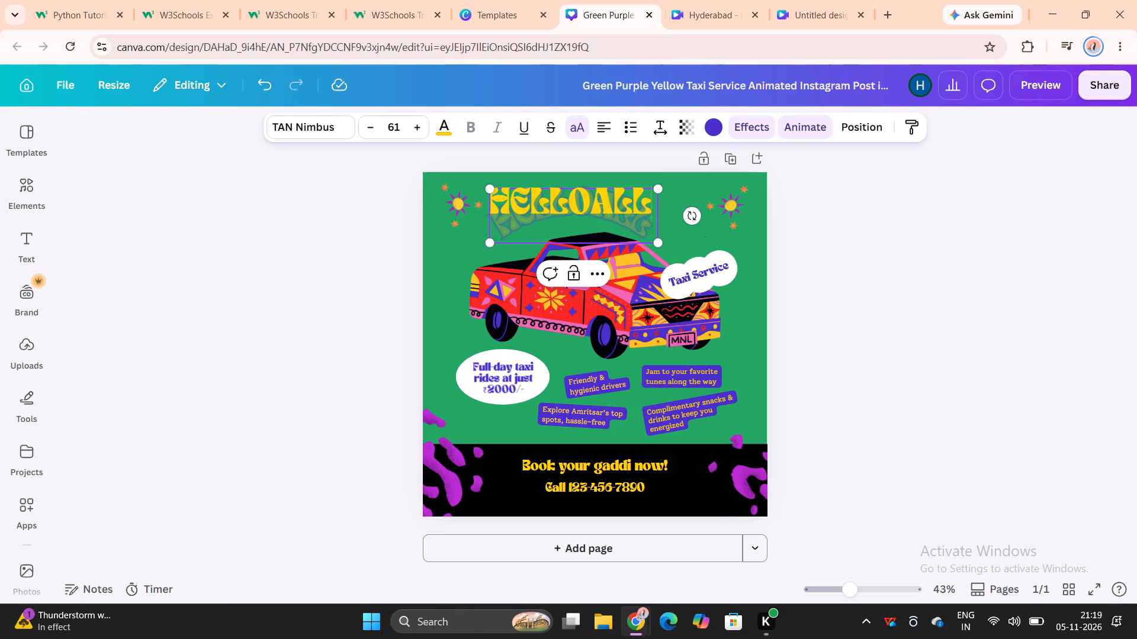
click(856, 270)
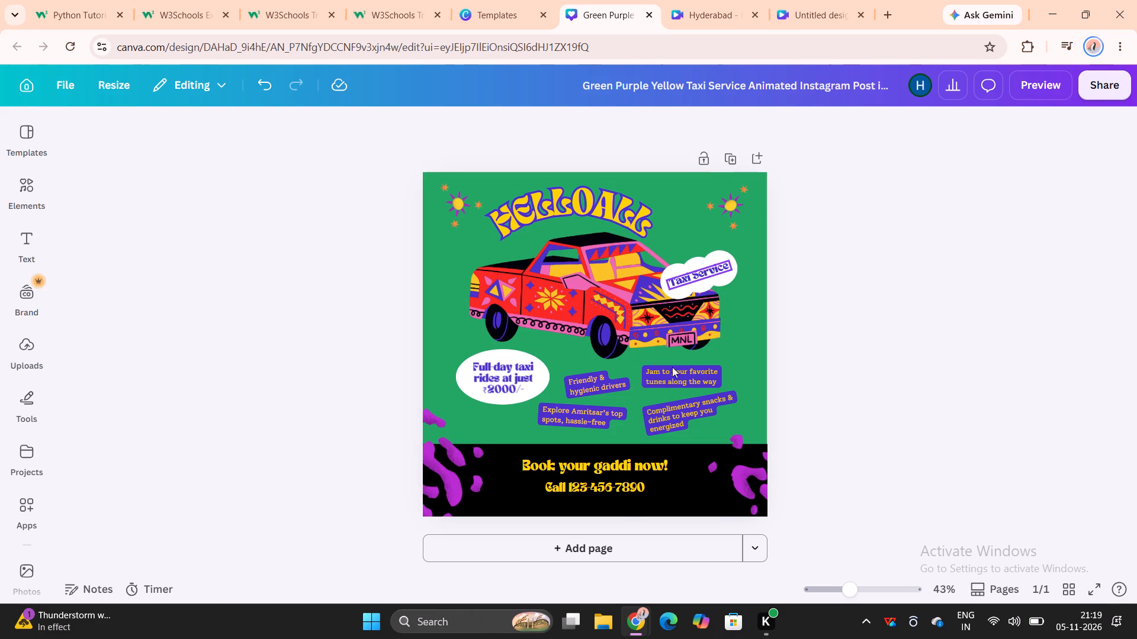
Add a second page and apply the Blue & Pink Colorful Carnival Party Instagram Post template to it.
click(634, 559)
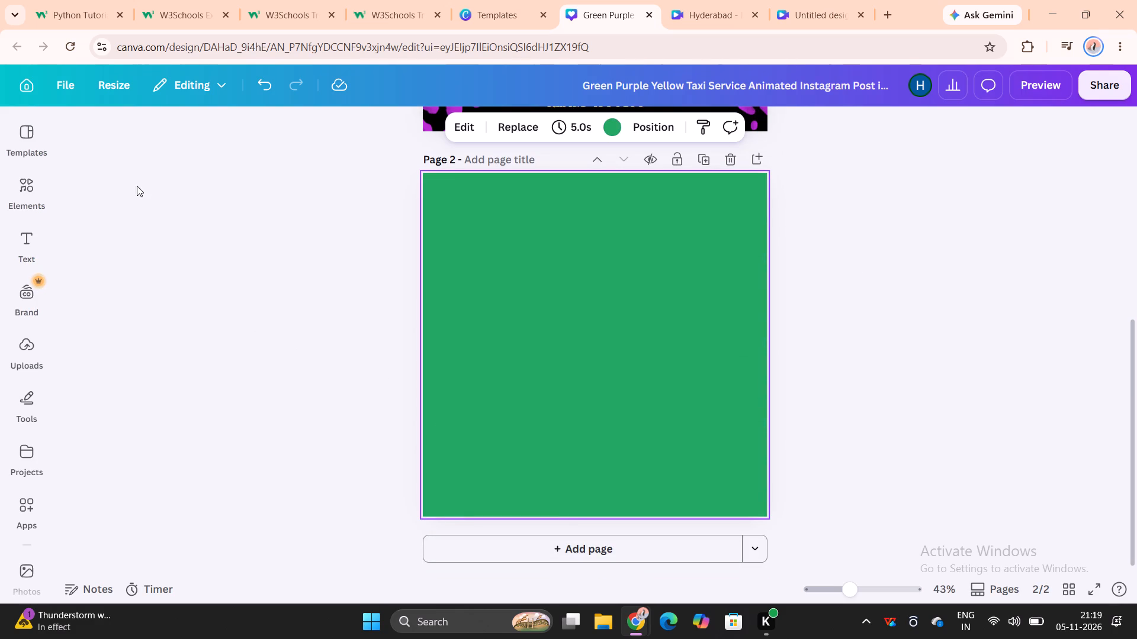
click(21, 127)
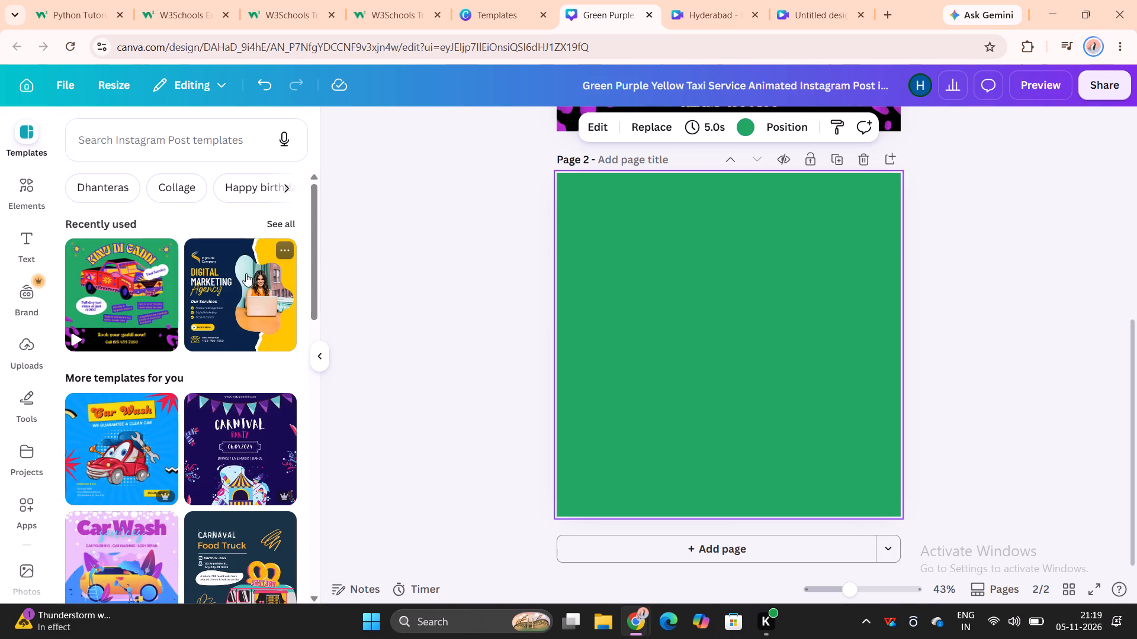
scroll(246, 273, down, 2)
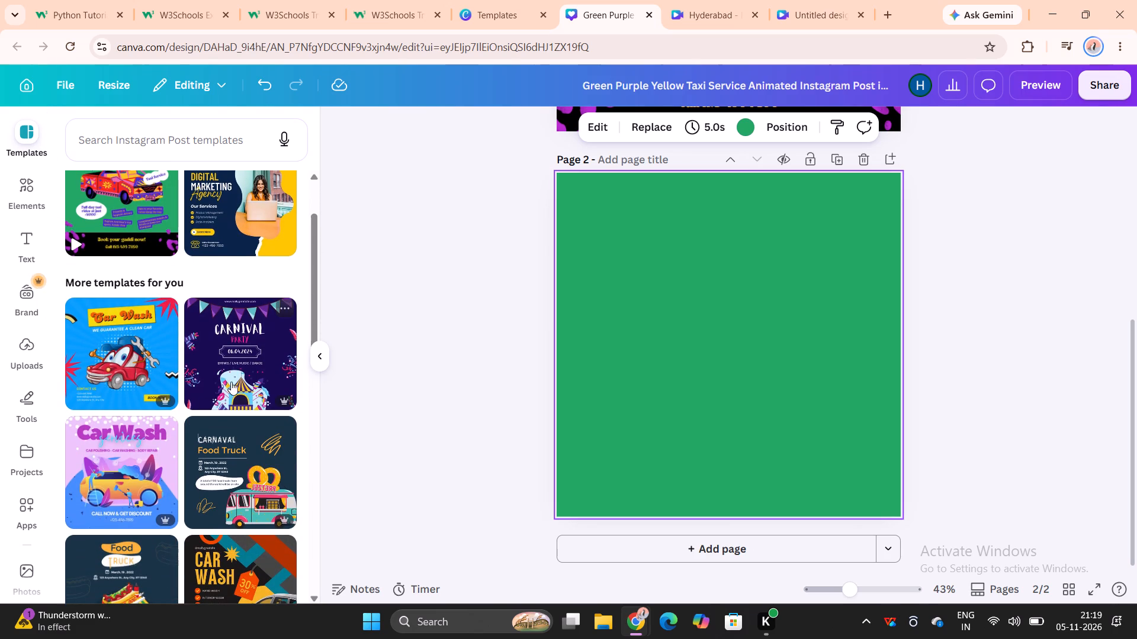
click(239, 372)
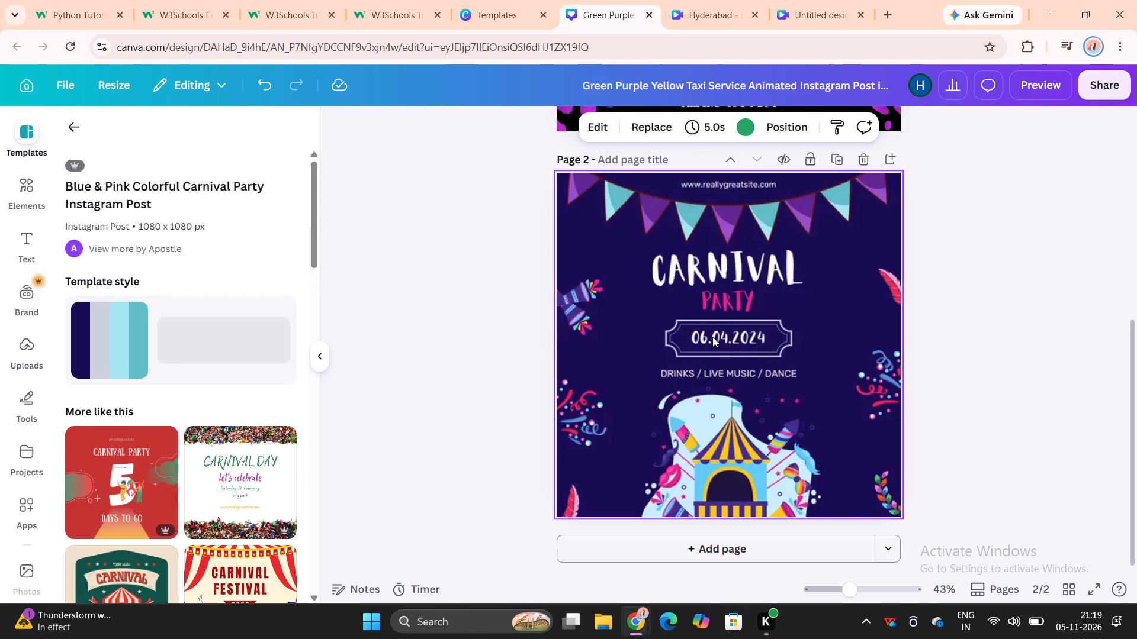
scroll(294, 434, down, 3)
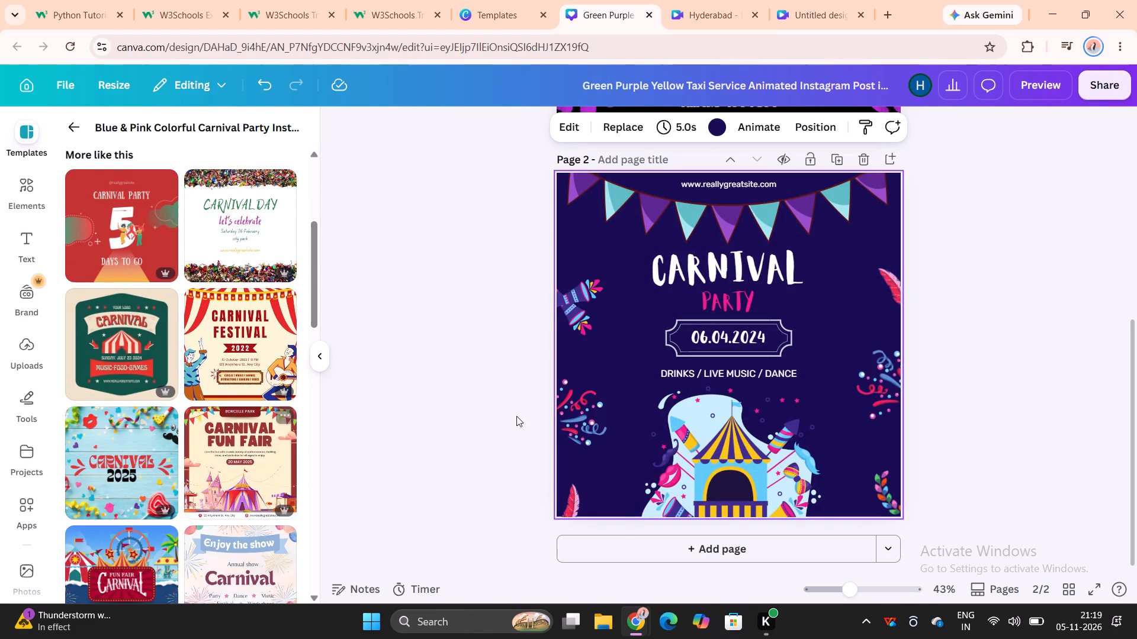
click(746, 257)
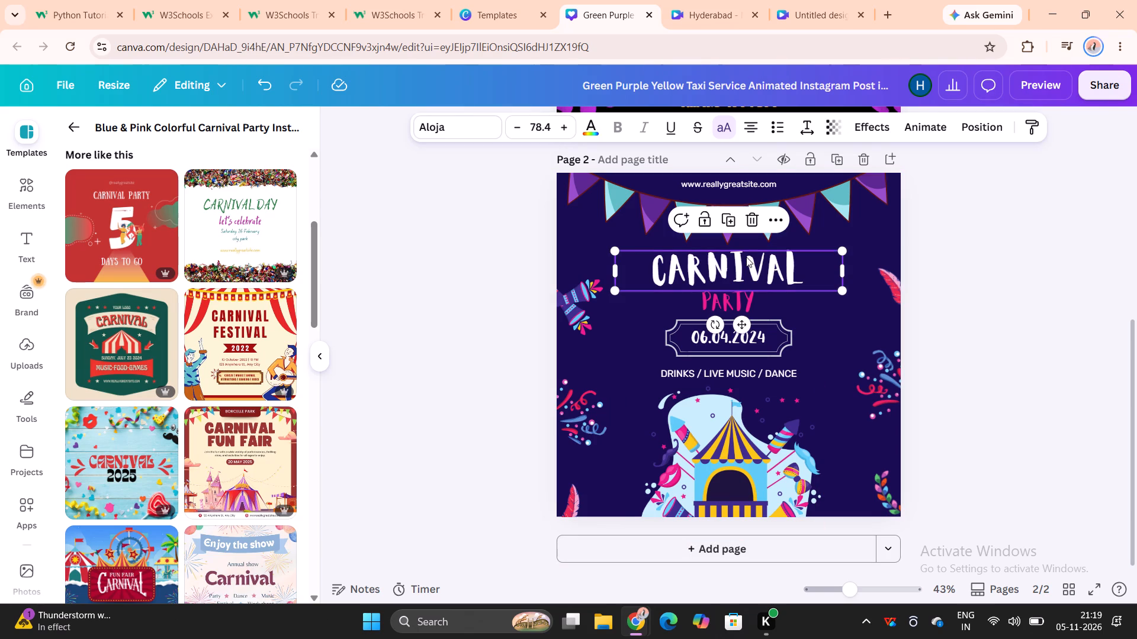
Add a third page after the carnival party page and open the elements library for it.
click(740, 551)
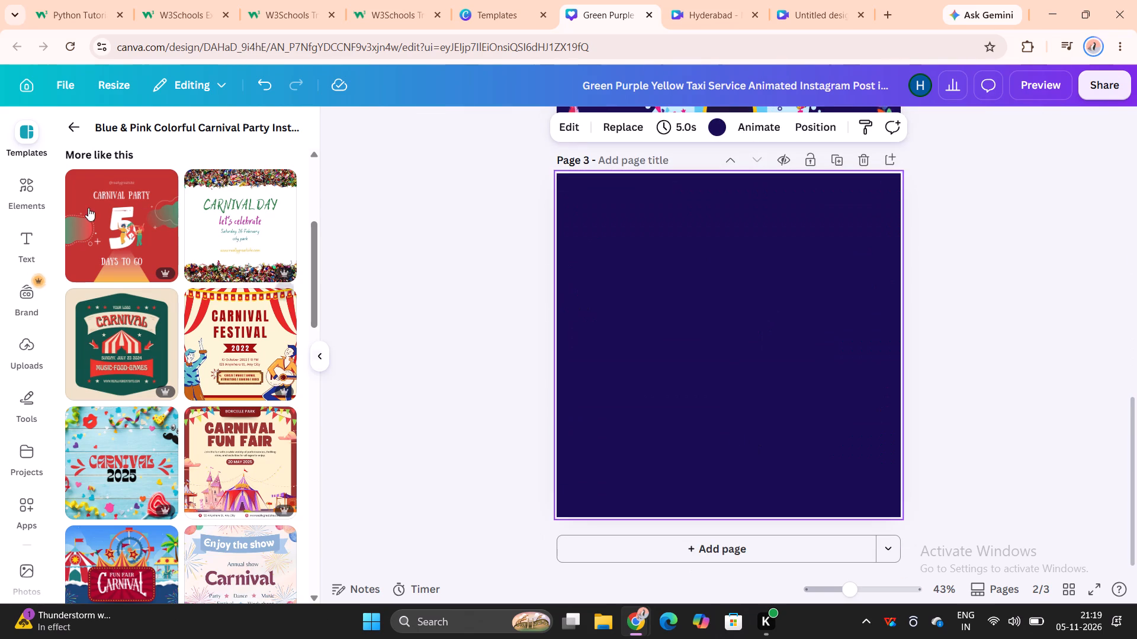
click(10, 181)
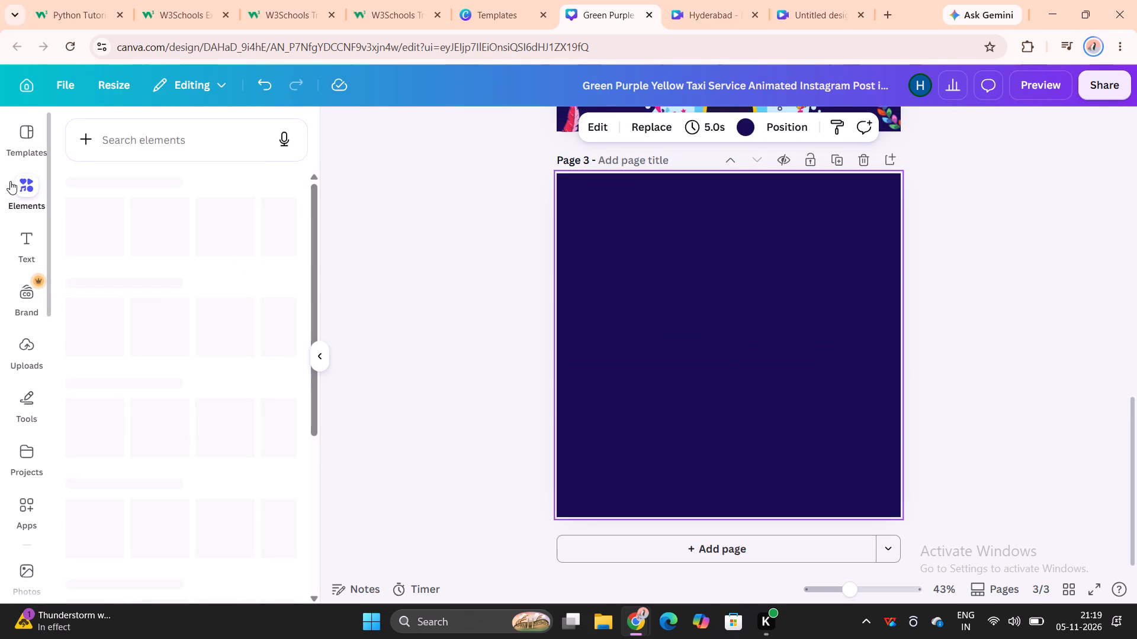
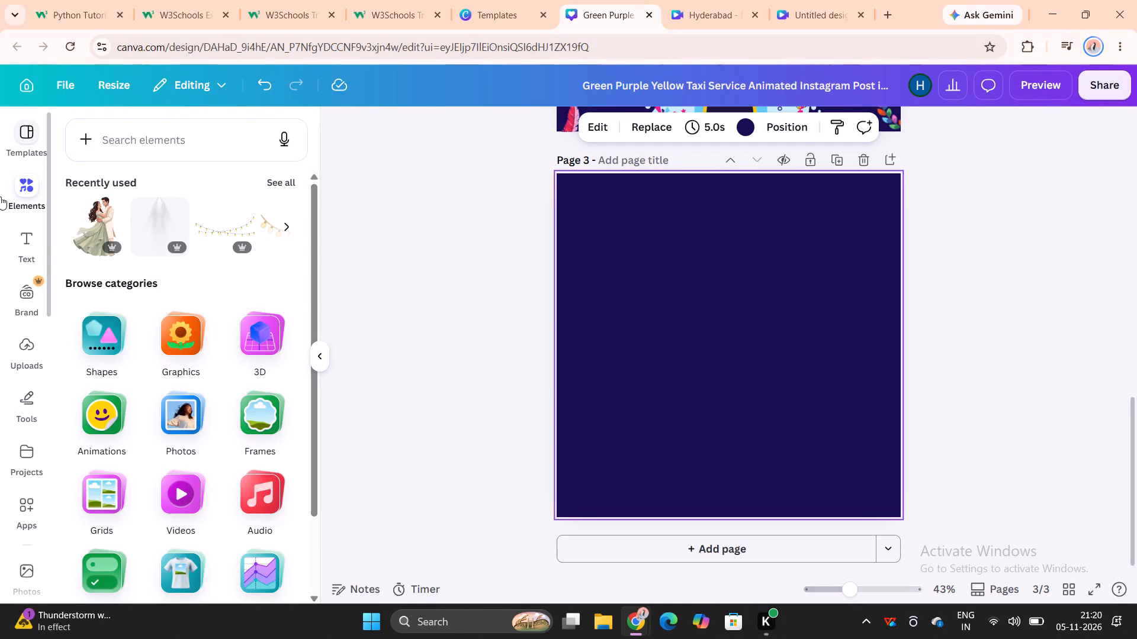
Search the Animations category of the elements library for "couple" and browse the results for a graphic for page 3.
click(110, 414)
scroll(110, 414, down, 1)
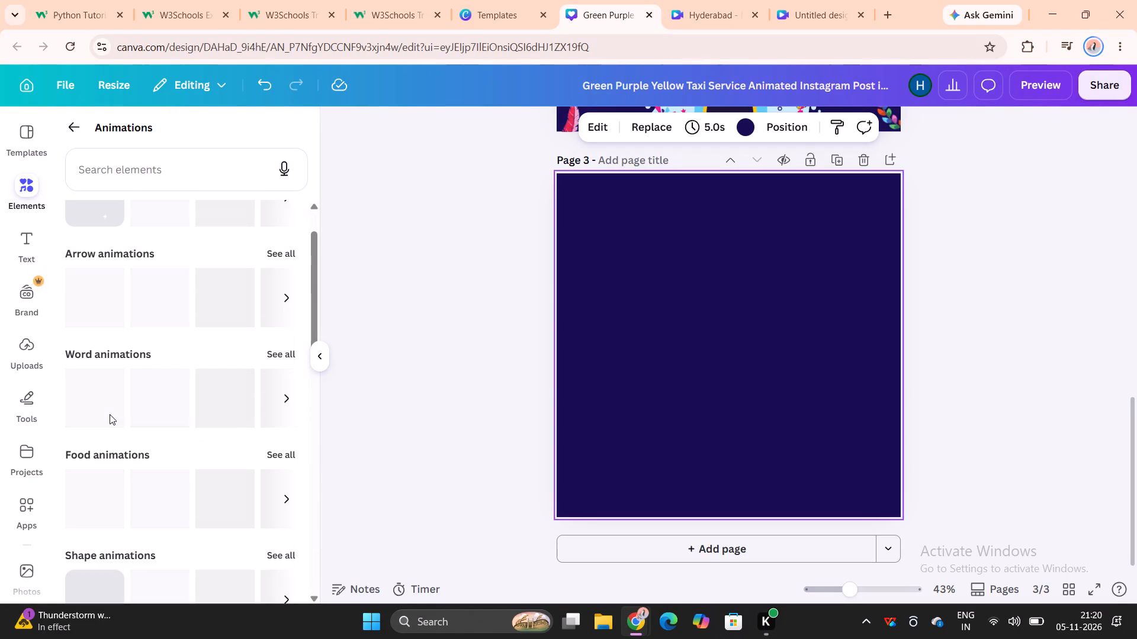
scroll(110, 414, up, 1)
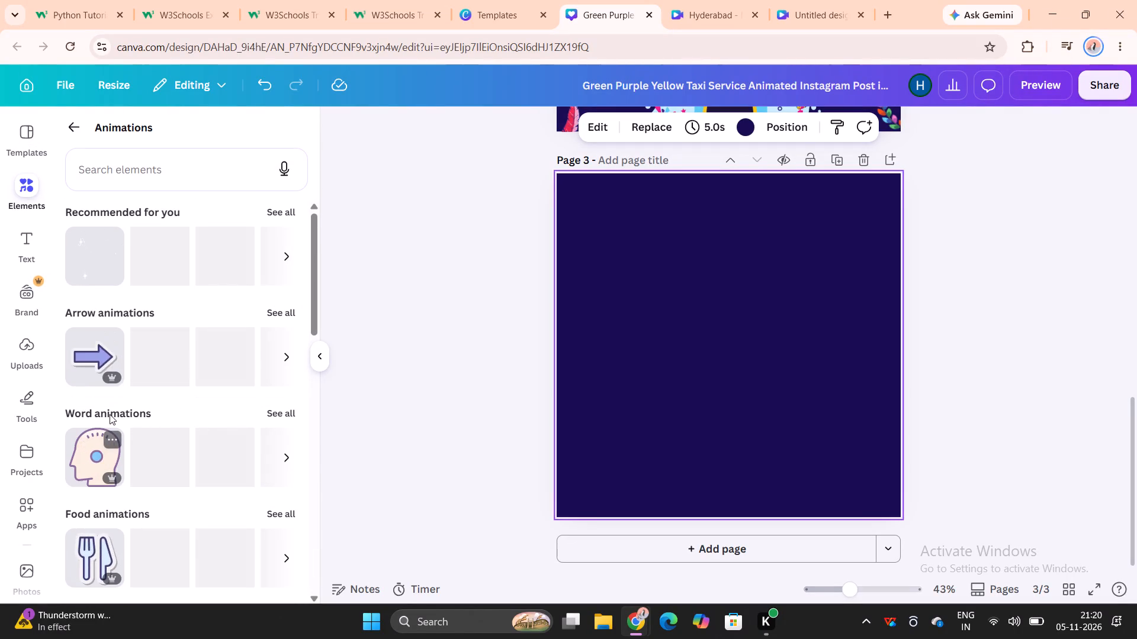
scroll(110, 414, up, 1)
click(198, 179)
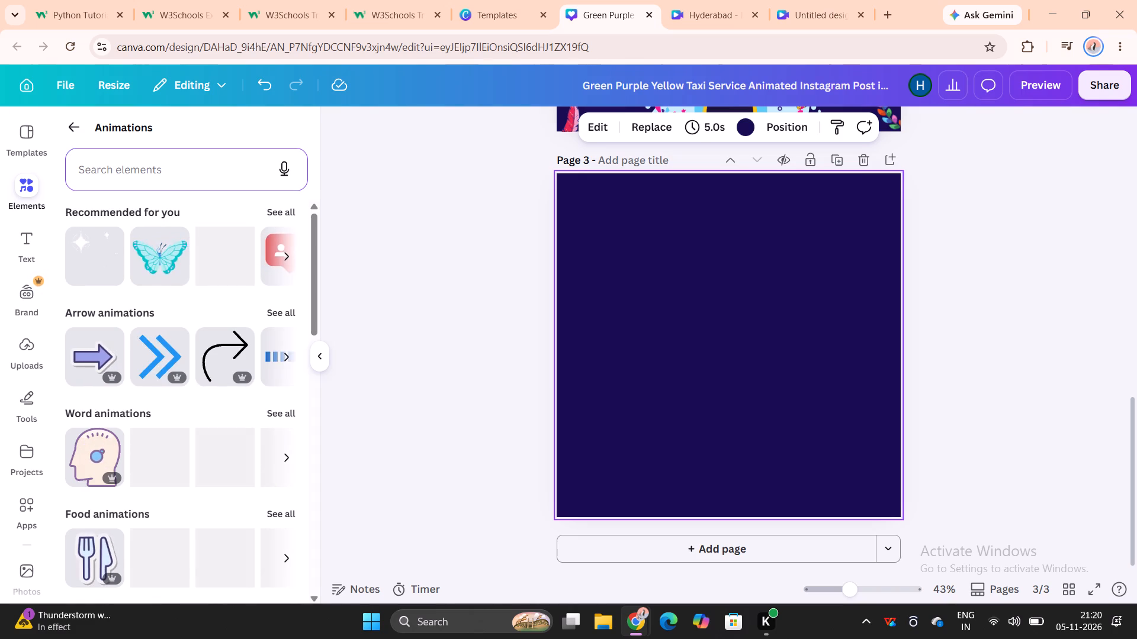
text(coupl)
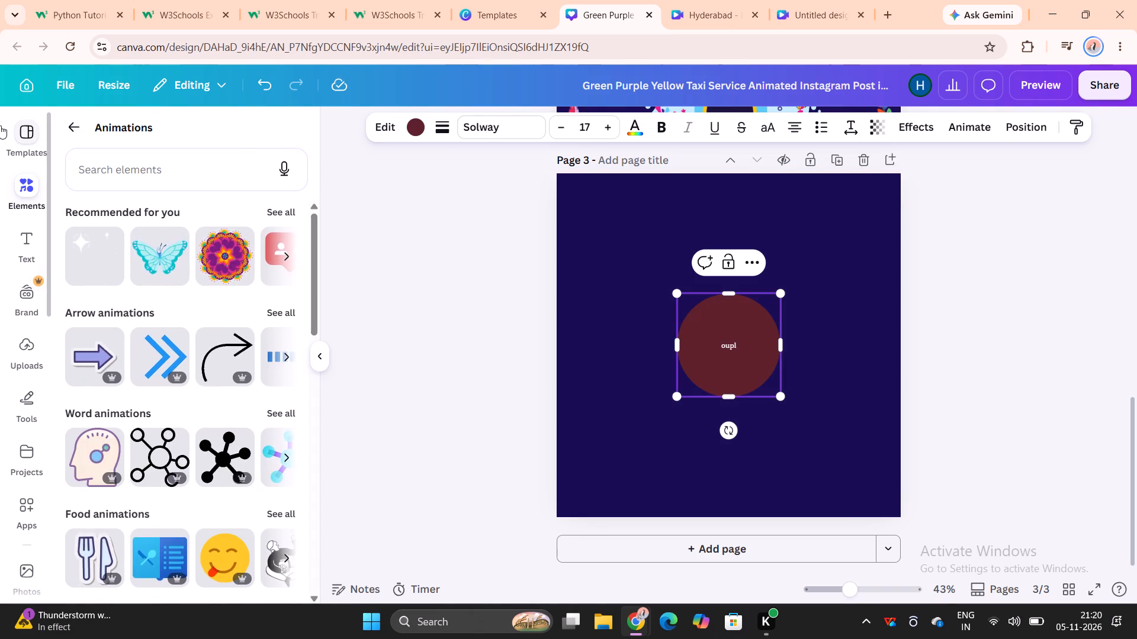
click(200, 170)
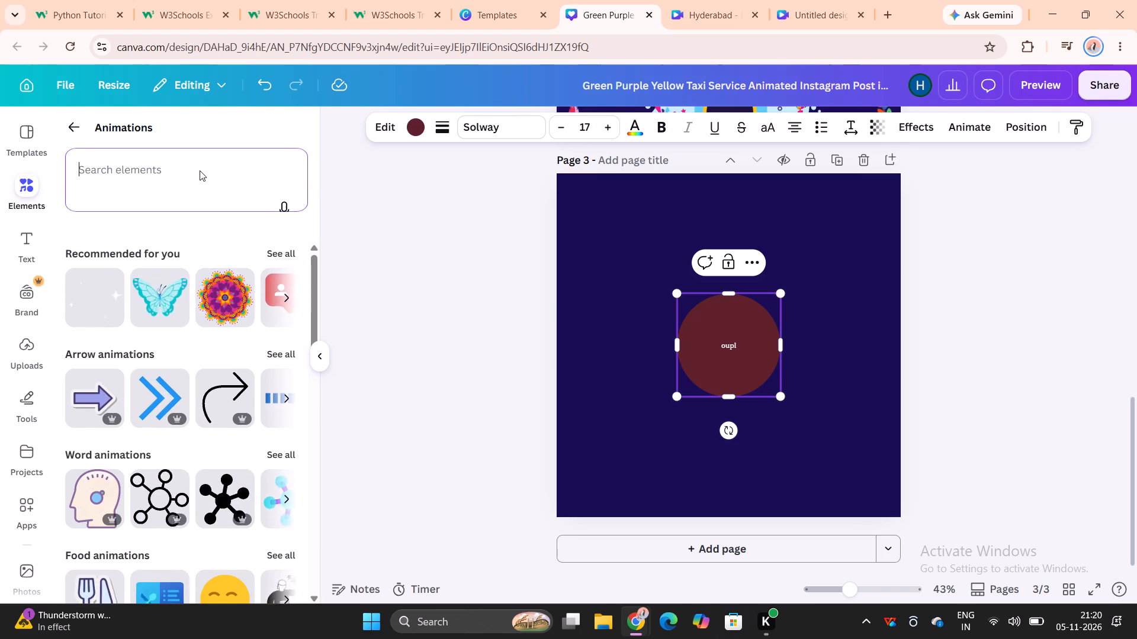
text(ci)
key(BackSpace)
text(ouple)
key(Return)
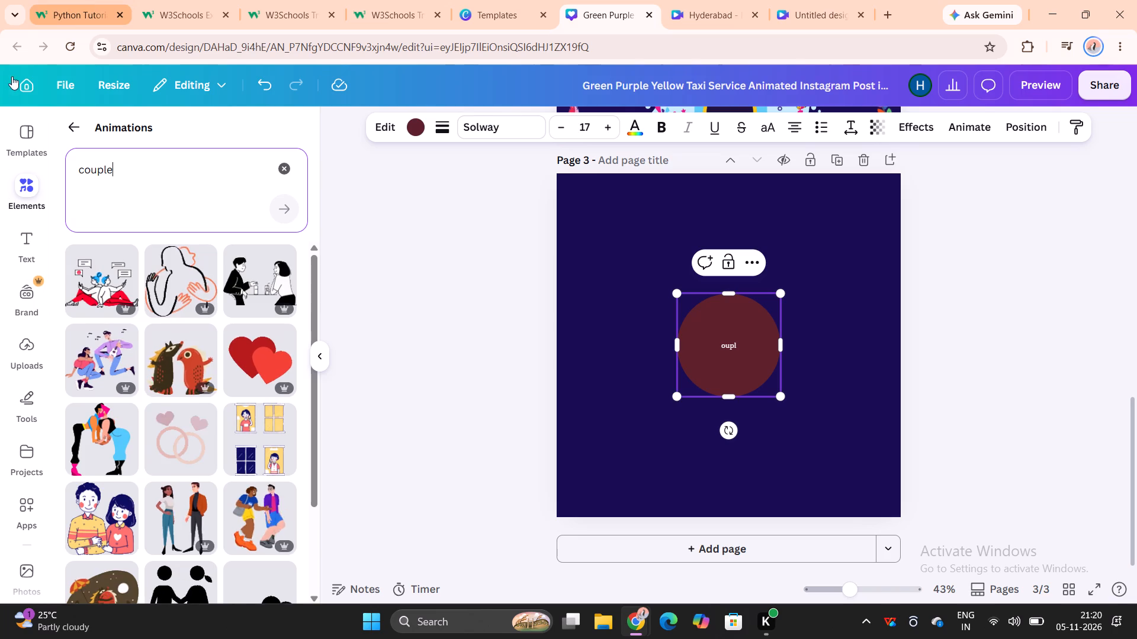
scroll(229, 356, down, 2)
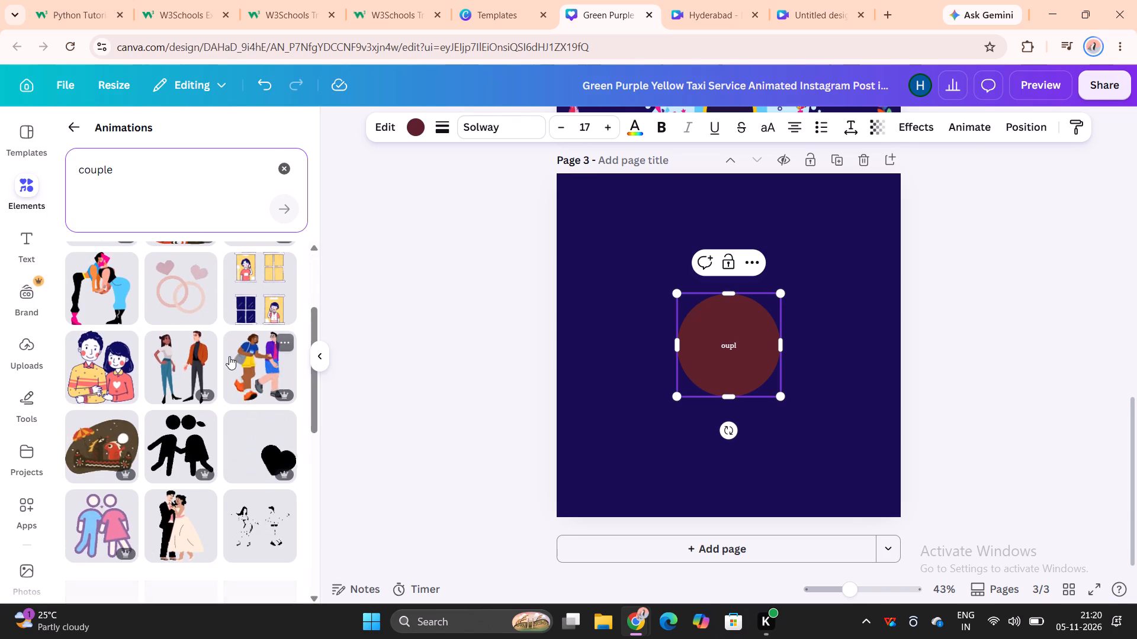
scroll(229, 356, down, 2)
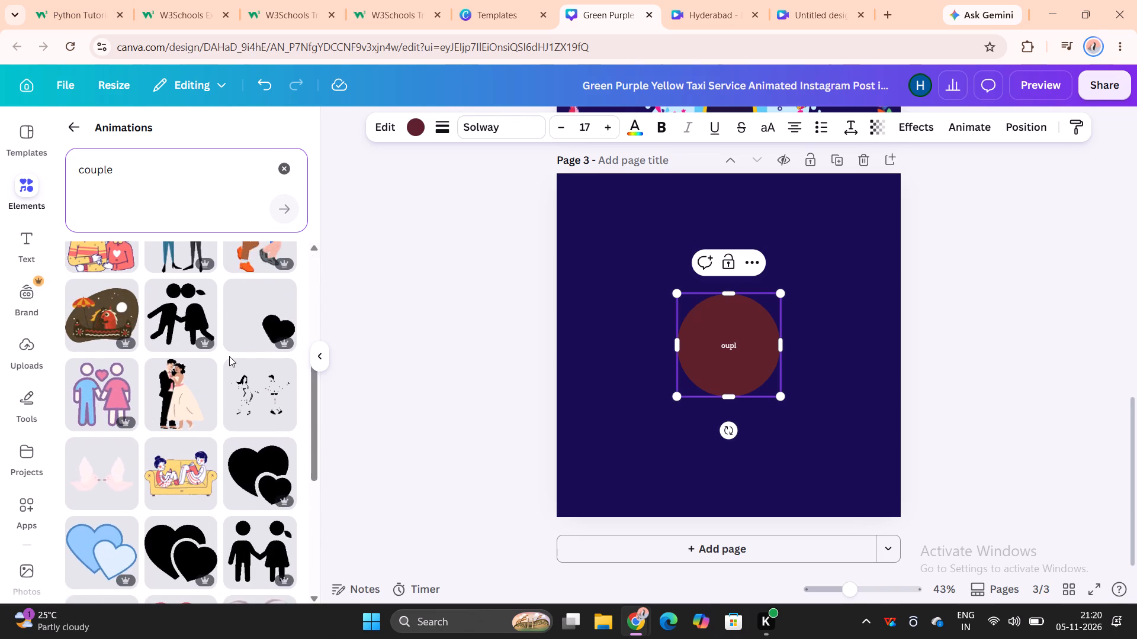
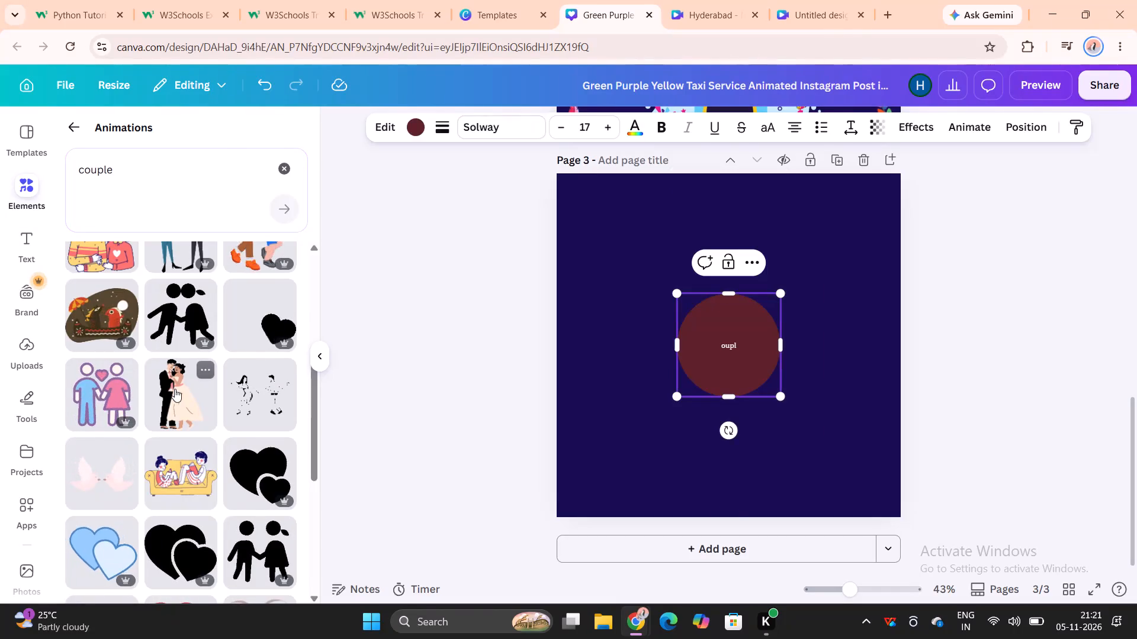
Place the bride and groom animation on page 3, with the couple's feet near the page's bottom edge, left of centre.
drag(791, 317, 737, 325)
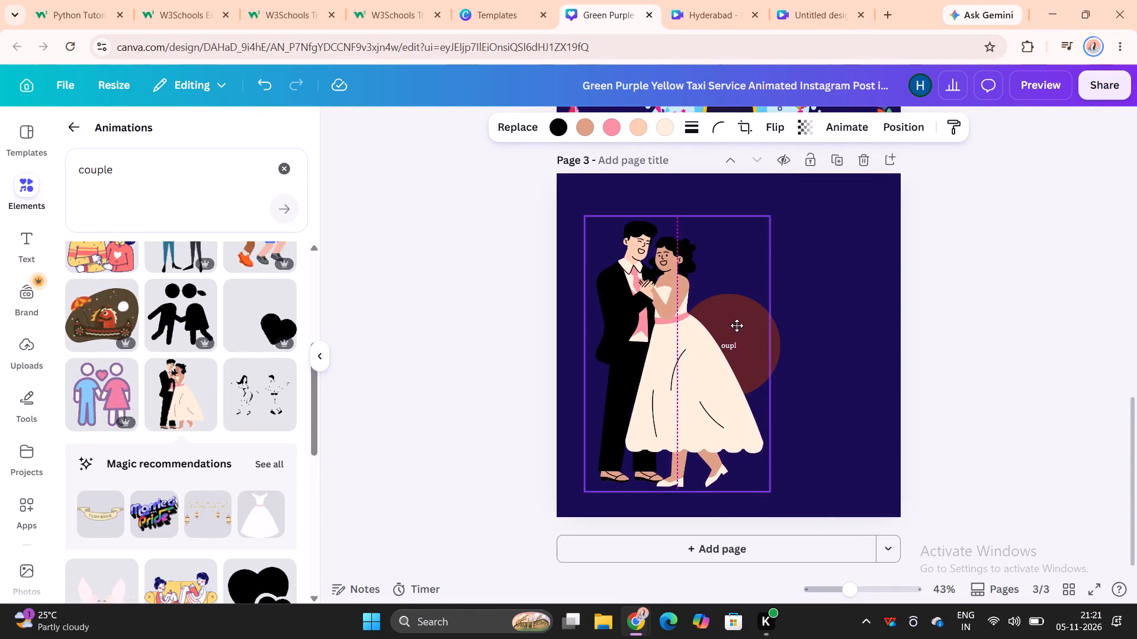
drag(737, 325, 742, 355)
Change the background colour of page 3 to white.
click(836, 320)
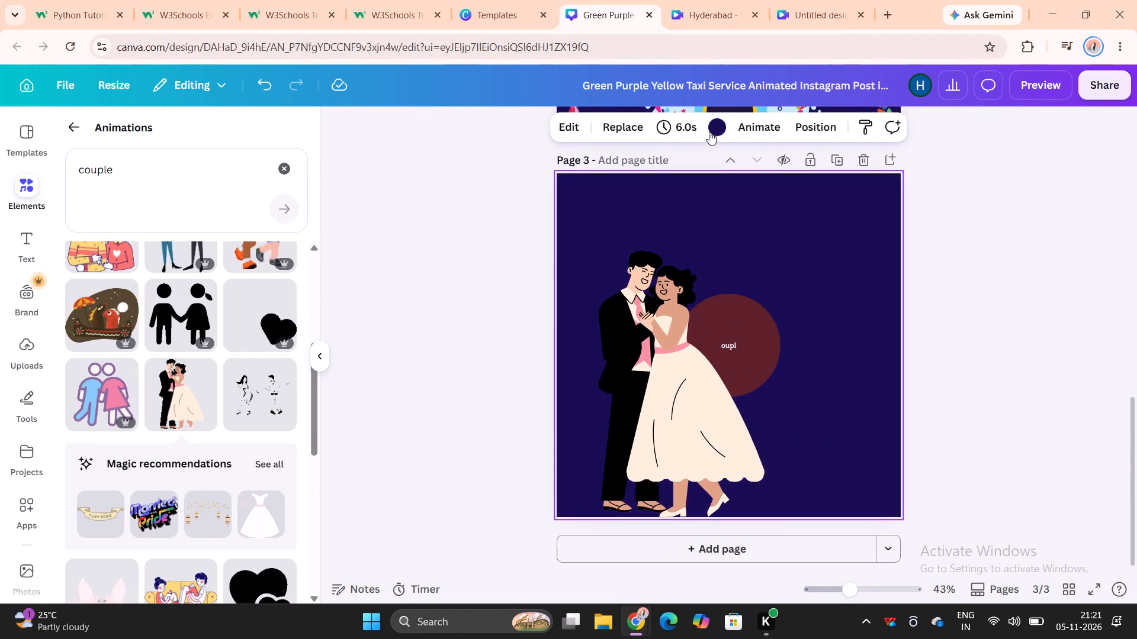
click(708, 125)
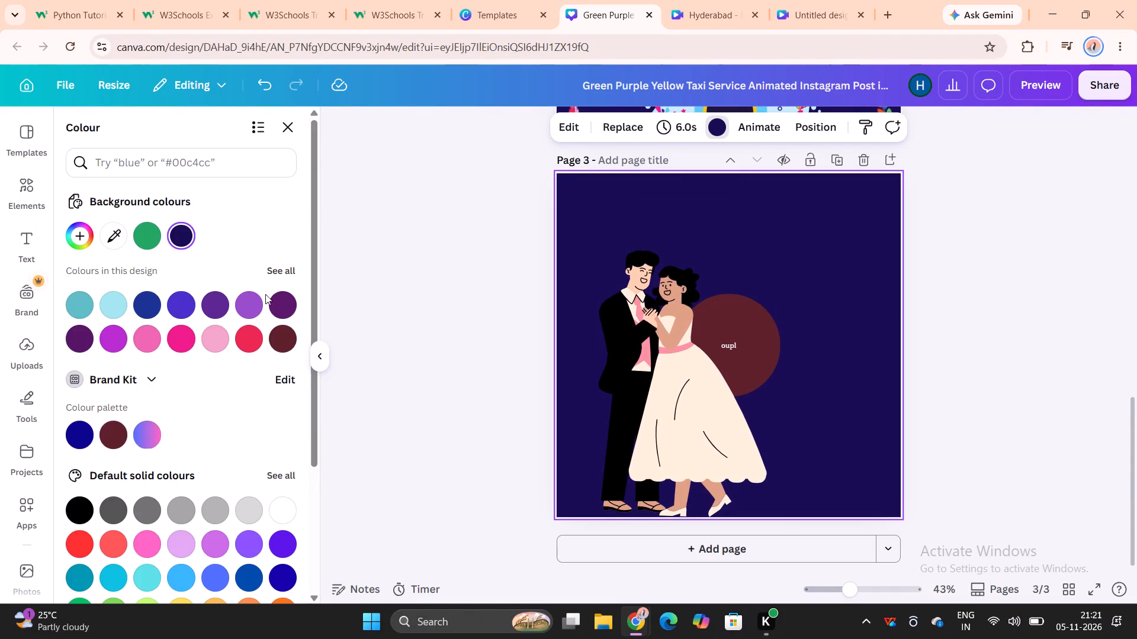
scroll(208, 425, down, 1)
click(276, 390)
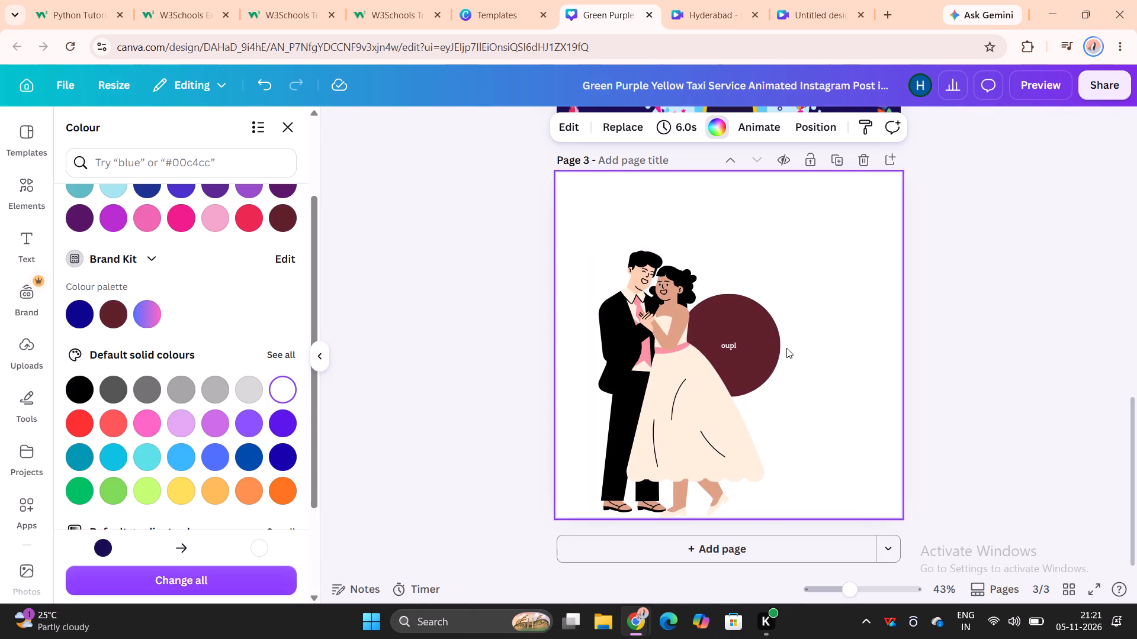
Delete the dark maroon circle with its text from page 3.
click(773, 348)
key(BackSpace)
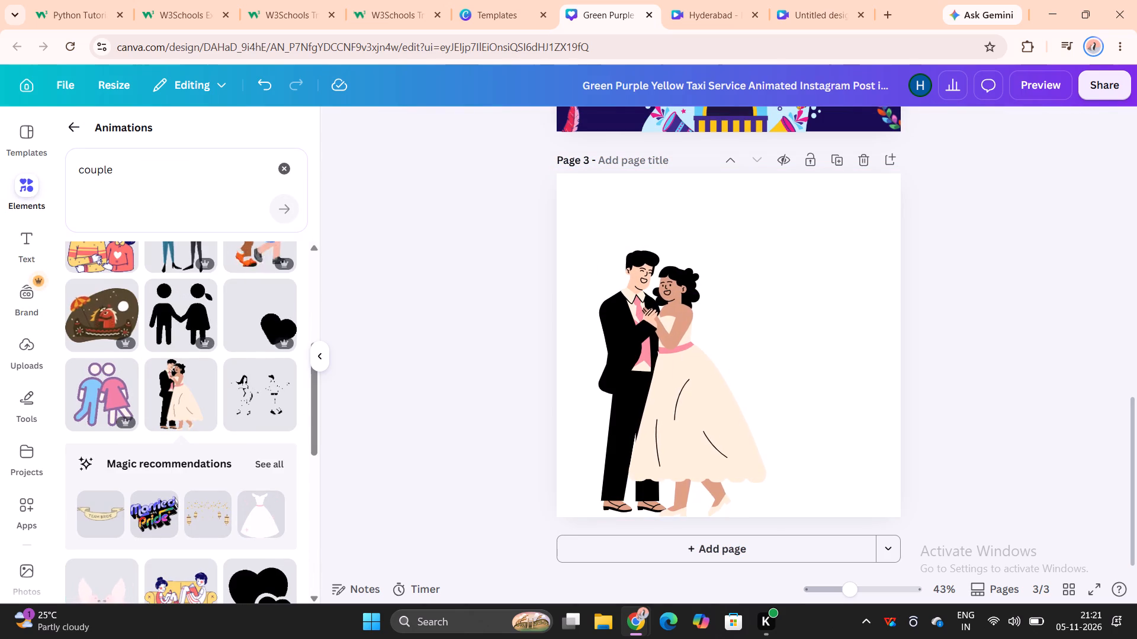
Add the red and pink double-heart animation to page 3, reduce its size and rotate it by 25°.
scroll(202, 343, down, 1)
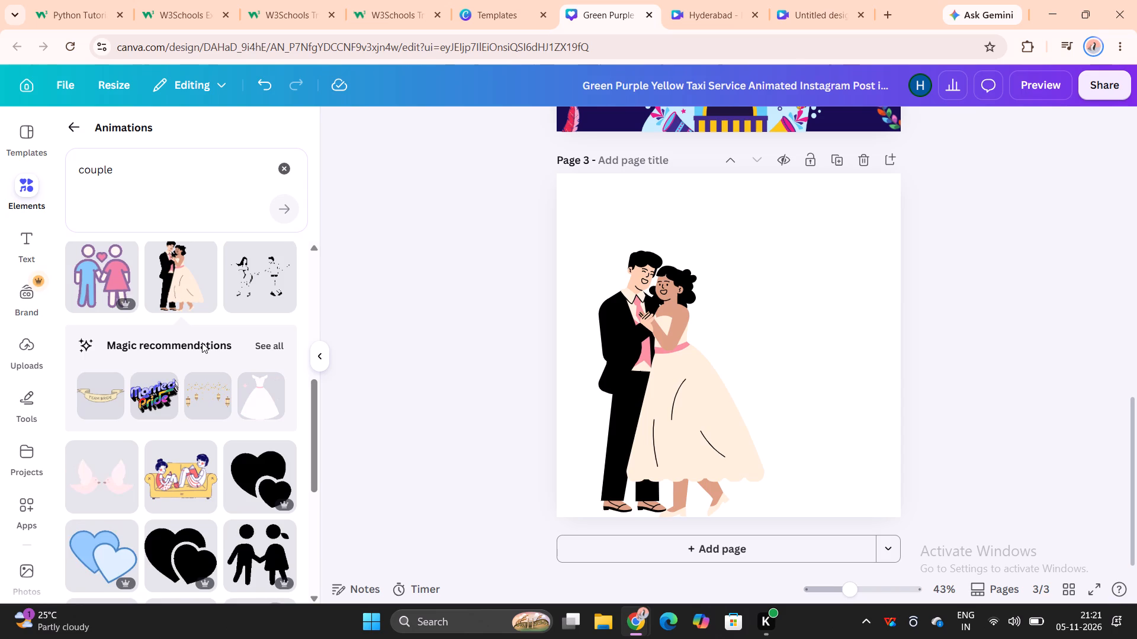
scroll(121, 435, down, 2)
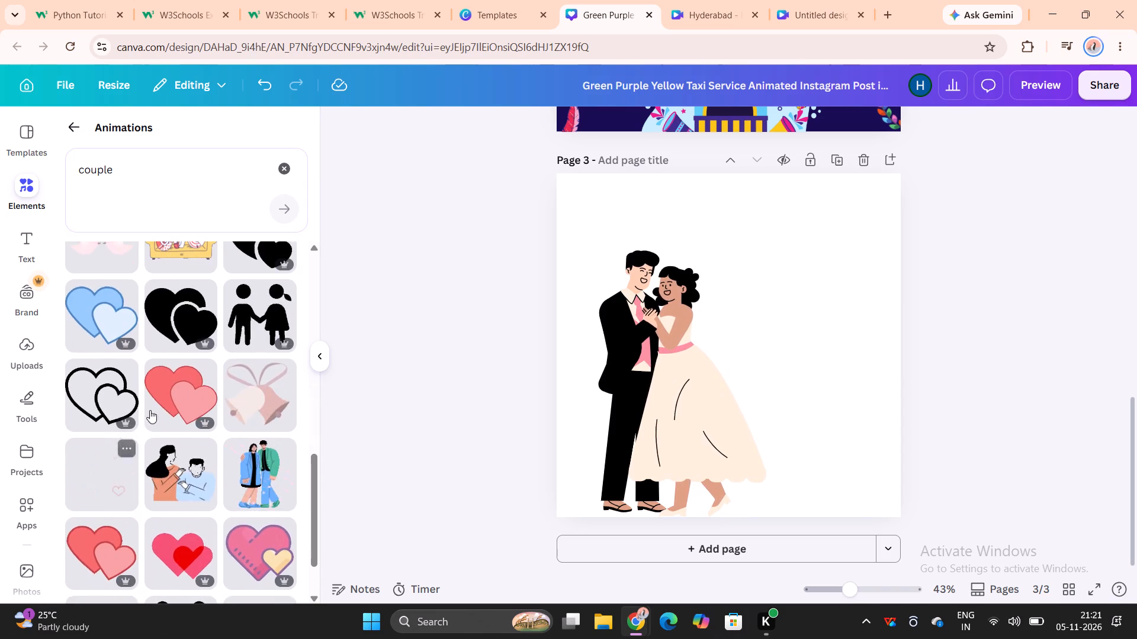
click(172, 365)
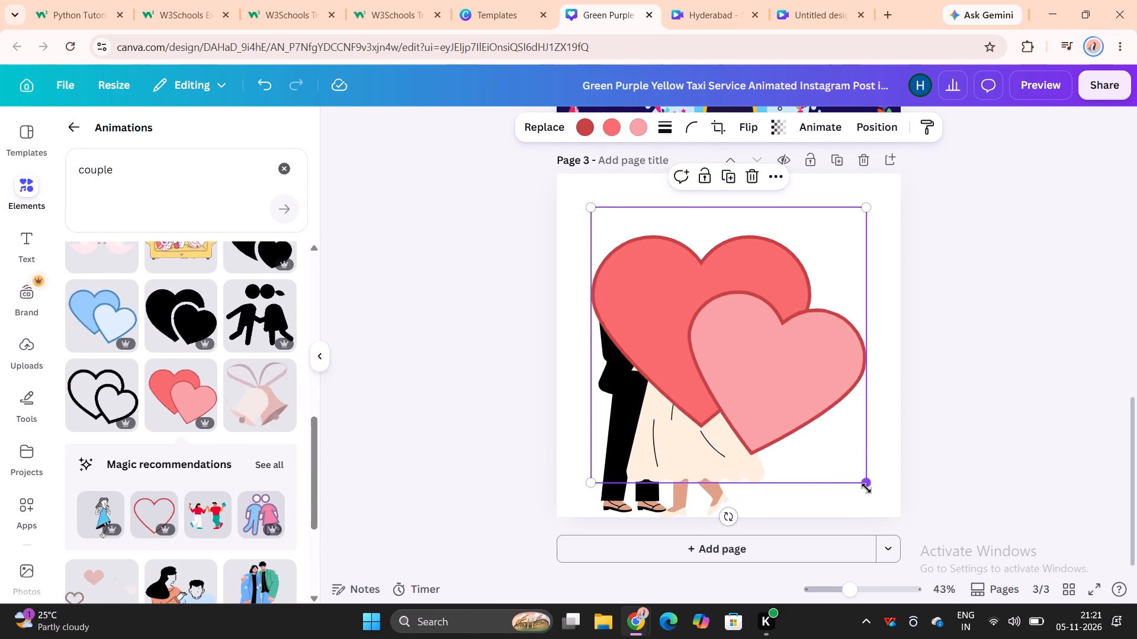
drag(866, 488, 786, 438)
drag(698, 450, 647, 444)
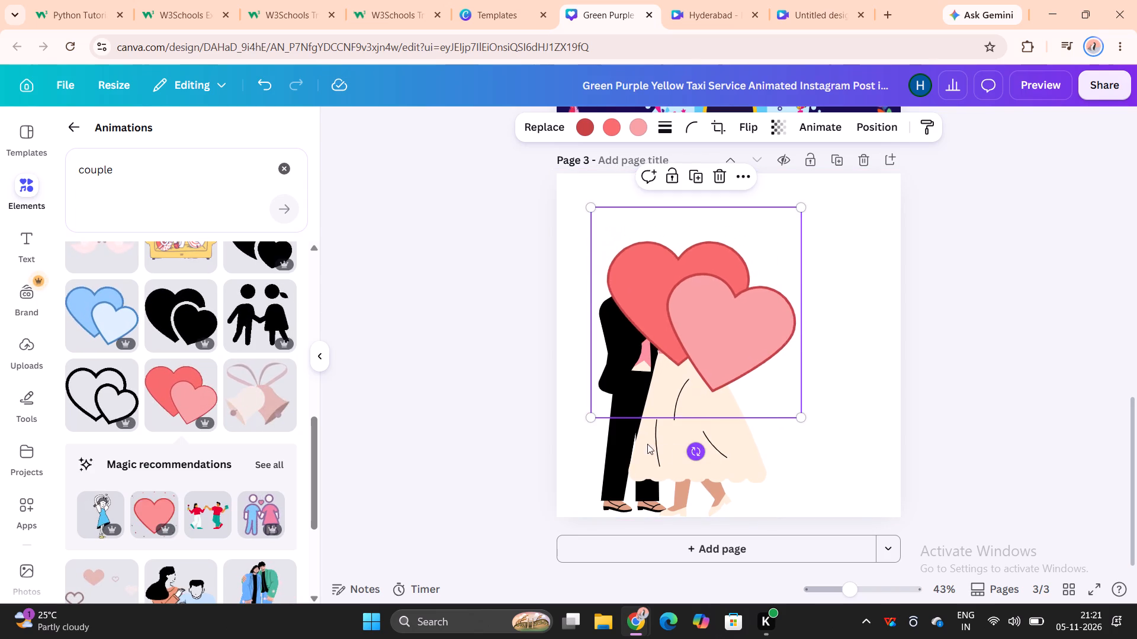
drag(647, 444, 642, 432)
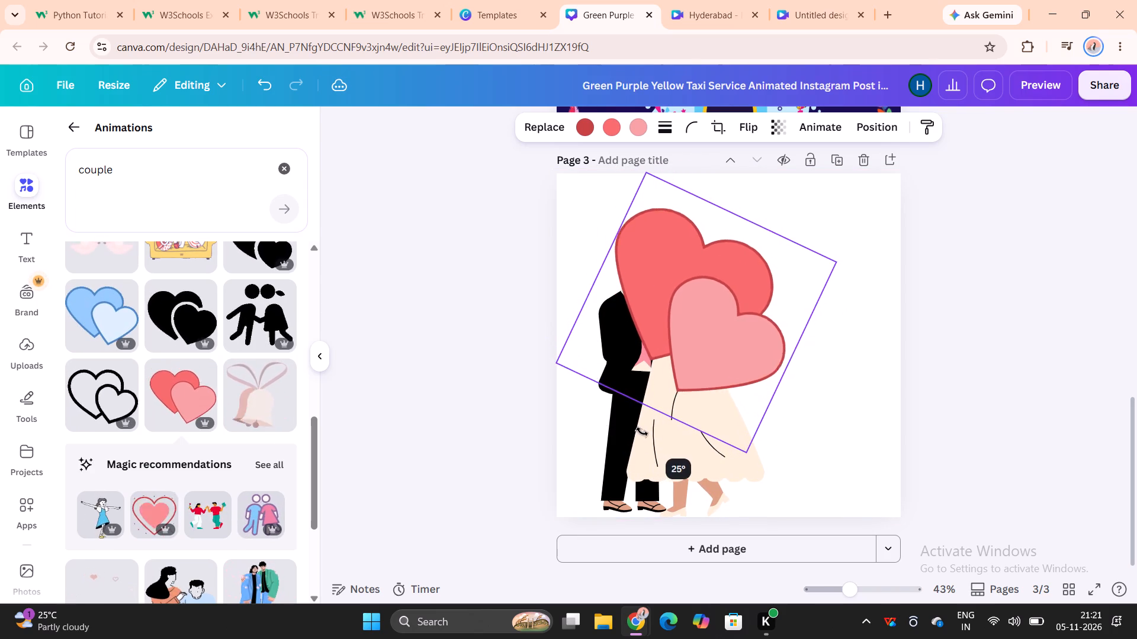
drag(642, 432, 642, 433)
Shrink the double-heart graphic to a small accent and position it just above the couple's heads.
drag(747, 448, 738, 383)
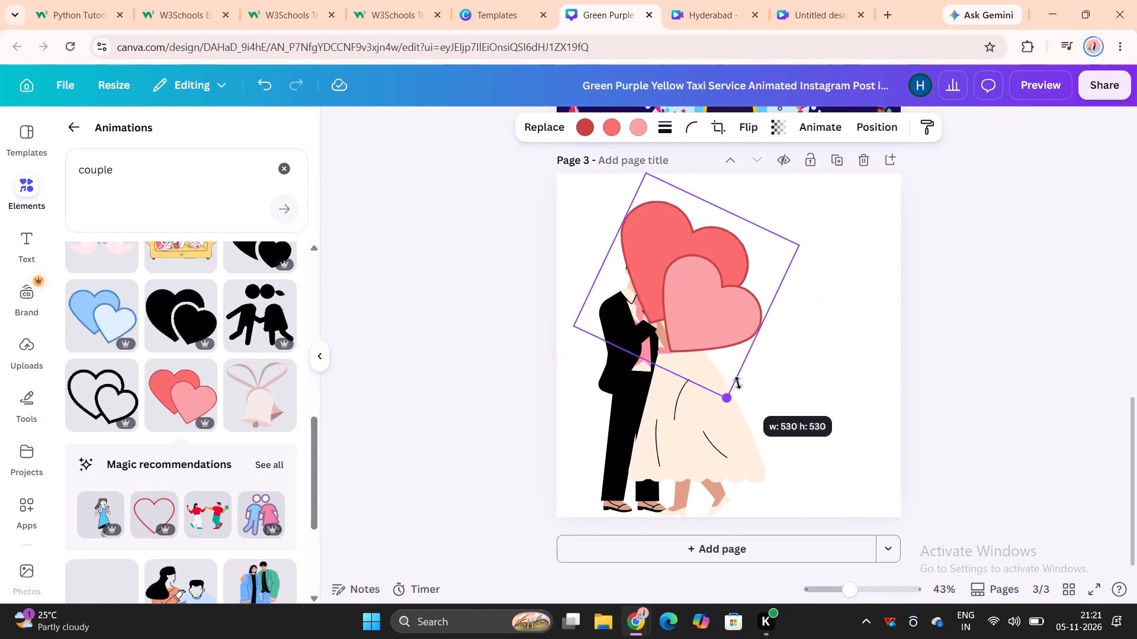
drag(738, 383, 667, 240)
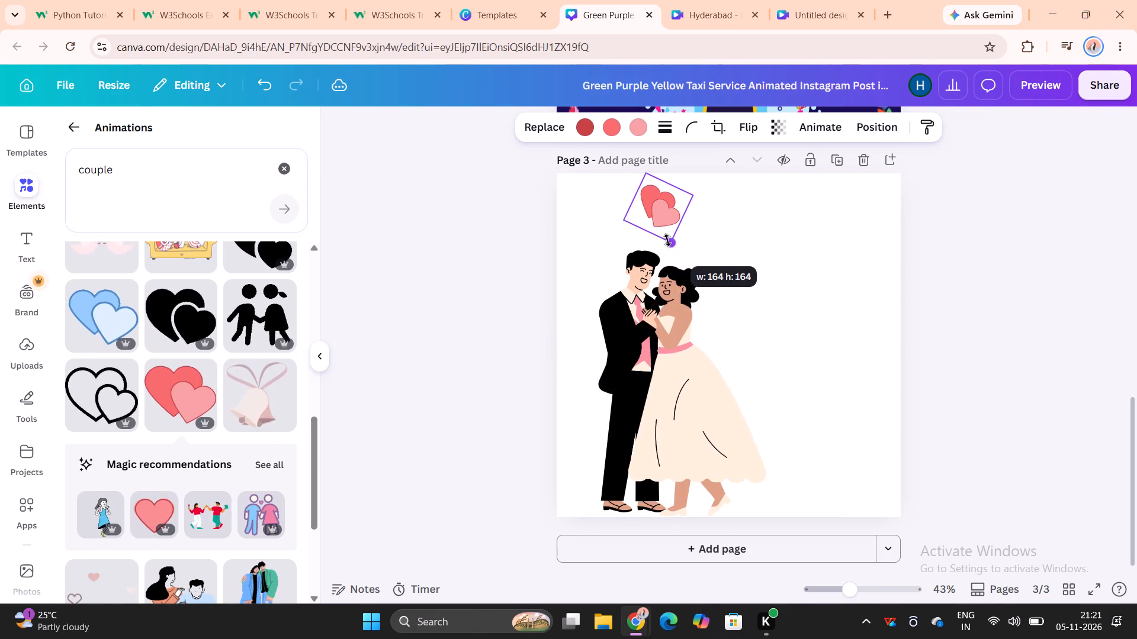
drag(667, 240, 664, 159)
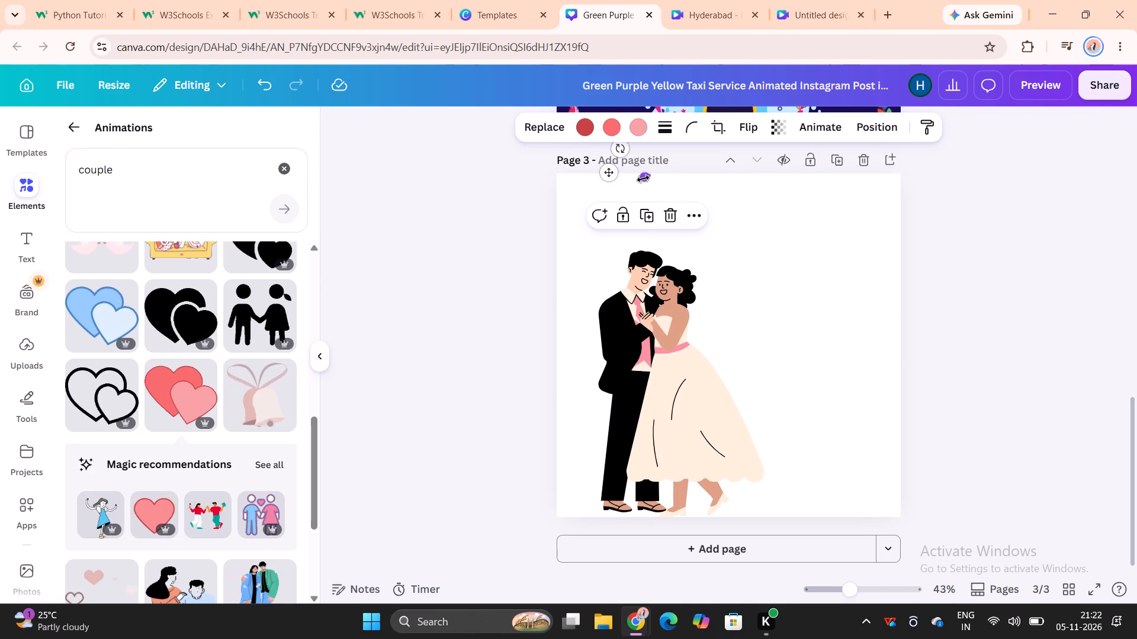
drag(643, 179, 618, 291)
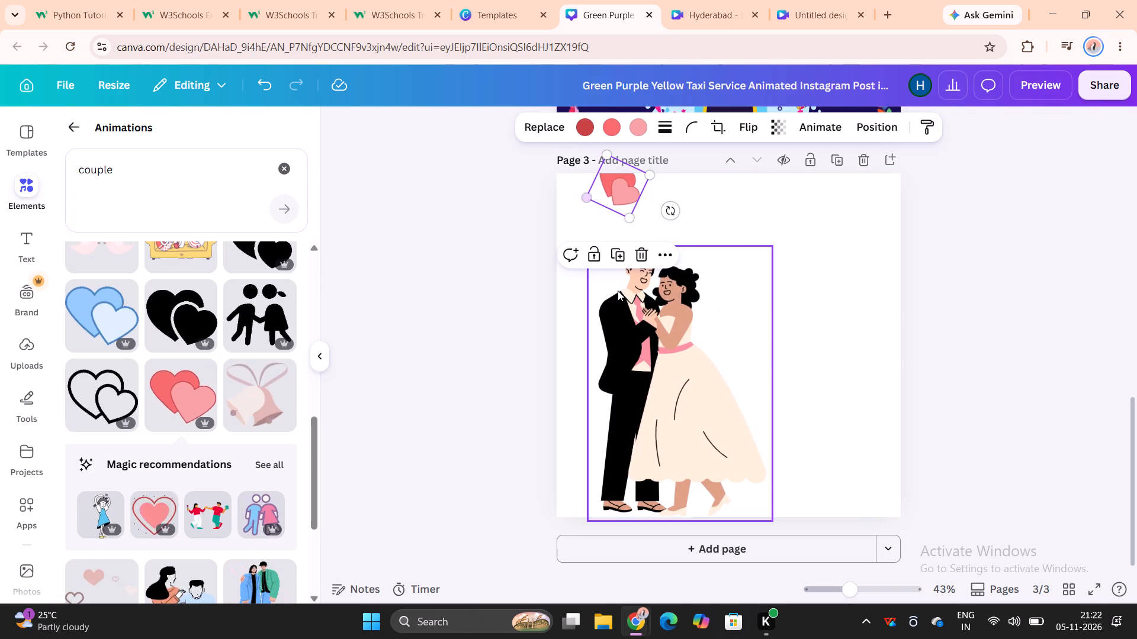
drag(624, 191, 745, 277)
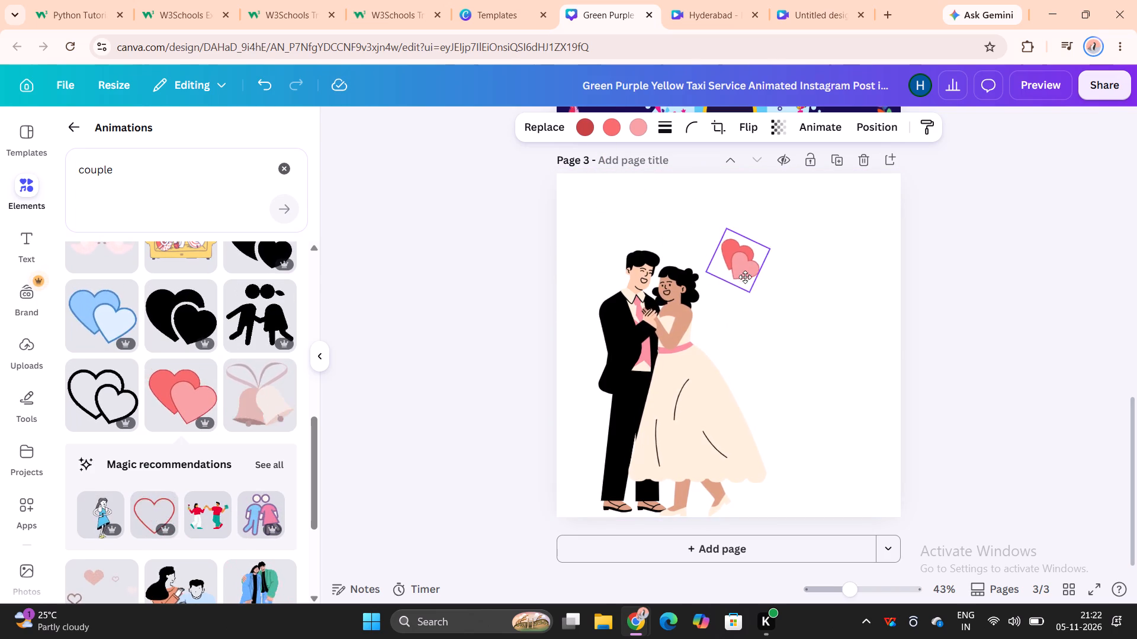
drag(745, 277, 681, 240)
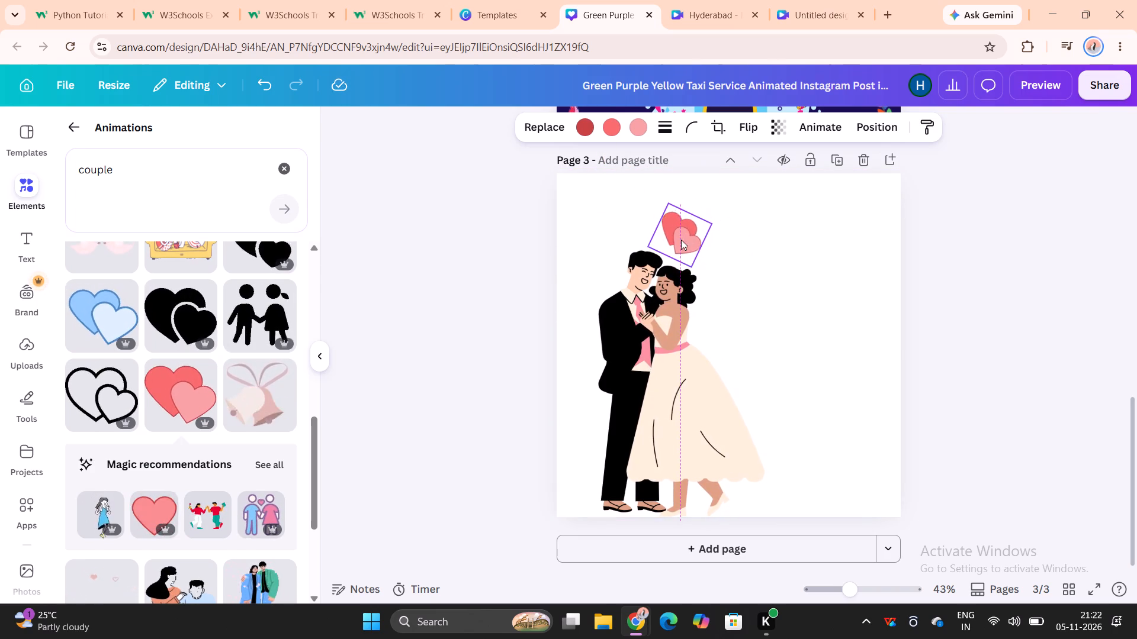
click(951, 246)
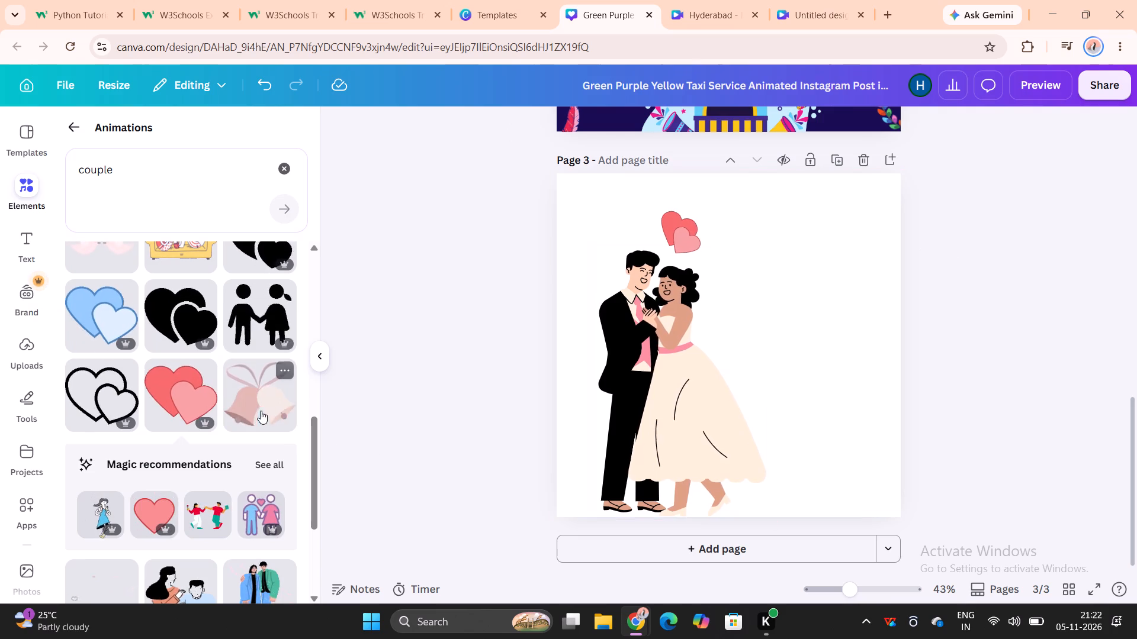
Browse further through the "couple" animation results for another graphic that suits page 3.
scroll(261, 411, down, 5)
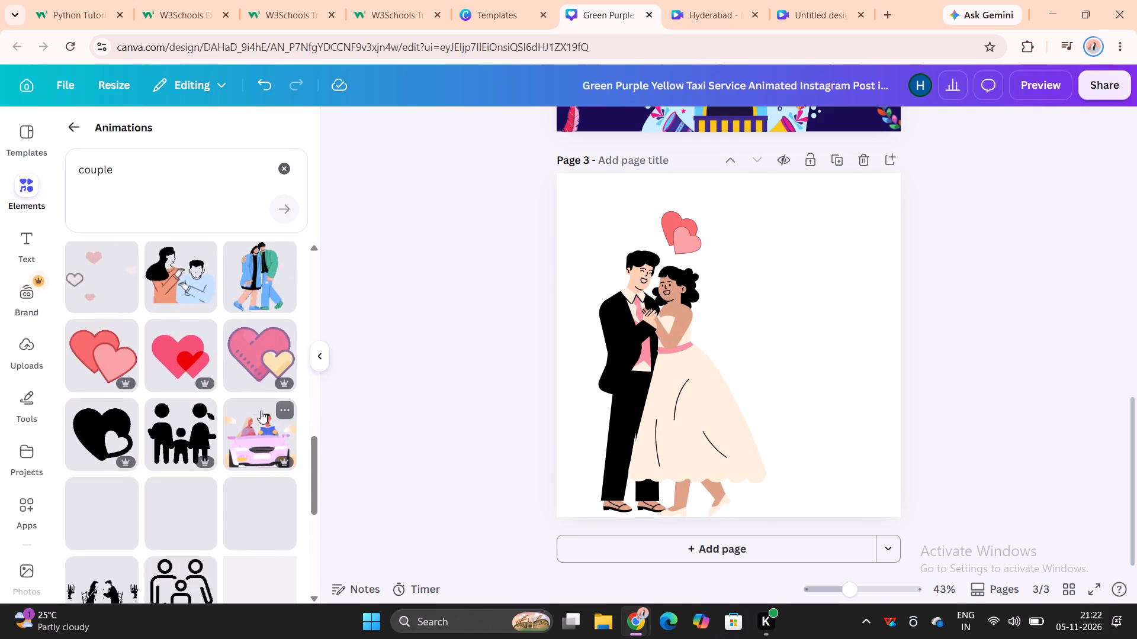
scroll(261, 411, down, 2)
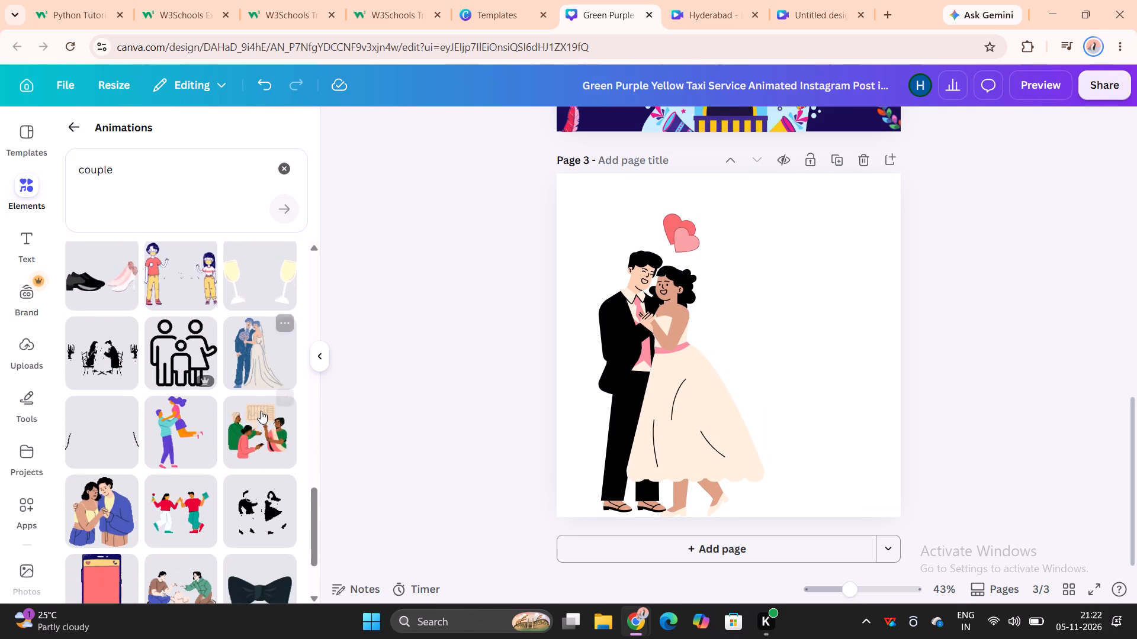
scroll(261, 411, down, 4)
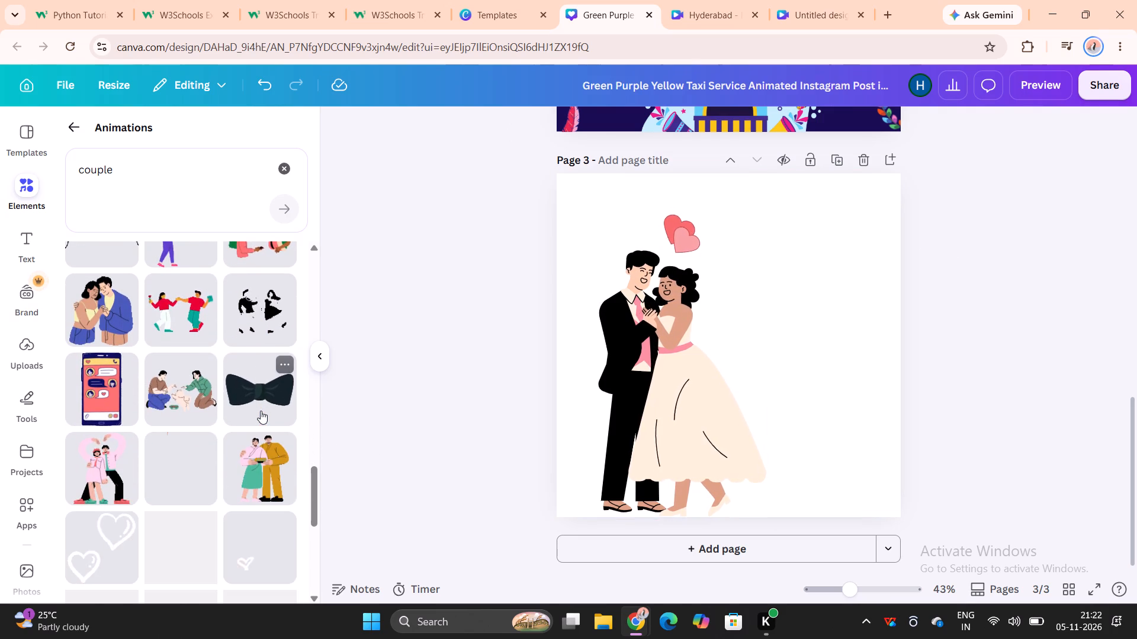
scroll(261, 411, down, 2)
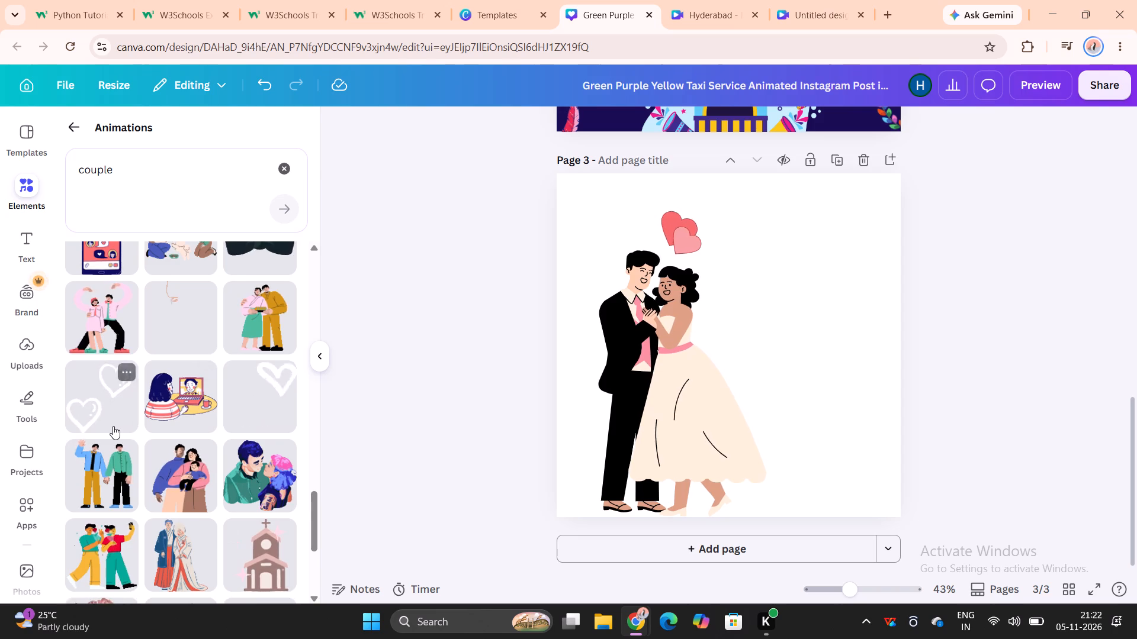
scroll(113, 426, down, 7)
Search the animations for "love" and place the vertical red hearts animation along the right edge of page 3.
click(278, 179)
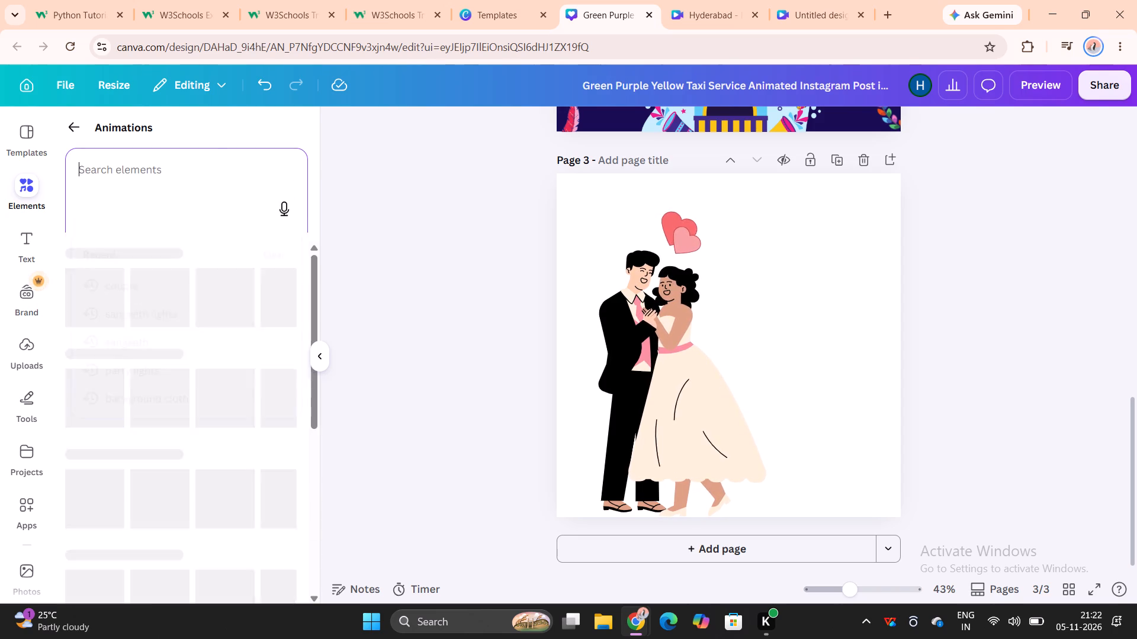
text(lov)
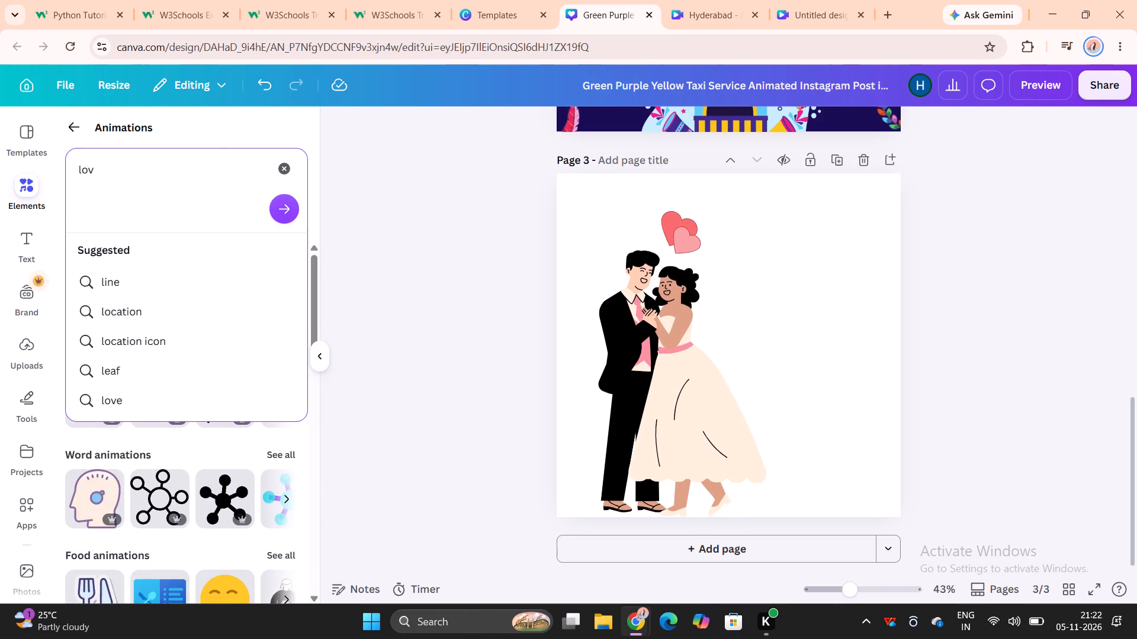
key(e)
key(Return)
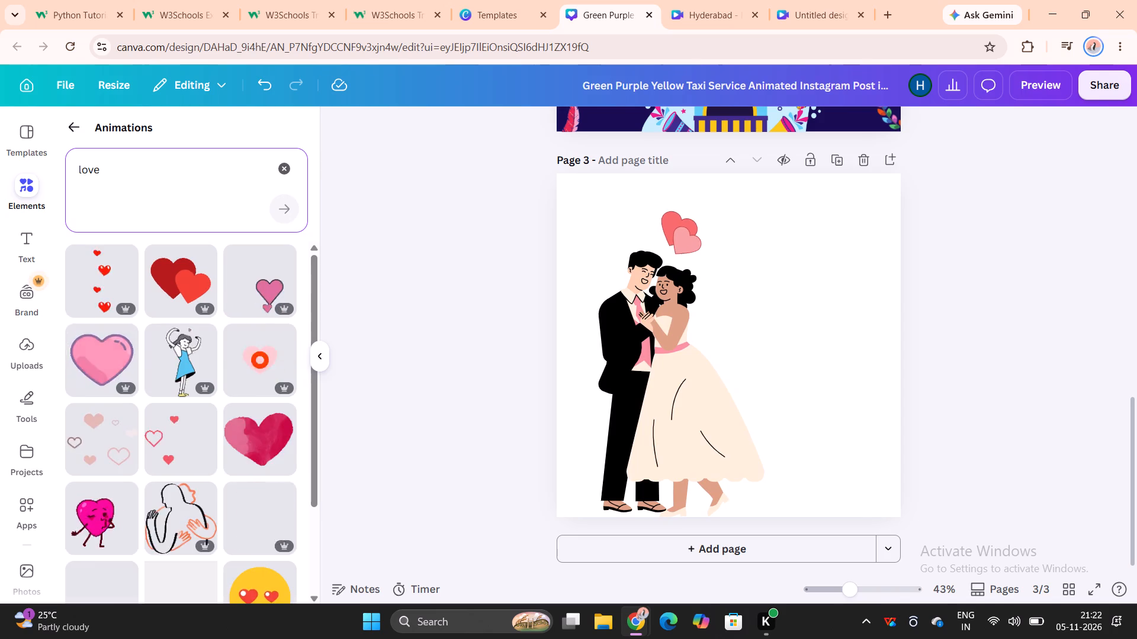
click(110, 267)
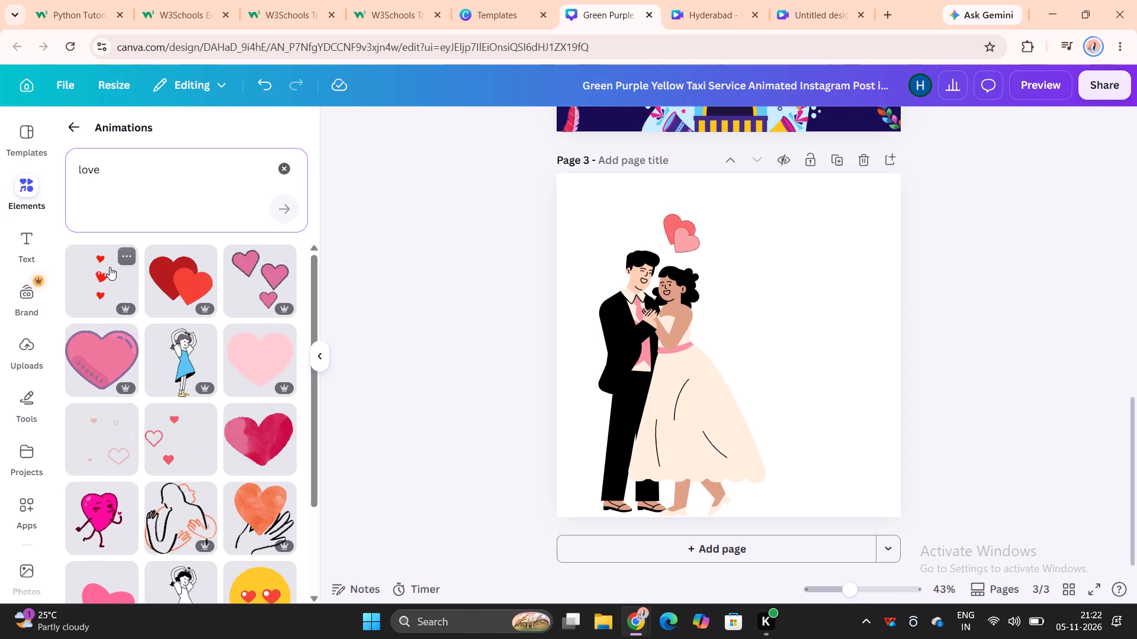
drag(736, 300, 789, 310)
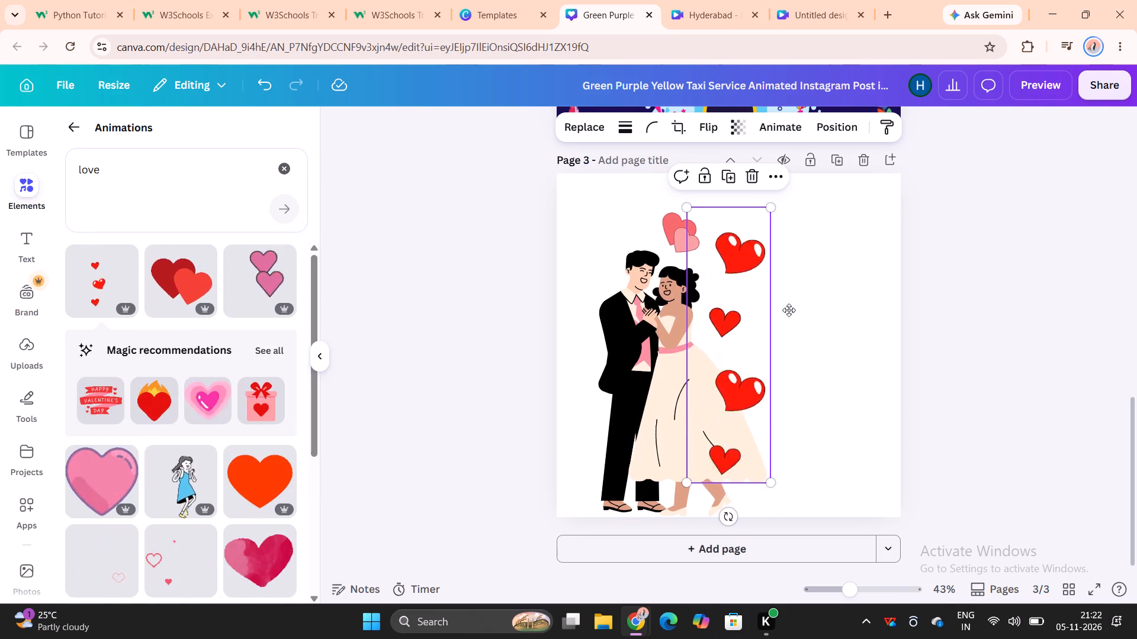
drag(789, 310, 868, 335)
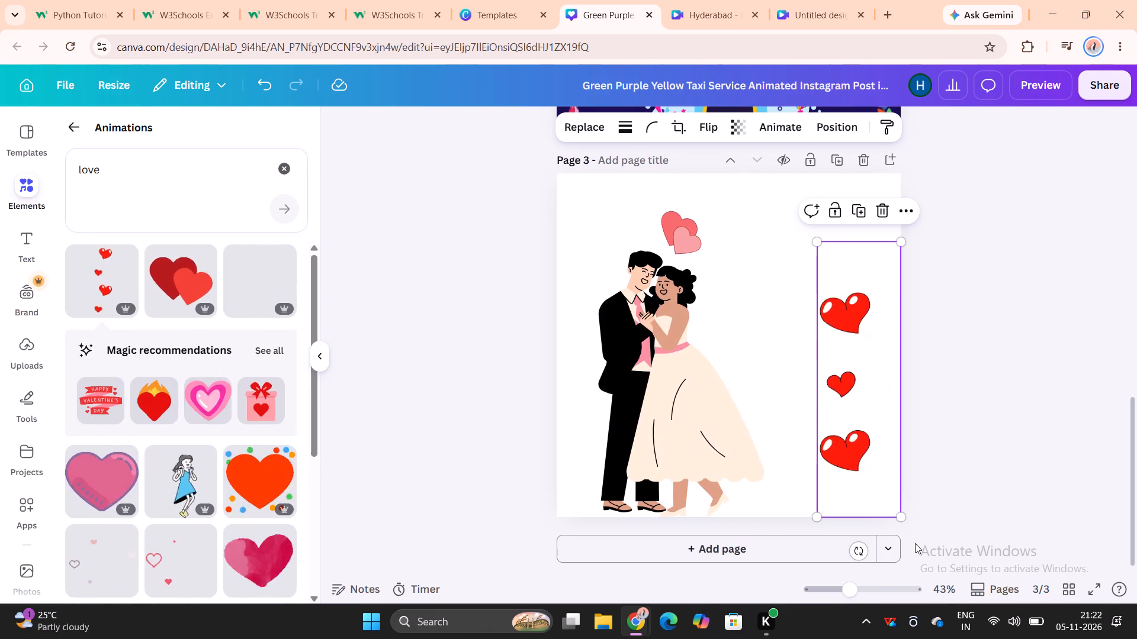
Scale down the vertical red hearts animation and move it into the lower-right corner of page 3.
drag(900, 518, 865, 448)
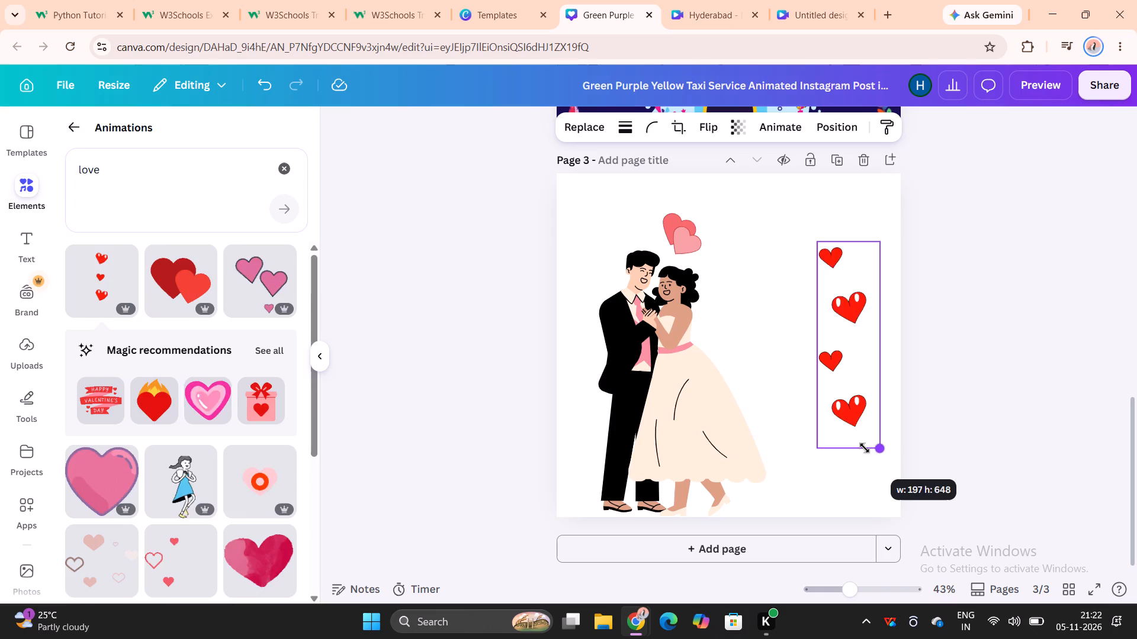
drag(865, 448, 864, 447)
drag(853, 334, 860, 386)
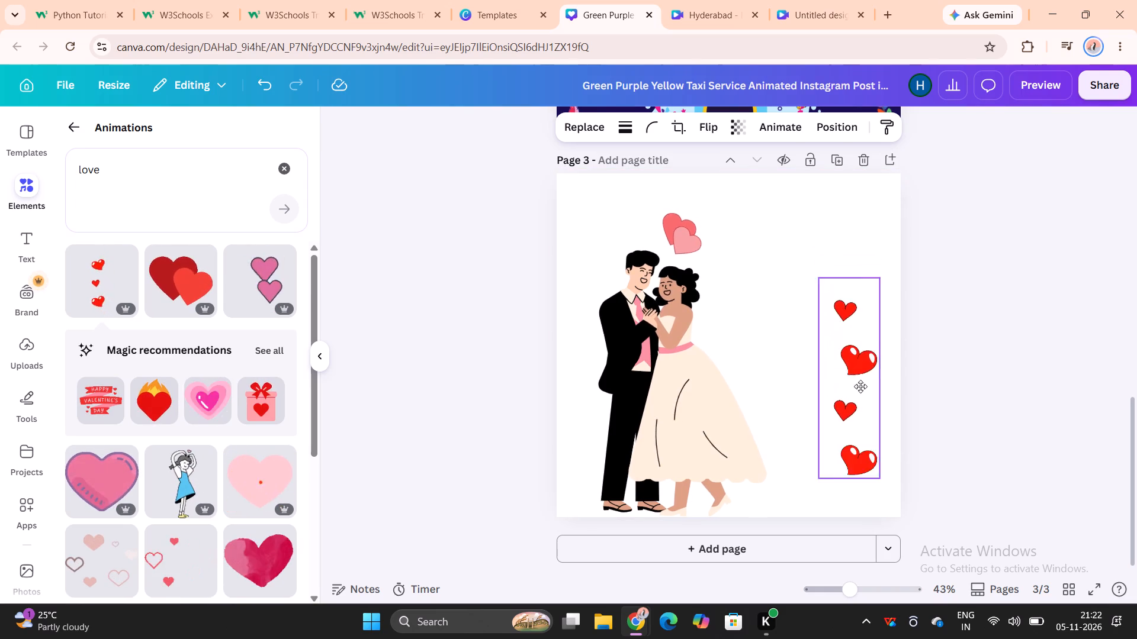
drag(860, 386, 880, 419)
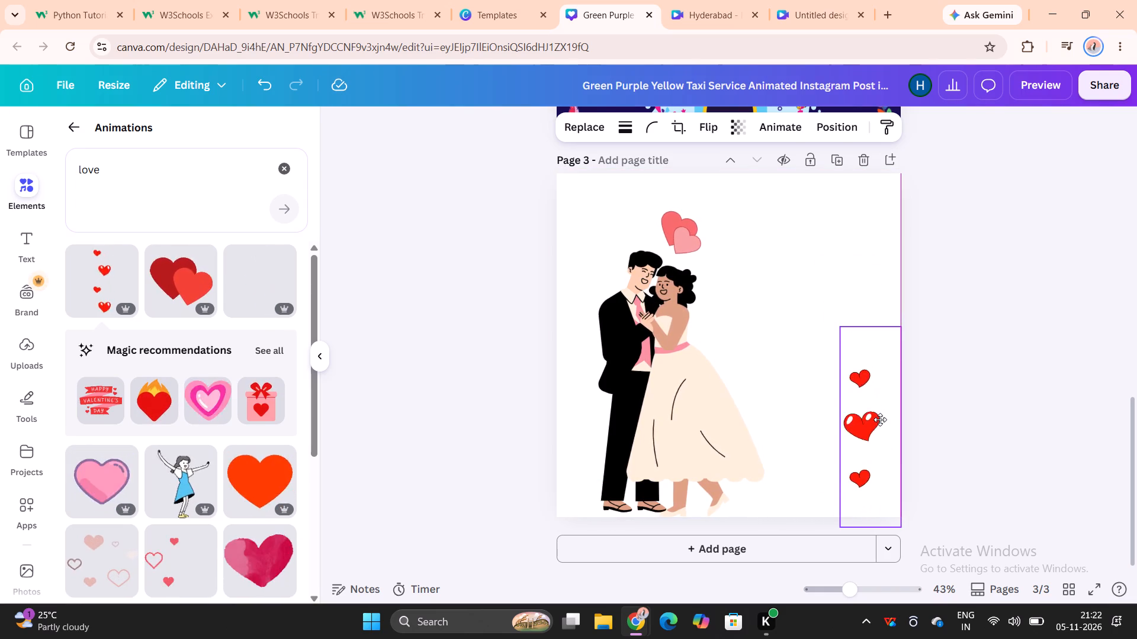
drag(880, 419, 871, 414)
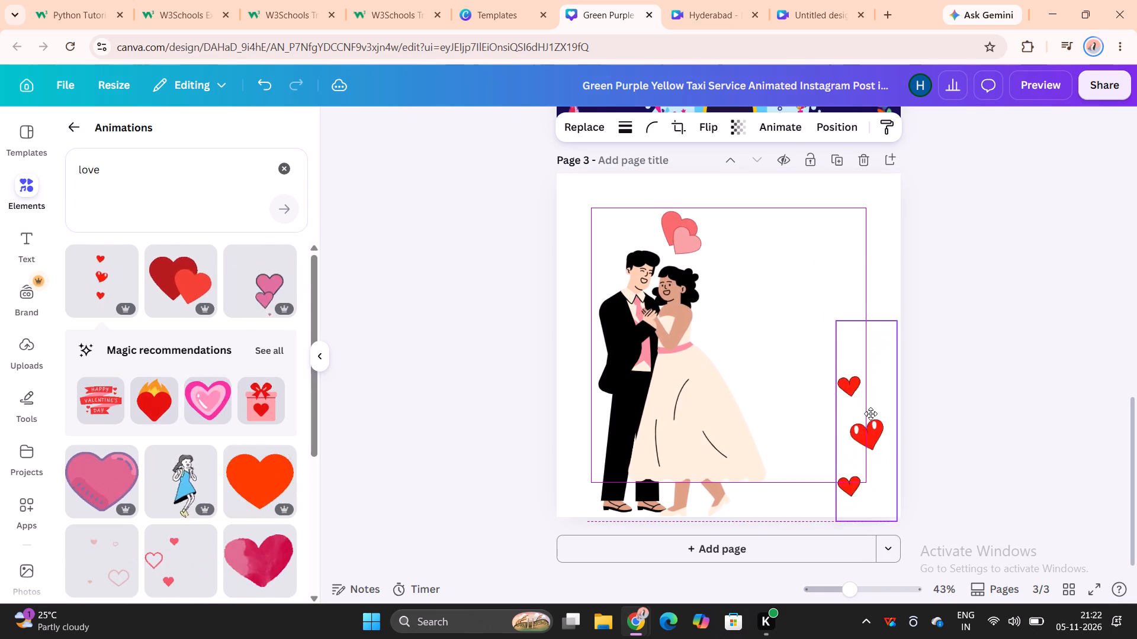
drag(871, 414, 871, 414)
click(987, 443)
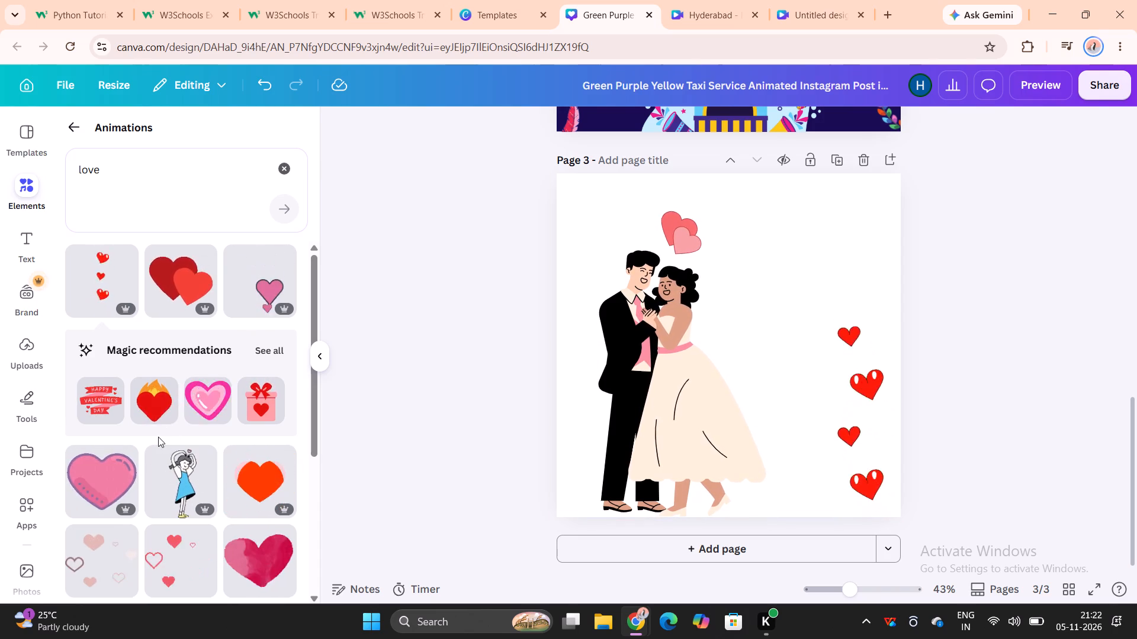
Browse the full set of magic recommendations for the red hearts animation for another graphic that suits page 3.
scroll(158, 437, right, 1)
scroll(158, 437, up, 1)
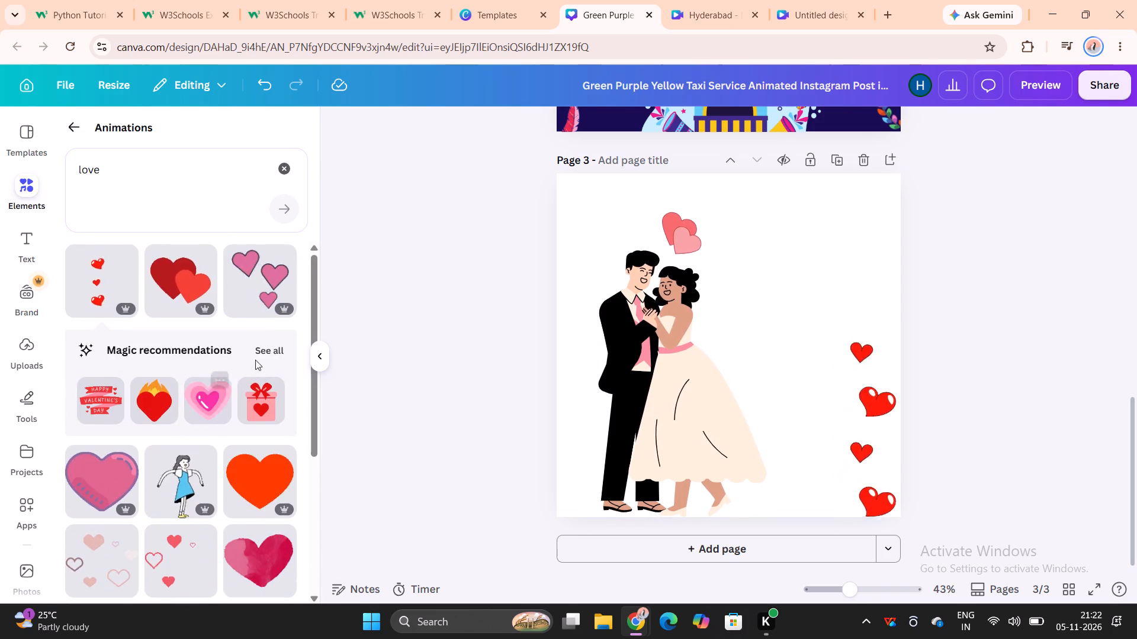
click(271, 353)
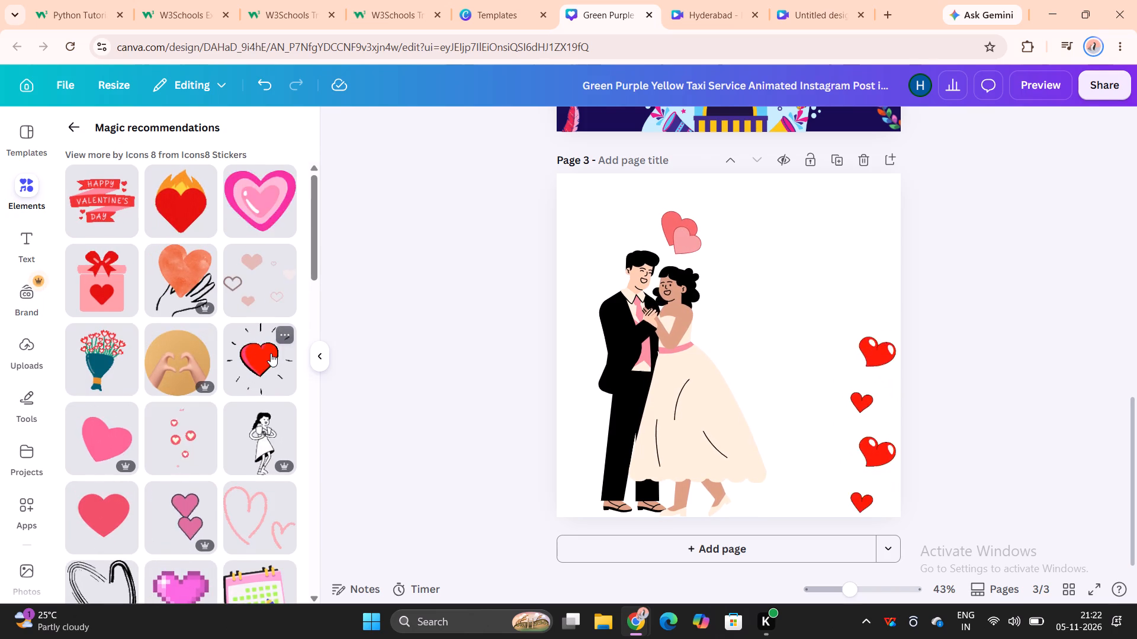
scroll(271, 353, down, 2)
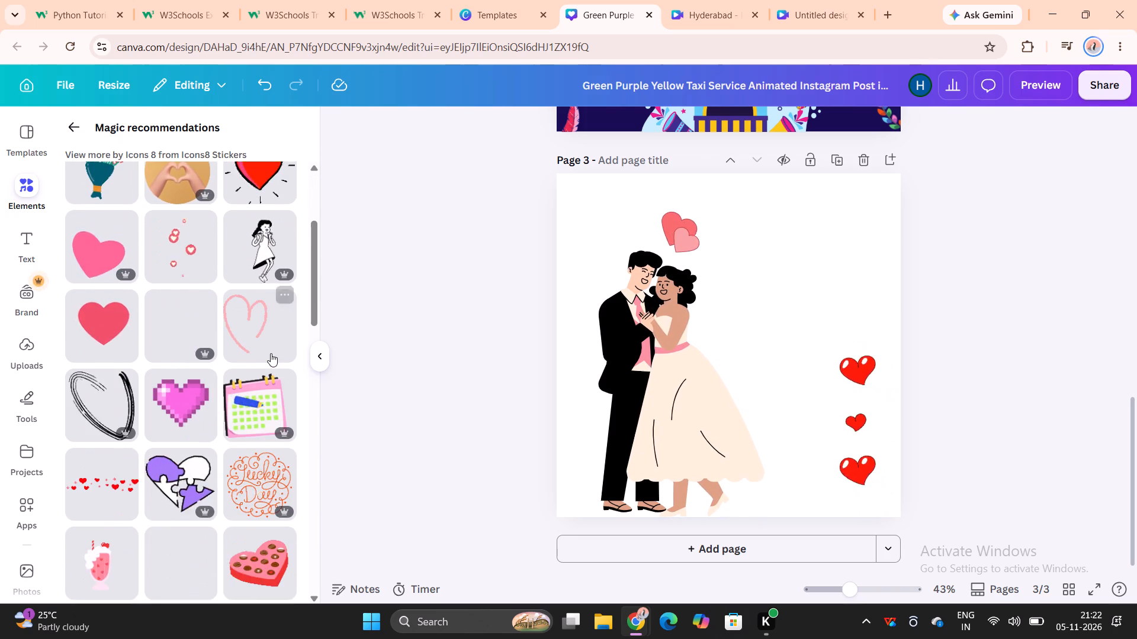
scroll(271, 353, down, 2)
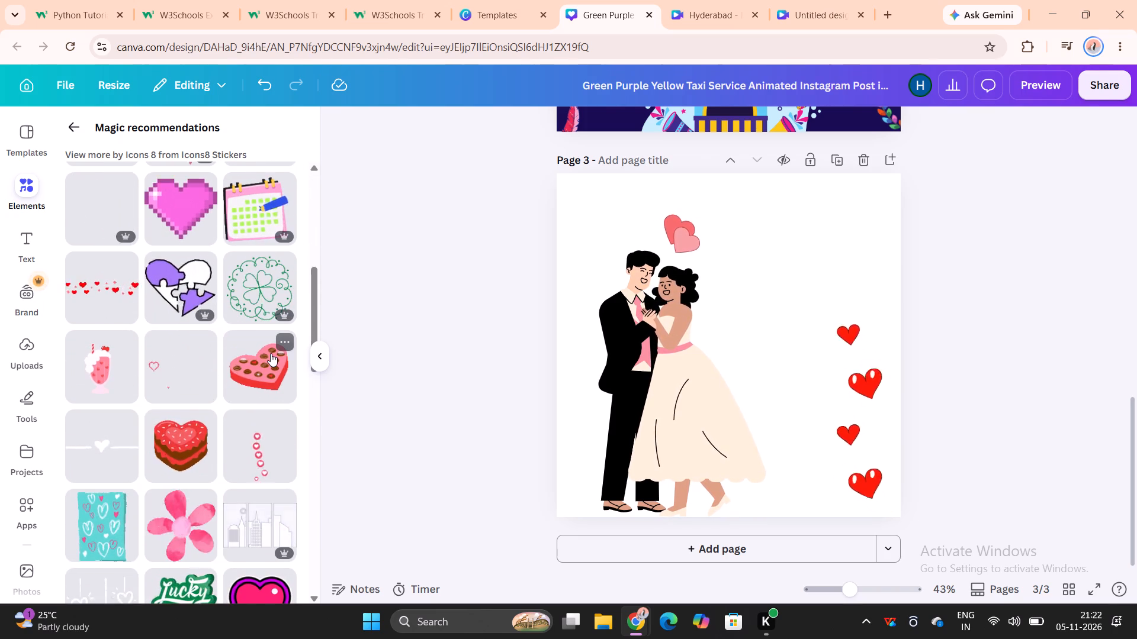
scroll(271, 353, down, 4)
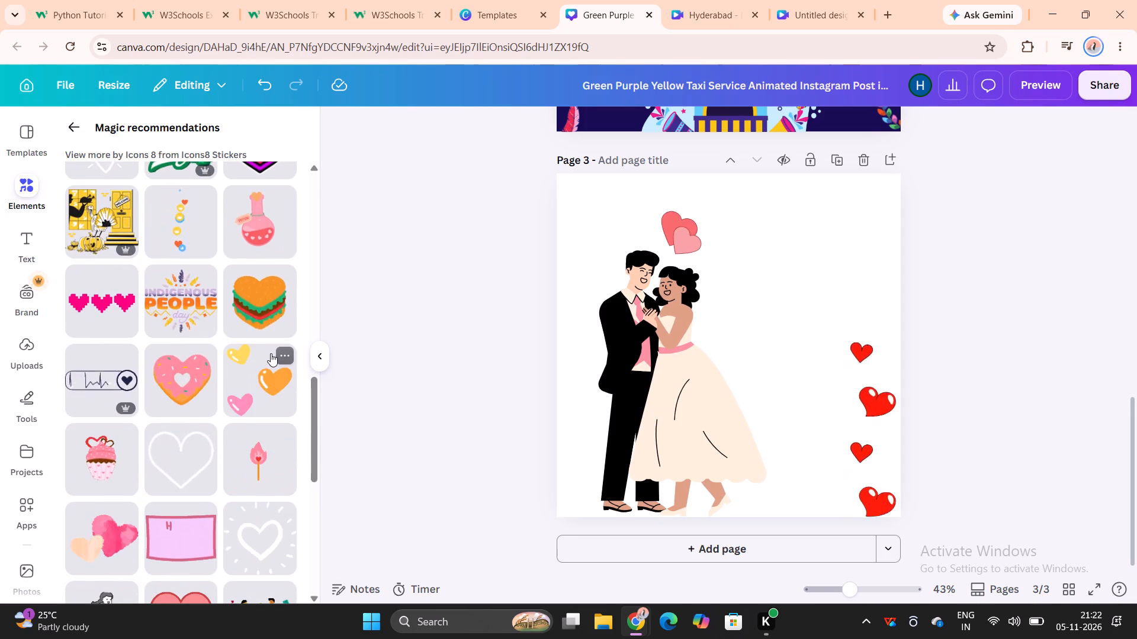
scroll(271, 353, down, 4)
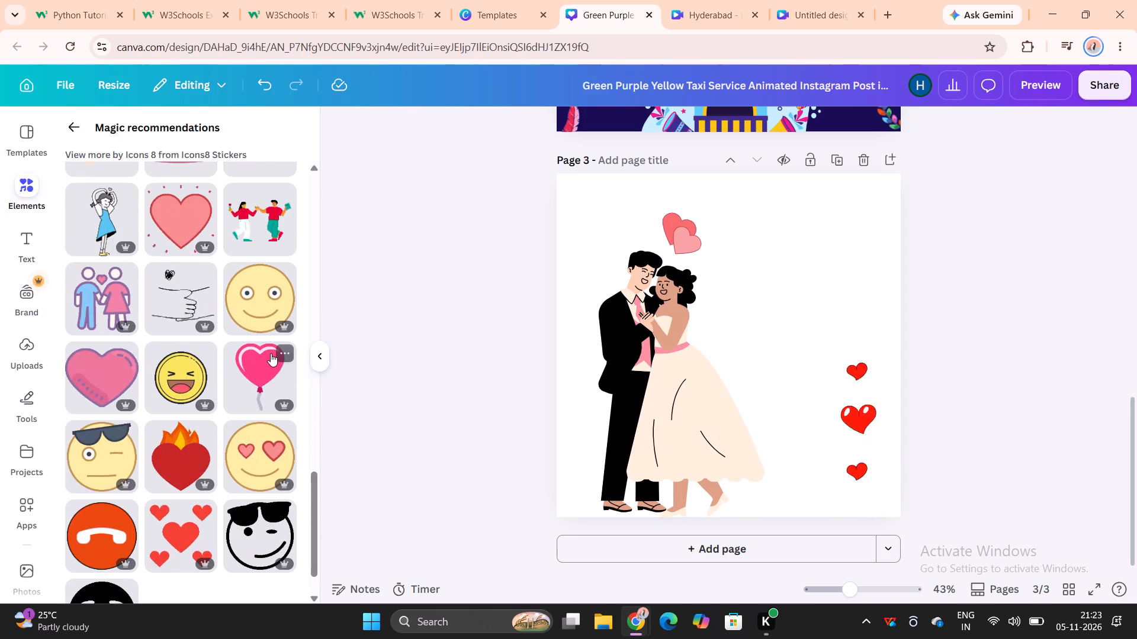
scroll(271, 353, down, 2)
scroll(271, 353, up, 4)
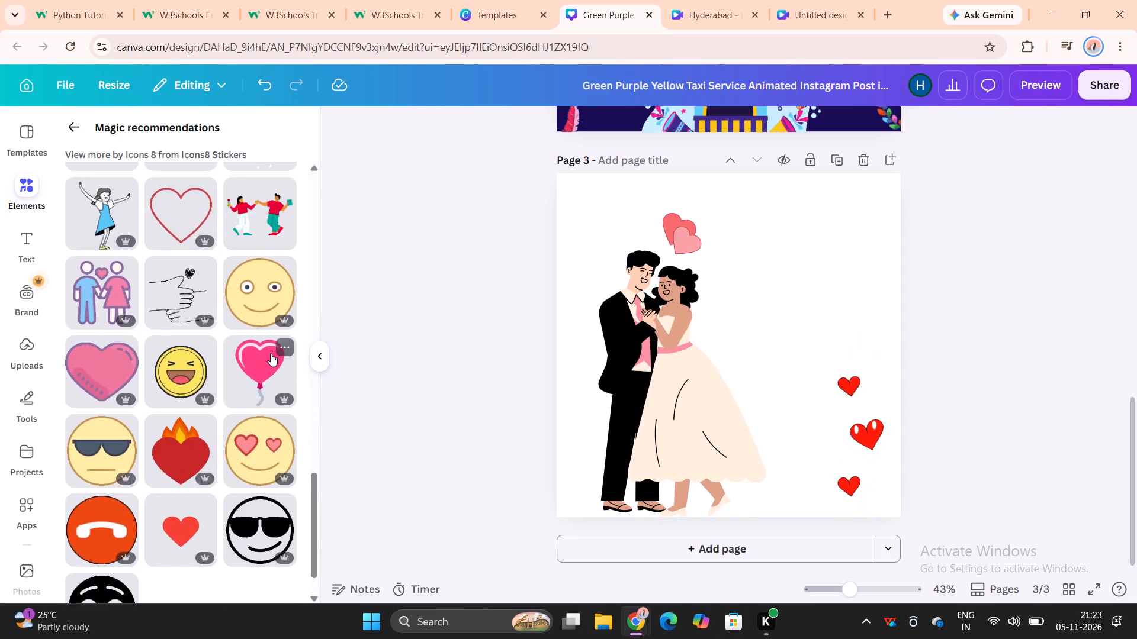
scroll(271, 353, up, 5)
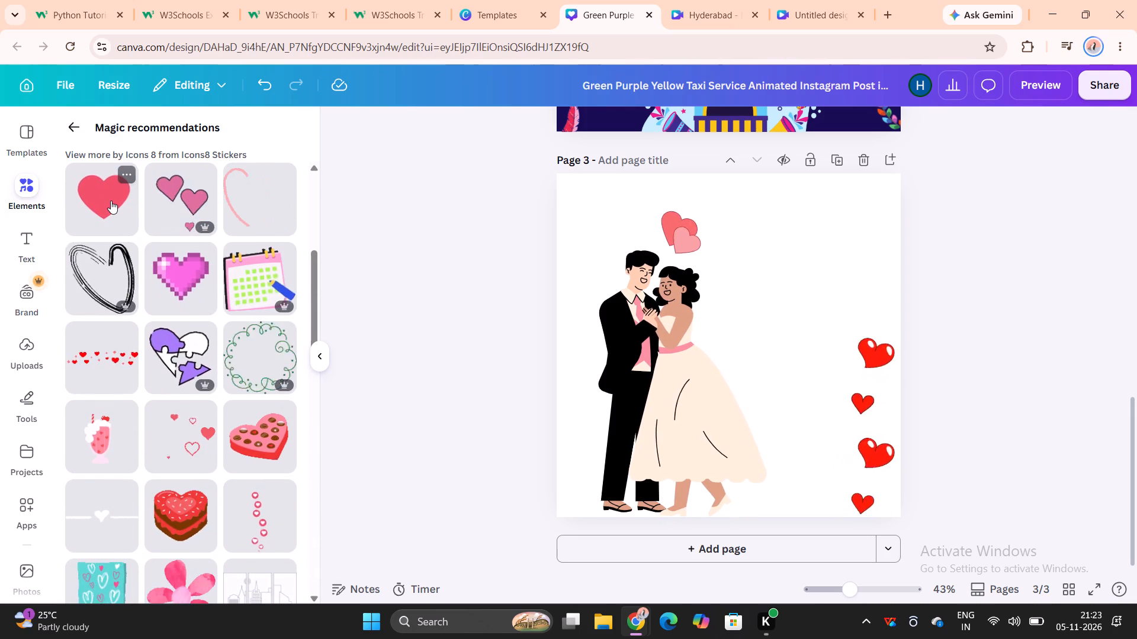
click(71, 131)
Browse the "love" animation results again for a graphic to fill the empty area of page 3.
scroll(216, 275, up, 1)
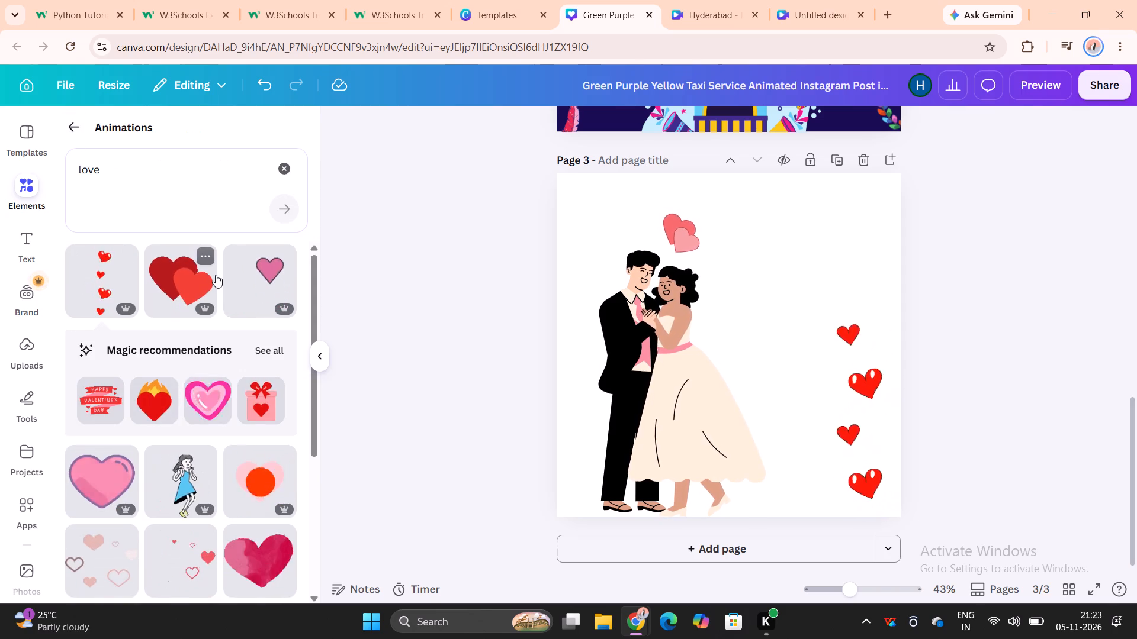
scroll(216, 275, up, 1)
click(108, 391)
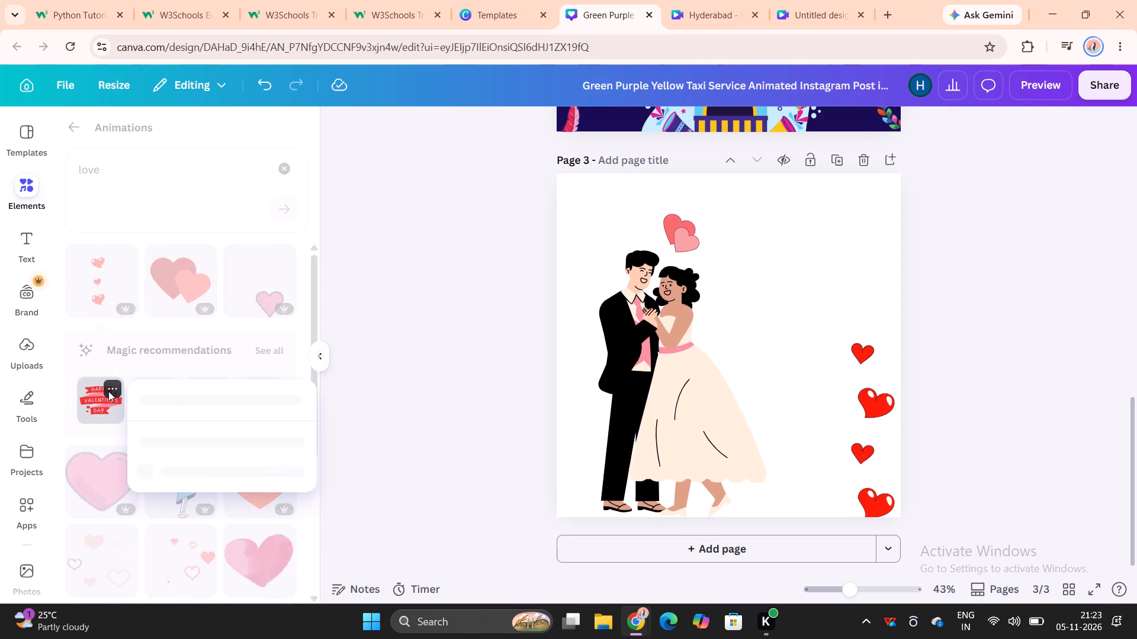
click(402, 349)
scroll(239, 402, down, 1)
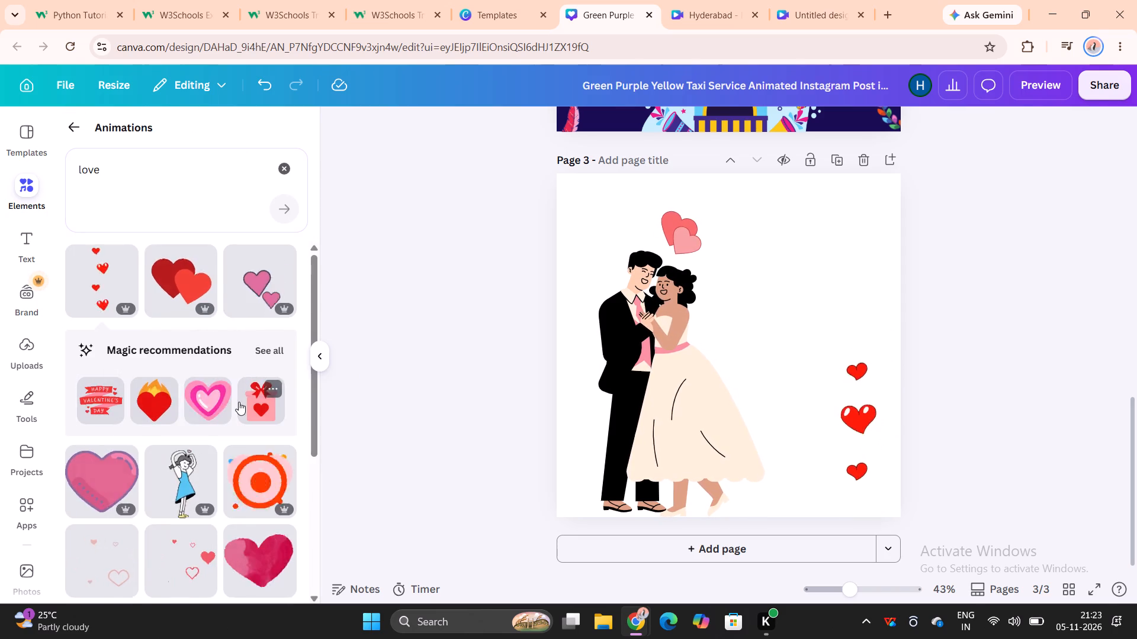
scroll(239, 402, down, 2)
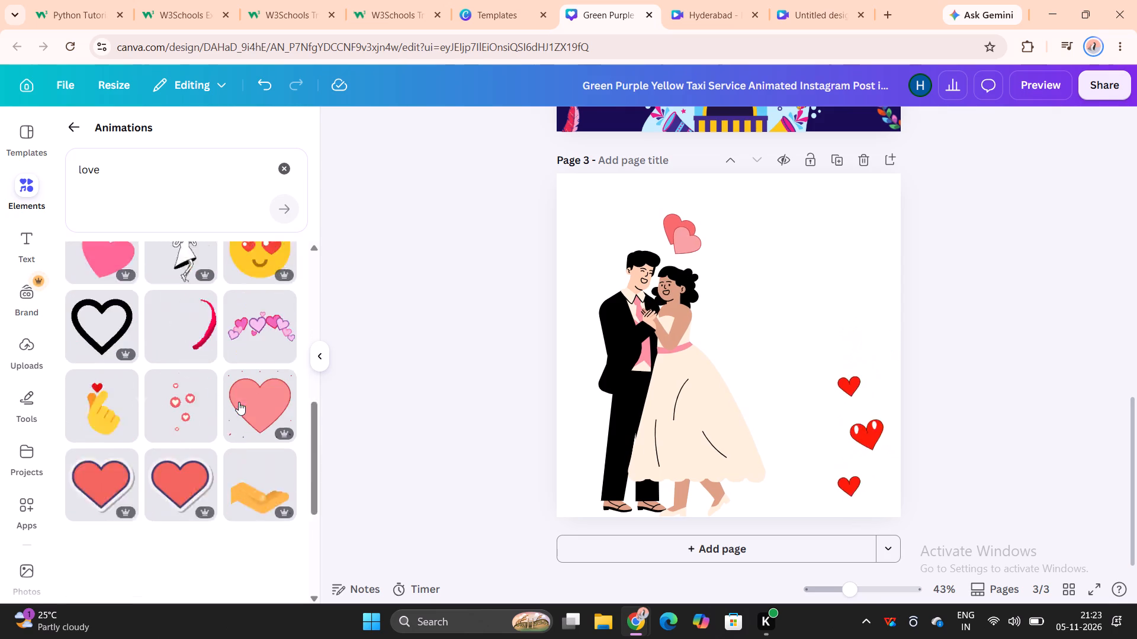
scroll(239, 402, down, 1)
scroll(239, 402, up, 11)
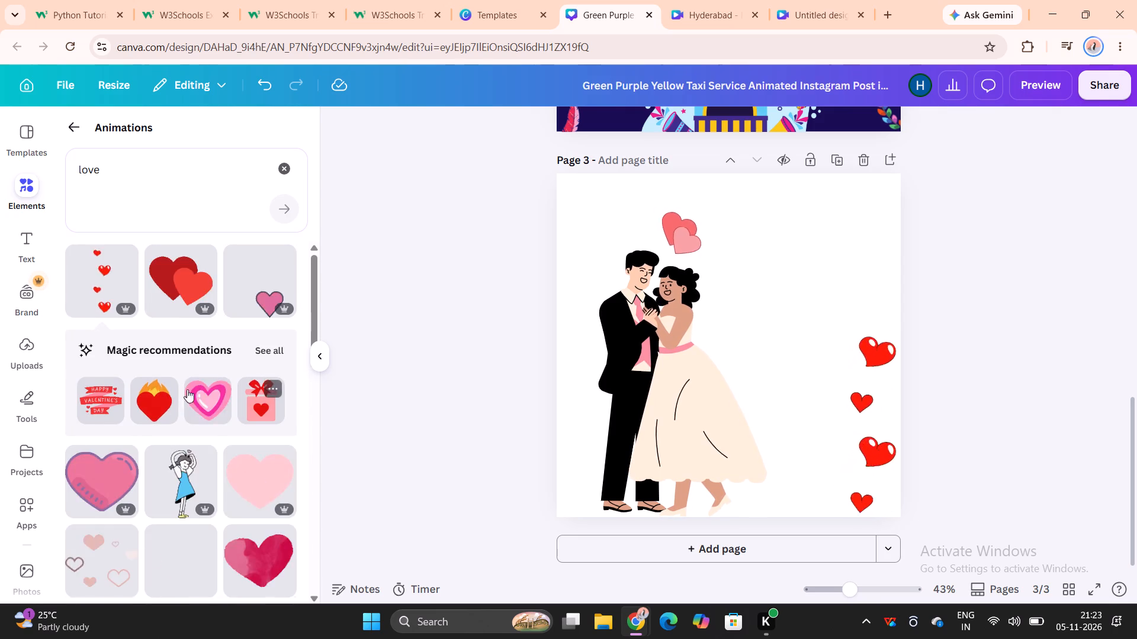
Add the "Happy Valentine's Day" ribbon animation to page 3 and size it to fill the upper-right area beside the couple's heads.
click(87, 396)
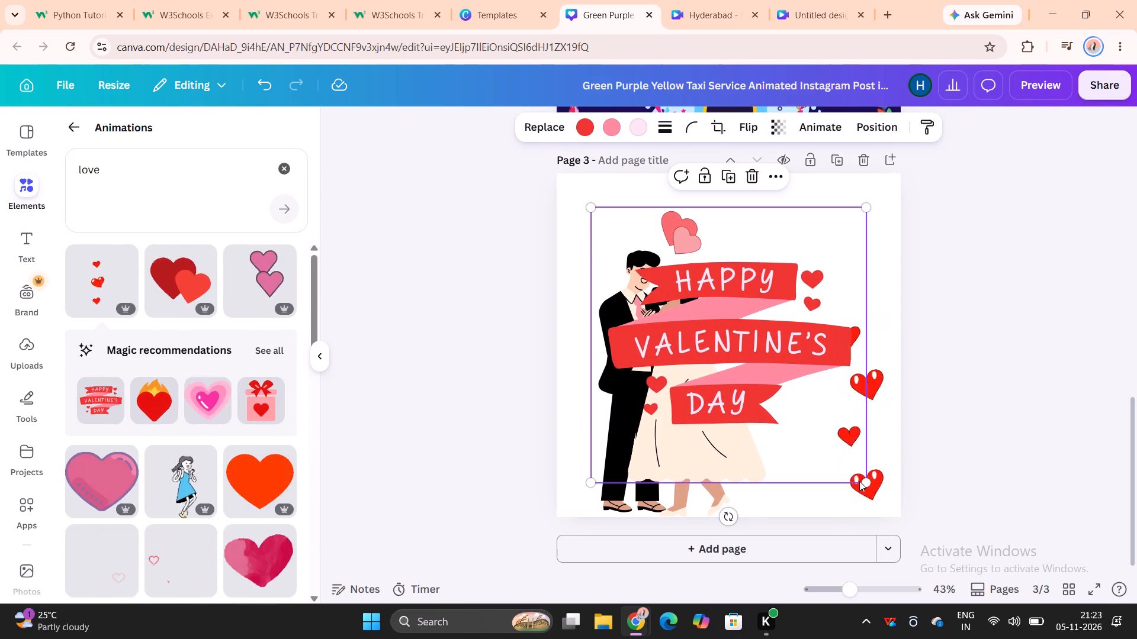
drag(864, 480, 671, 252)
drag(629, 233, 814, 240)
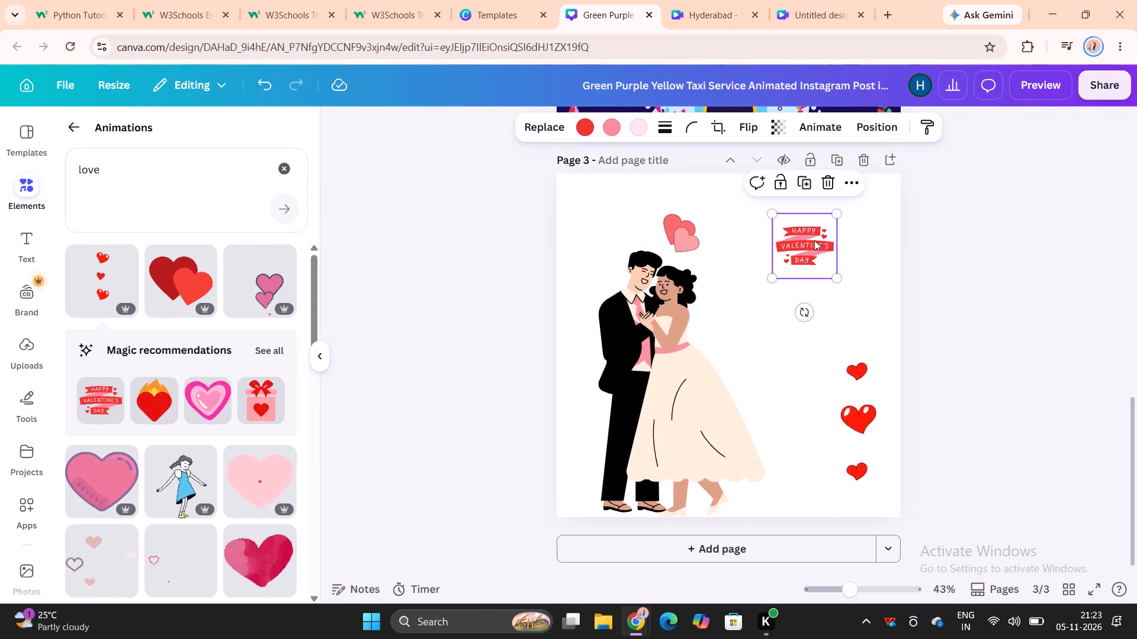
drag(772, 211, 693, 182)
drag(839, 280, 873, 345)
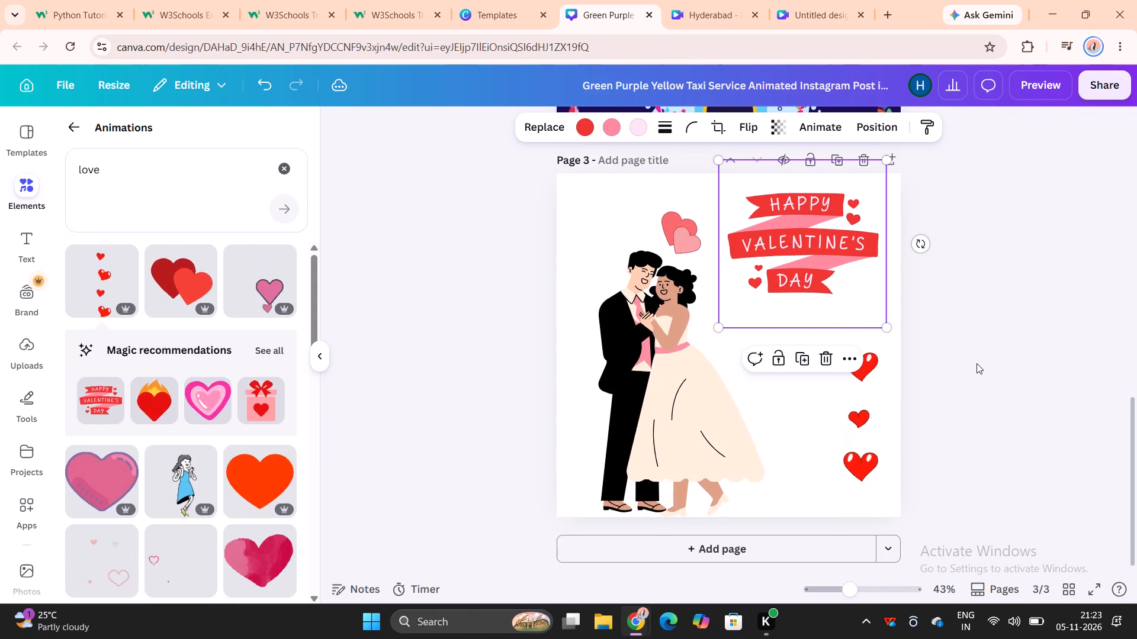
click(977, 363)
scroll(977, 363, down, 2)
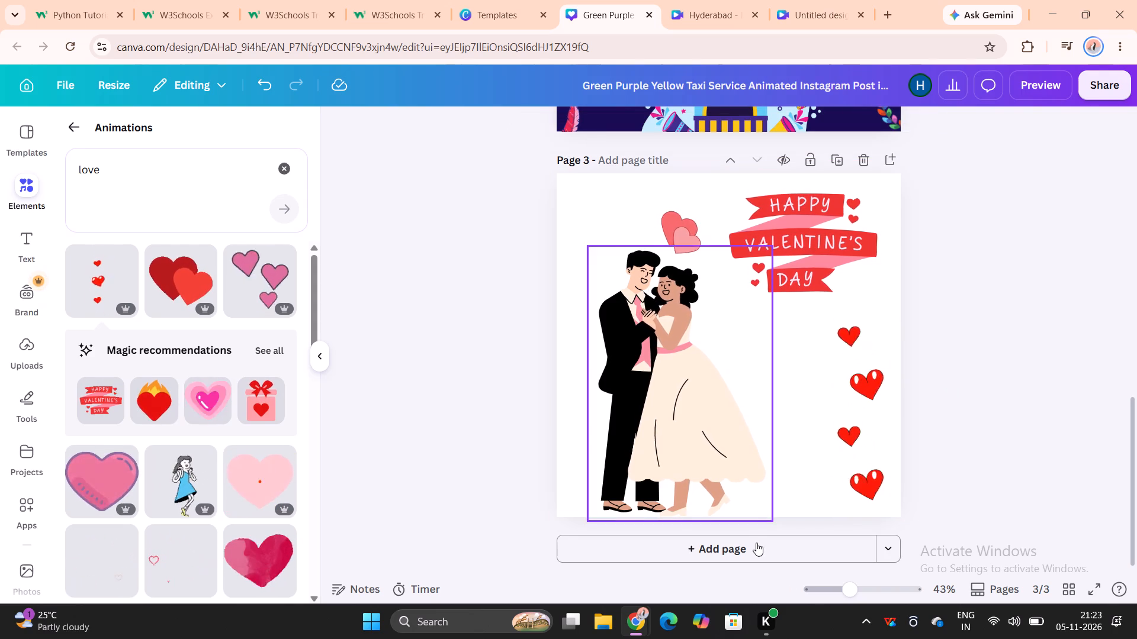
Add a blank page 4 after the romantic page.
click(762, 546)
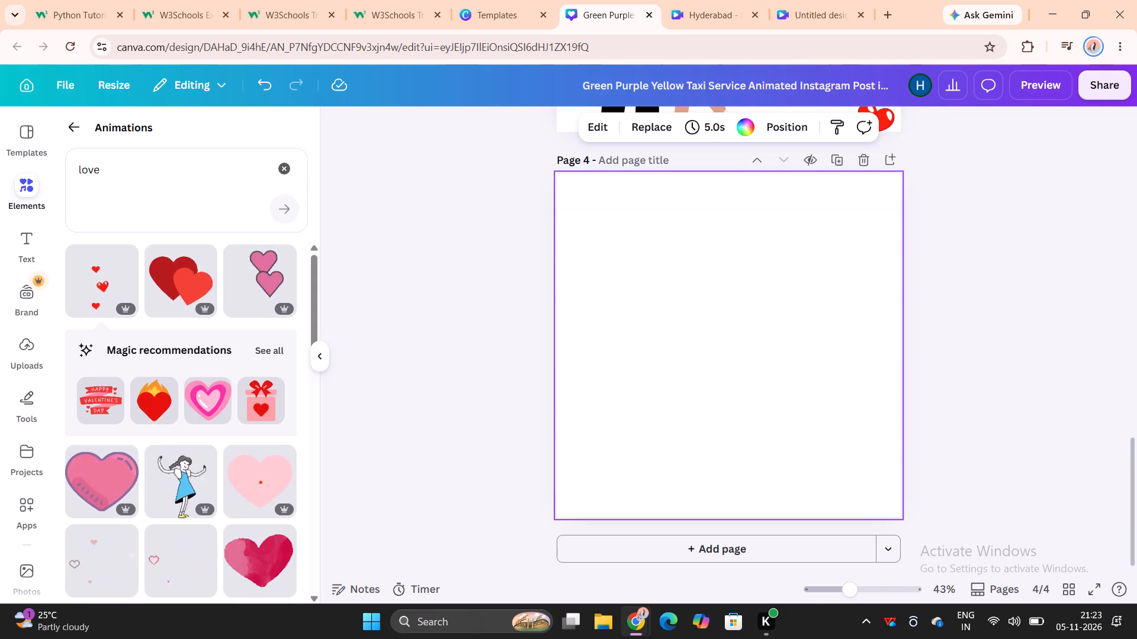
Replace the "love" search with the recent animation search for "sangeeth".
click(279, 170)
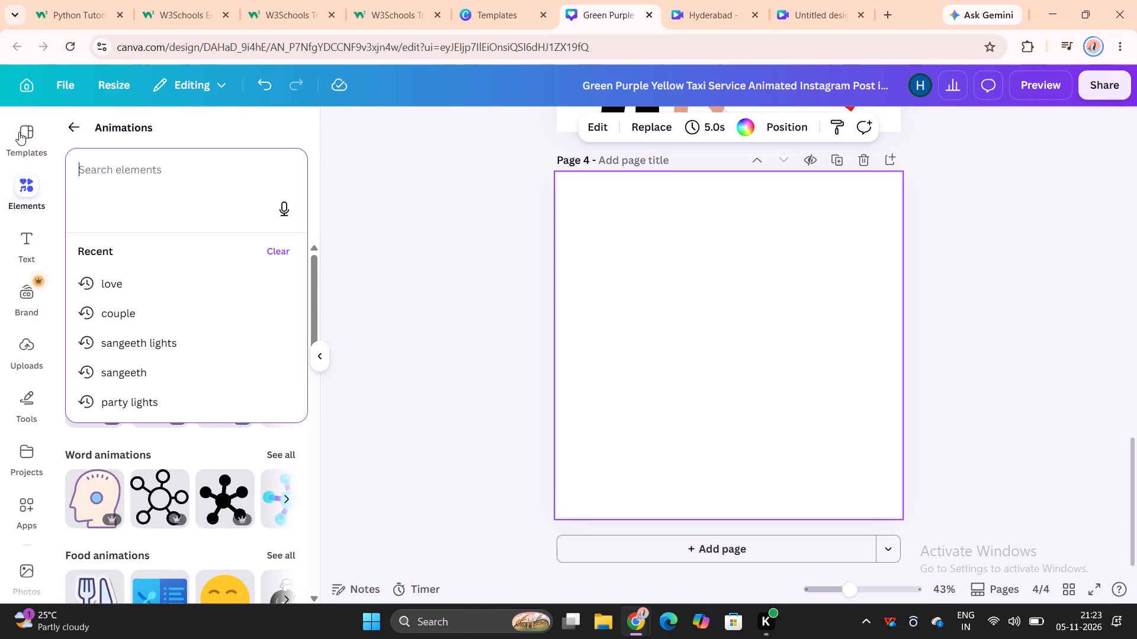
click(185, 366)
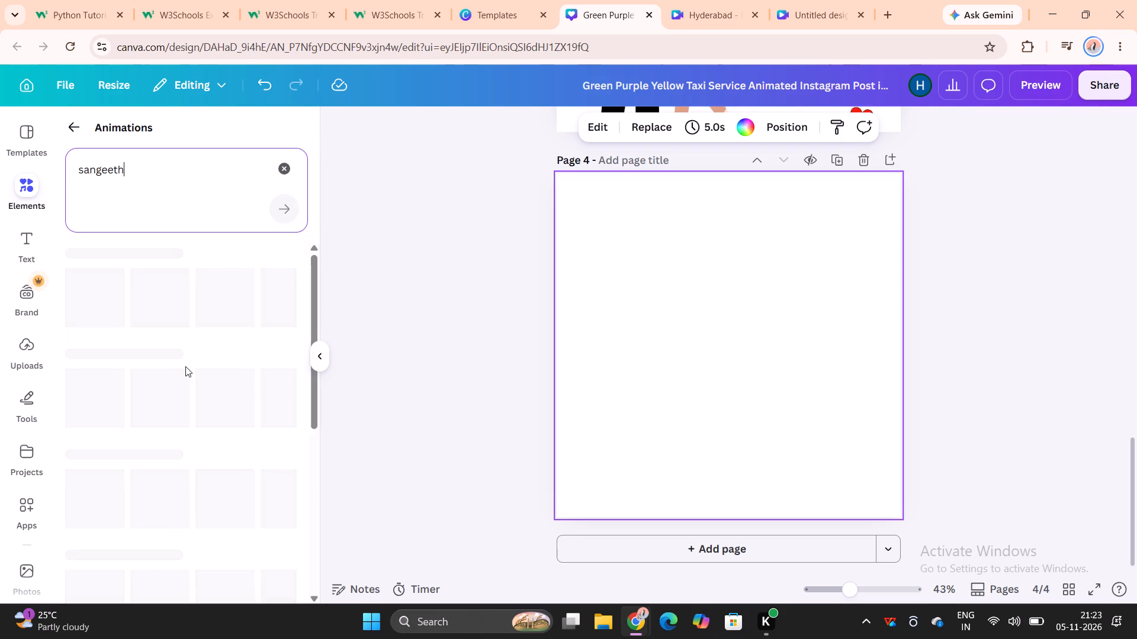
Clear the search term and search the animations for "lights".
click(278, 163)
click(242, 180)
text(lights)
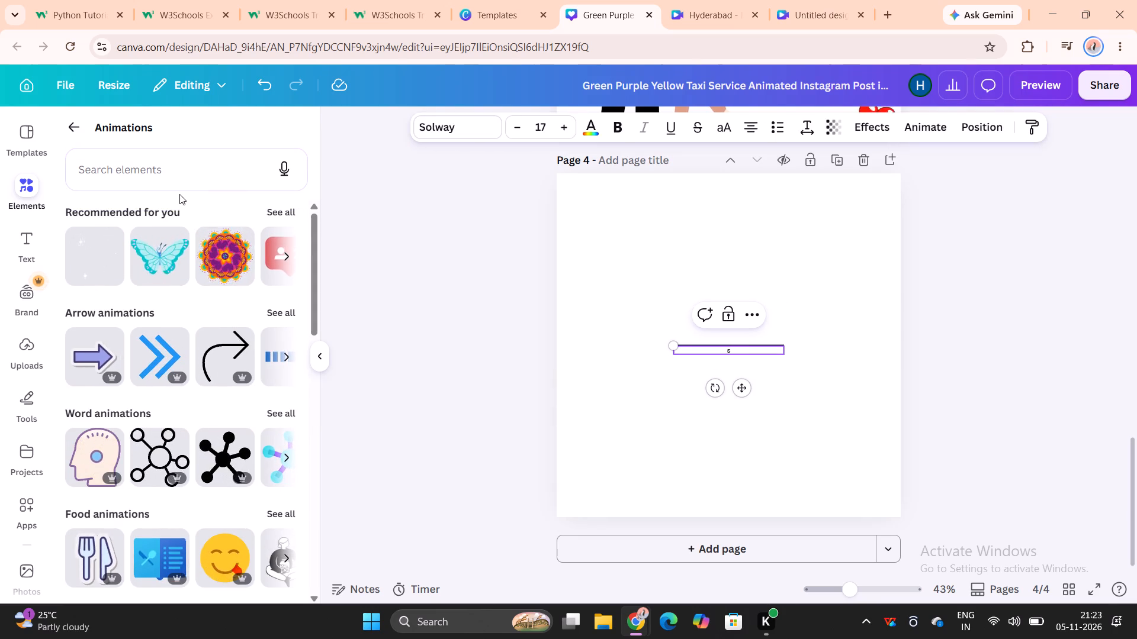
click(188, 176)
text(lights)
key(Return)
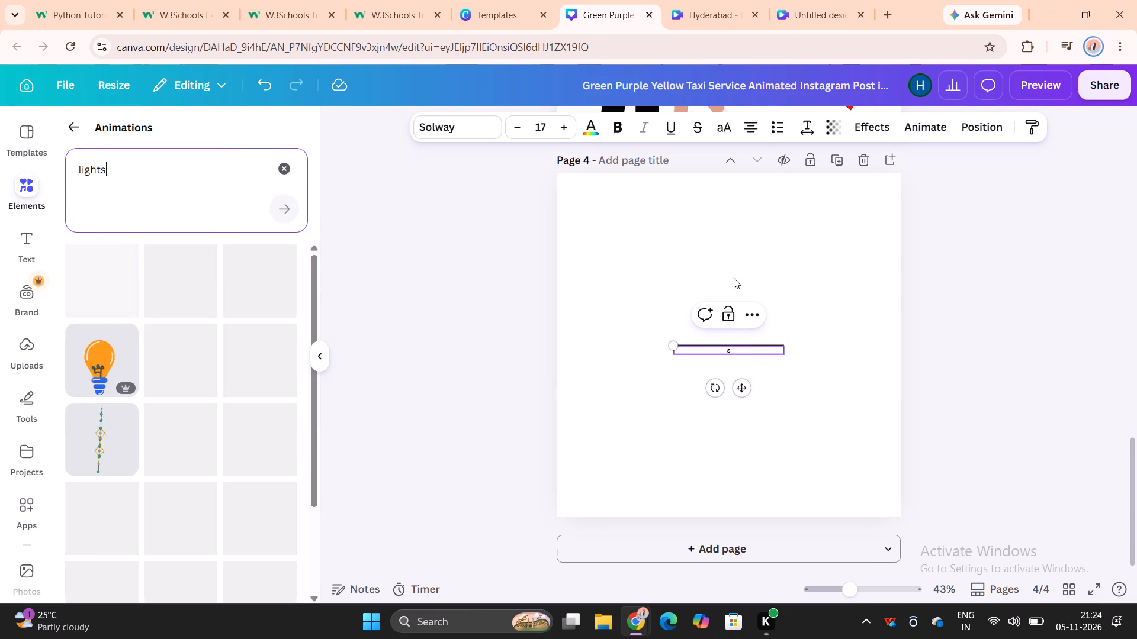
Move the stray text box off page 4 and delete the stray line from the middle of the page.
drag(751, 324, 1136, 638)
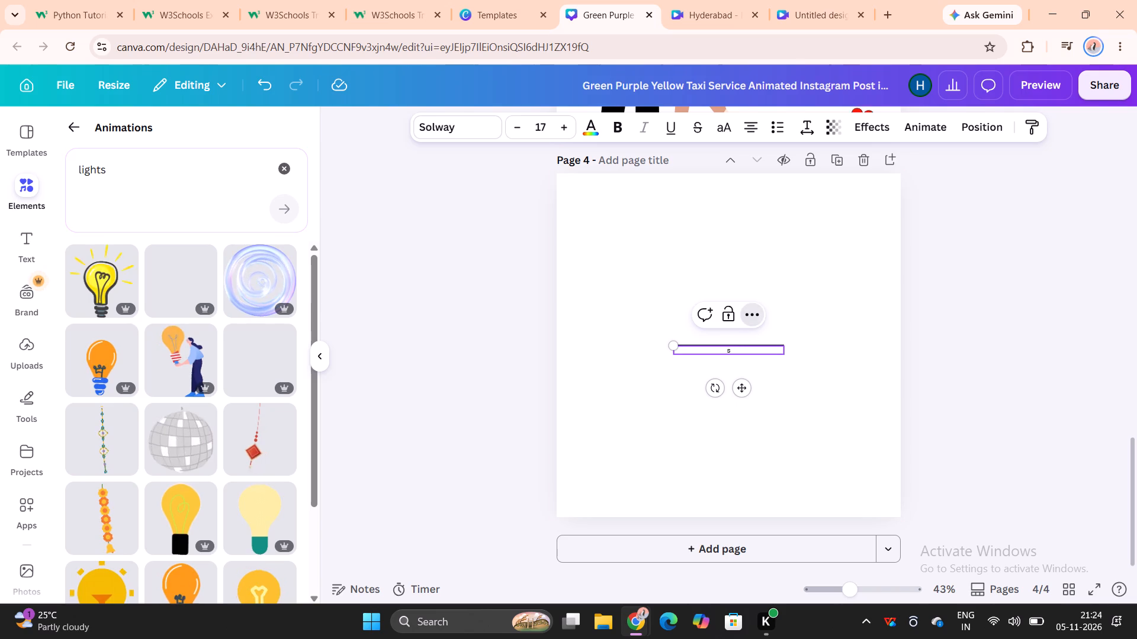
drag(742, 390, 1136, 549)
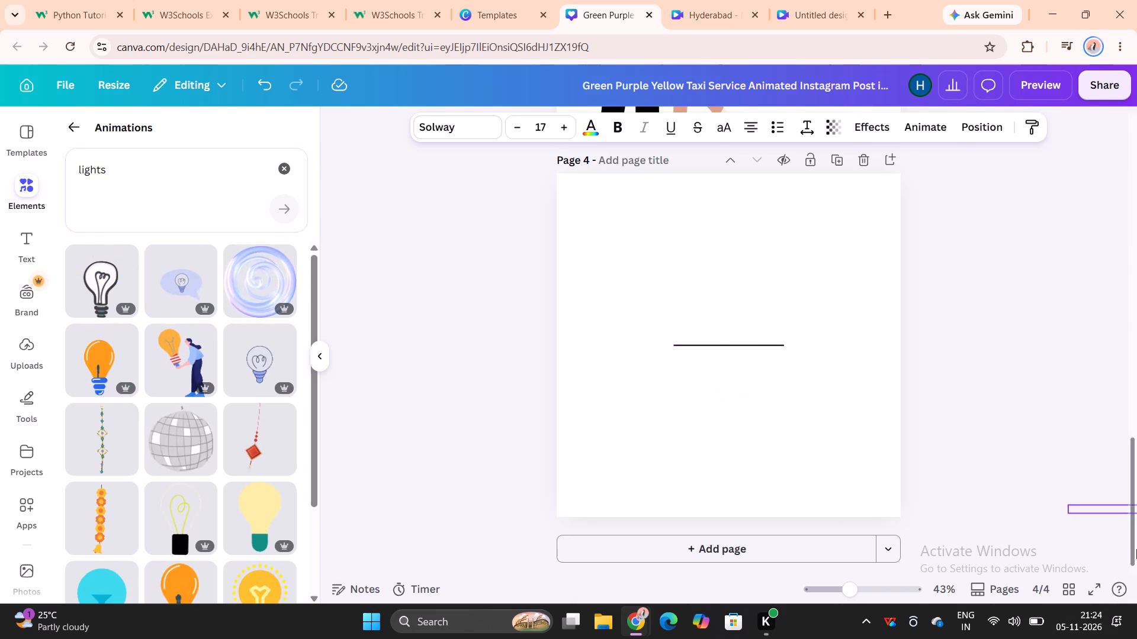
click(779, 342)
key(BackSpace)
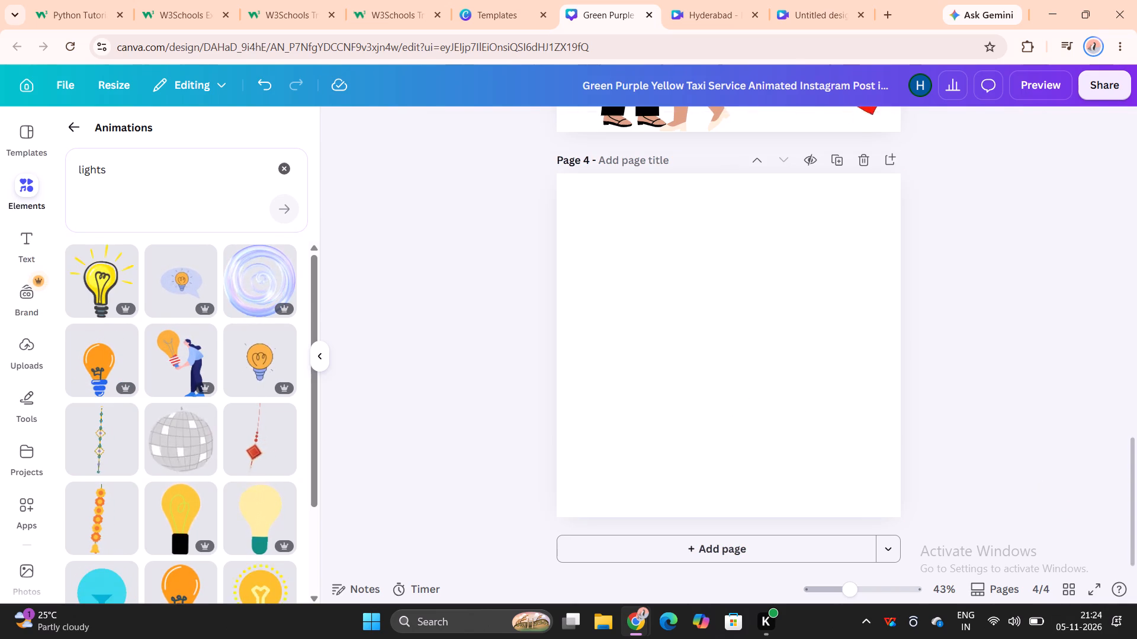
Add the hanging peacock lamp animation to page 4, scale it to about 524 × 524, and hang it in the page's top-left corner.
scroll(237, 392, down, 2)
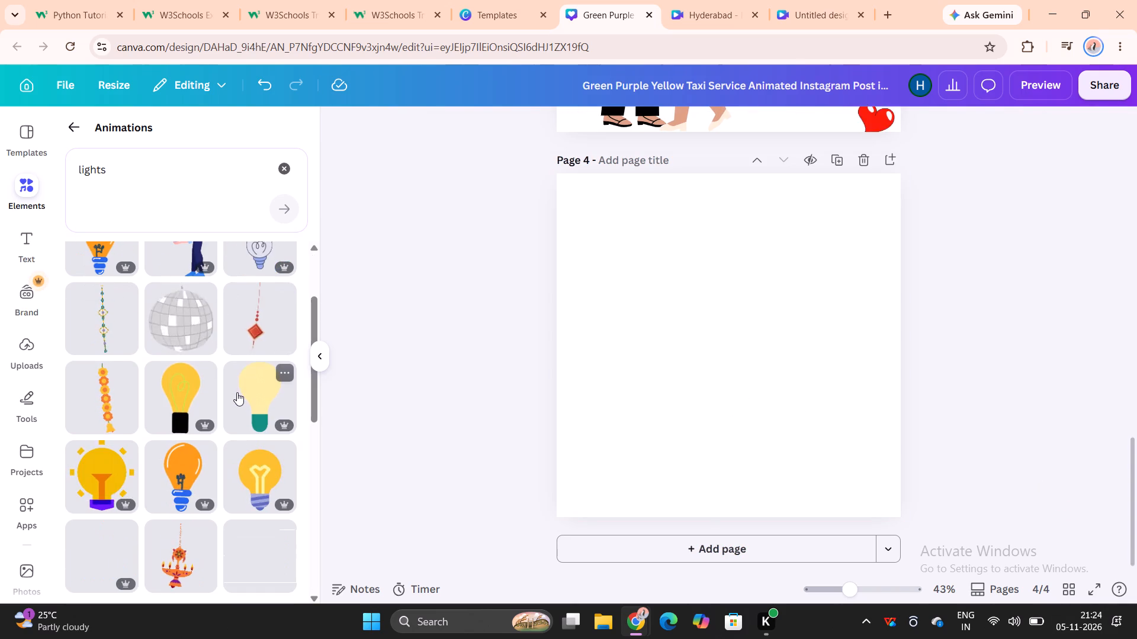
scroll(179, 464, down, 3)
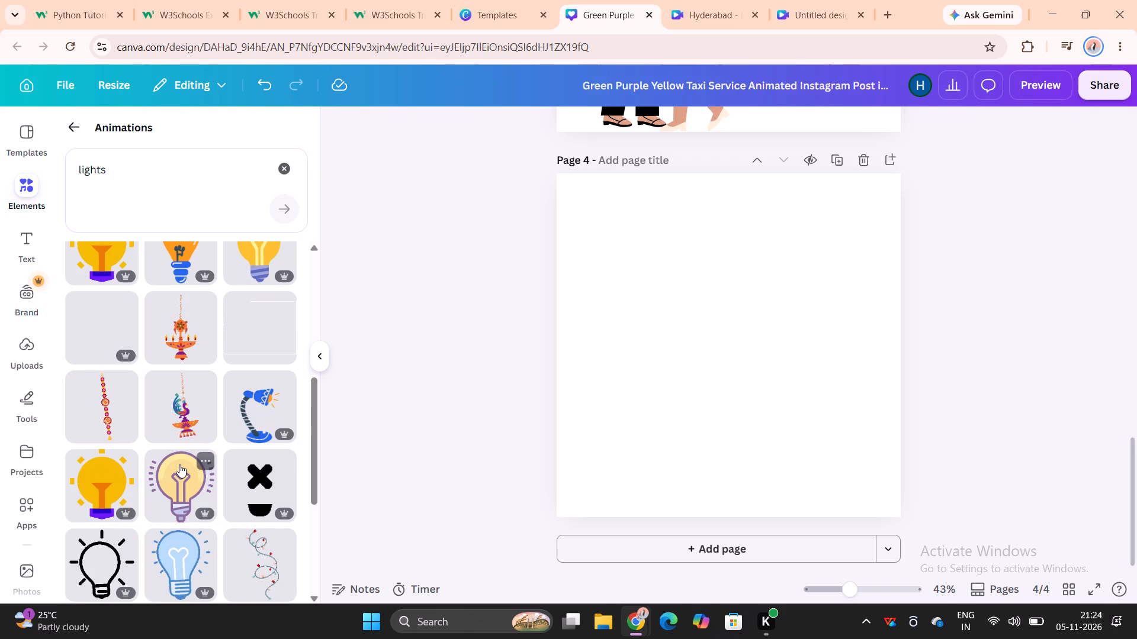
click(182, 400)
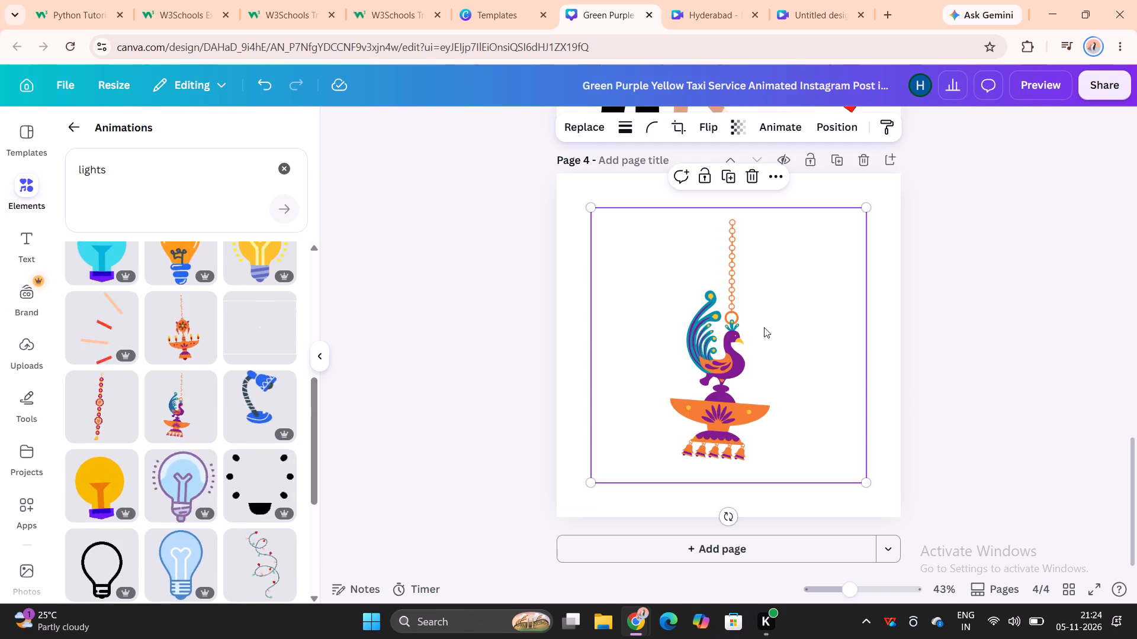
drag(764, 327, 637, 327)
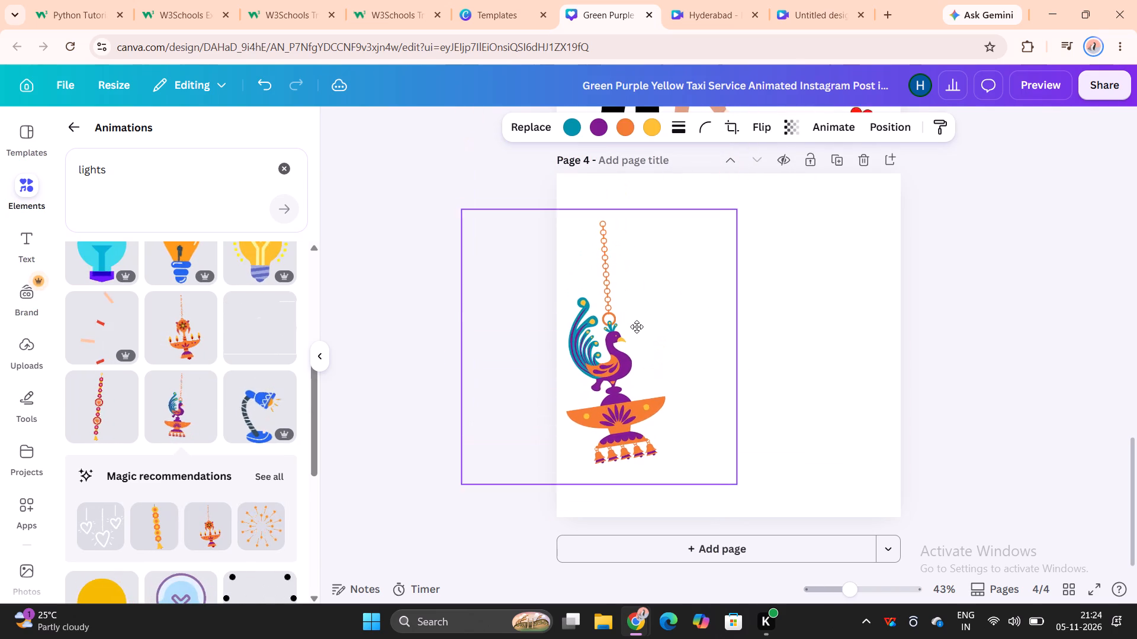
drag(637, 327, 631, 282)
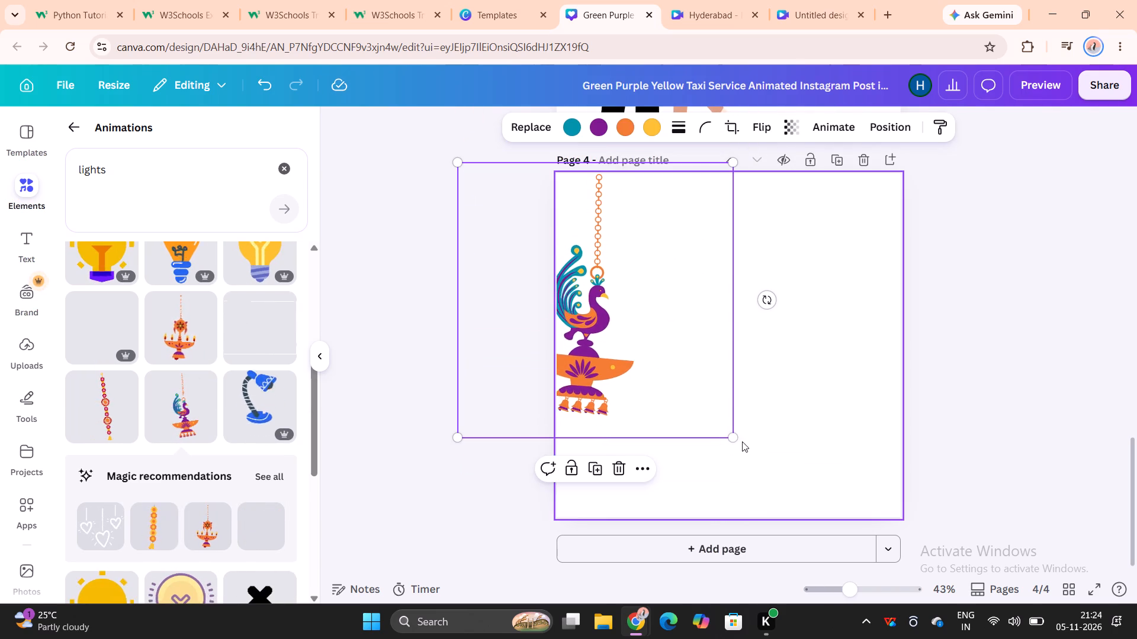
drag(736, 435, 650, 305)
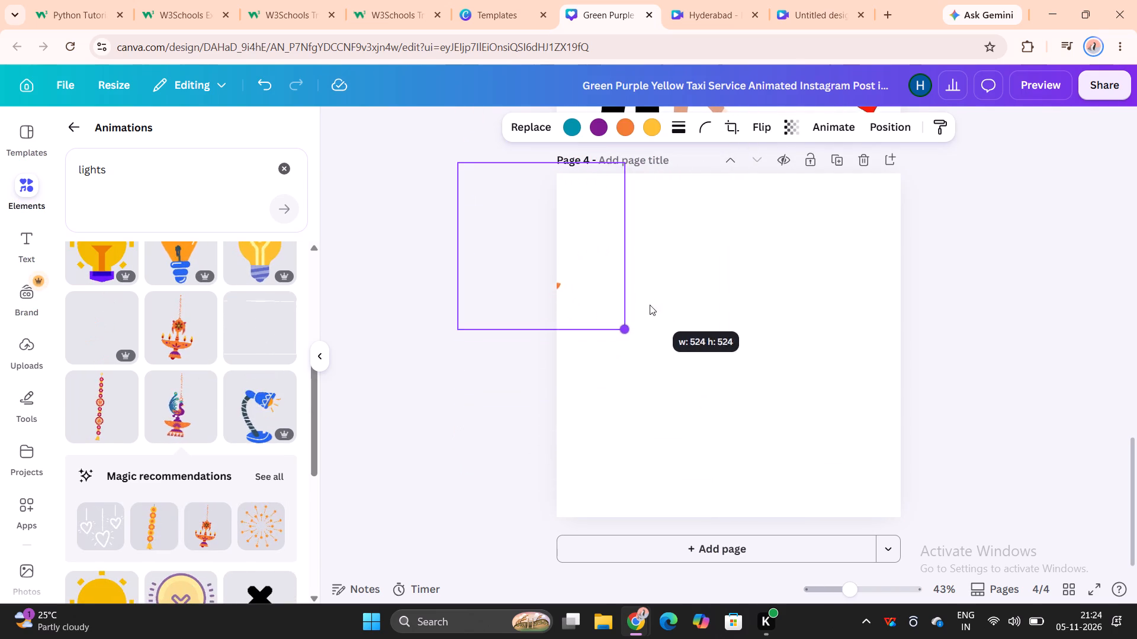
drag(579, 260, 619, 273)
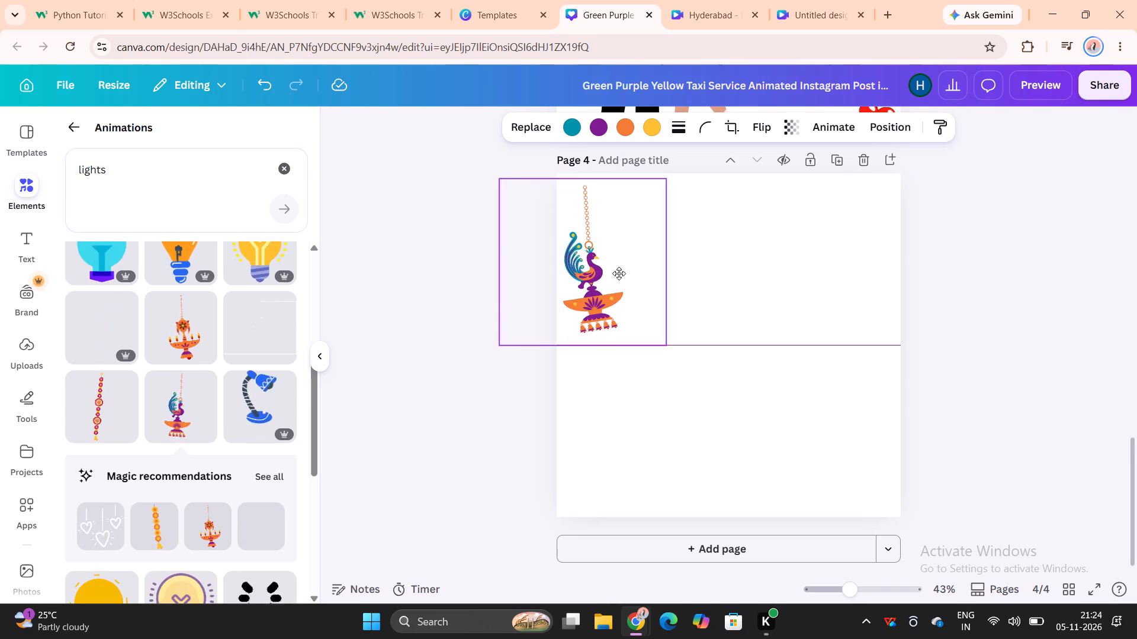
drag(619, 273, 615, 261)
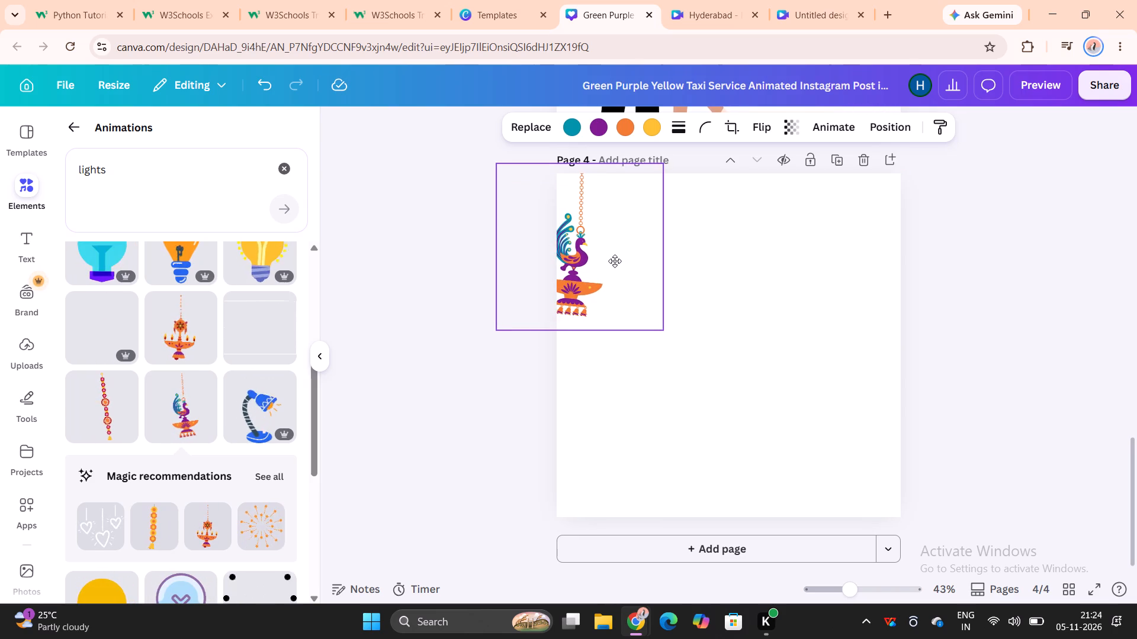
drag(615, 261, 613, 261)
Show all magic recommendations related to the peacock lamp animation.
scroll(177, 417, down, 2)
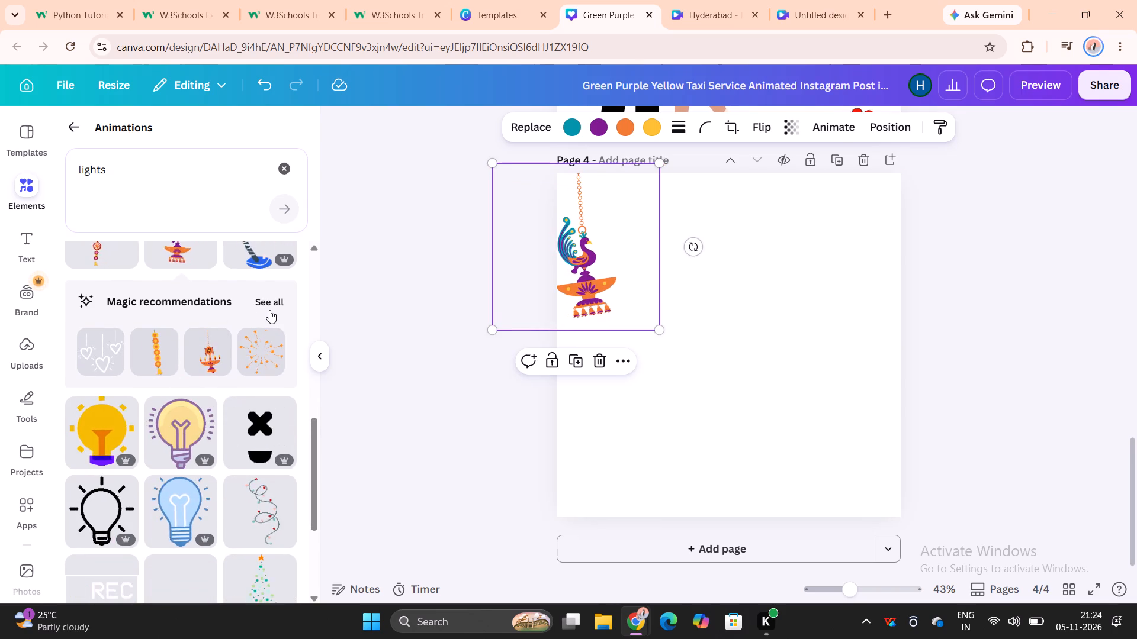
click(269, 310)
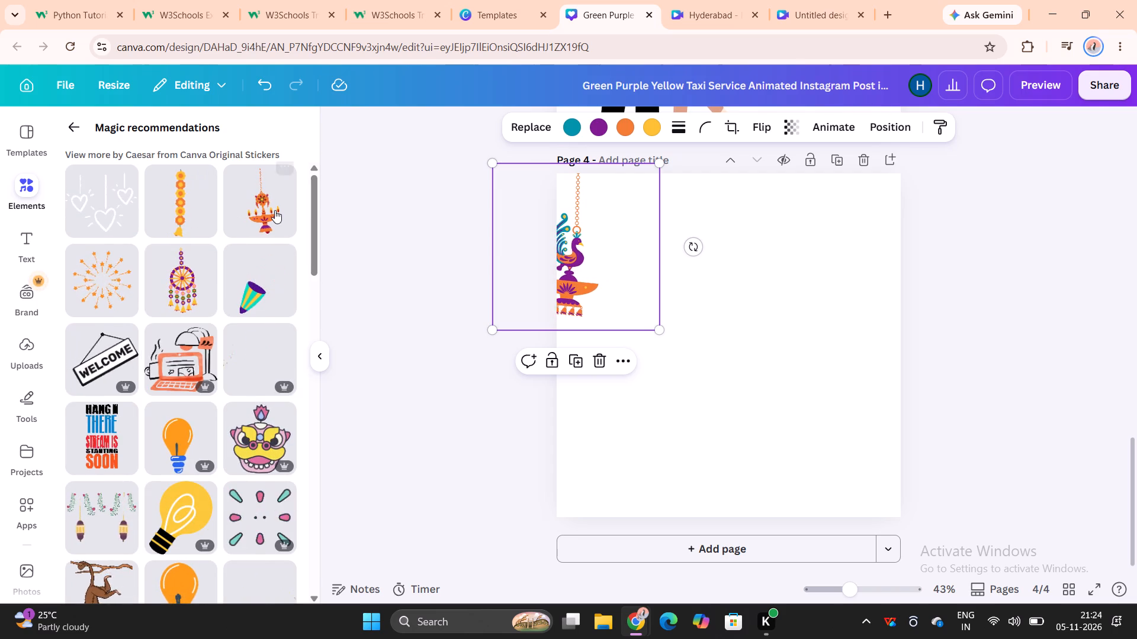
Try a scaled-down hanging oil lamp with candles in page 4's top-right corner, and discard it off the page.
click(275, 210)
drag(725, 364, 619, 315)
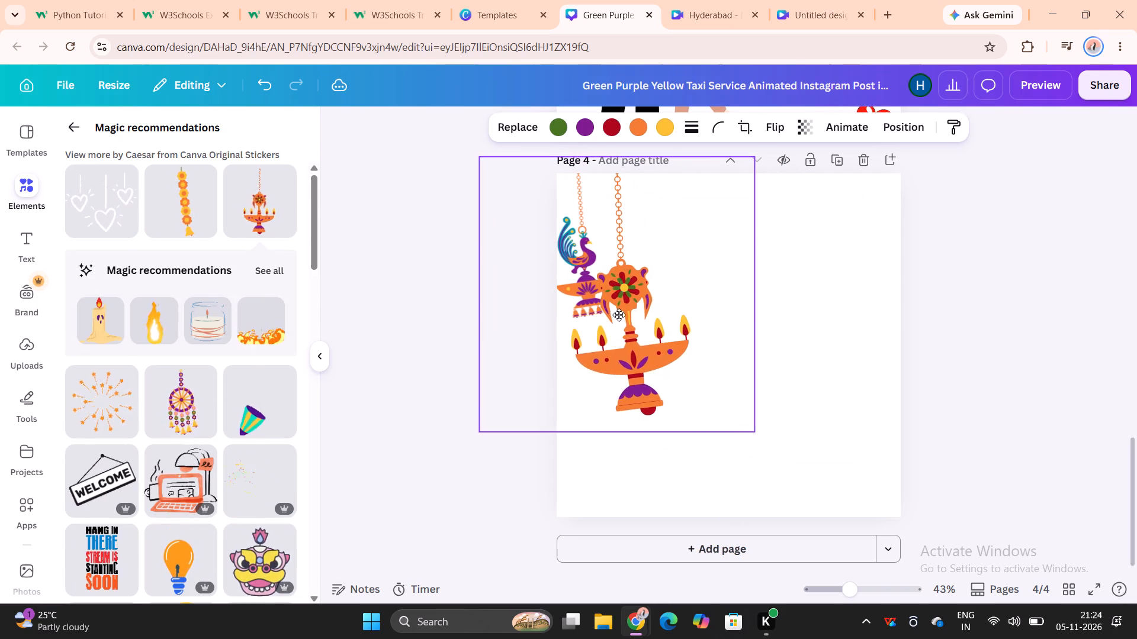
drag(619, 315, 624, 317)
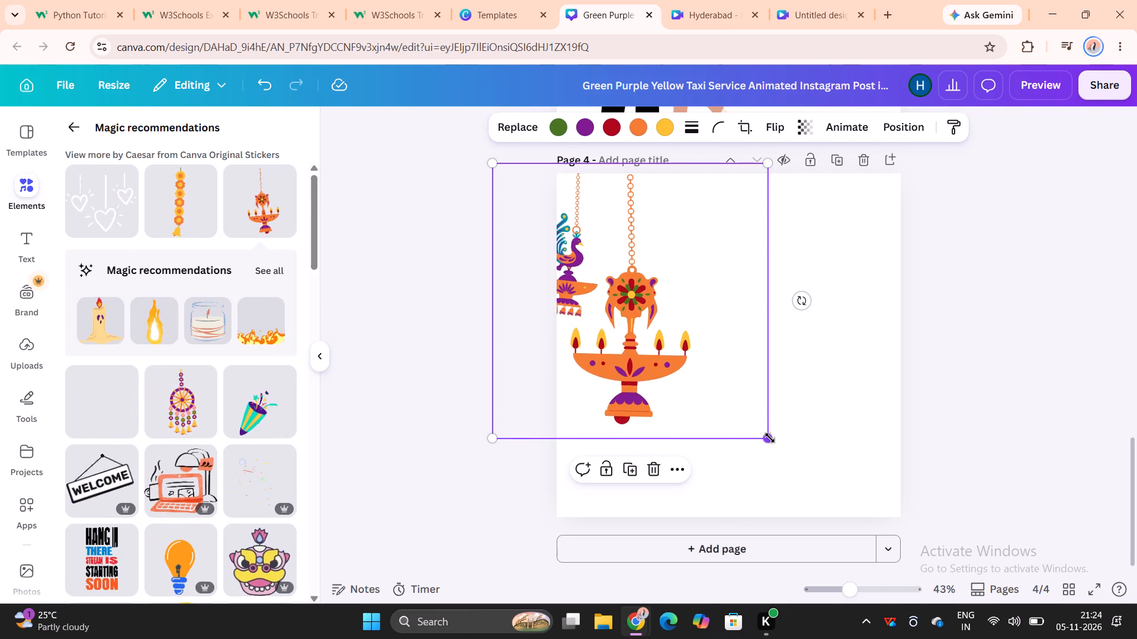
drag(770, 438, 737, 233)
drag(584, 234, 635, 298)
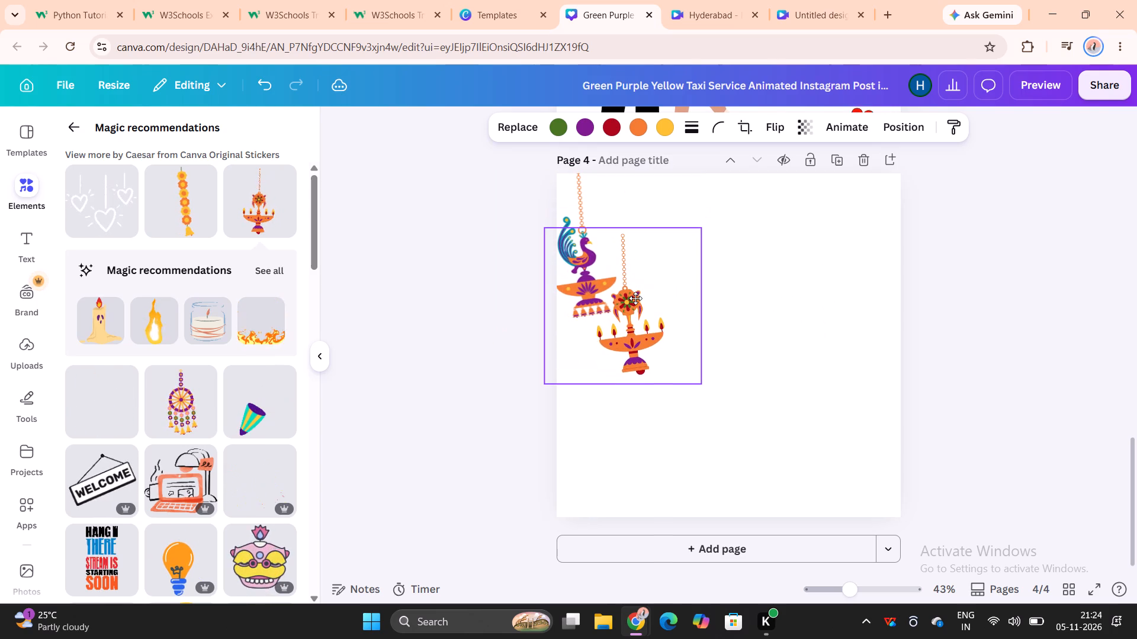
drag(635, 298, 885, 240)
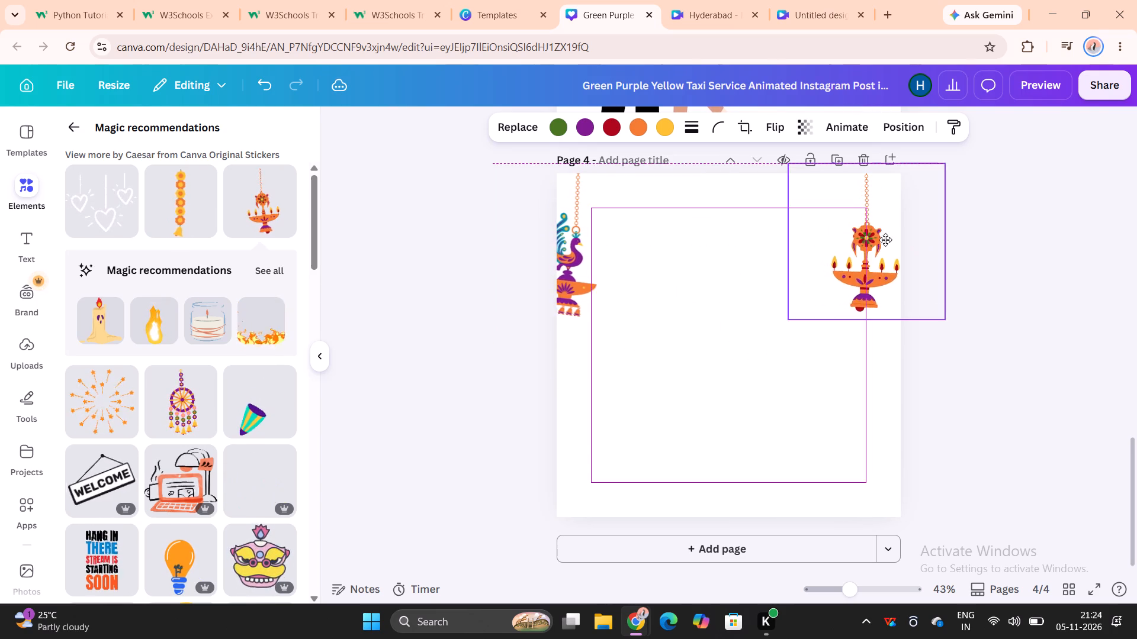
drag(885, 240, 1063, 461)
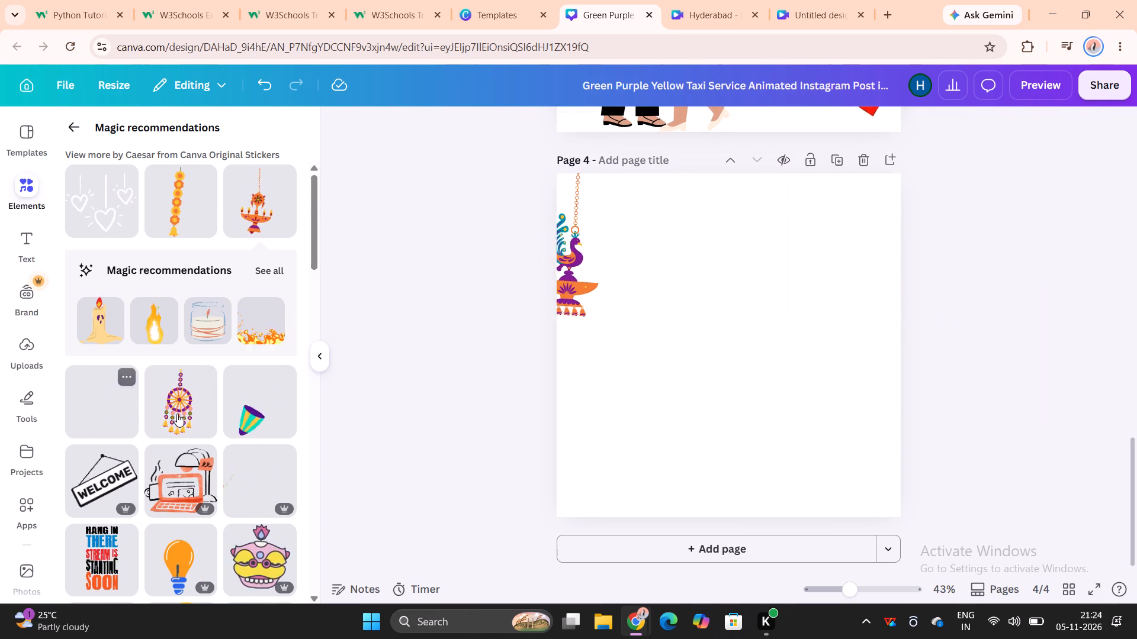
Add the purple and orange mandala animation to page 4, scale it to about half the page width, and centre it at the bottom.
scroll(227, 421, down, 4)
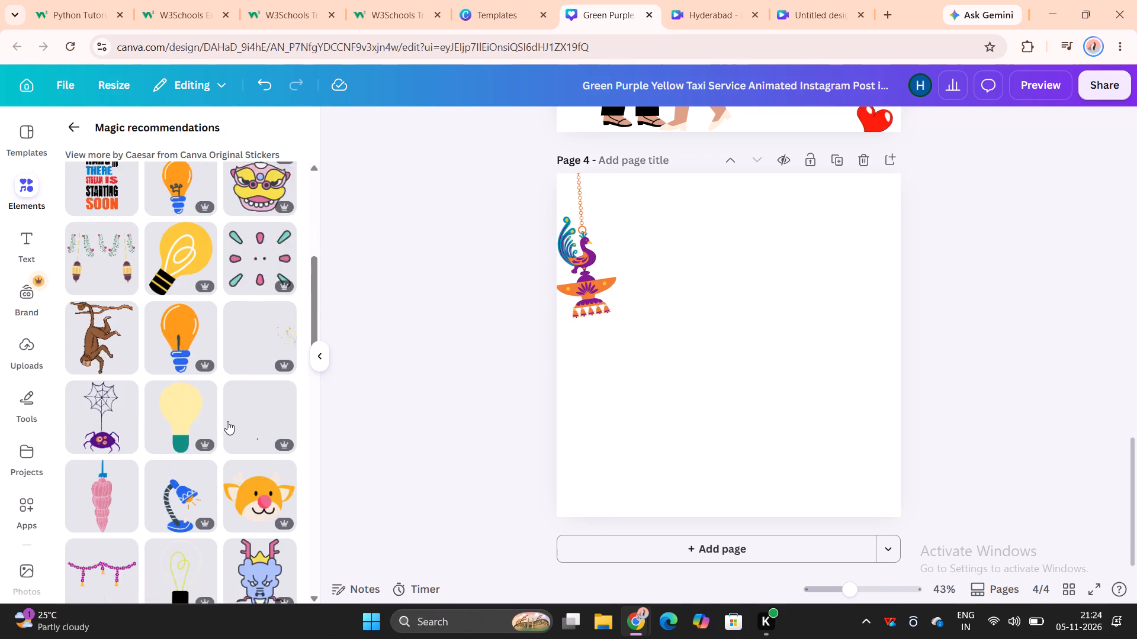
scroll(227, 421, down, 4)
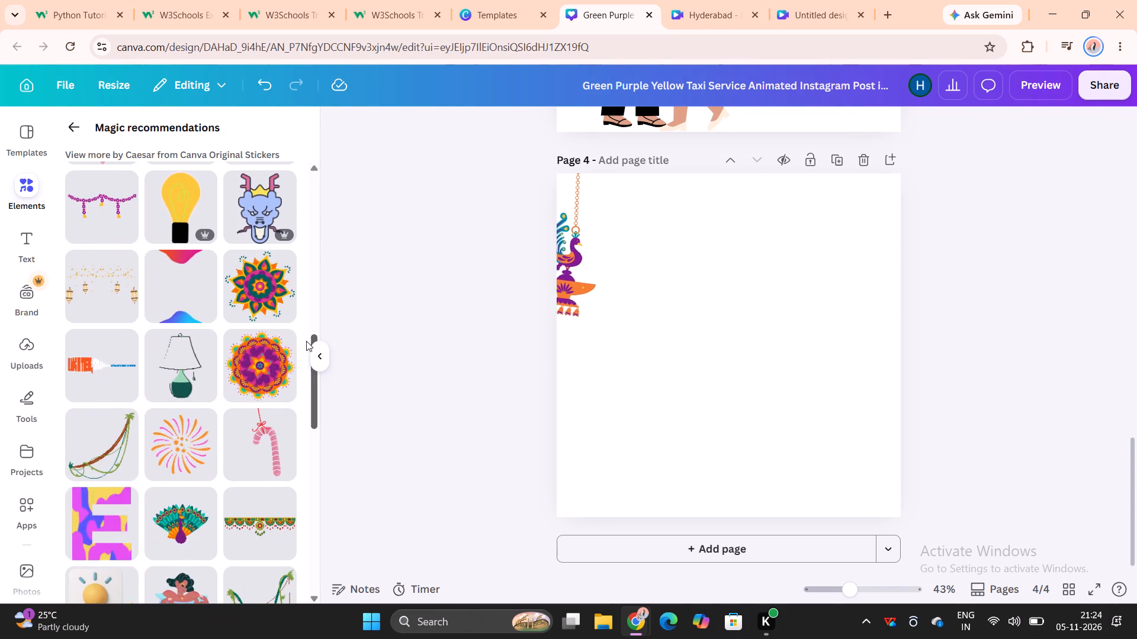
click(257, 366)
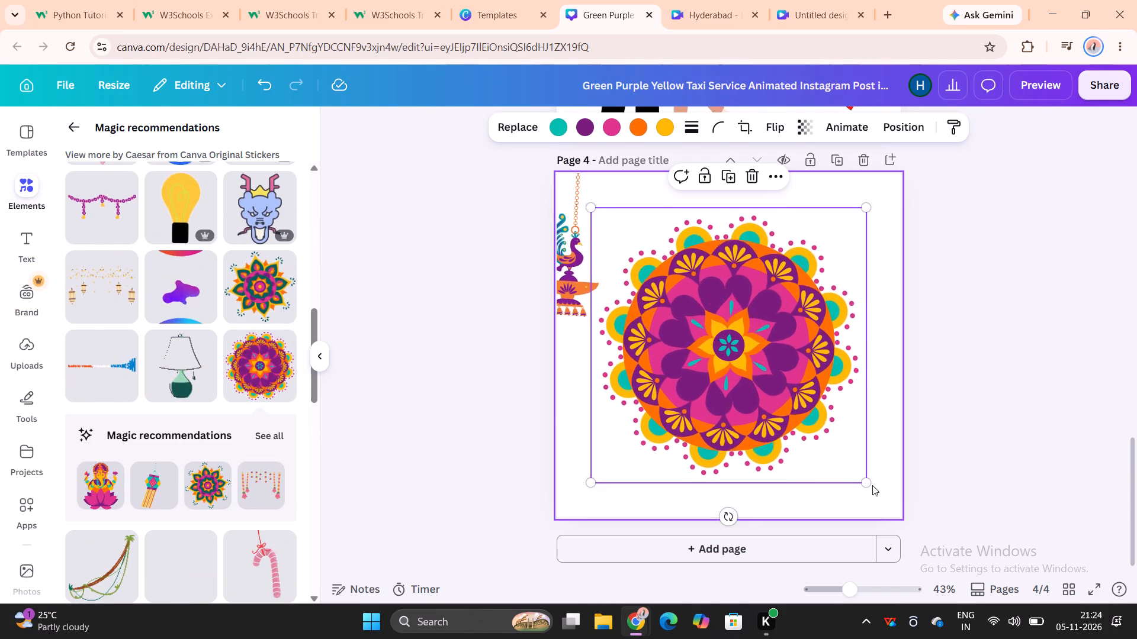
drag(868, 480, 805, 349)
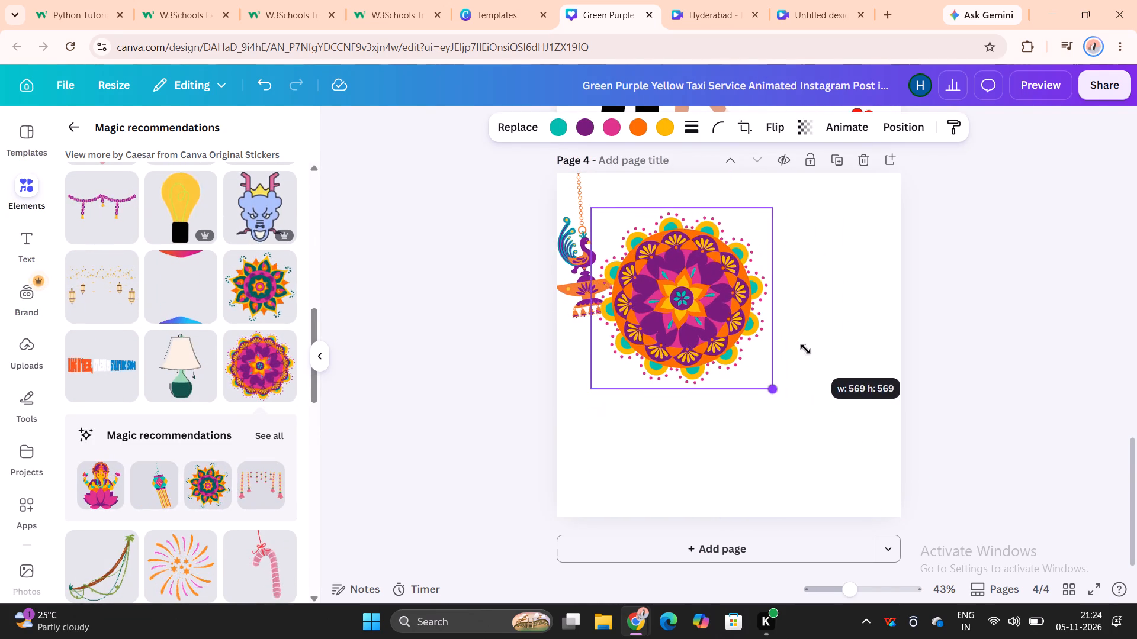
drag(805, 349, 798, 346)
drag(713, 299, 770, 442)
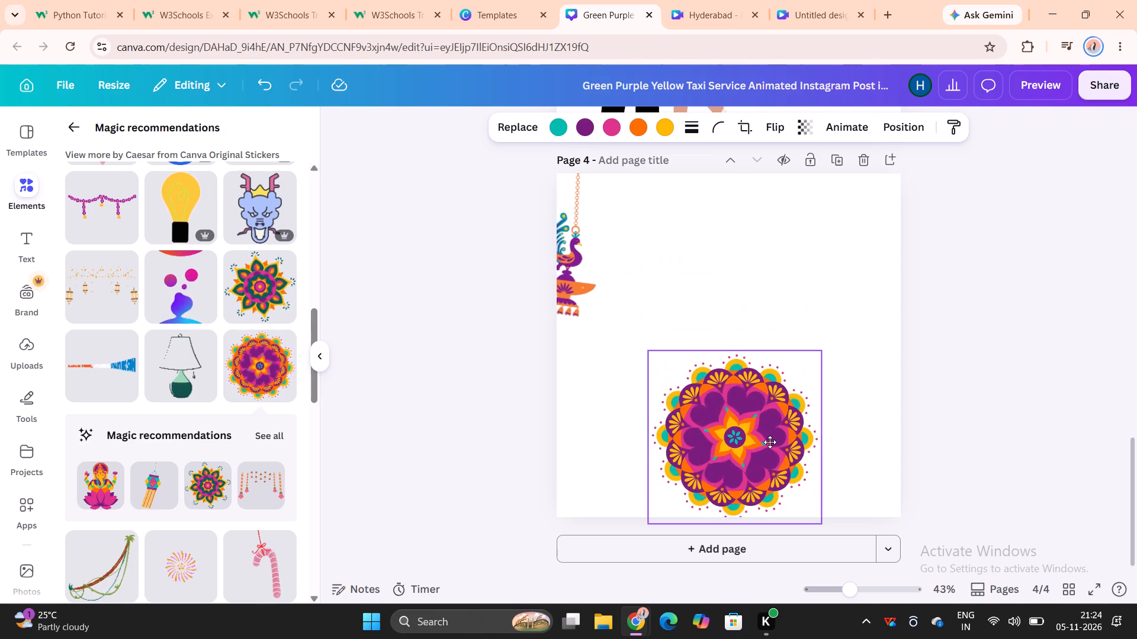
drag(770, 442, 772, 442)
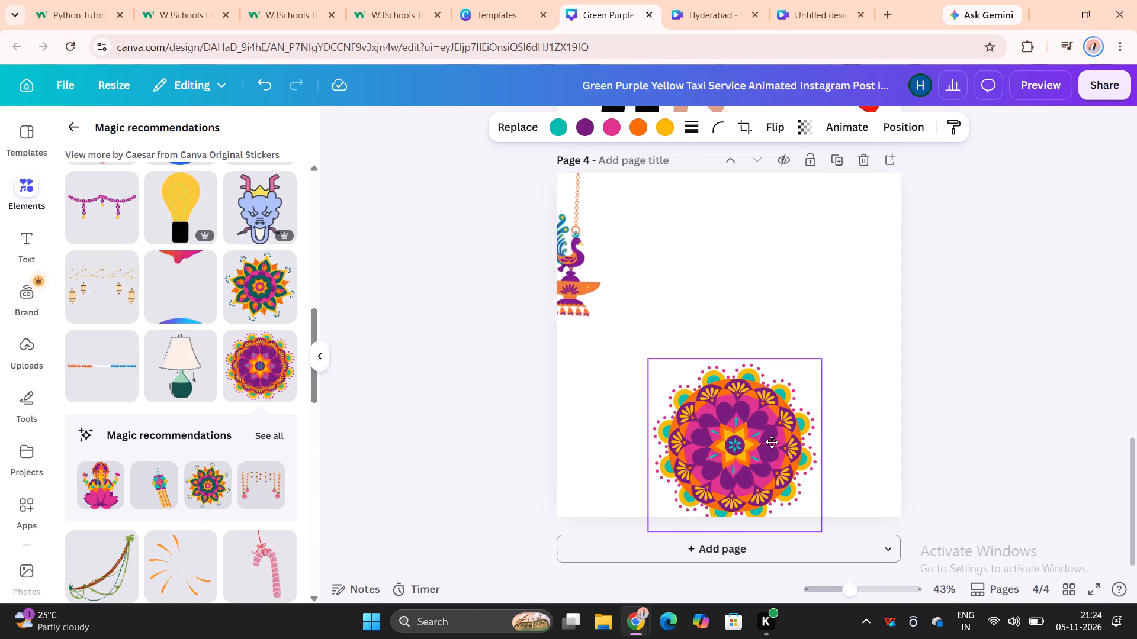
drag(772, 442, 772, 440)
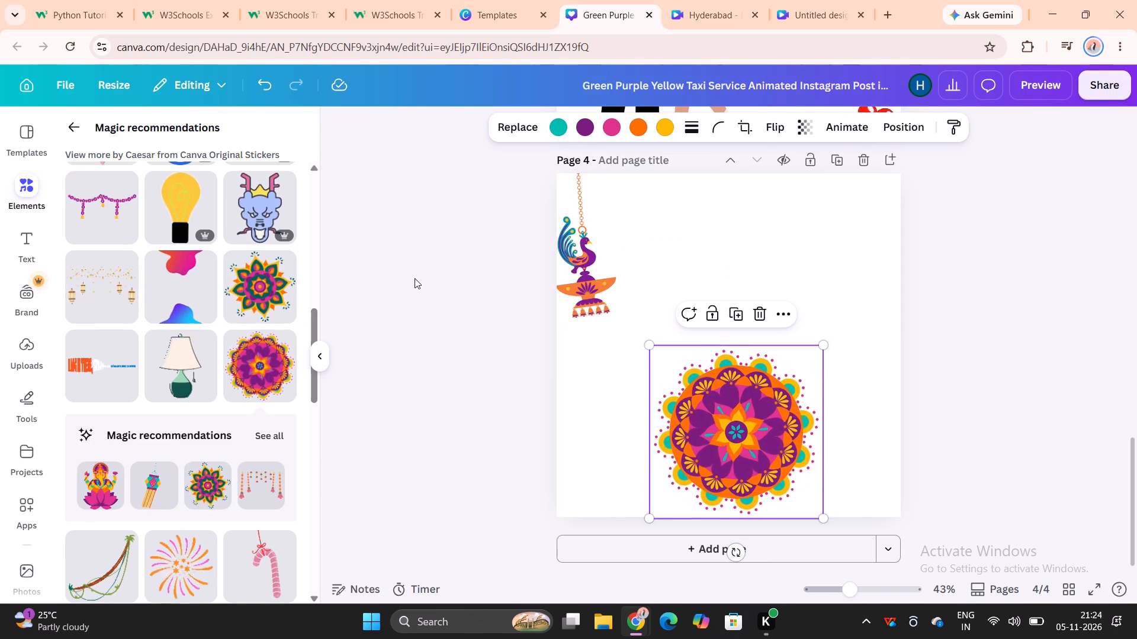
Add the pink and orange firework burst animation, scale it to about a quarter of the page width, and place it in page 4's top-right corner.
scroll(221, 382, down, 2)
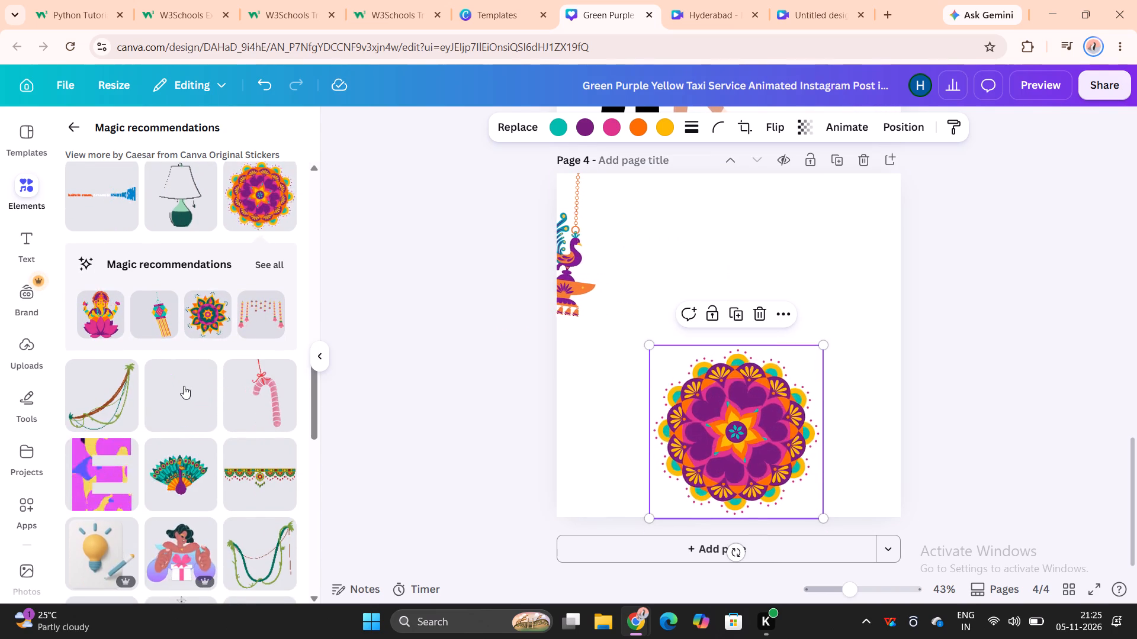
click(184, 386)
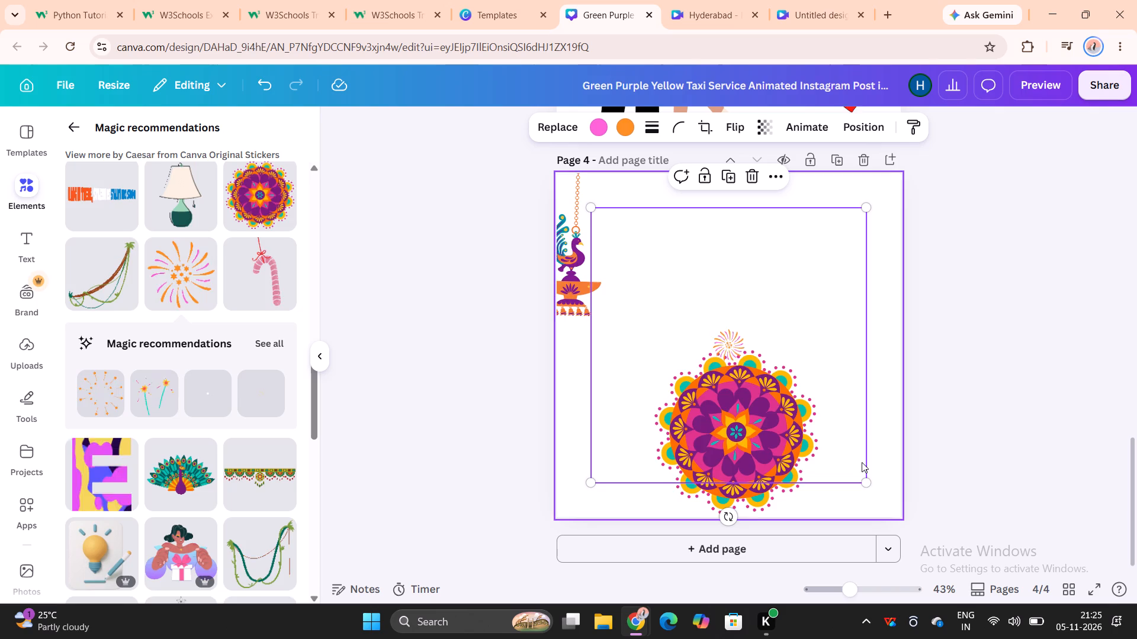
drag(872, 483, 758, 231)
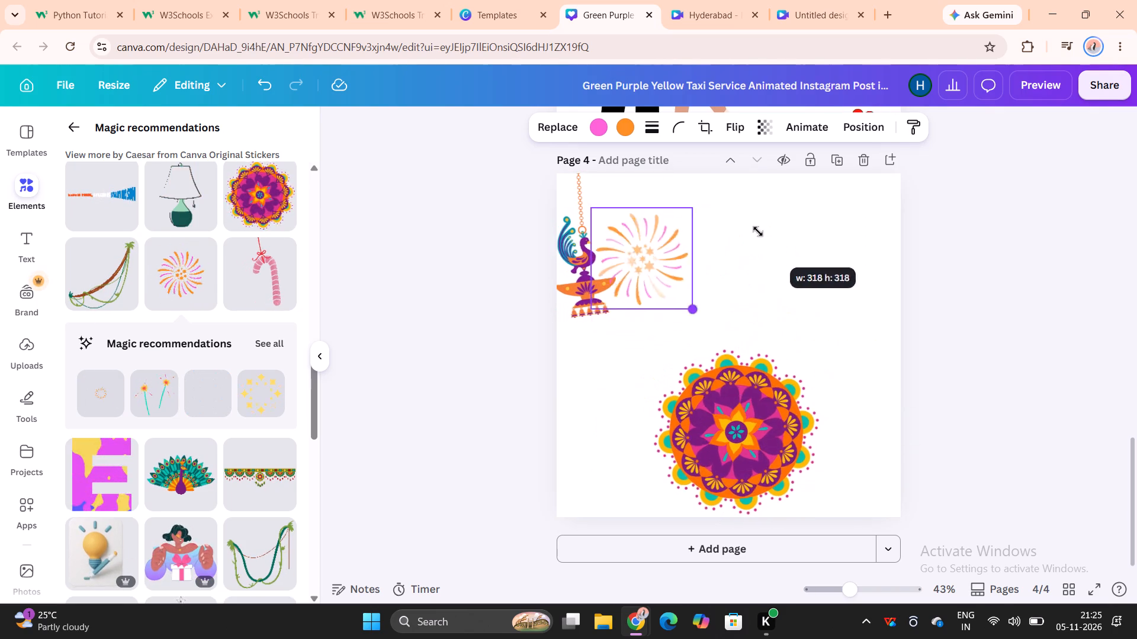
drag(758, 231, 758, 232)
drag(669, 347, 667, 340)
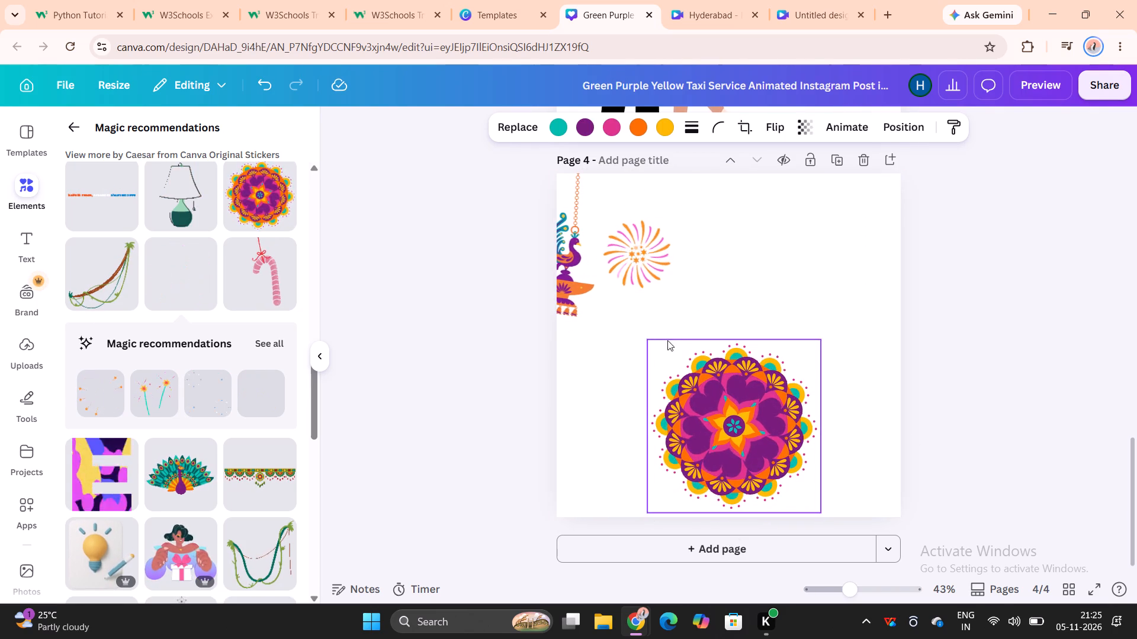
drag(639, 276, 862, 234)
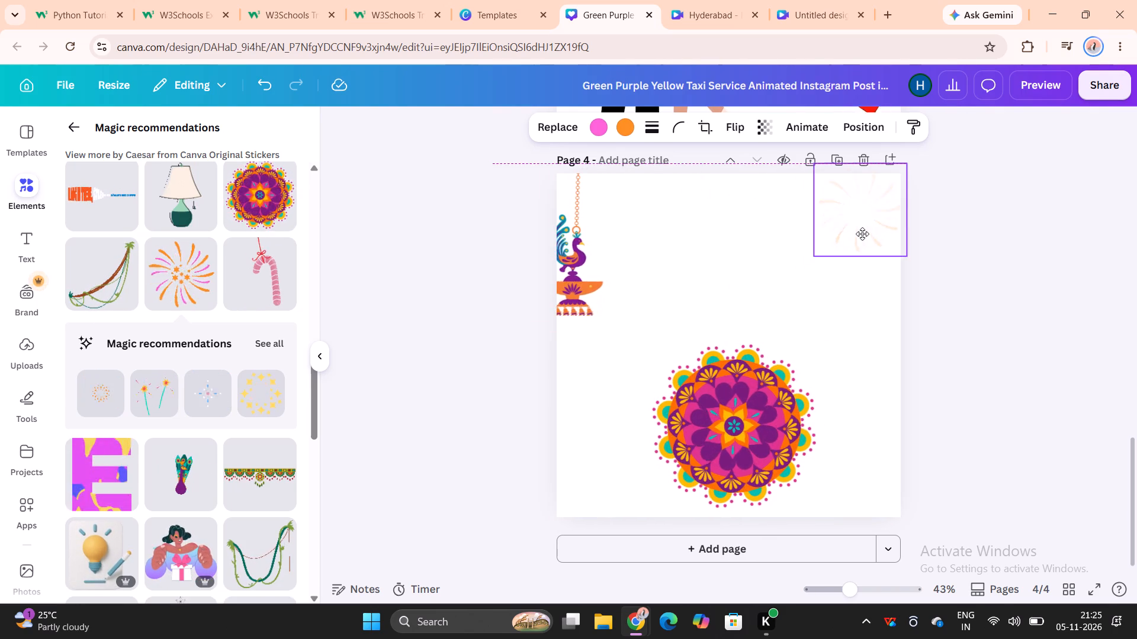
drag(862, 234, 862, 235)
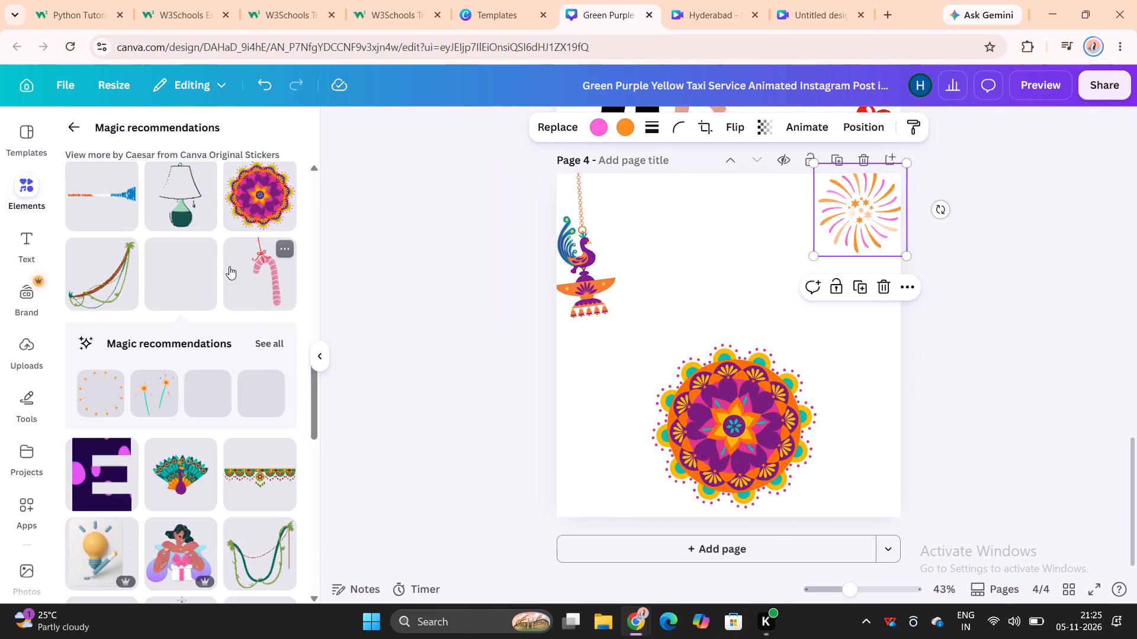
Add the twin sparklers animation from the firework's recommendations and scale it to about a third of the page width, beside the peacock lamp.
scroll(167, 356, down, 2)
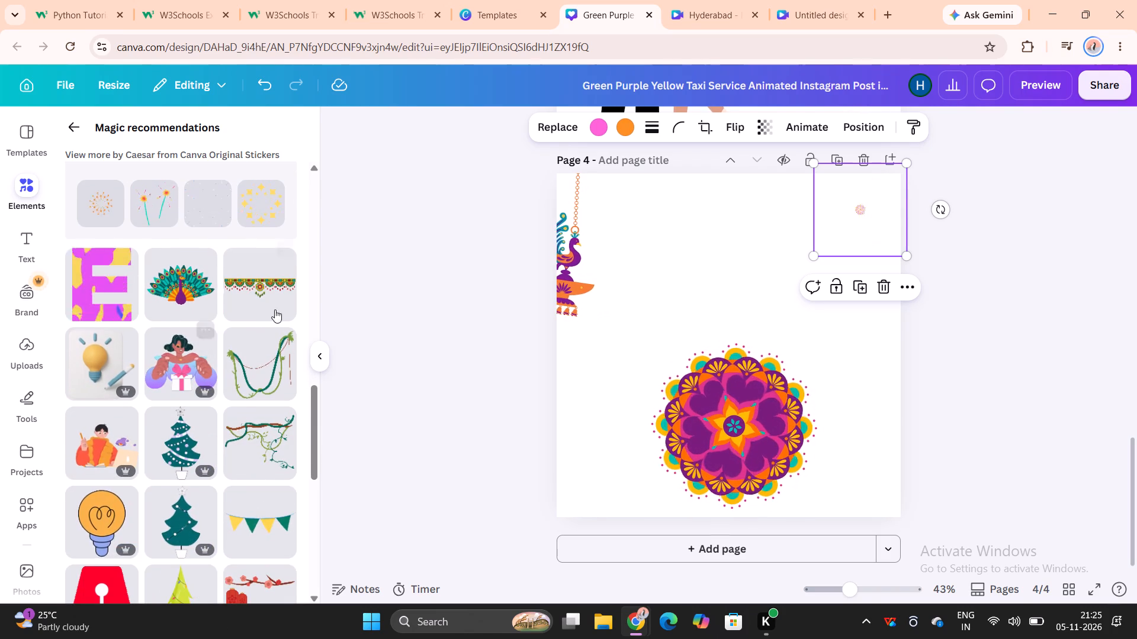
scroll(208, 384, down, 4)
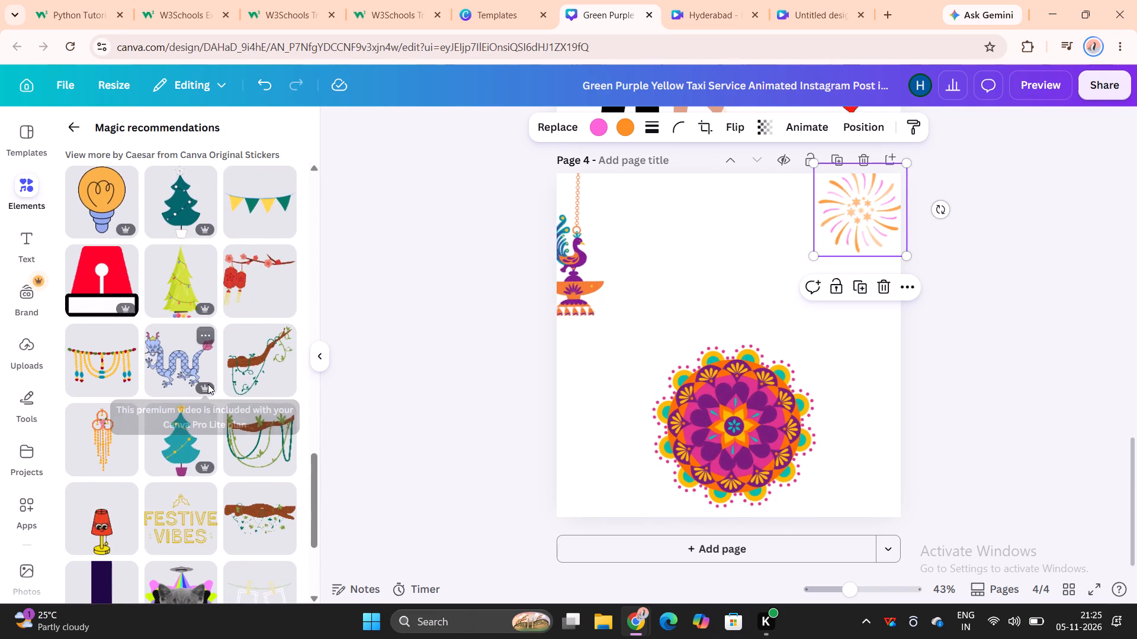
scroll(208, 384, down, 3)
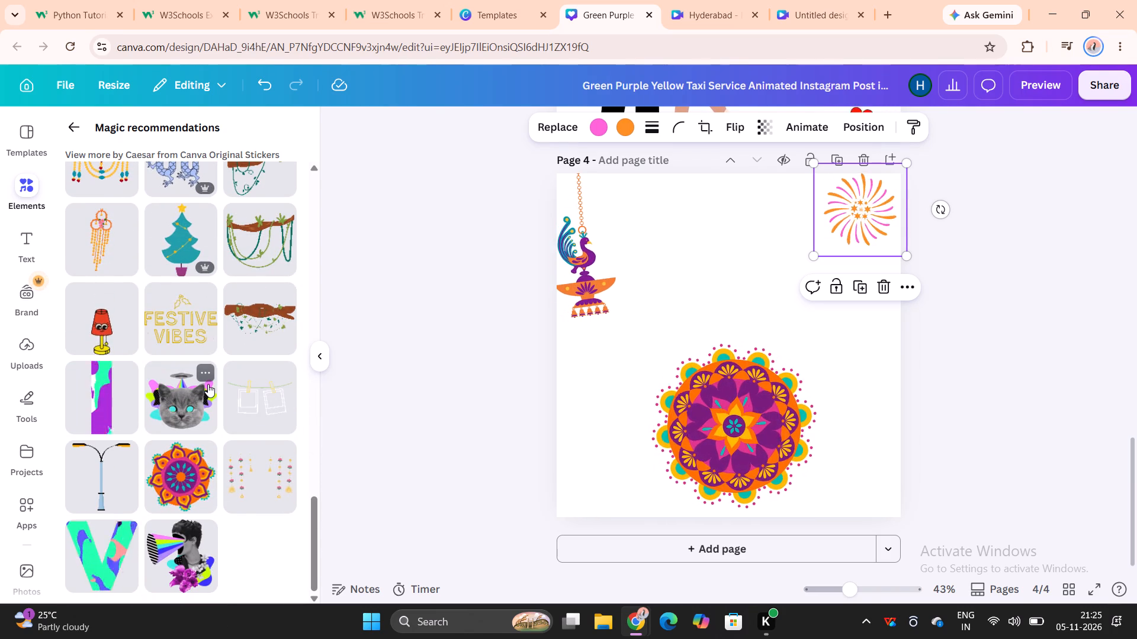
scroll(208, 384, down, 3)
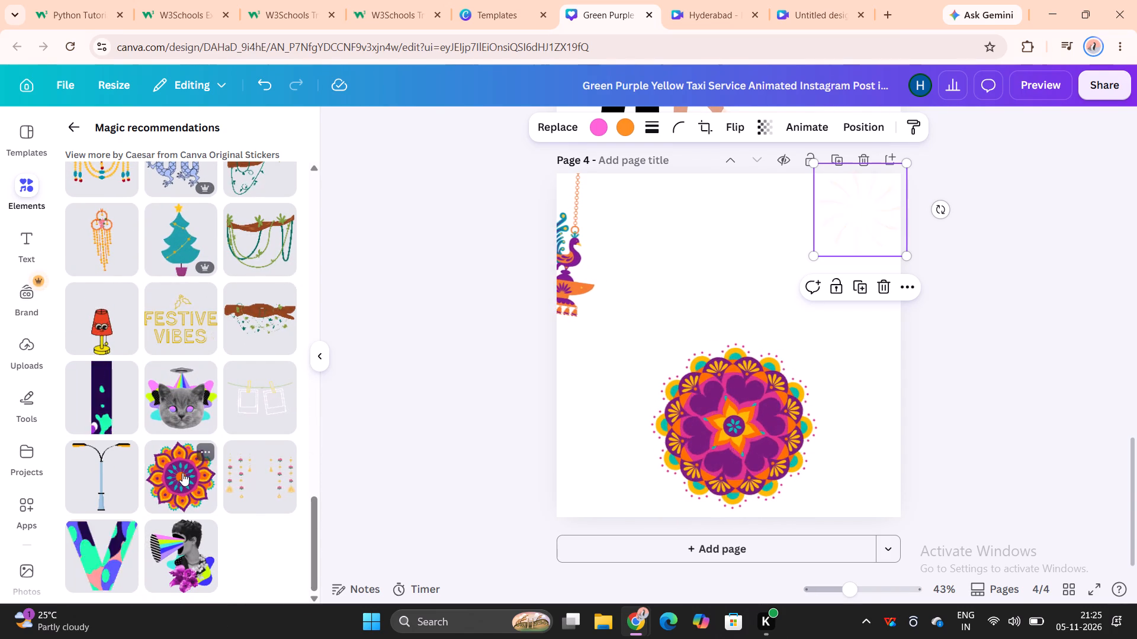
scroll(182, 473, up, 6)
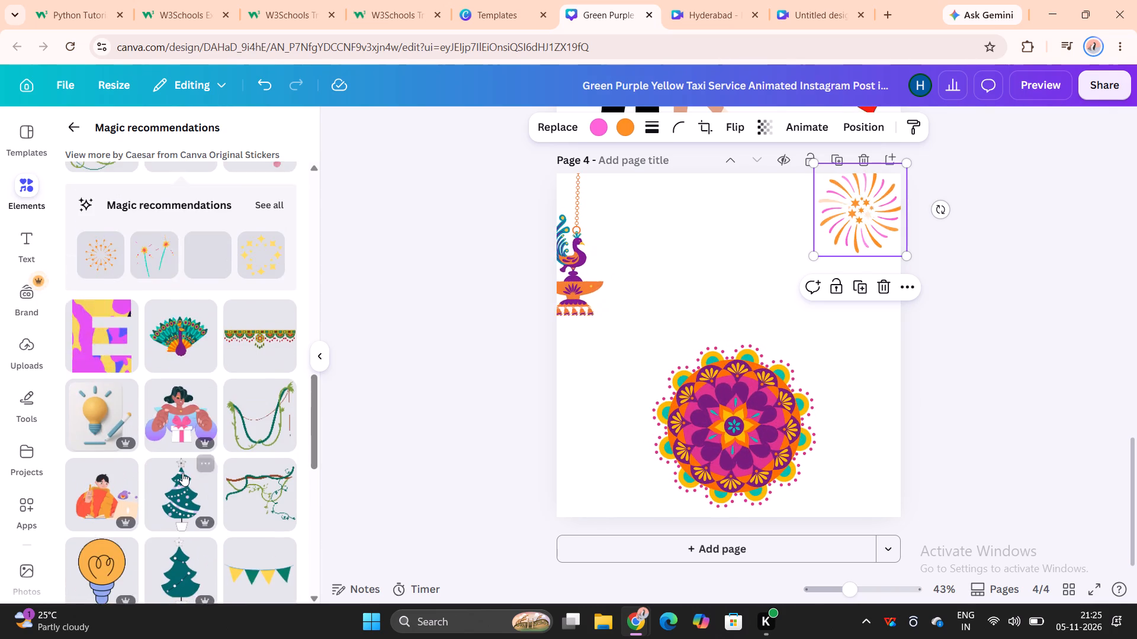
scroll(182, 473, up, 1)
click(163, 260)
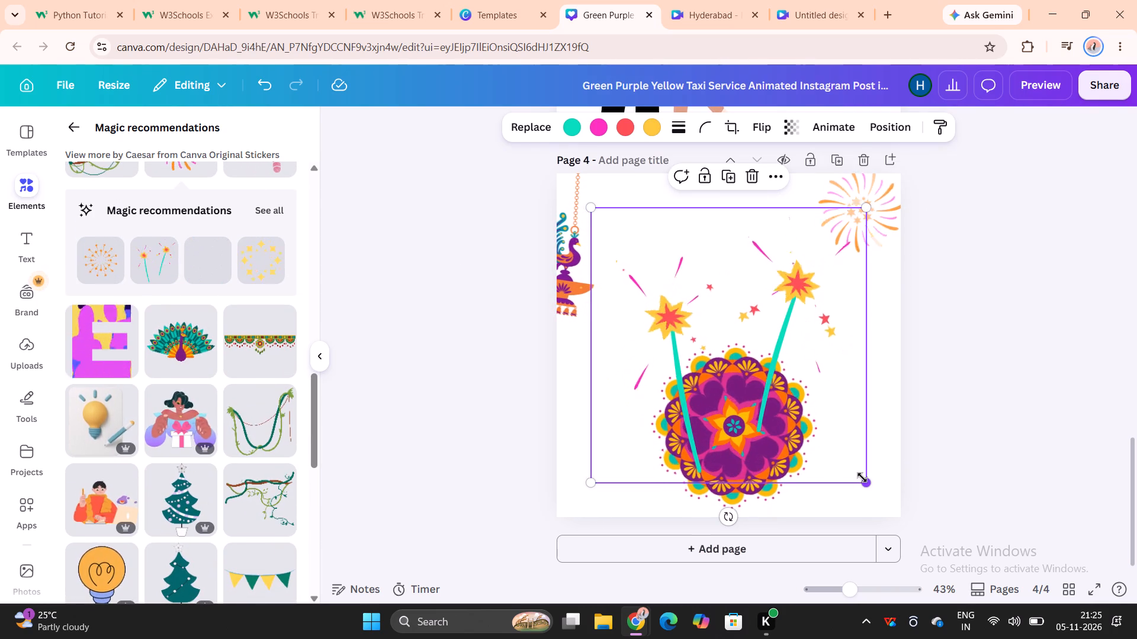
drag(862, 477, 801, 233)
Add a blank page 5 after the festive page.
scroll(950, 419, down, 1)
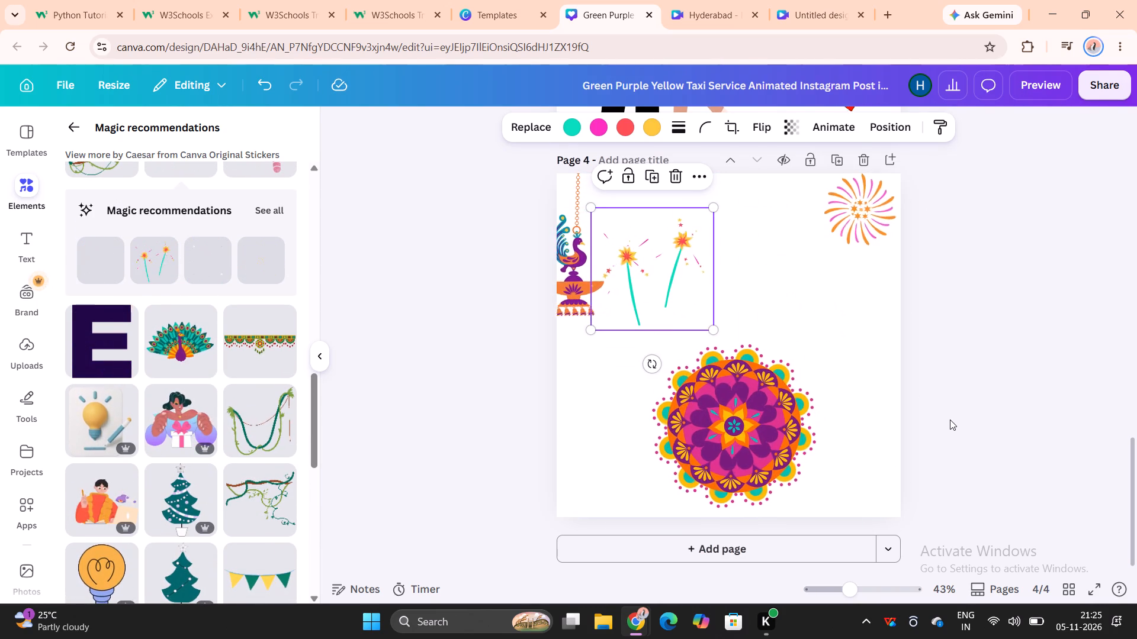
scroll(950, 419, down, 1)
click(792, 538)
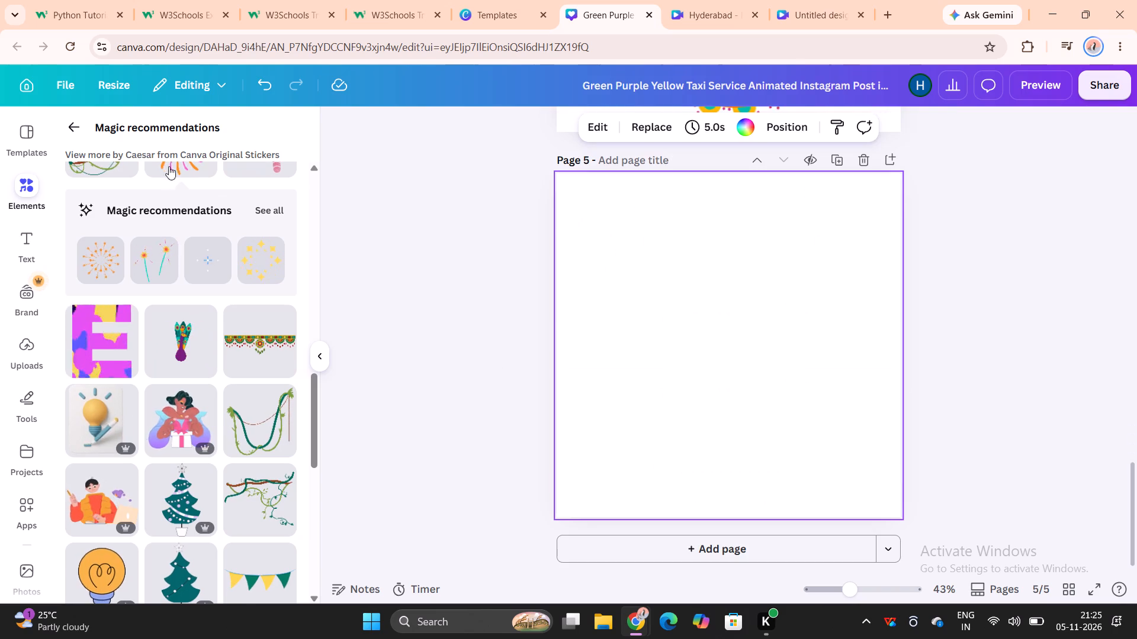
Return to the element categories and search the 3D elements for "couple".
click(74, 130)
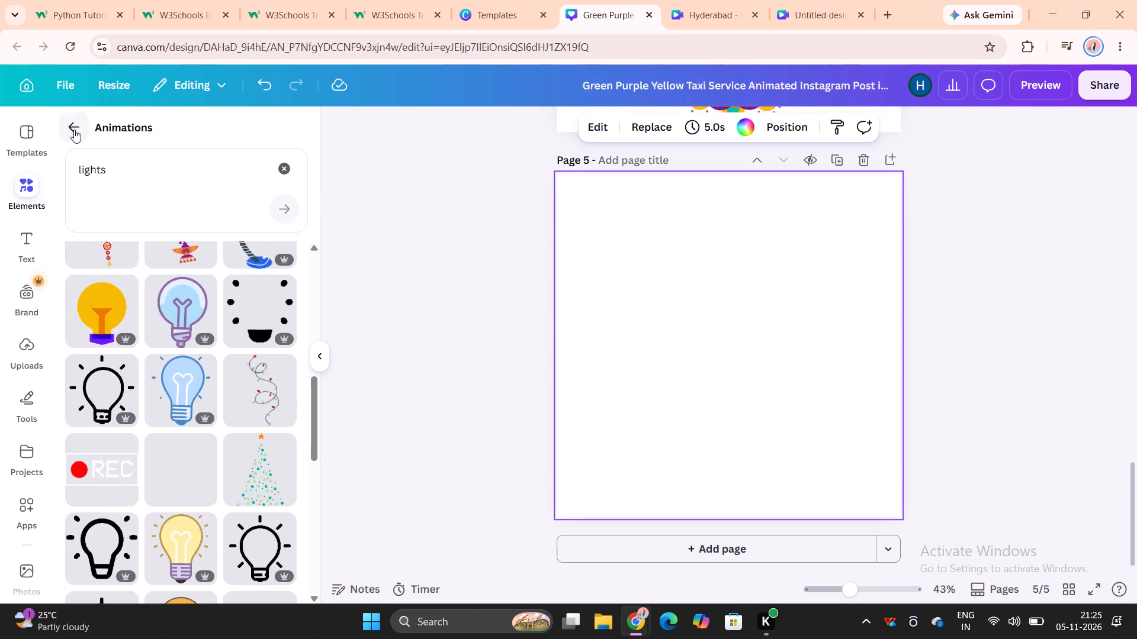
click(74, 130)
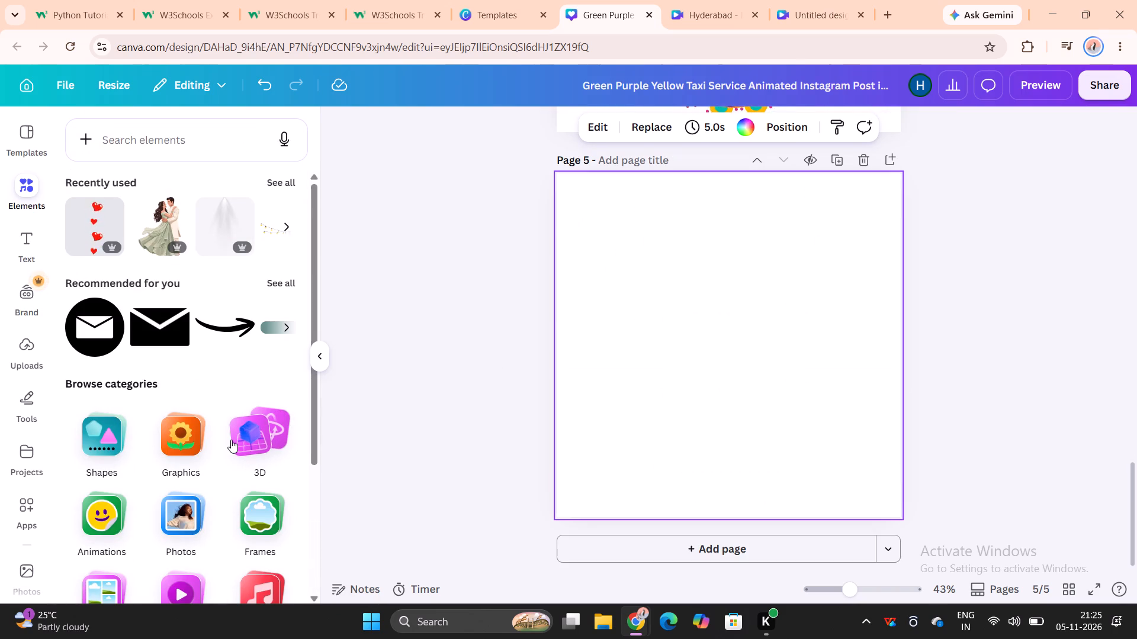
scroll(231, 440, down, 1)
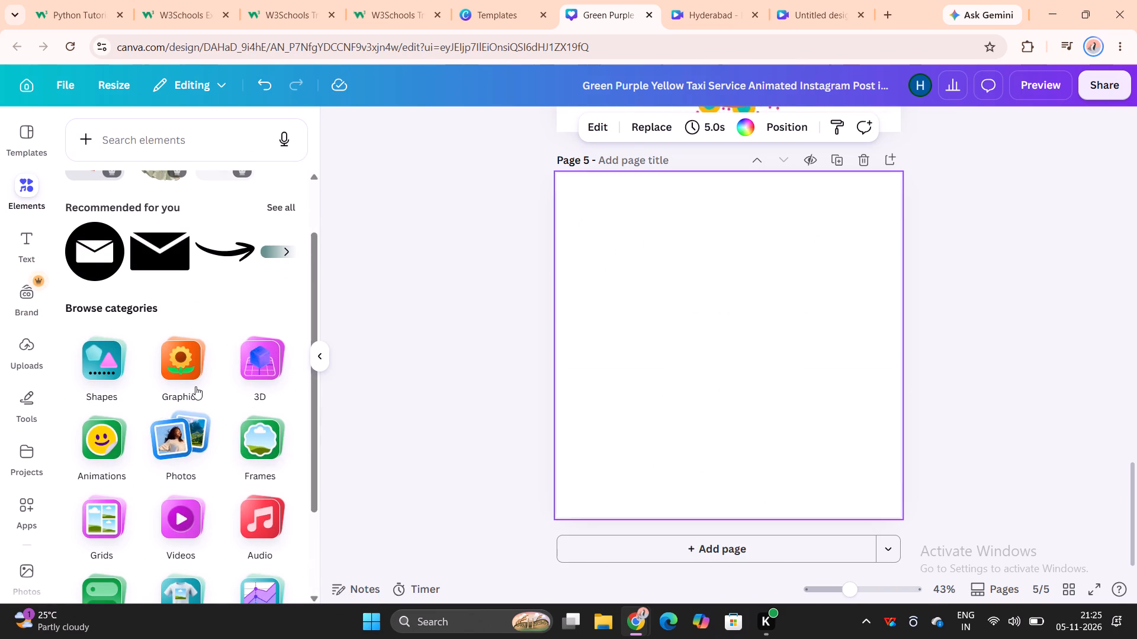
scroll(196, 386, down, 1)
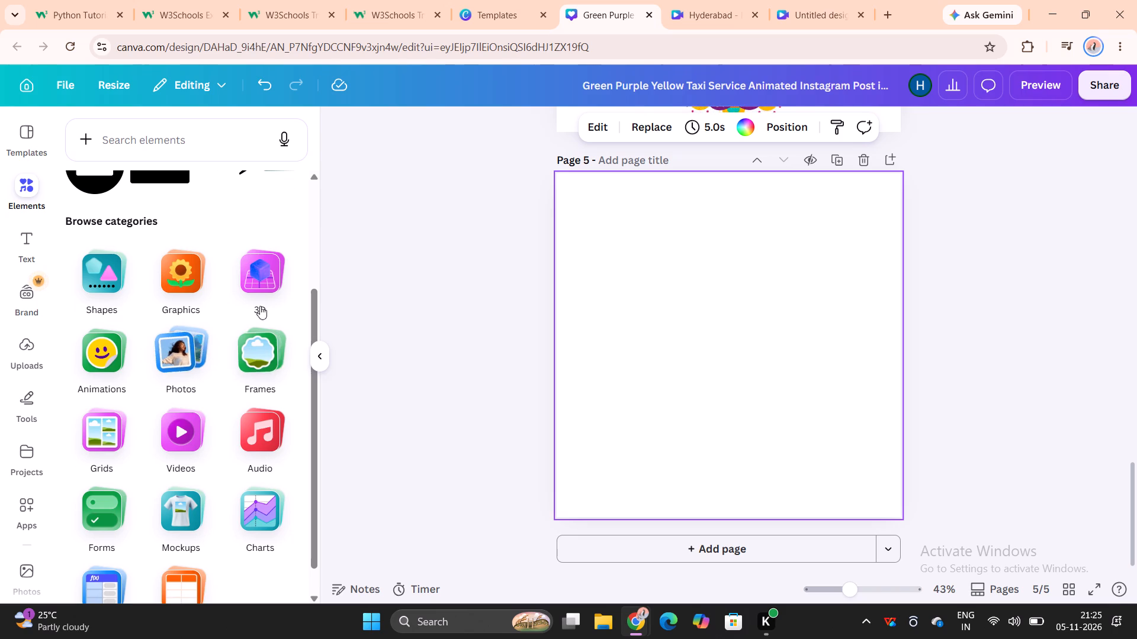
click(272, 293)
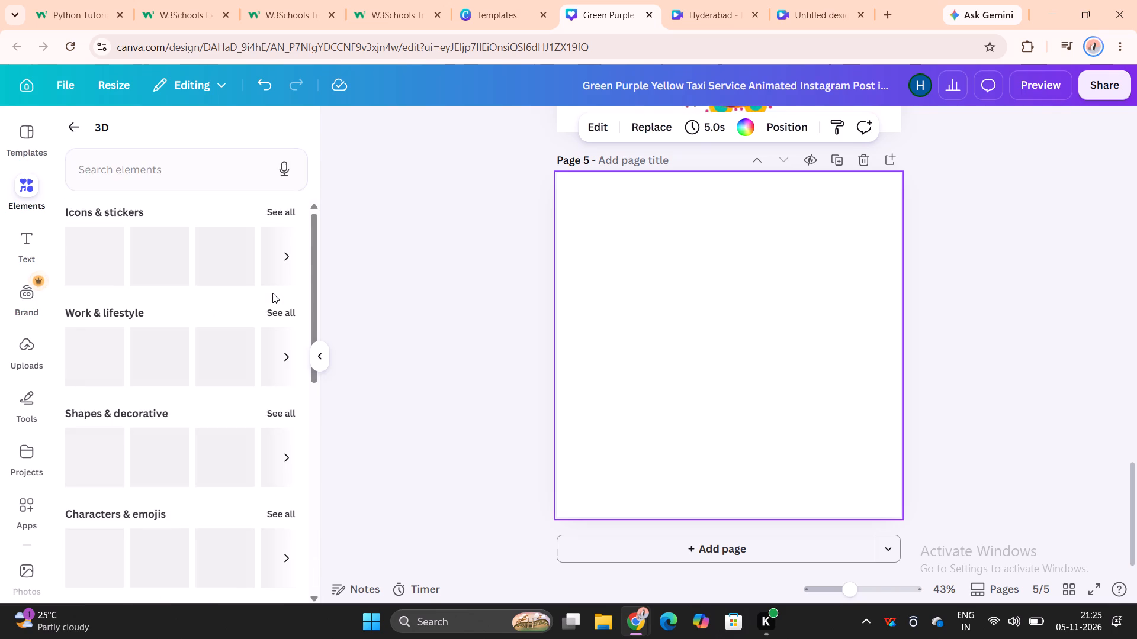
click(220, 169)
text(couple)
key(Return)
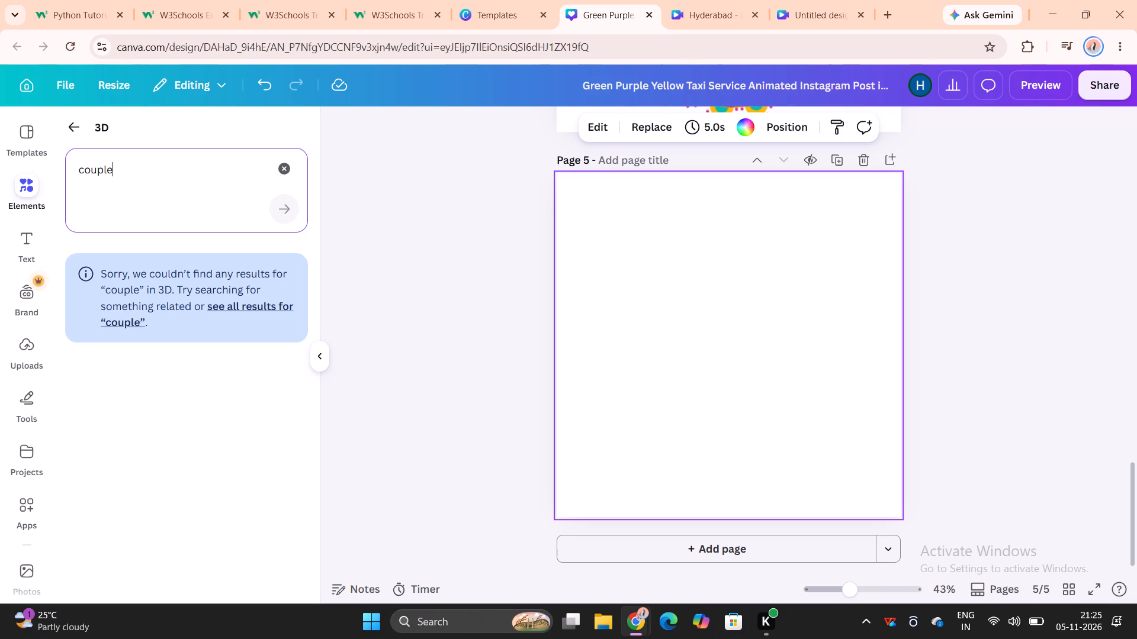
Search the 3D elements for "love" and add the red heart with the blue "I ♥ MOM" ribbon to page 5.
click(277, 174)
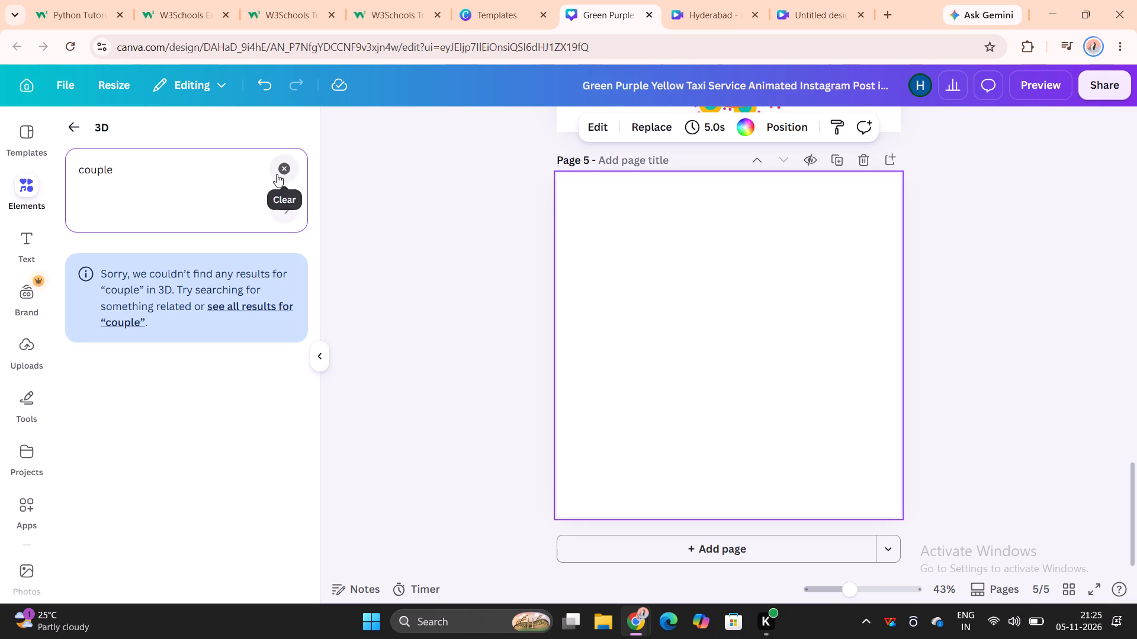
scroll(237, 369, down, 1)
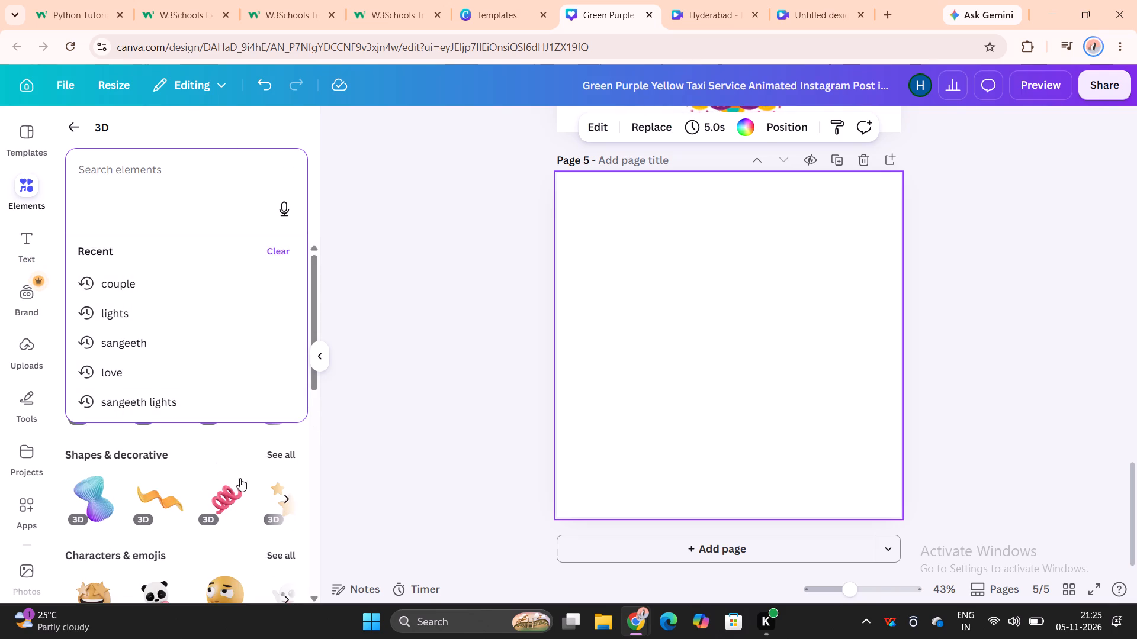
click(203, 377)
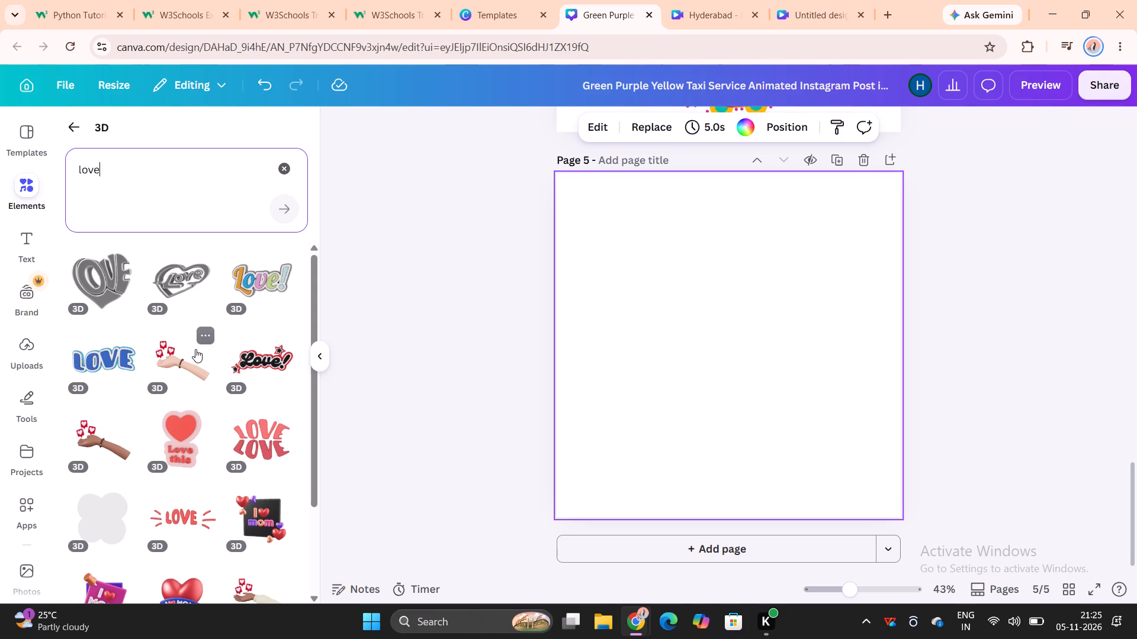
scroll(195, 349, down, 3)
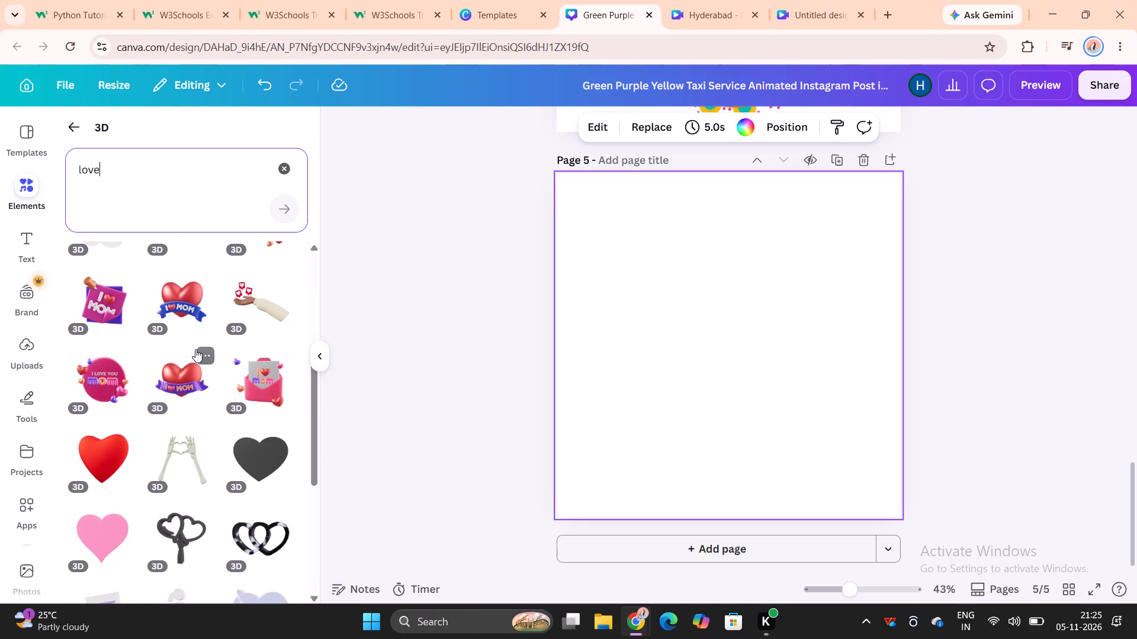
scroll(195, 349, down, 1)
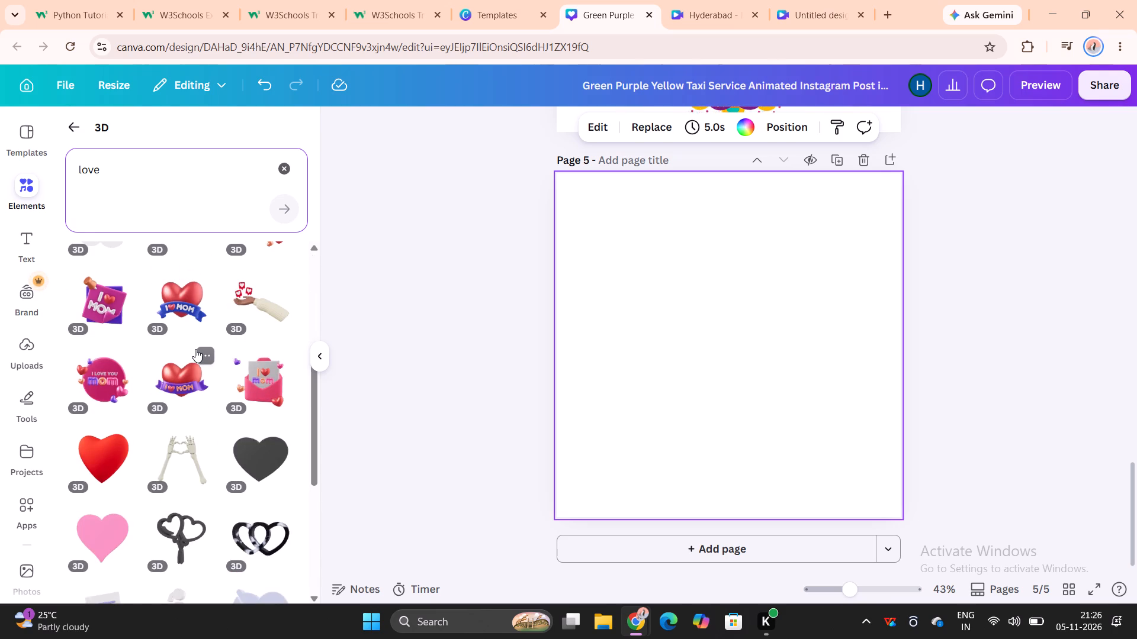
scroll(195, 349, down, 3)
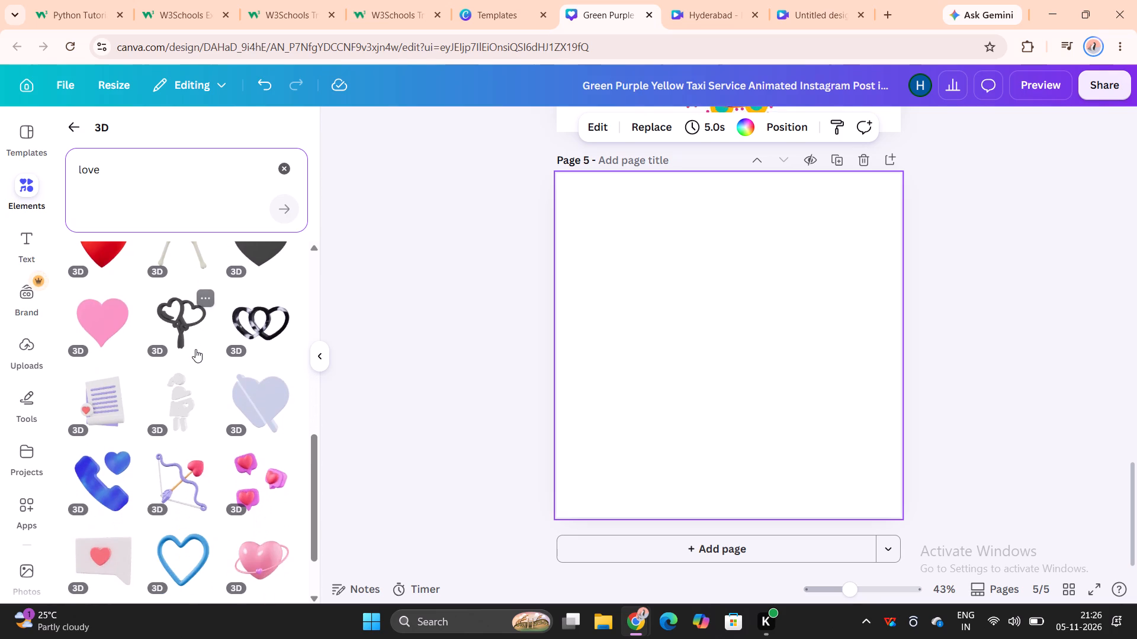
scroll(195, 349, down, 1)
scroll(202, 416, up, 4)
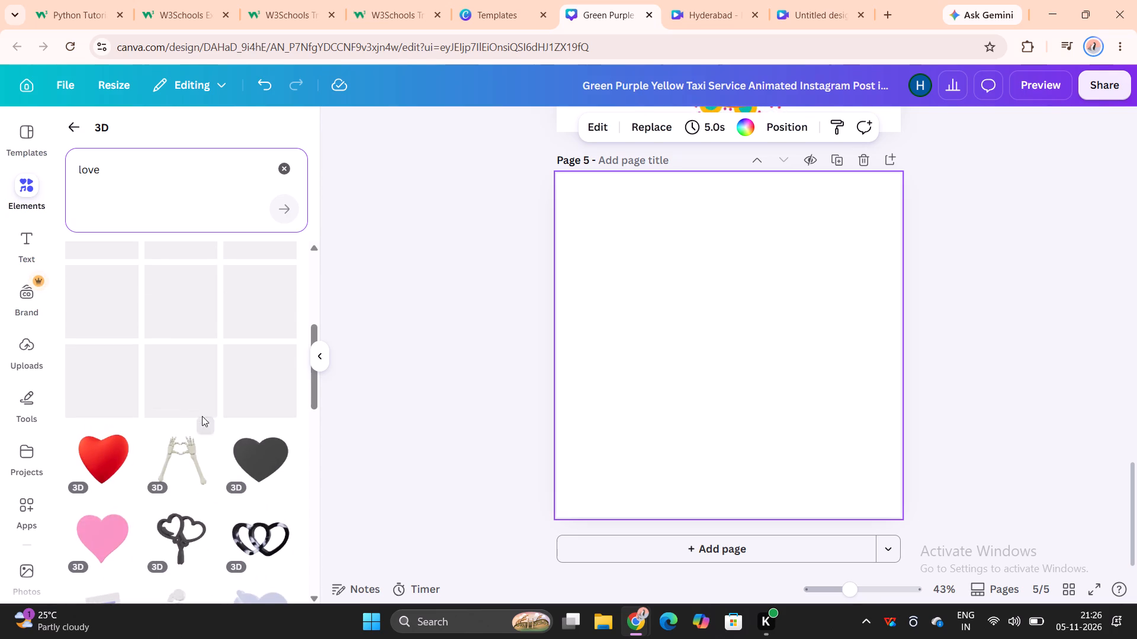
scroll(202, 416, up, 1)
click(203, 346)
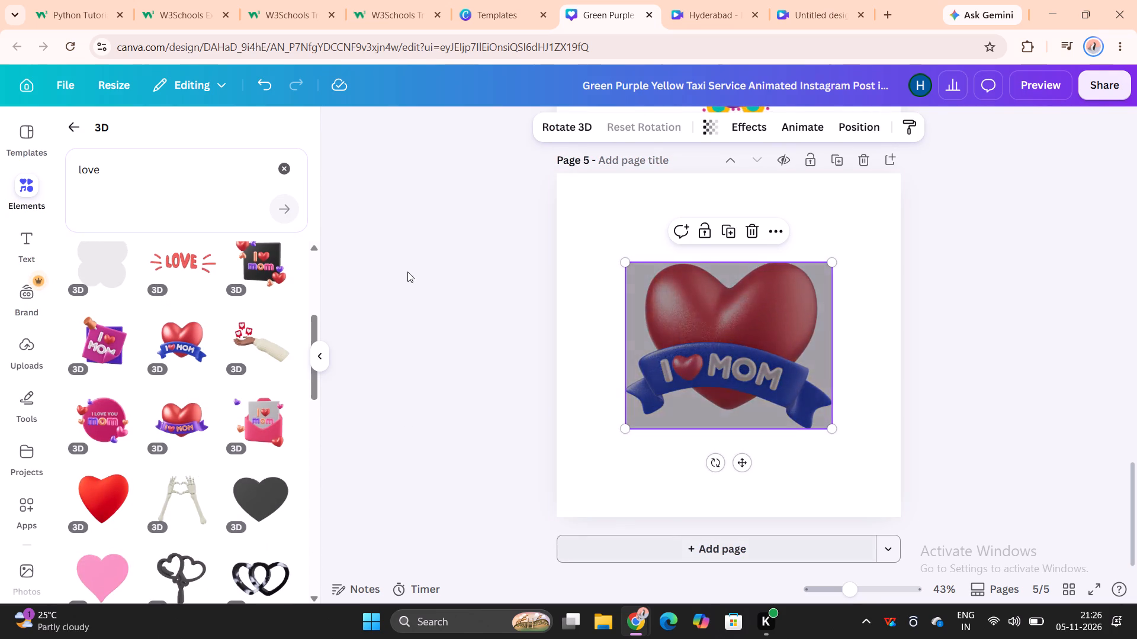
Search the 3D elements for "mom" and look through the results for another item for page 5.
click(72, 135)
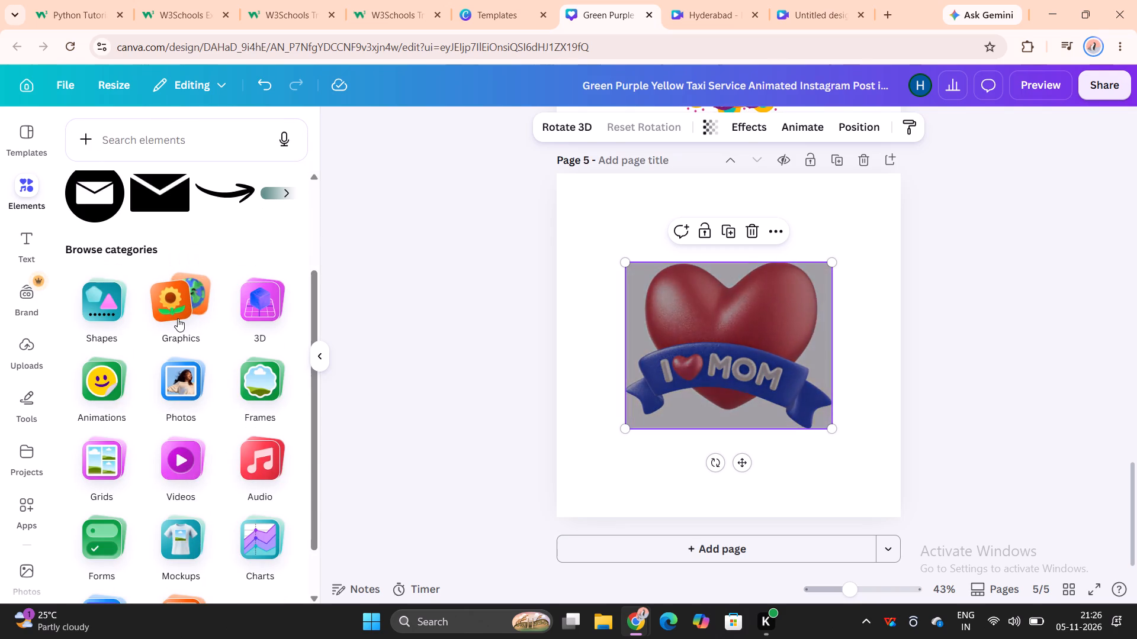
scroll(178, 318, down, 4)
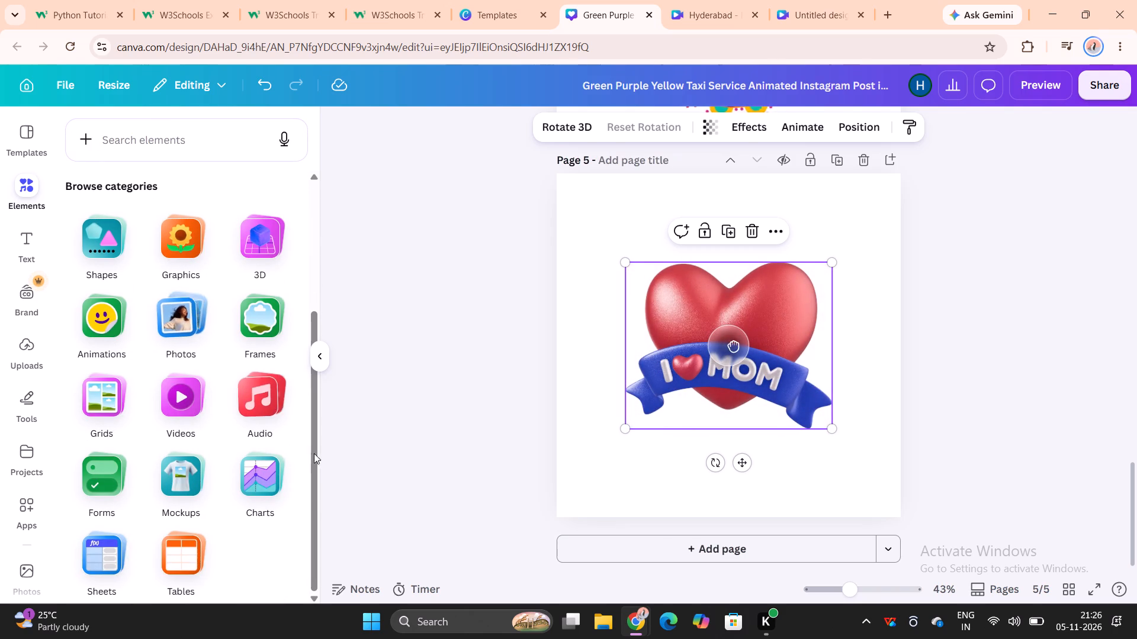
click(267, 264)
click(244, 182)
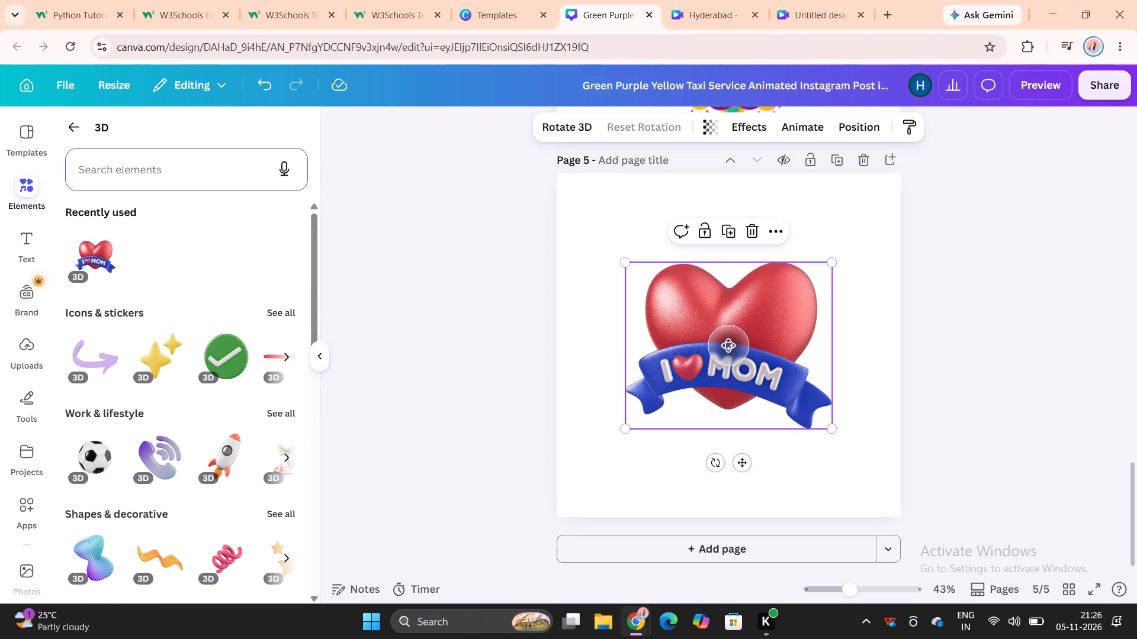
click(244, 182)
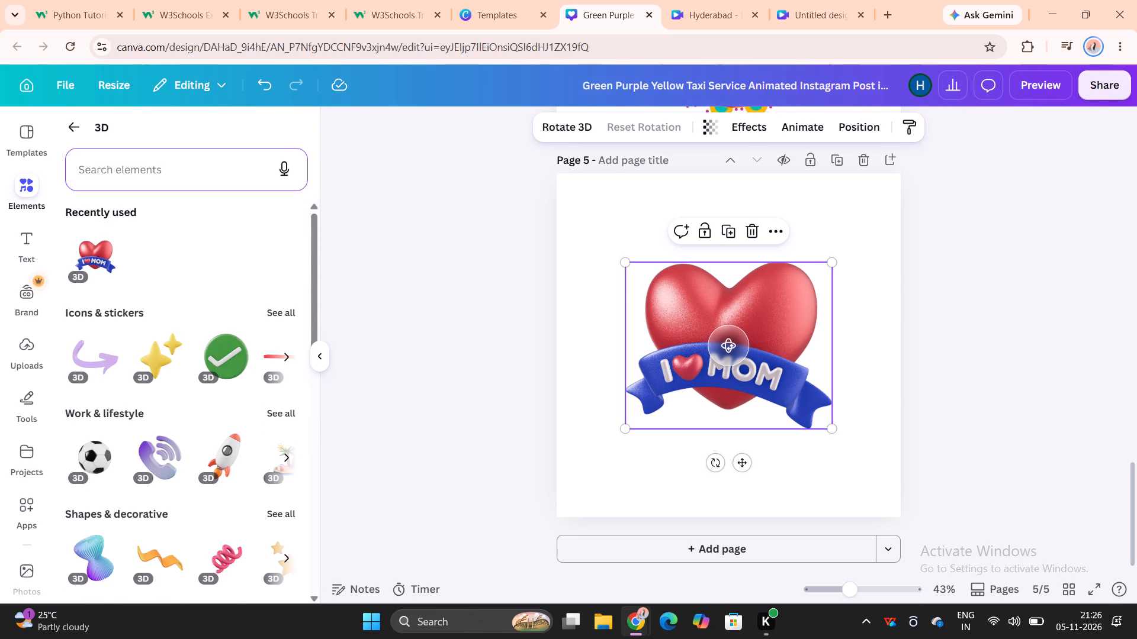
click(227, 172)
text(mom)
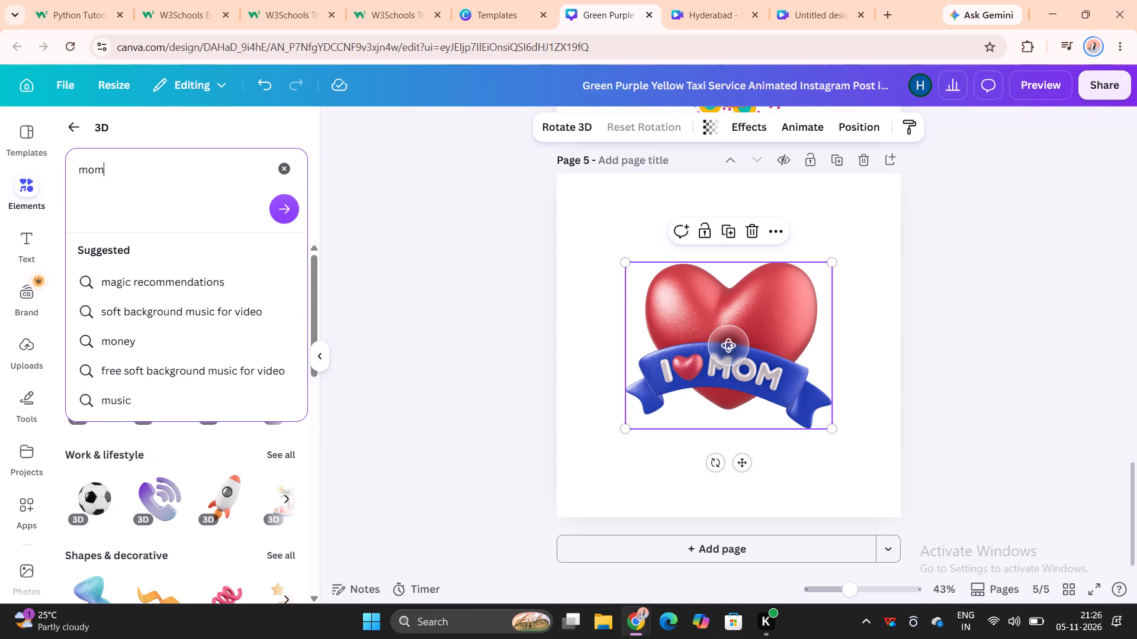
key(Return)
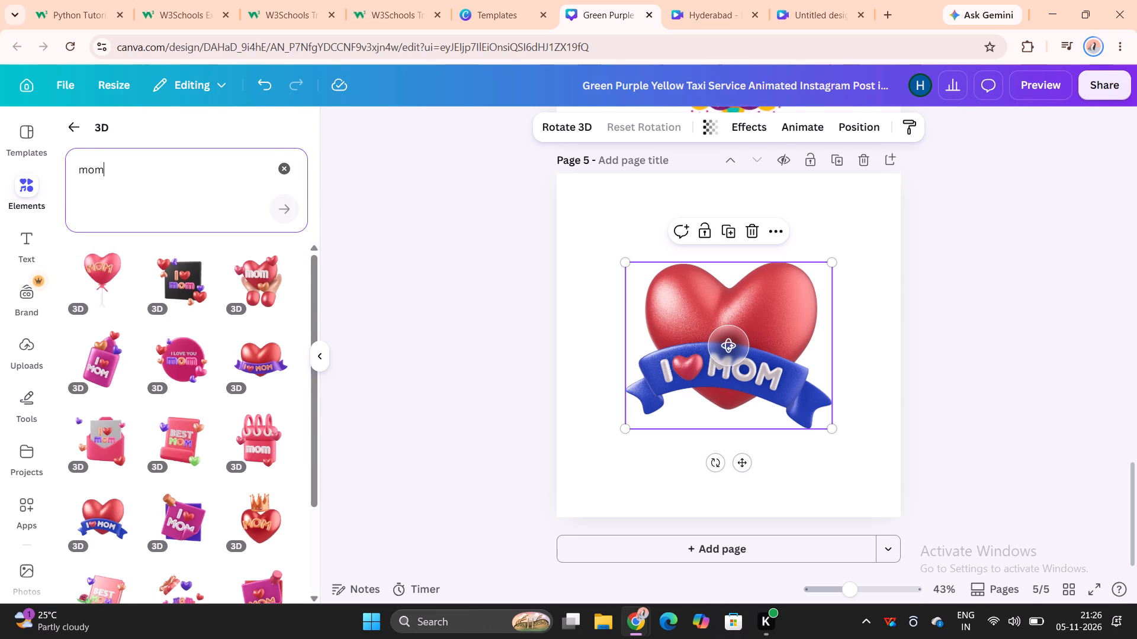
scroll(126, 392, down, 5)
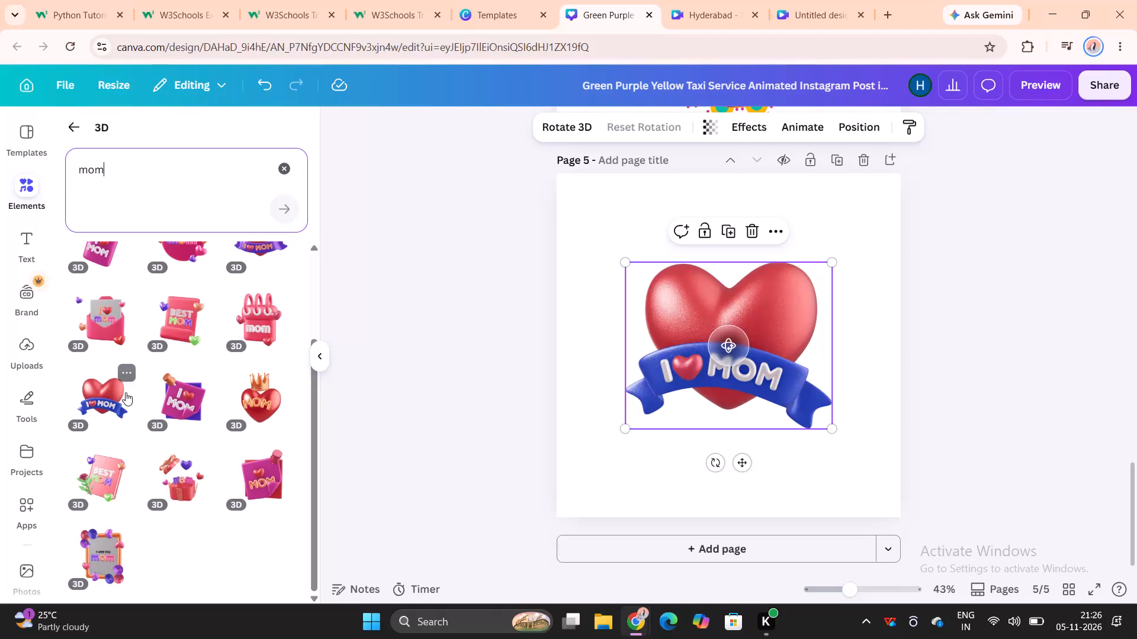
scroll(126, 392, down, 1)
Search all elements for "mom" and add the graphic of a mother in a yellow top hugging her daughter to page 5.
click(69, 133)
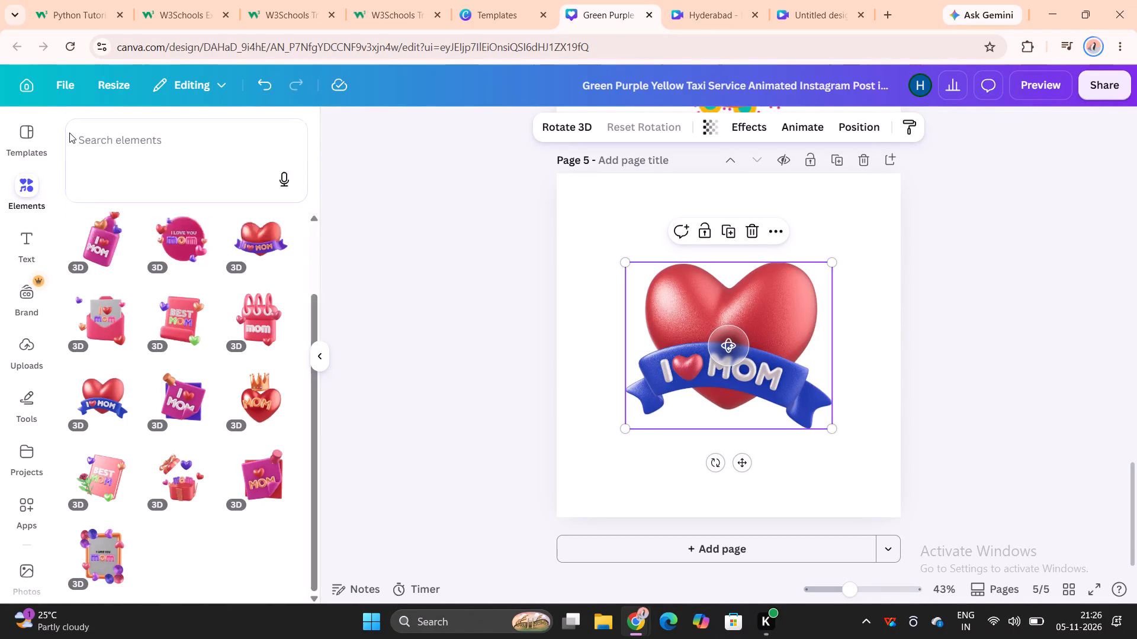
click(23, 197)
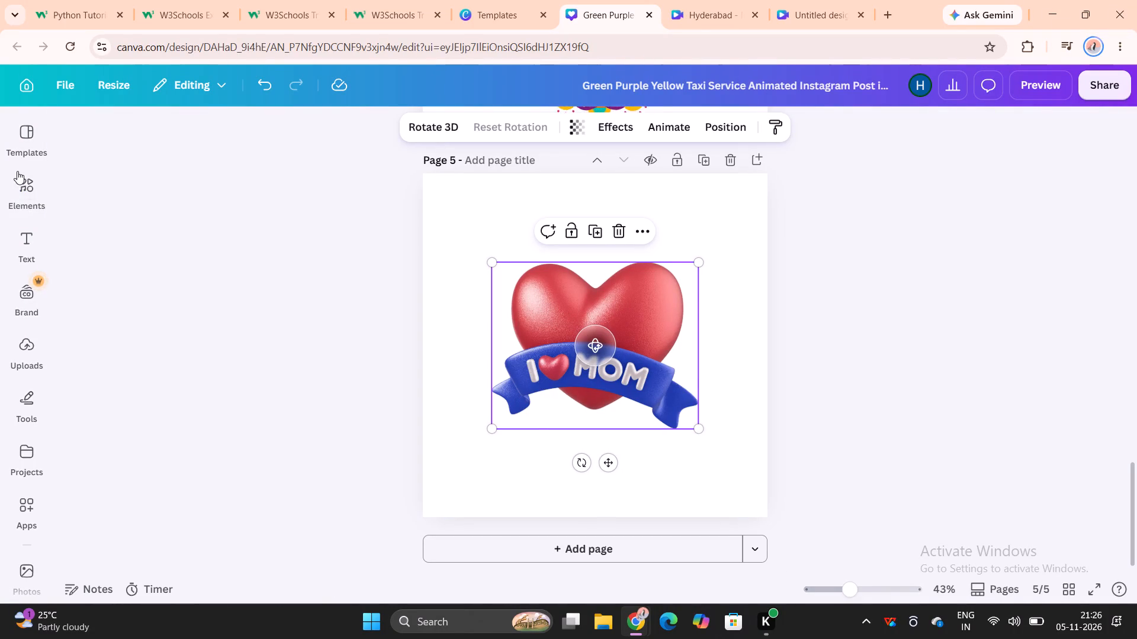
click(24, 194)
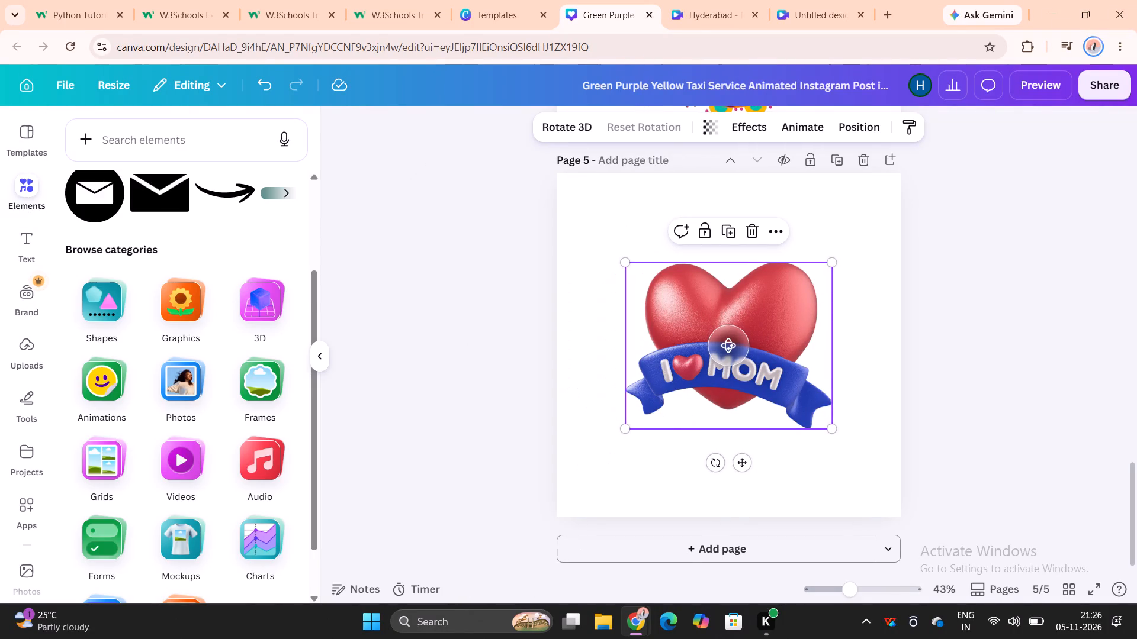
click(155, 130)
text(mom)
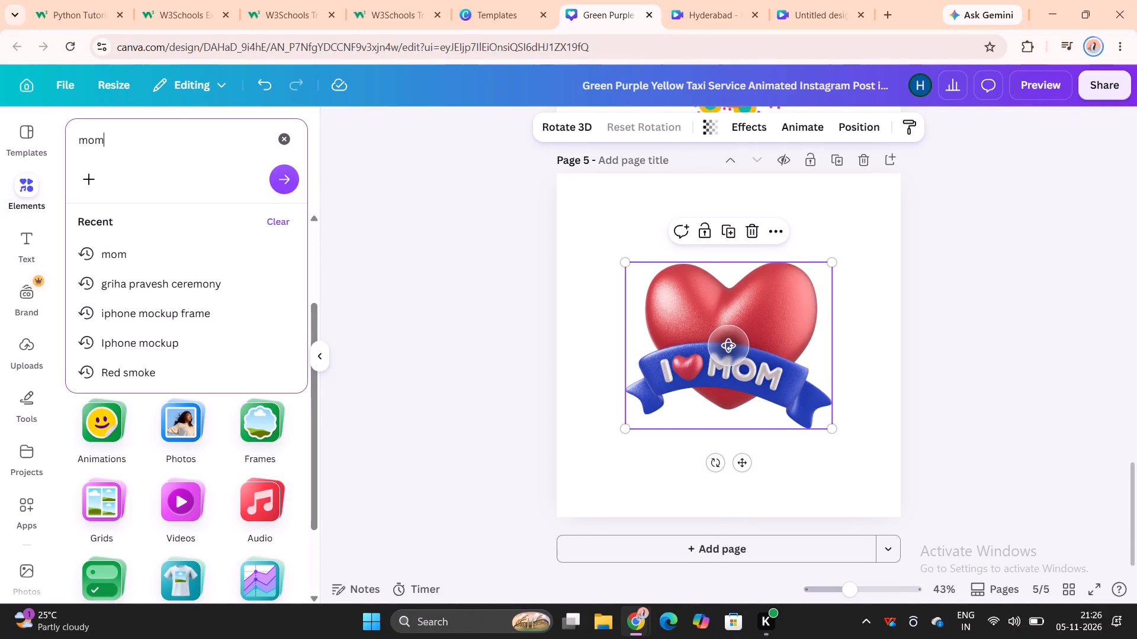
key(Return)
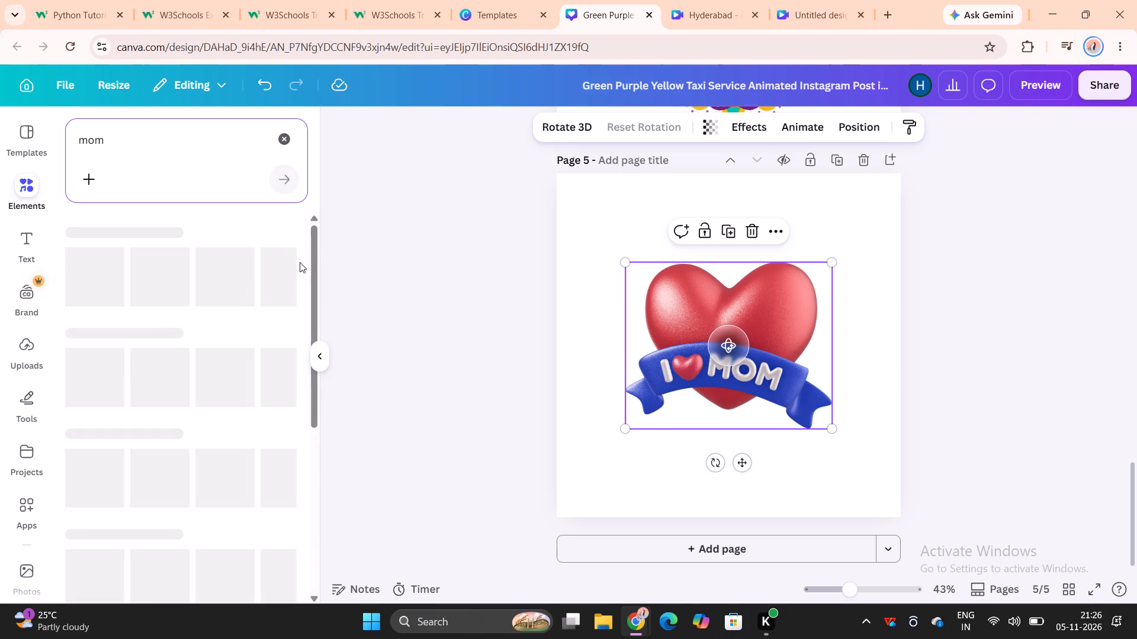
click(275, 264)
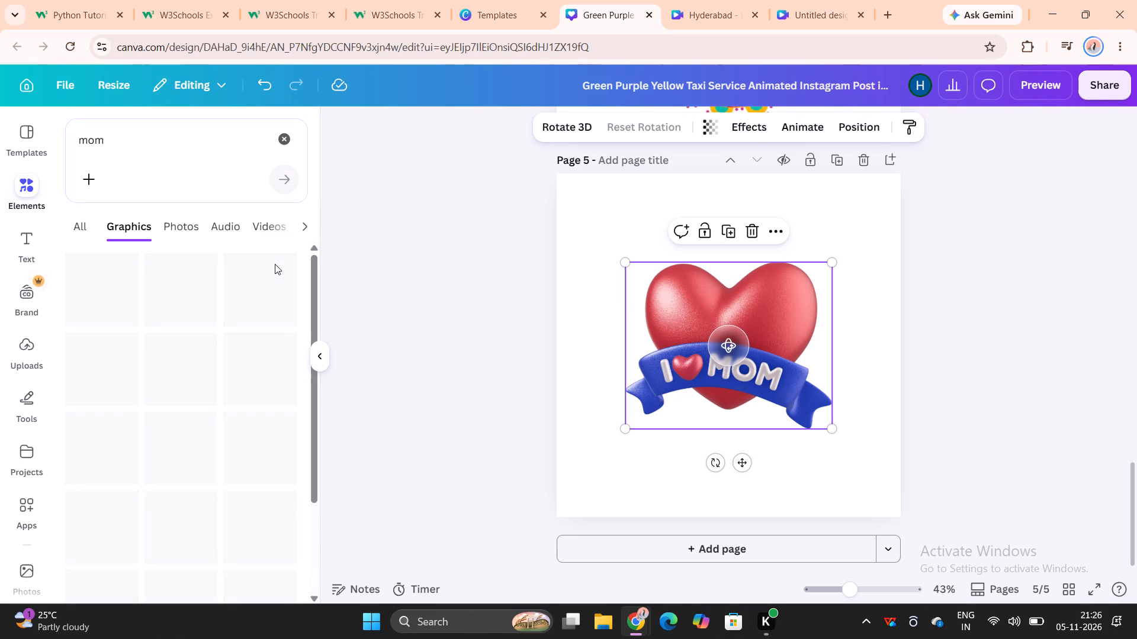
scroll(275, 264, down, 3)
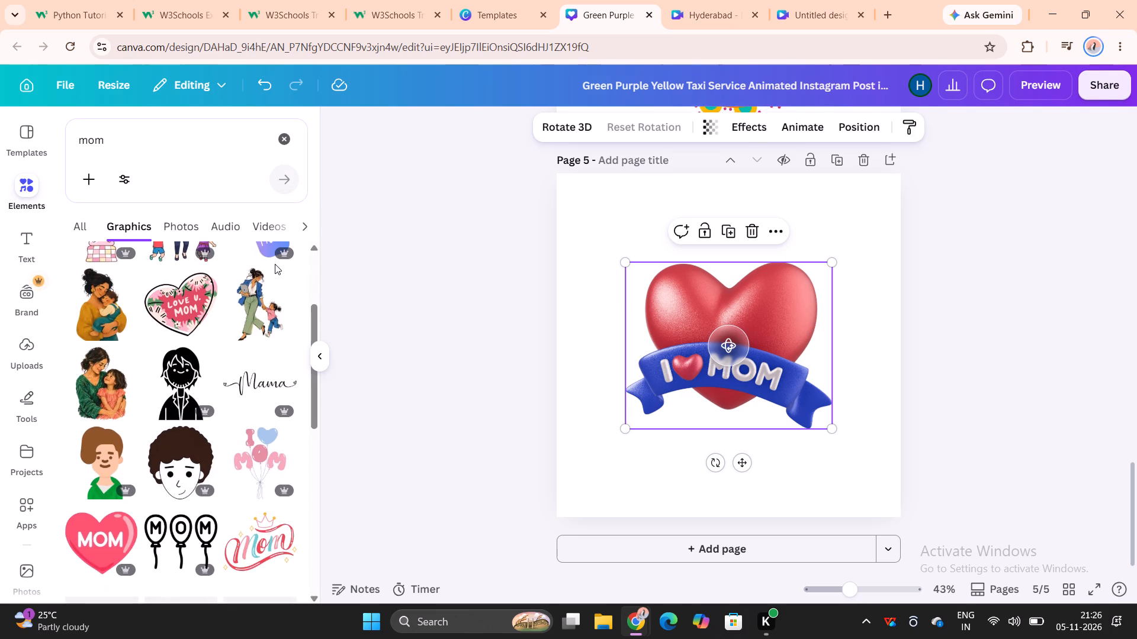
scroll(275, 264, down, 4)
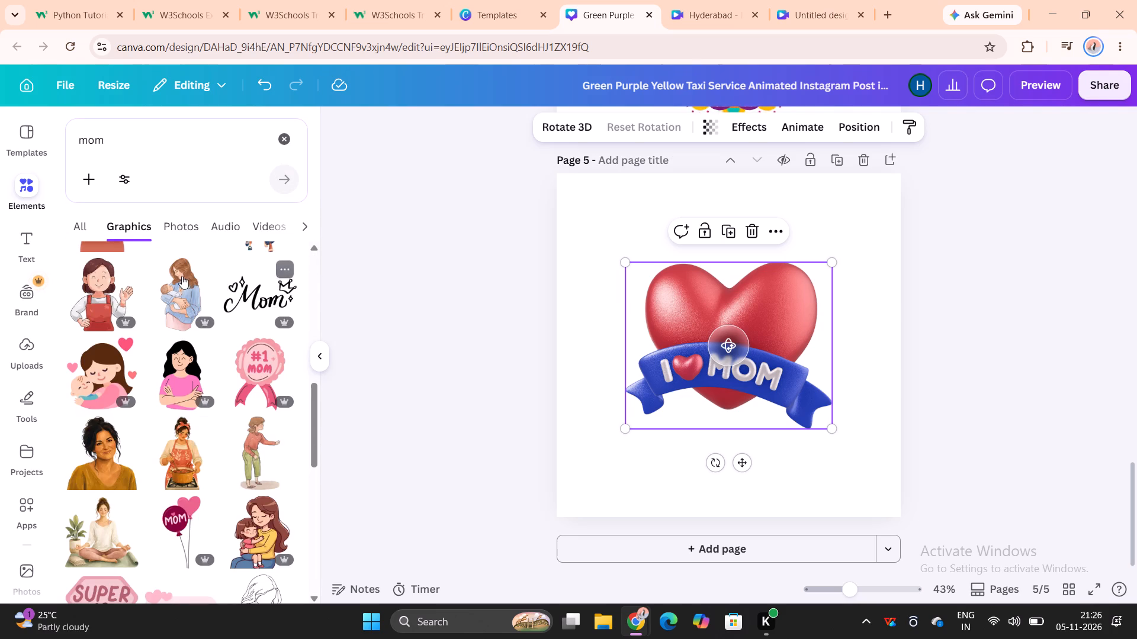
scroll(109, 457, down, 3)
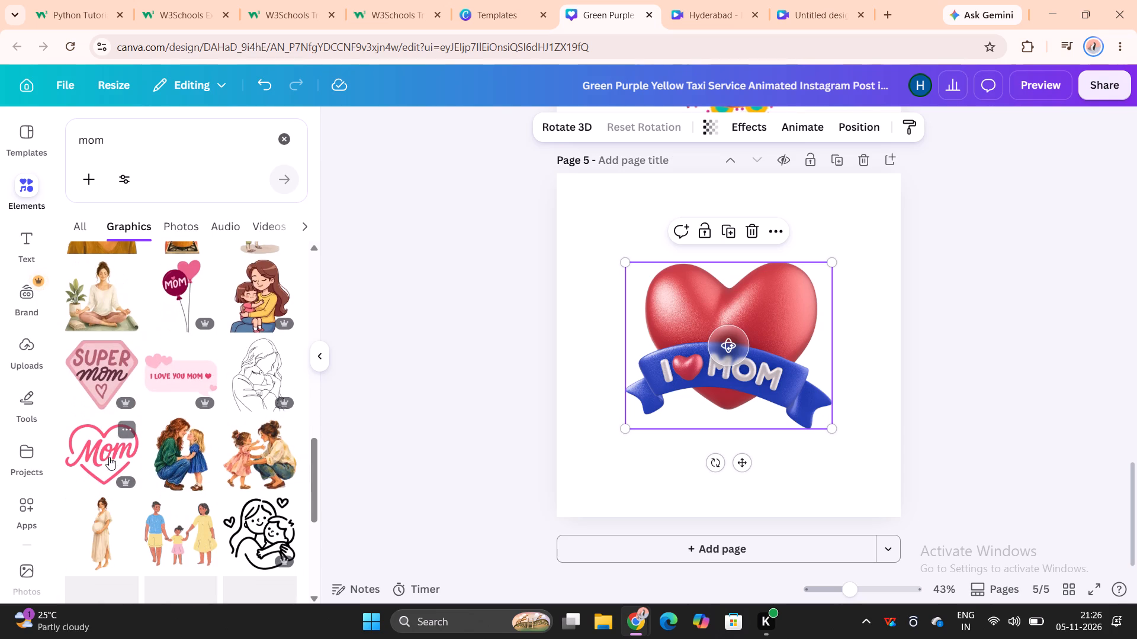
click(252, 311)
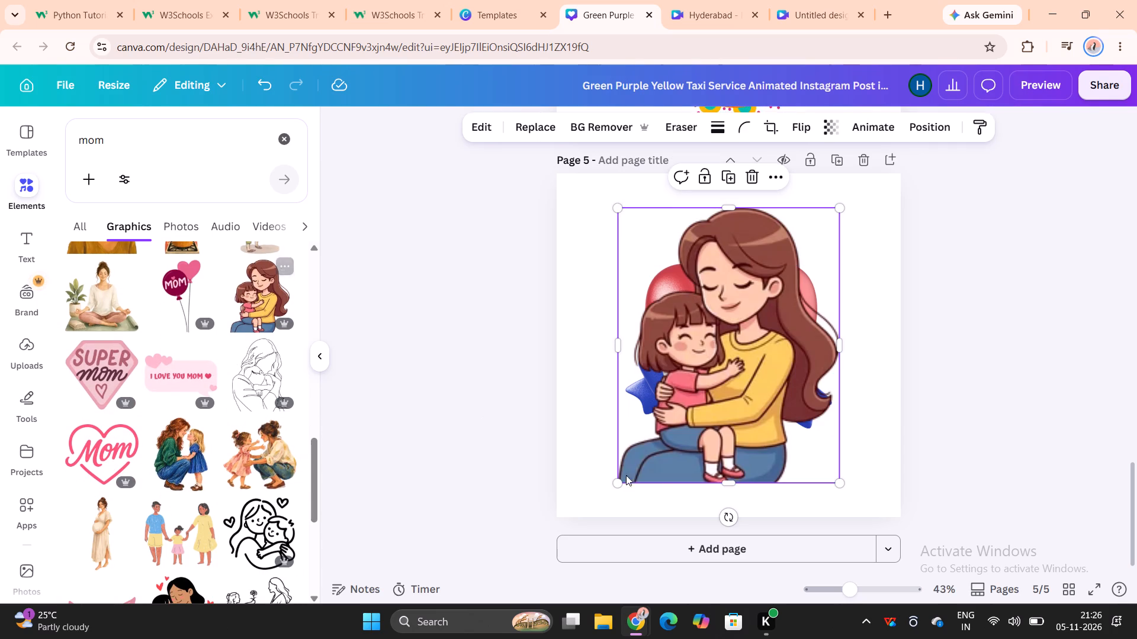
Shrink the mother-and-daughter graphic to about a third of the page width and move the heart below it.
drag(841, 483, 749, 365)
drag(786, 312, 790, 416)
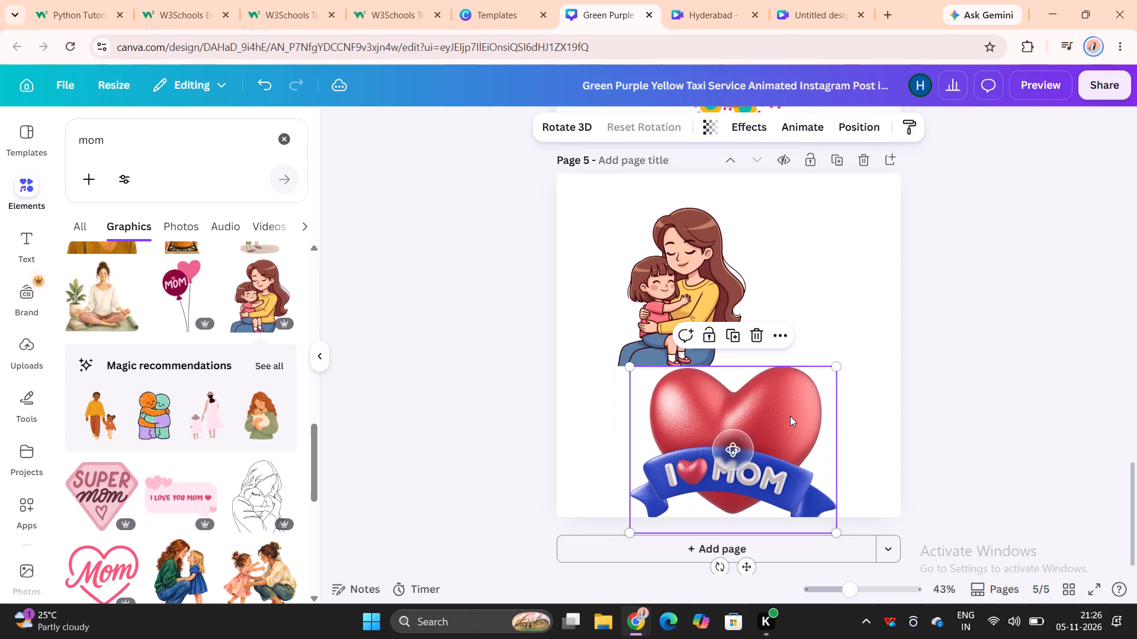
Enlarge the mother-and-daughter graphic to about two-thirds of the page width and place it in page 5's bottom-left corner.
click(1000, 369)
double_click(715, 299)
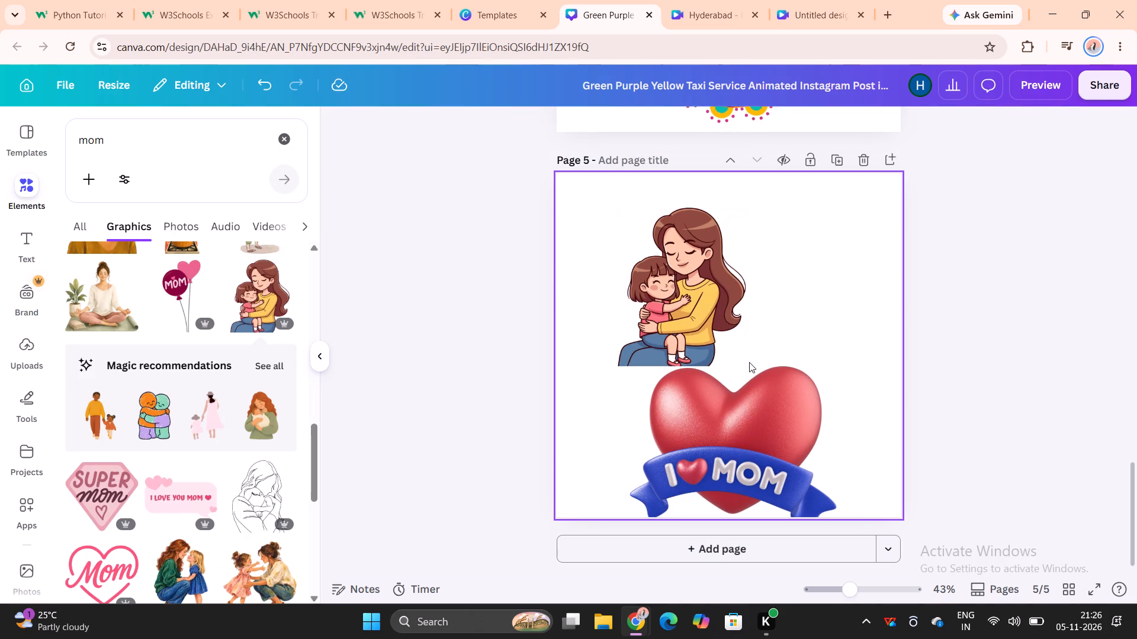
click(720, 322)
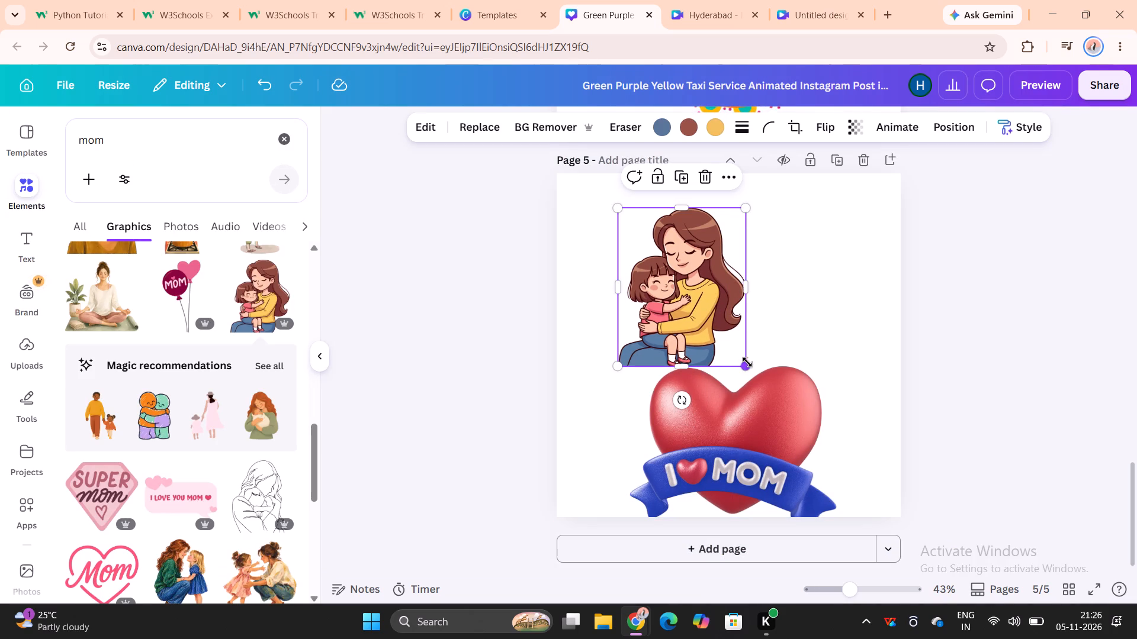
drag(747, 362, 828, 518)
drag(766, 434, 731, 436)
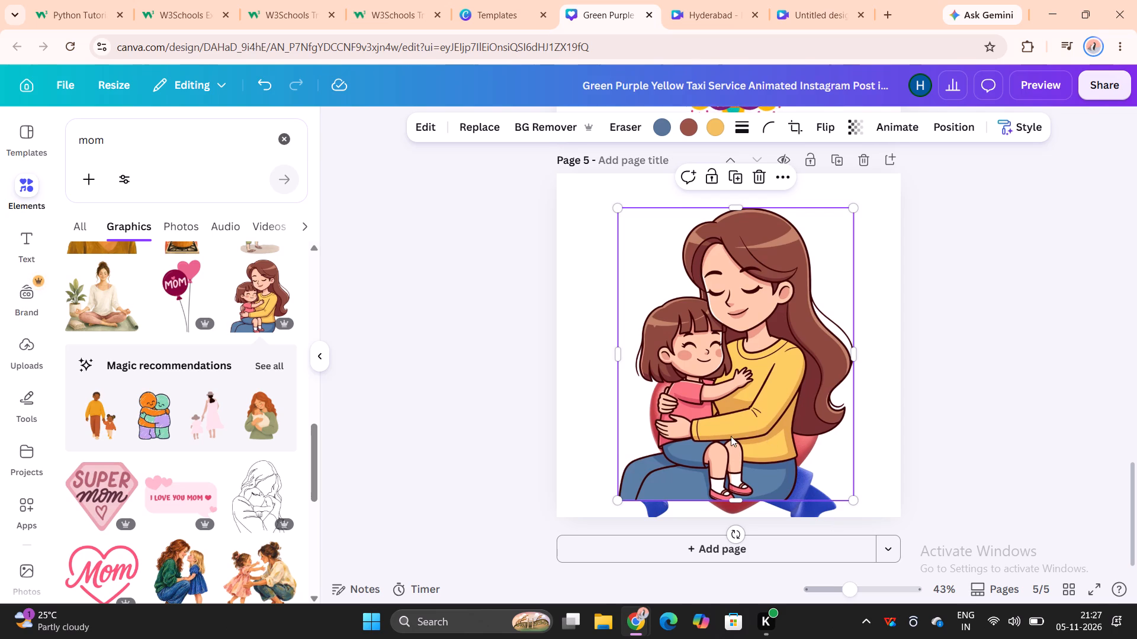
drag(731, 436, 682, 453)
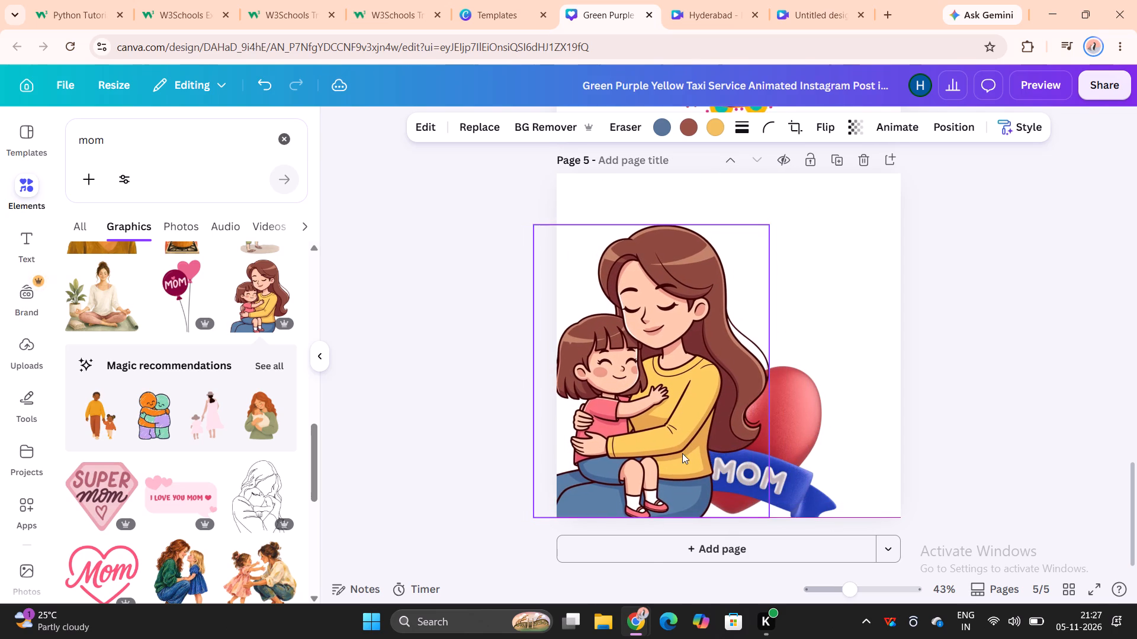
Move the "I ♥ MOM" heart to page 5's bottom-right corner, beside the mother and daughter.
click(1010, 392)
drag(807, 407, 893, 404)
click(956, 394)
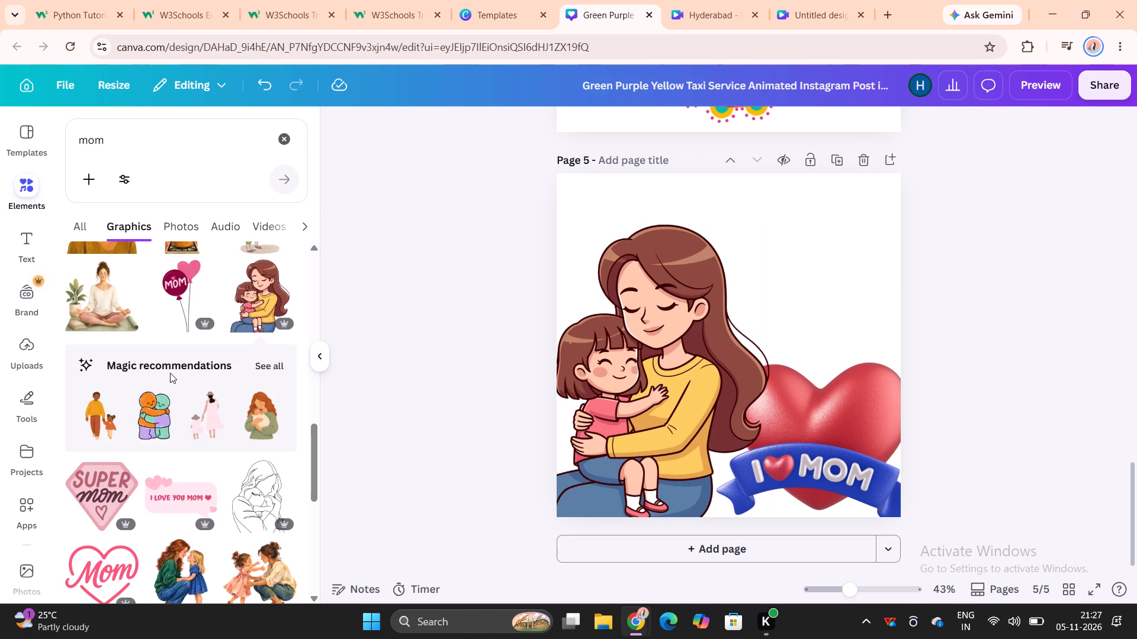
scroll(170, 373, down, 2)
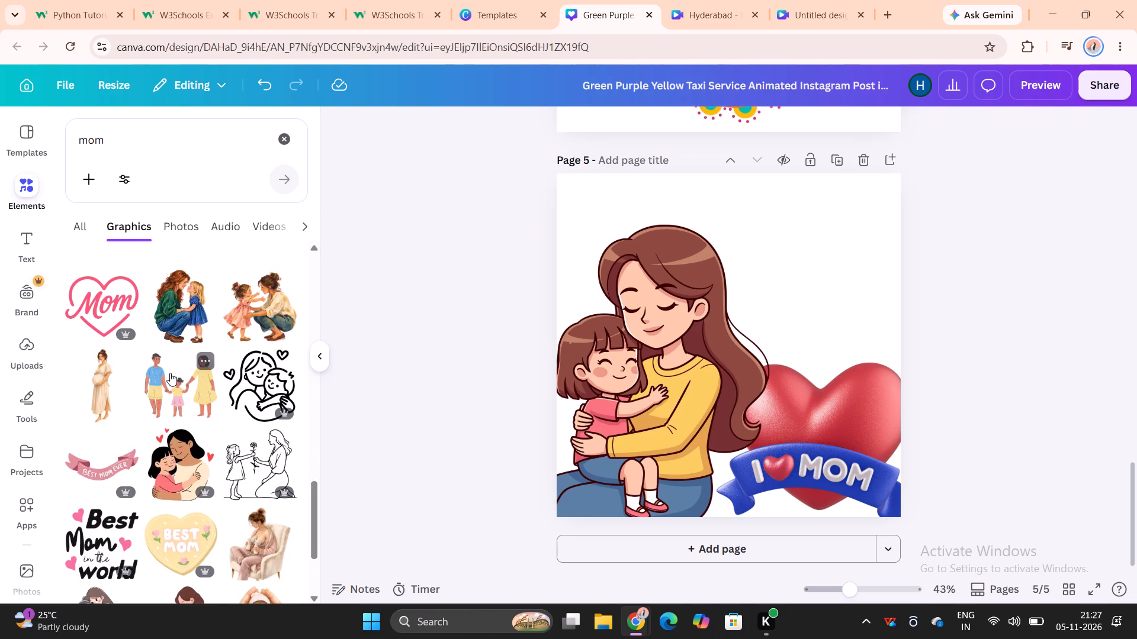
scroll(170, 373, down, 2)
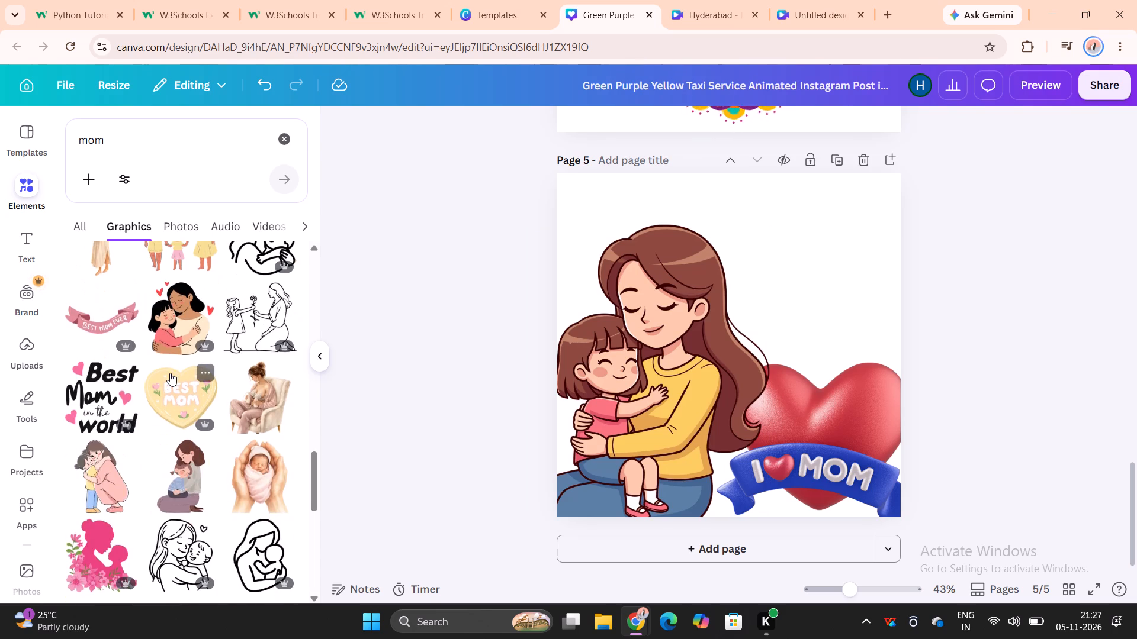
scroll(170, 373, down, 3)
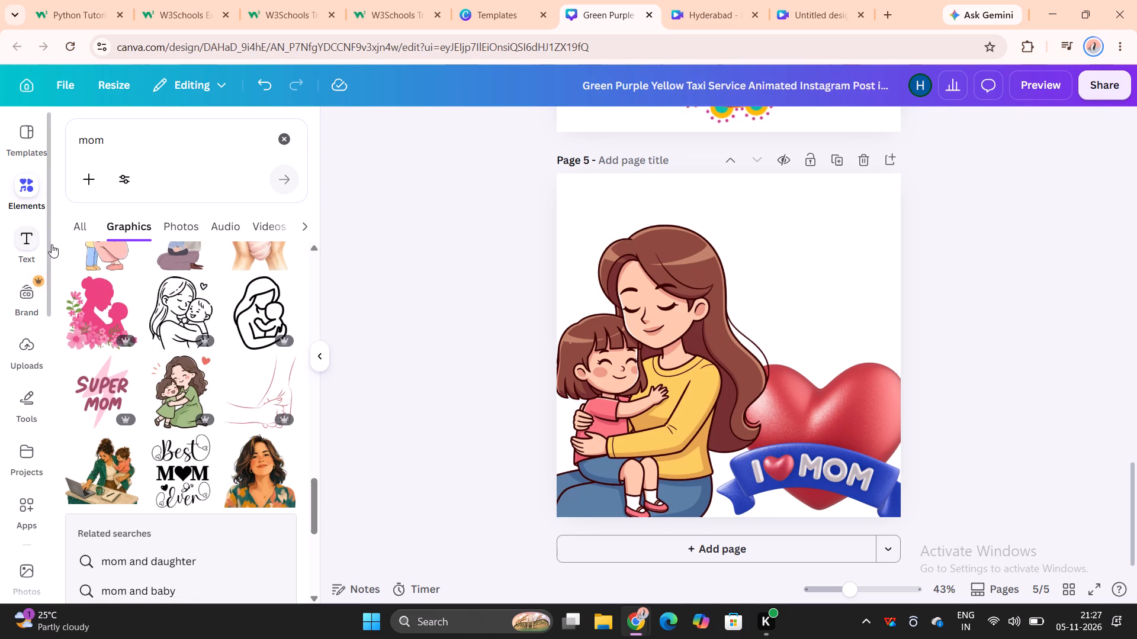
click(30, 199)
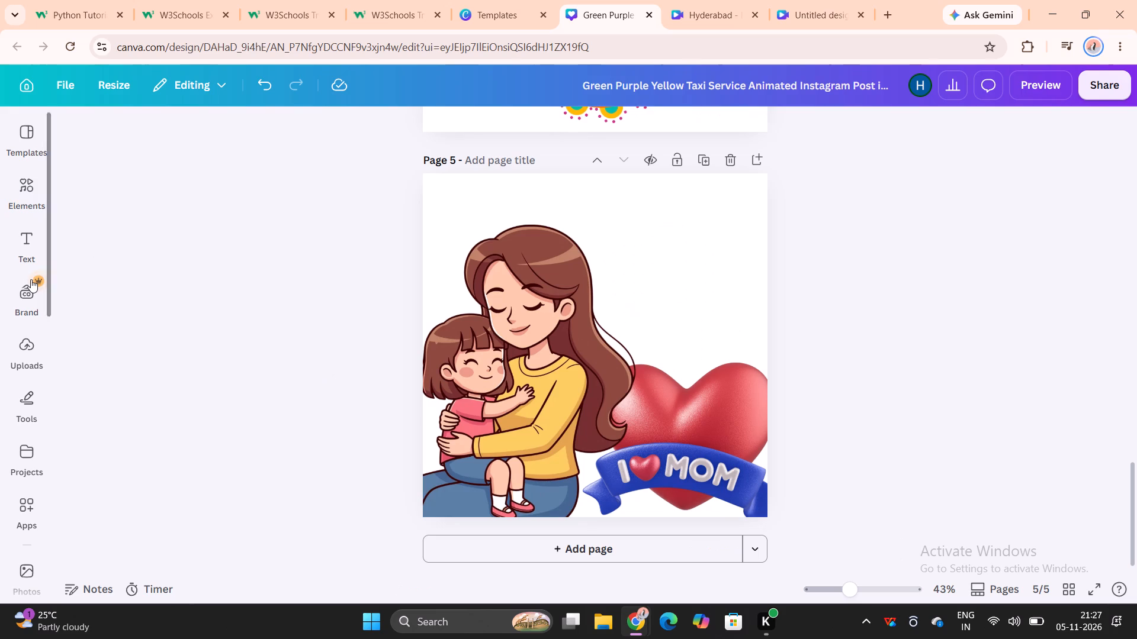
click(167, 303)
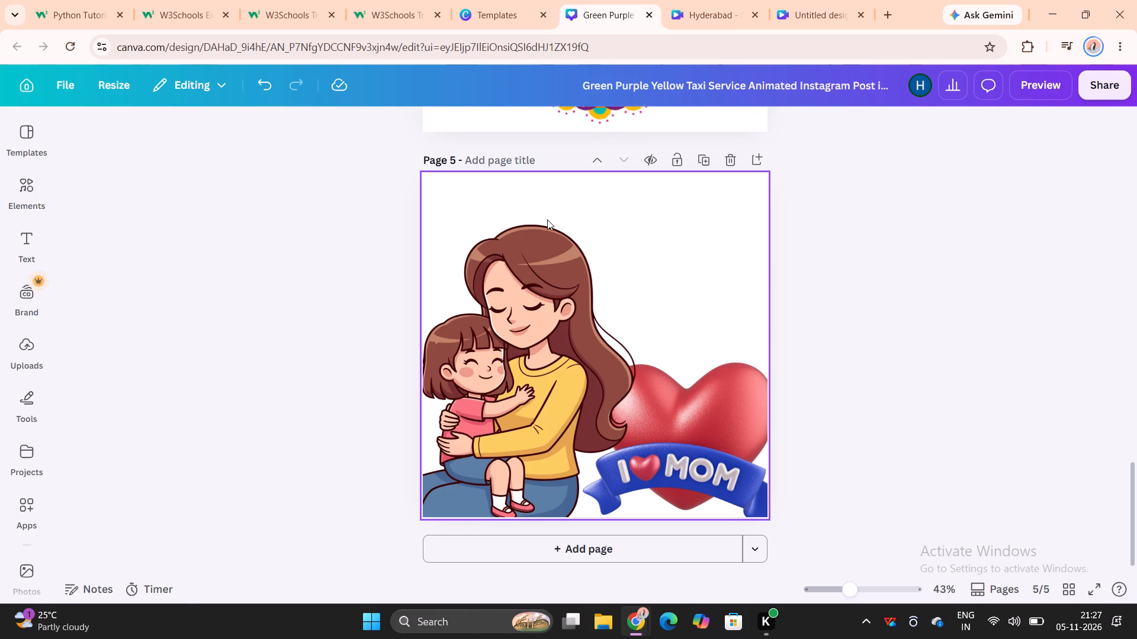
Try light blue #a1e6ef and dark purple as page 5's background, settling on the peach from the photo colours.
click(547, 220)
click(582, 128)
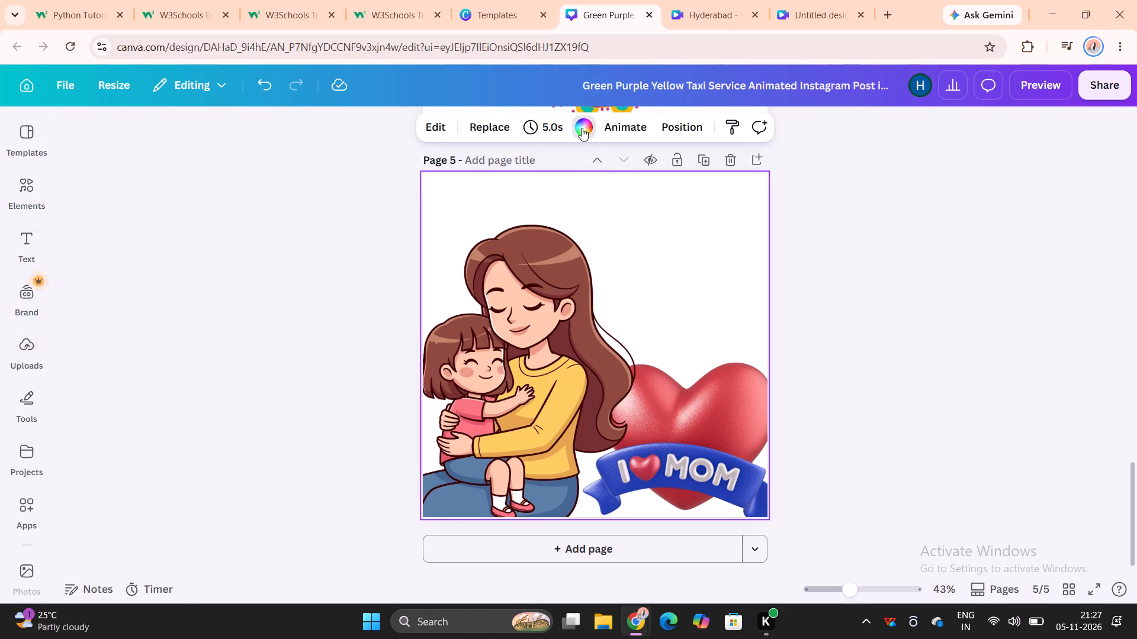
click(176, 310)
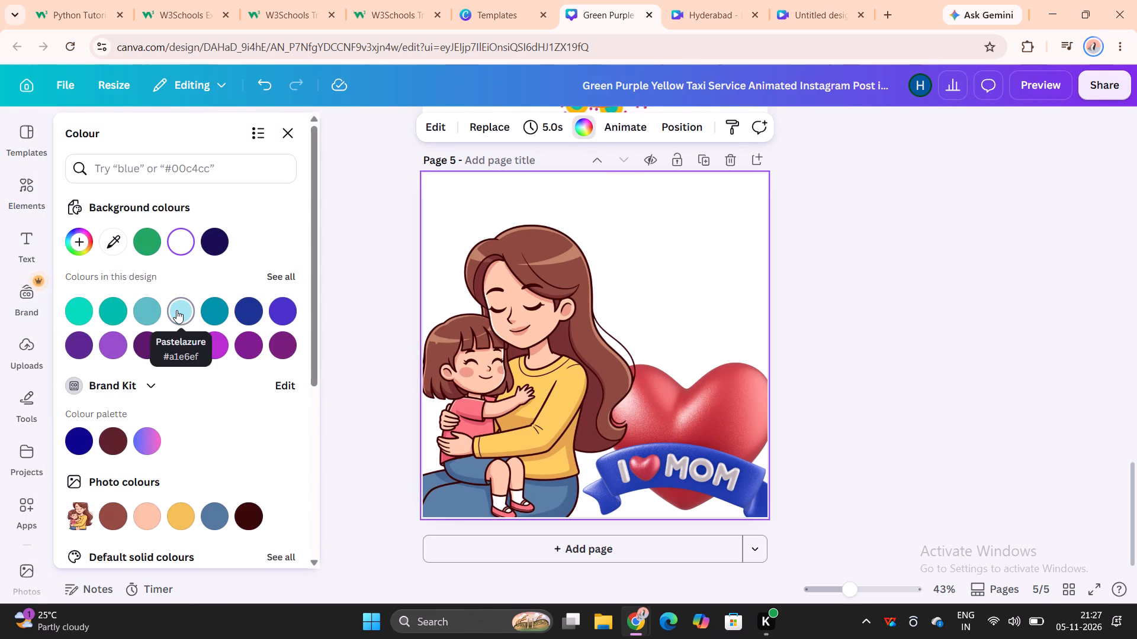
scroll(178, 252, down, 1)
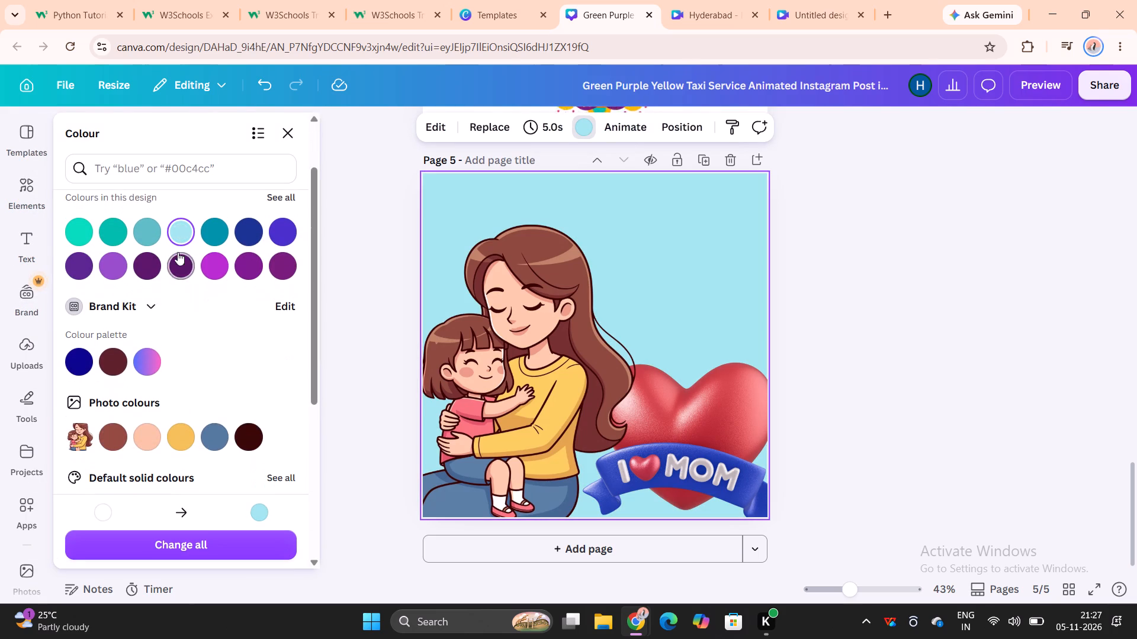
click(179, 267)
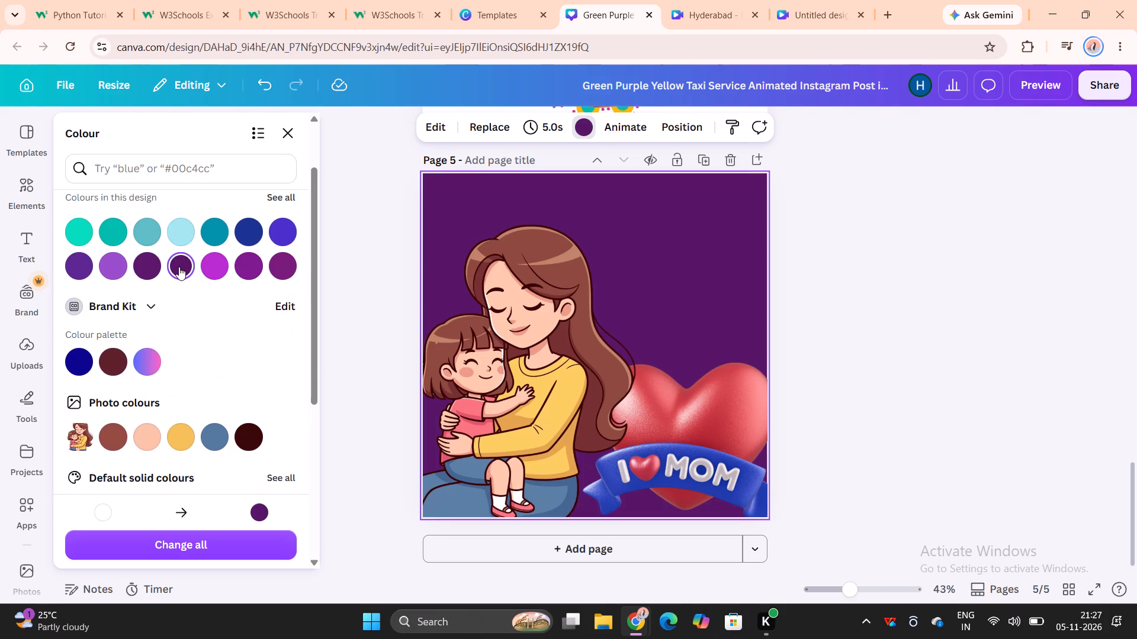
scroll(165, 341, down, 1)
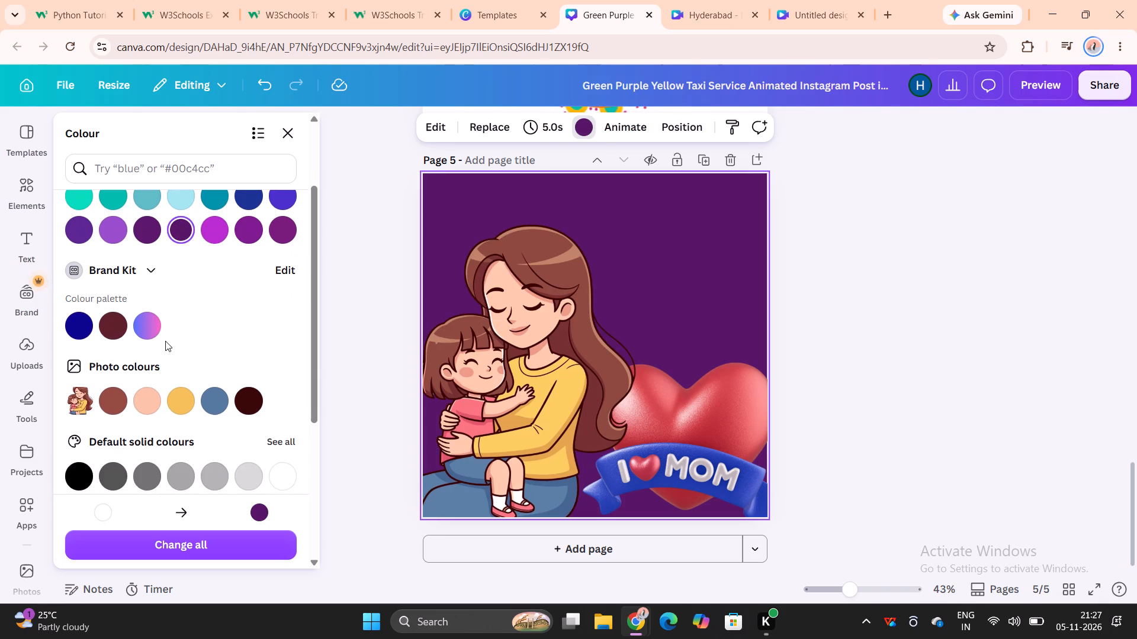
click(145, 408)
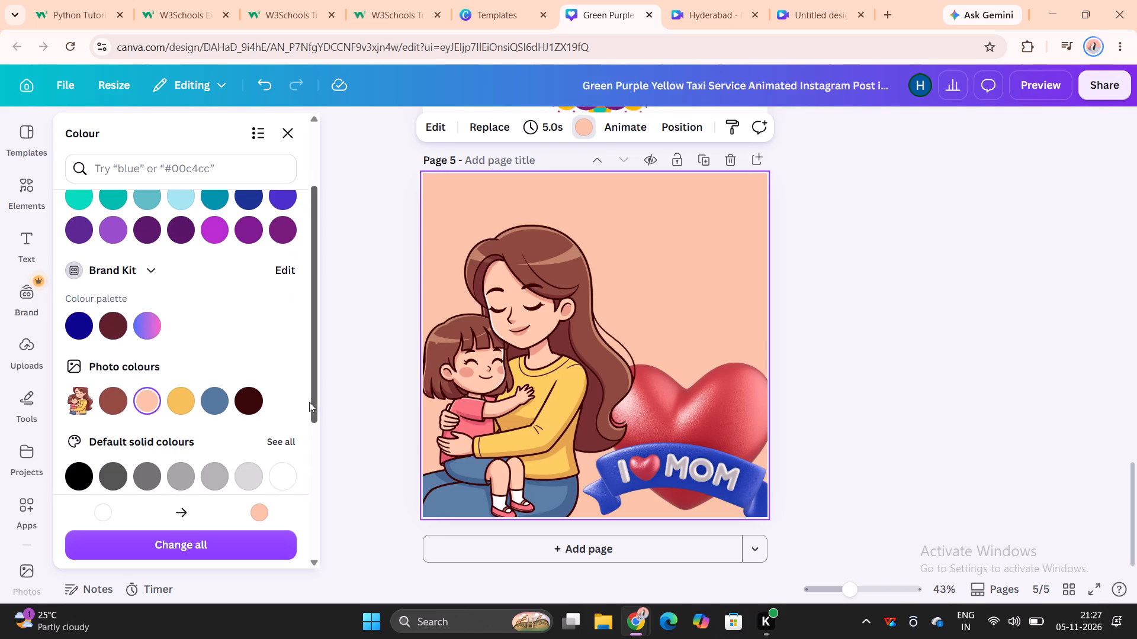
click(367, 385)
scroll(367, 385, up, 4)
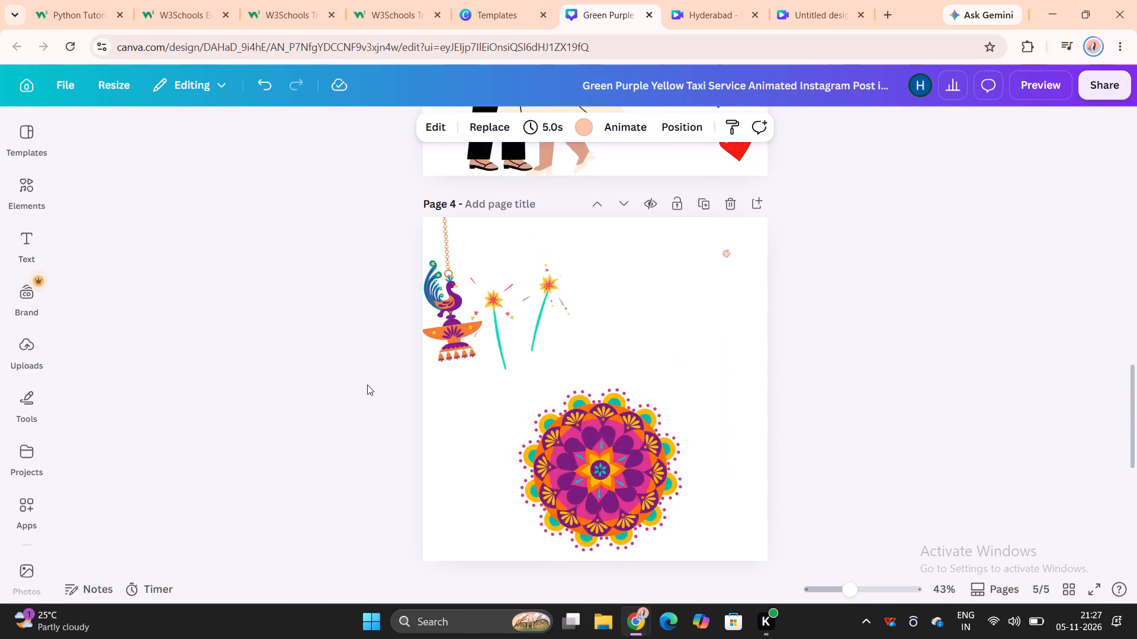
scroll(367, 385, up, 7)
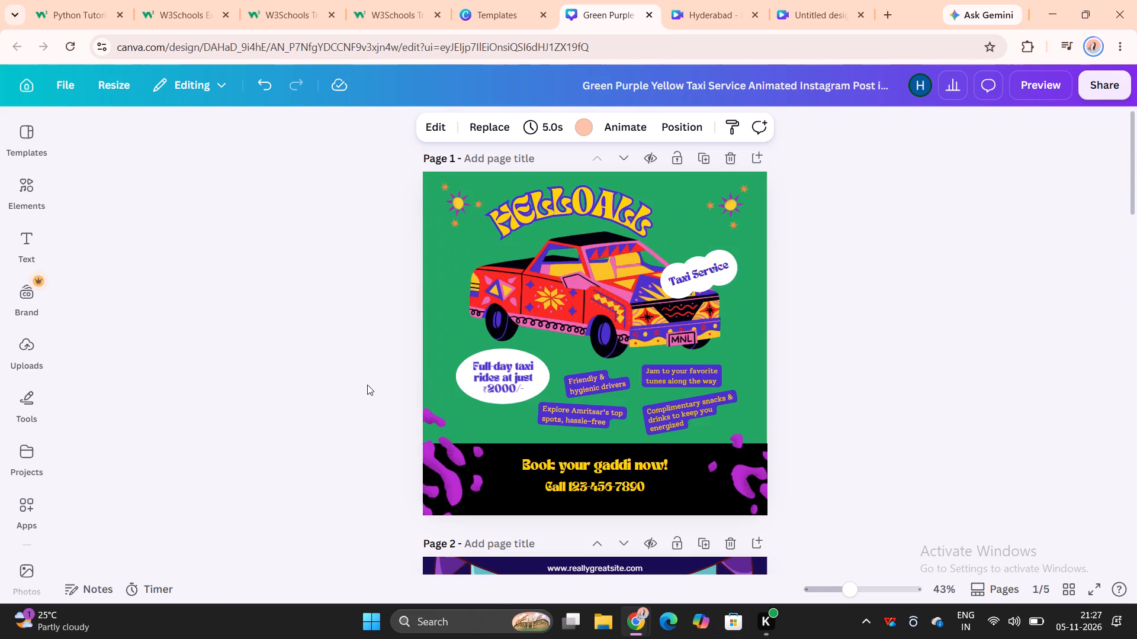
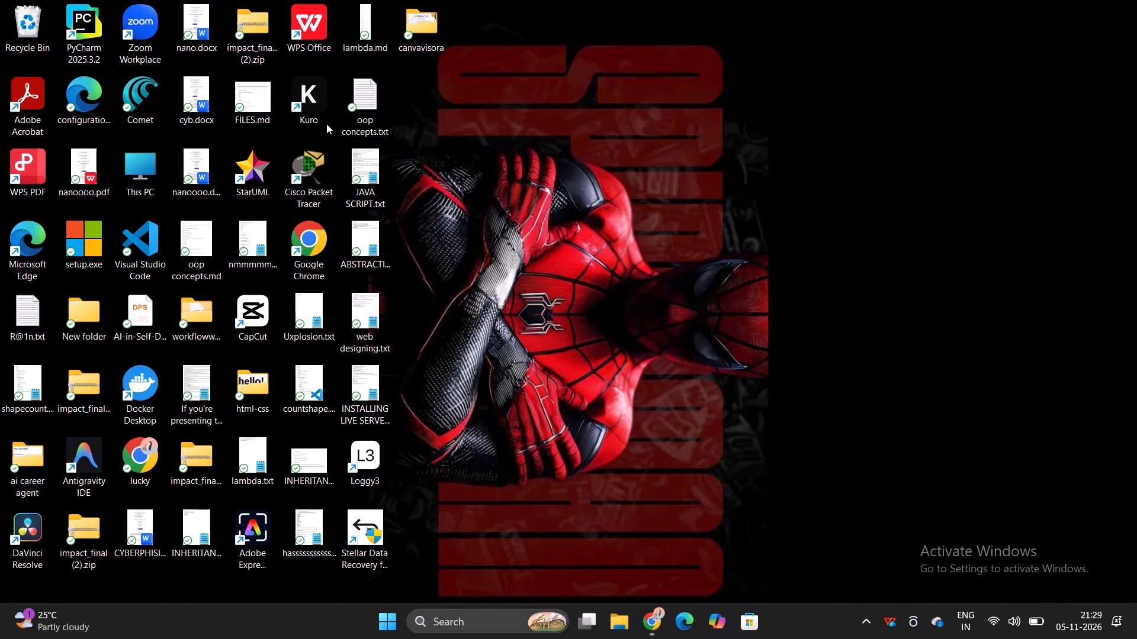
Switch to the Kuro application by launching it from the desktop.
double_click(314, 106)
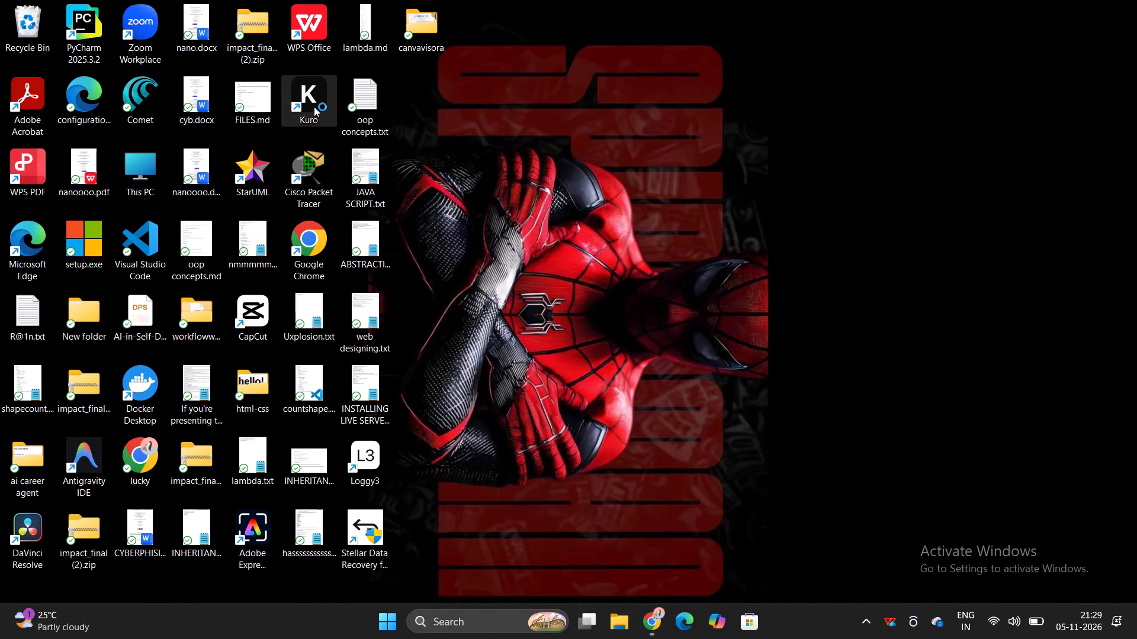
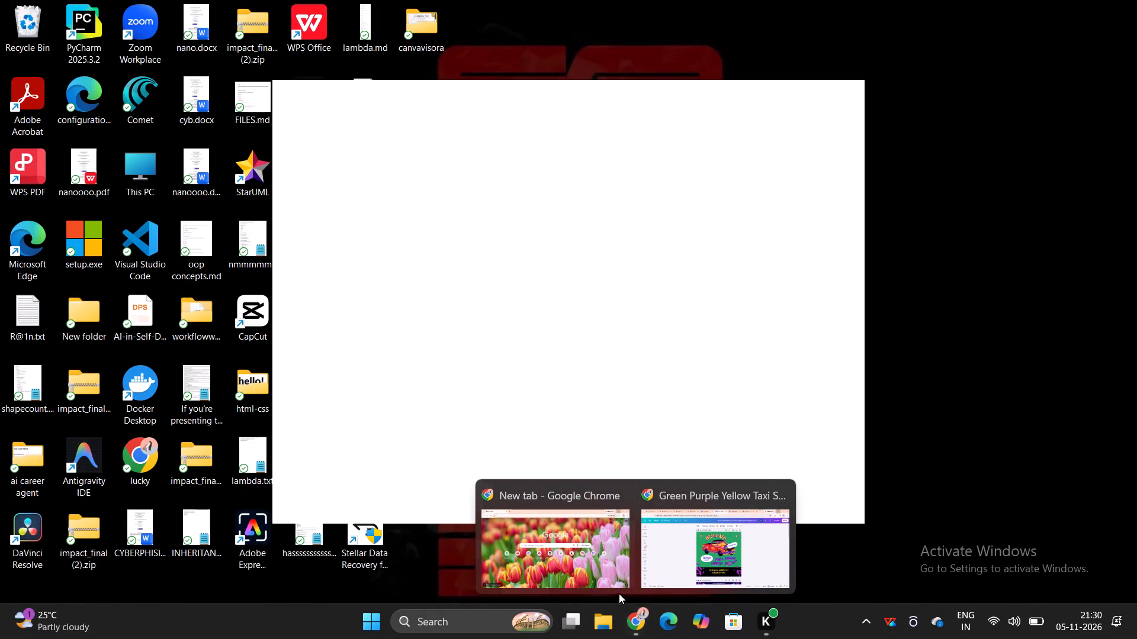
Switch to the Chrome window with the Green Purple Yellow Taxi Service Instagram post design.
click(709, 559)
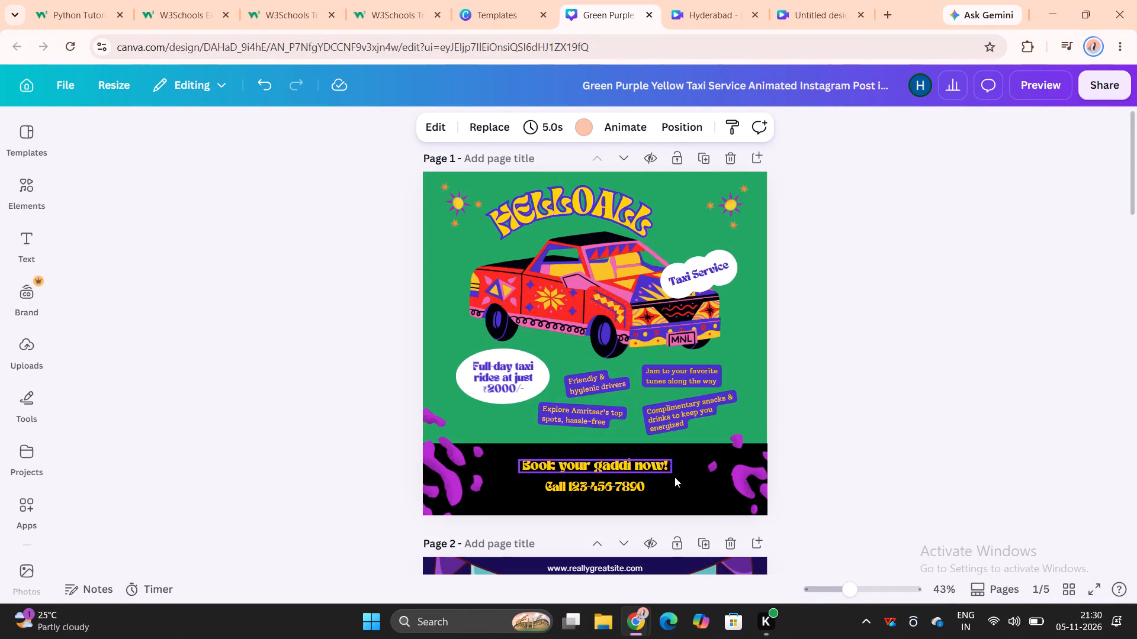
Add a new page after page 5, the "I love MOM" page, at the end of the design.
click(866, 427)
scroll(866, 427, down, 9)
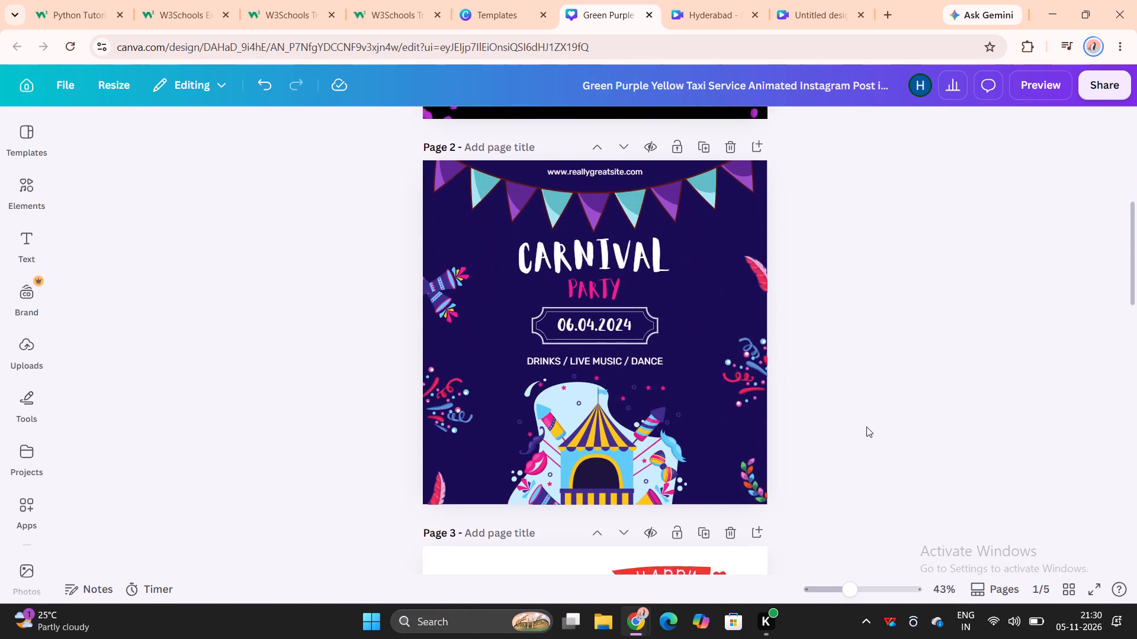
scroll(866, 427, down, 4)
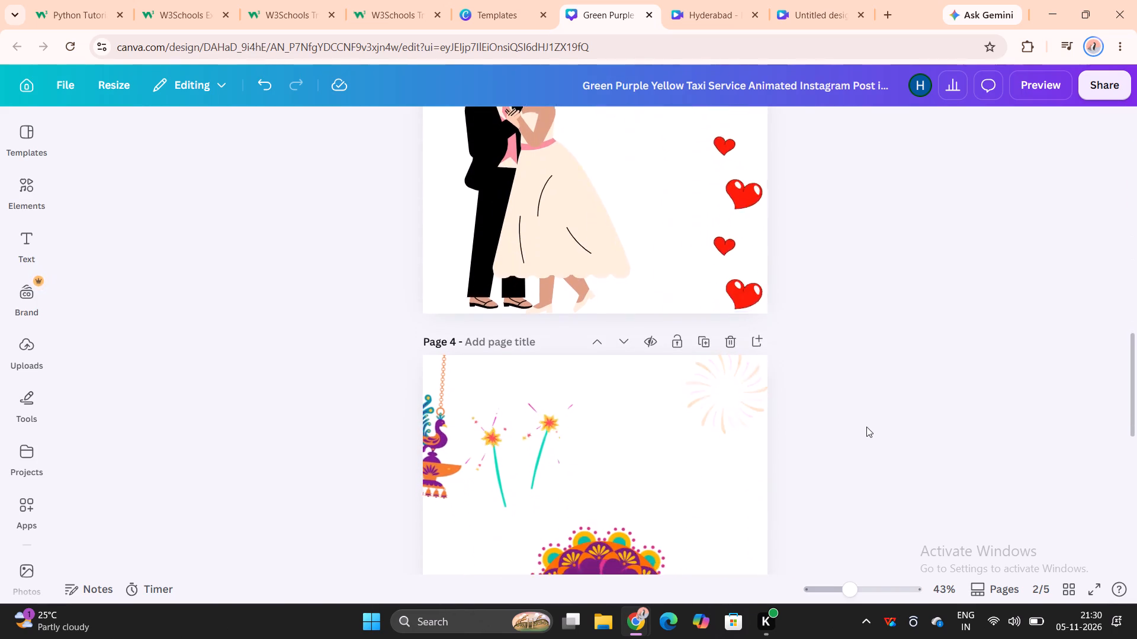
scroll(866, 427, down, 2)
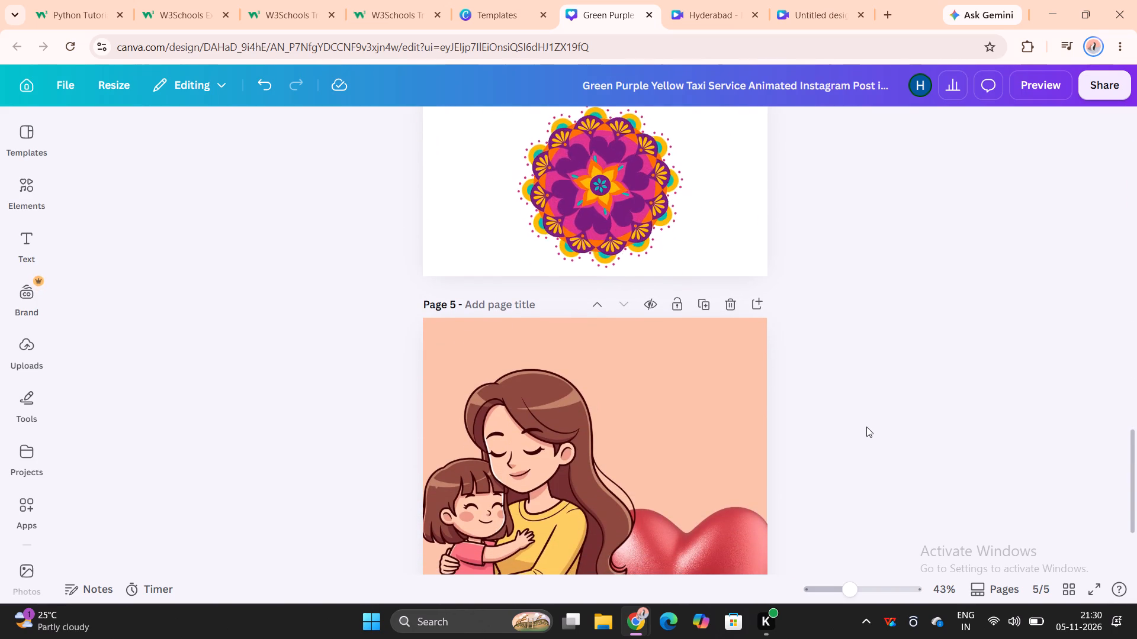
scroll(866, 427, down, 5)
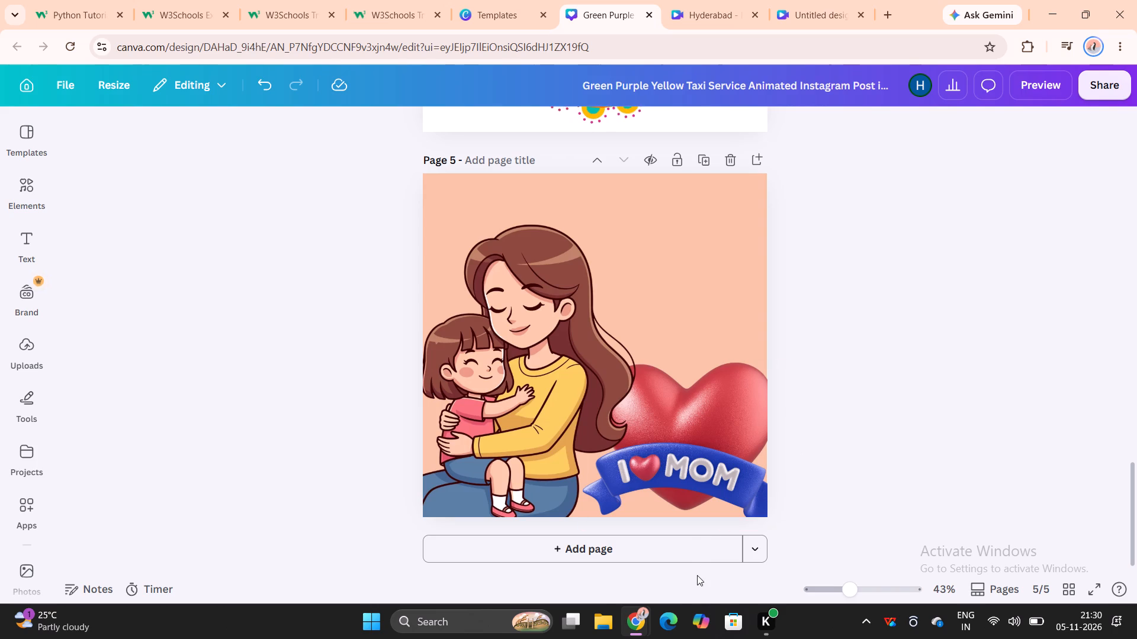
click(691, 538)
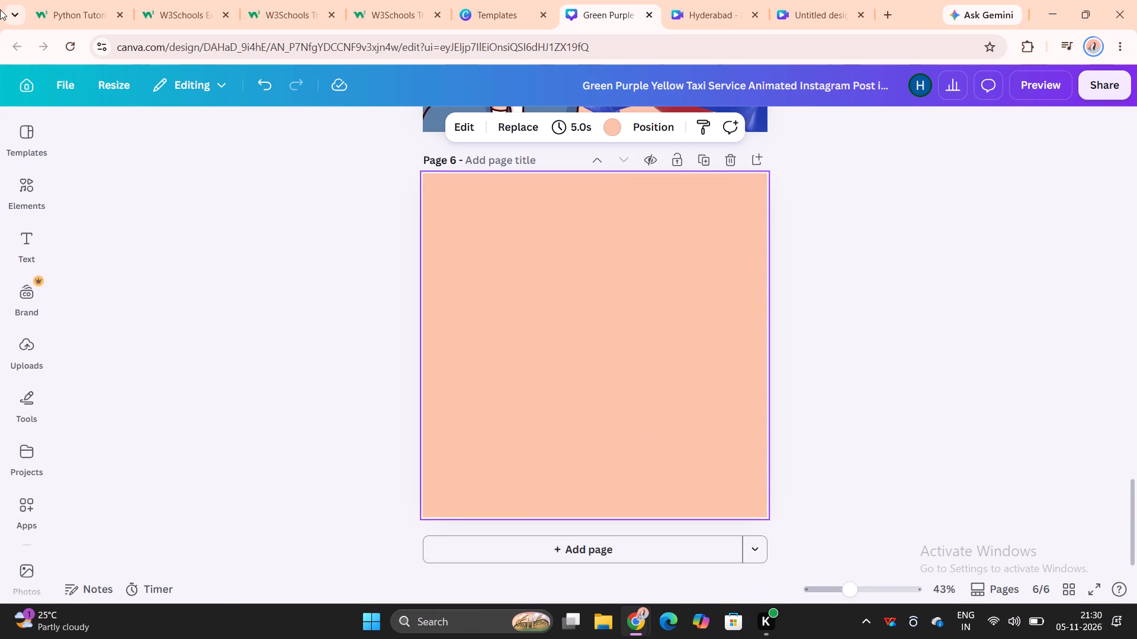
Insert the pink floral mother-and-baby silhouette from the "mom" graphics on page 6 and enlarge it to about two thirds of the page width.
click(24, 186)
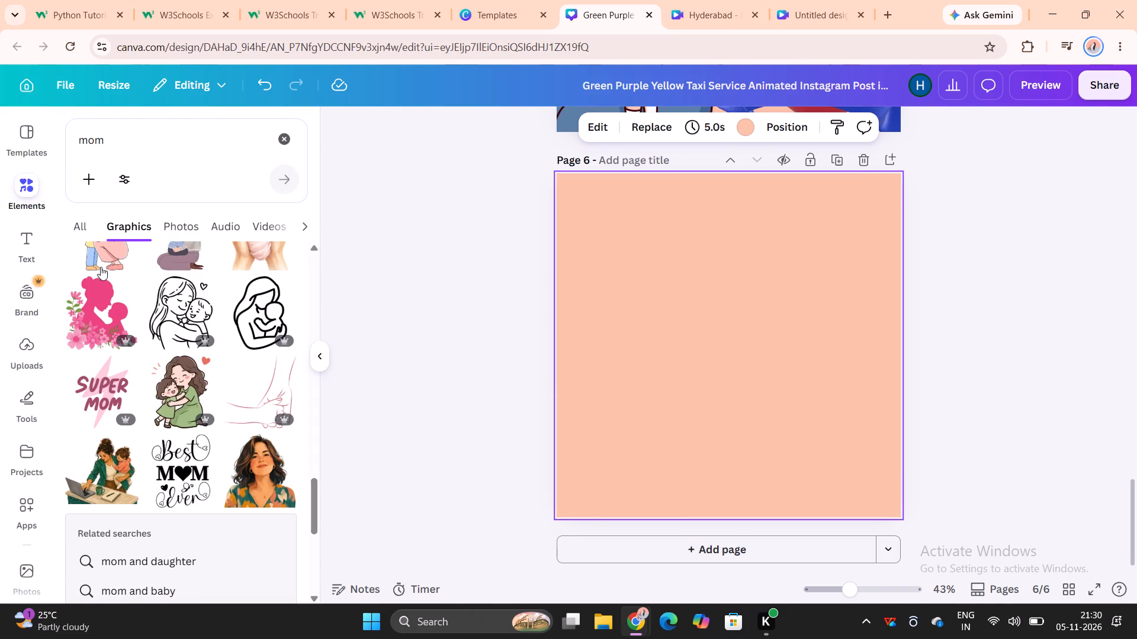
click(99, 325)
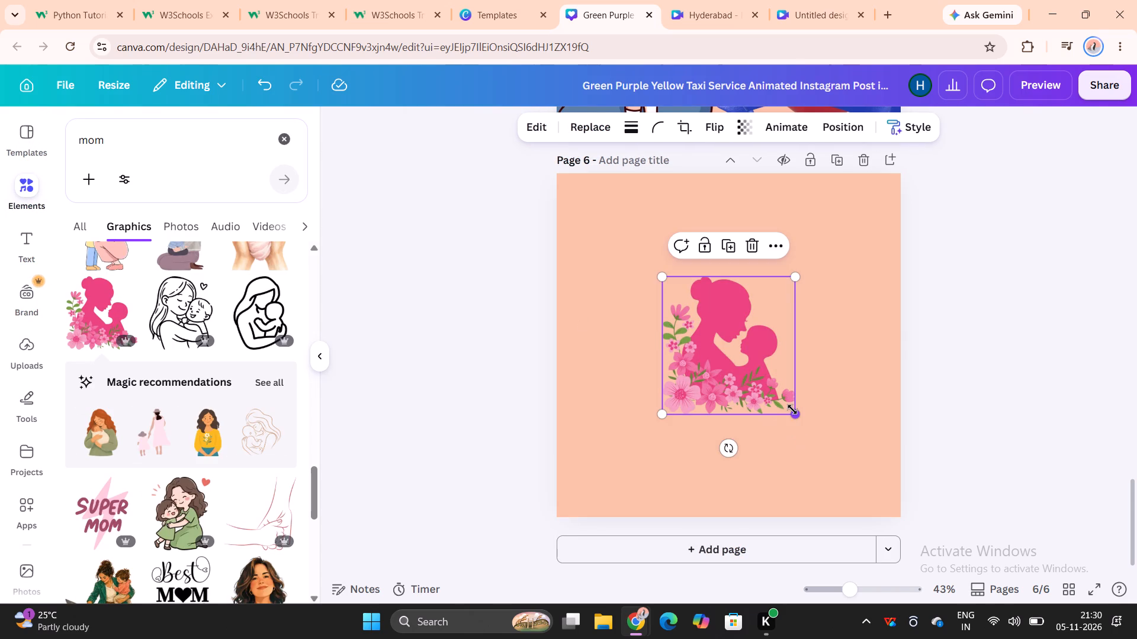
drag(792, 409, 853, 601)
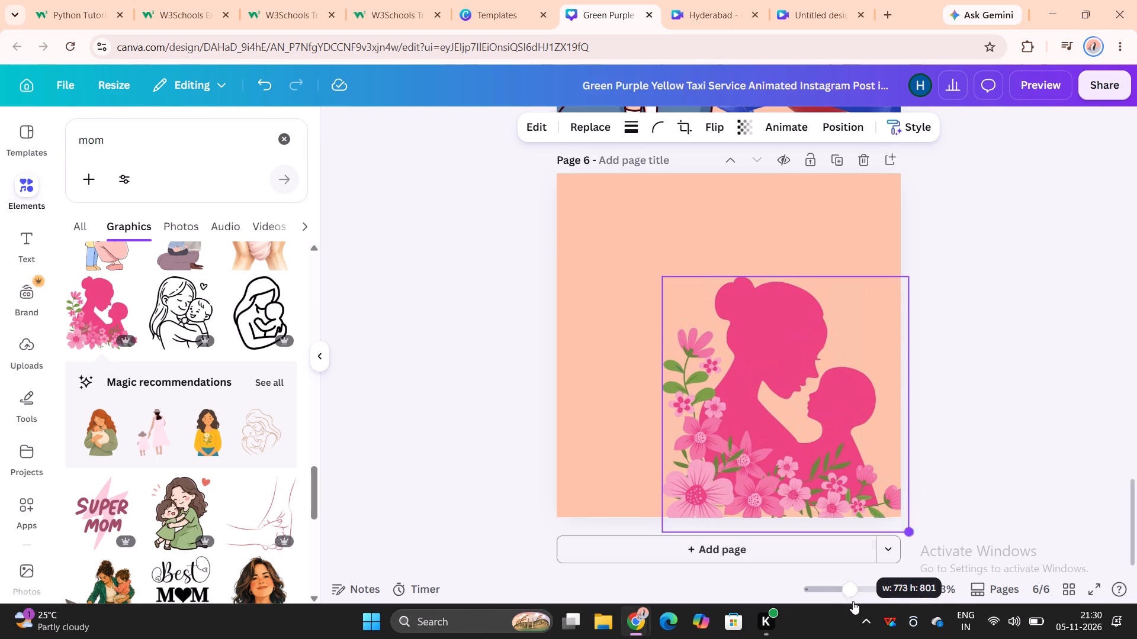
drag(853, 601, 792, 611)
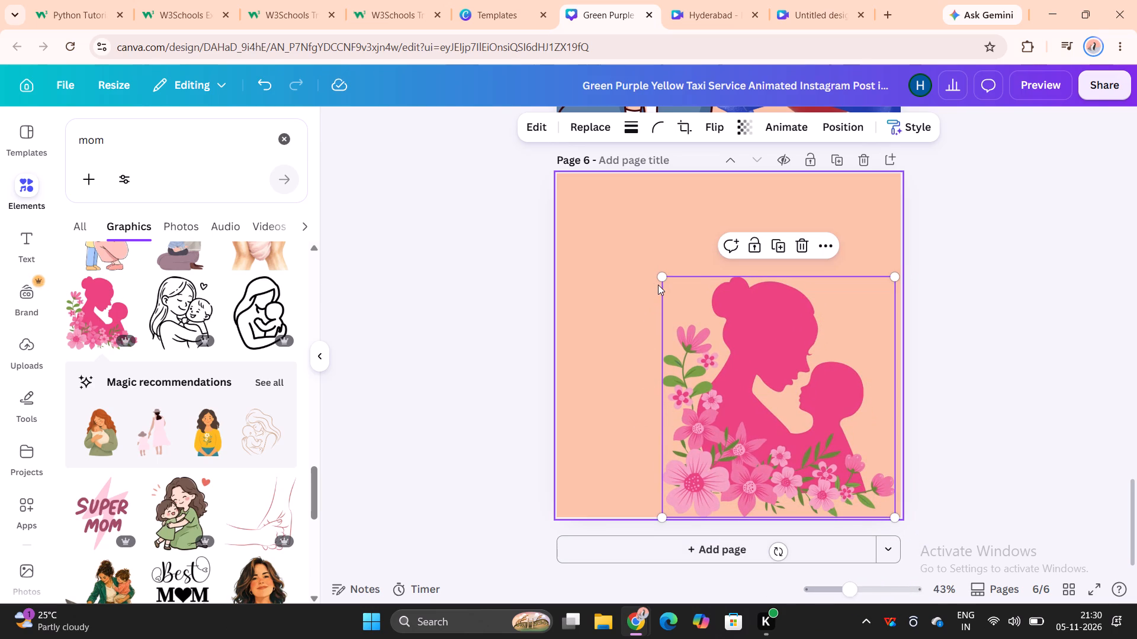
Position the pink mother-and-baby silhouette near the horizontal centre of page 6, just above the page's bottom edge.
drag(656, 280, 561, 271)
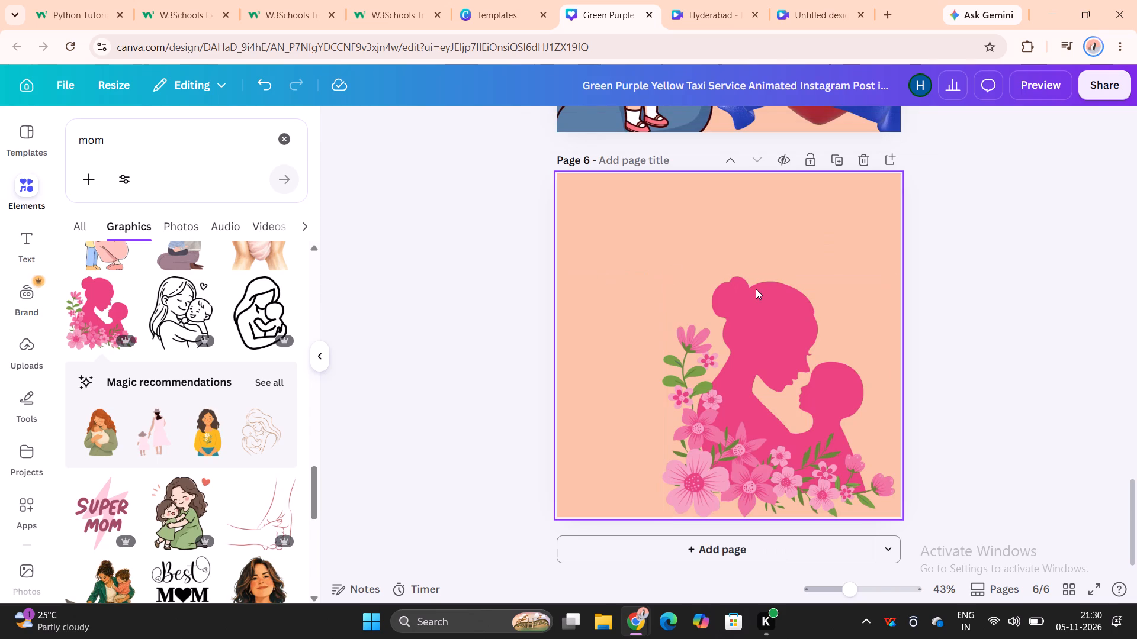
drag(756, 289, 723, 280)
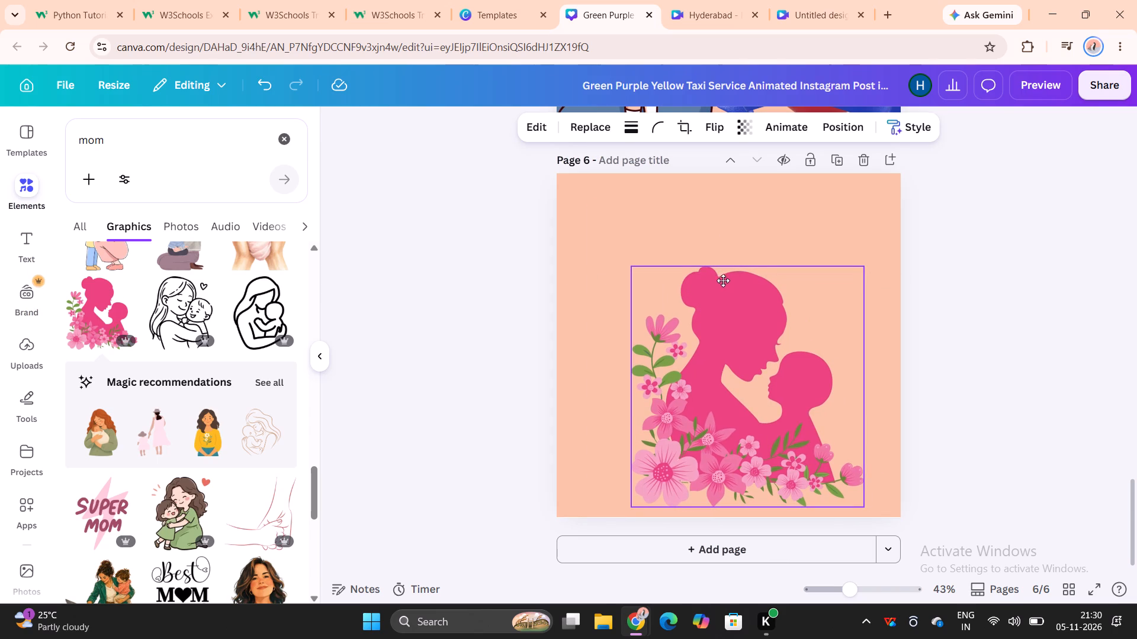
drag(723, 280, 726, 298)
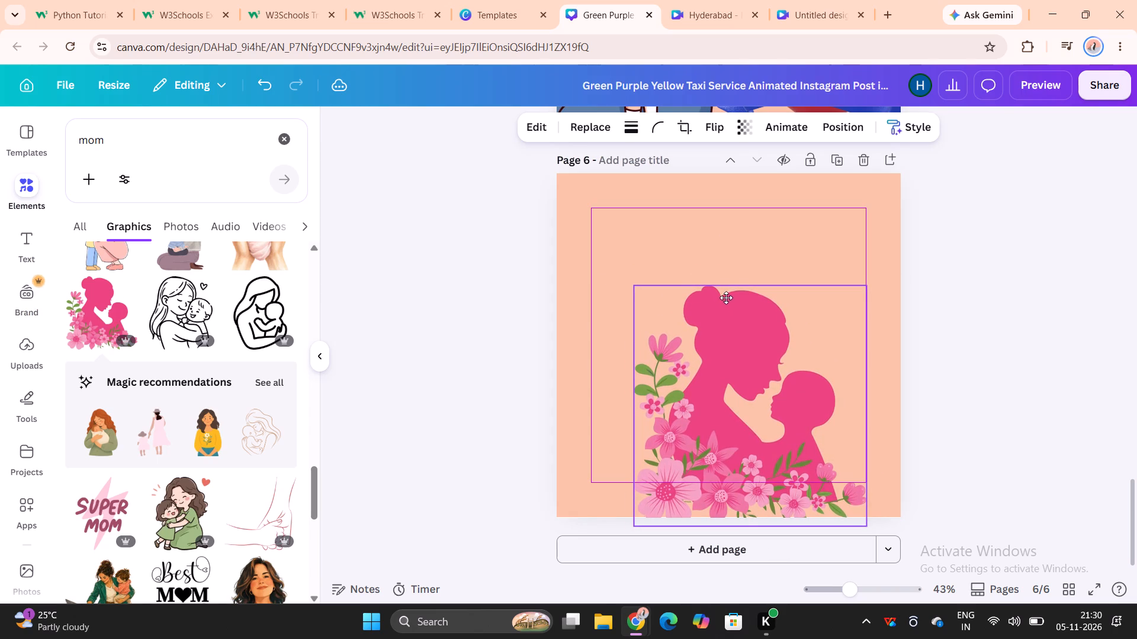
drag(726, 298, 721, 290)
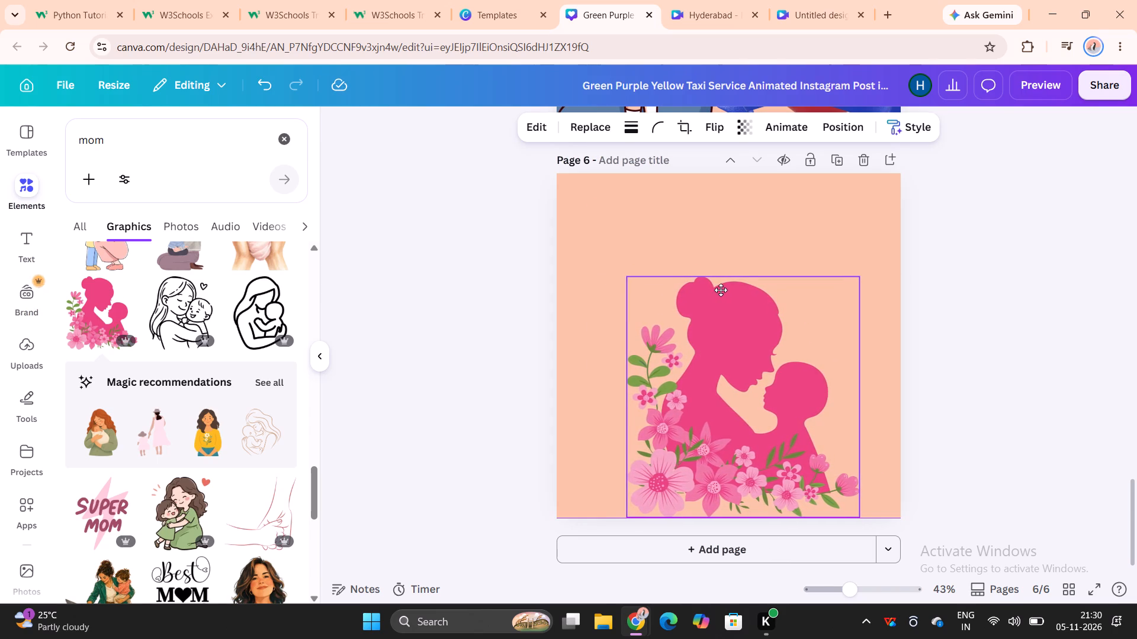
drag(721, 290, 722, 293)
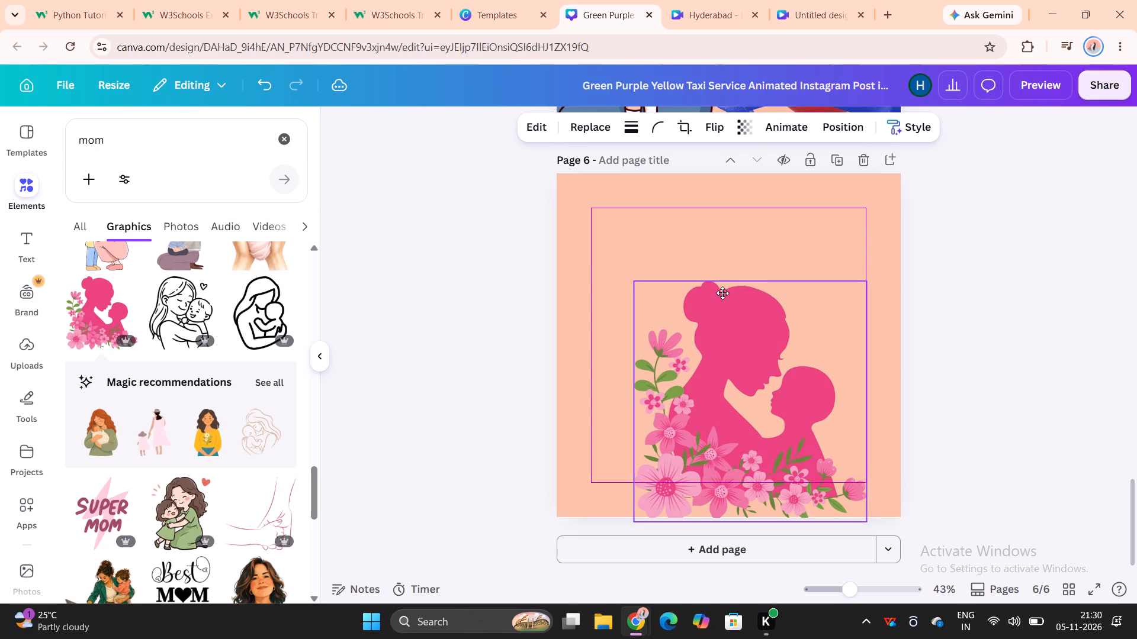
drag(722, 293, 722, 289)
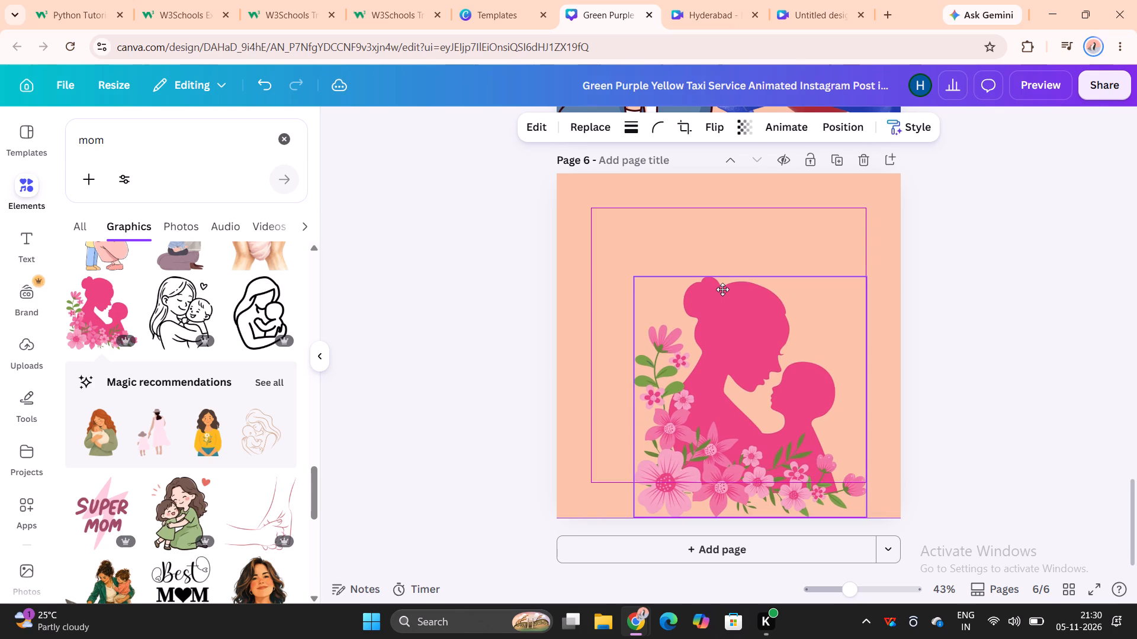
drag(722, 289, 722, 291)
drag(722, 291, 723, 292)
drag(723, 292, 712, 280)
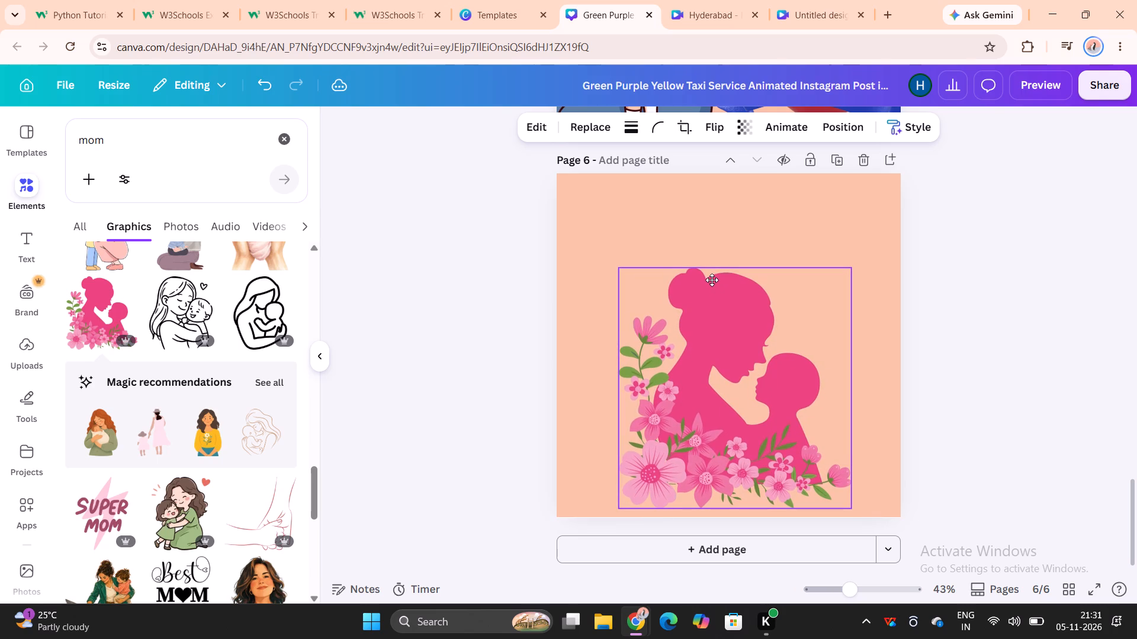
drag(712, 280, 715, 281)
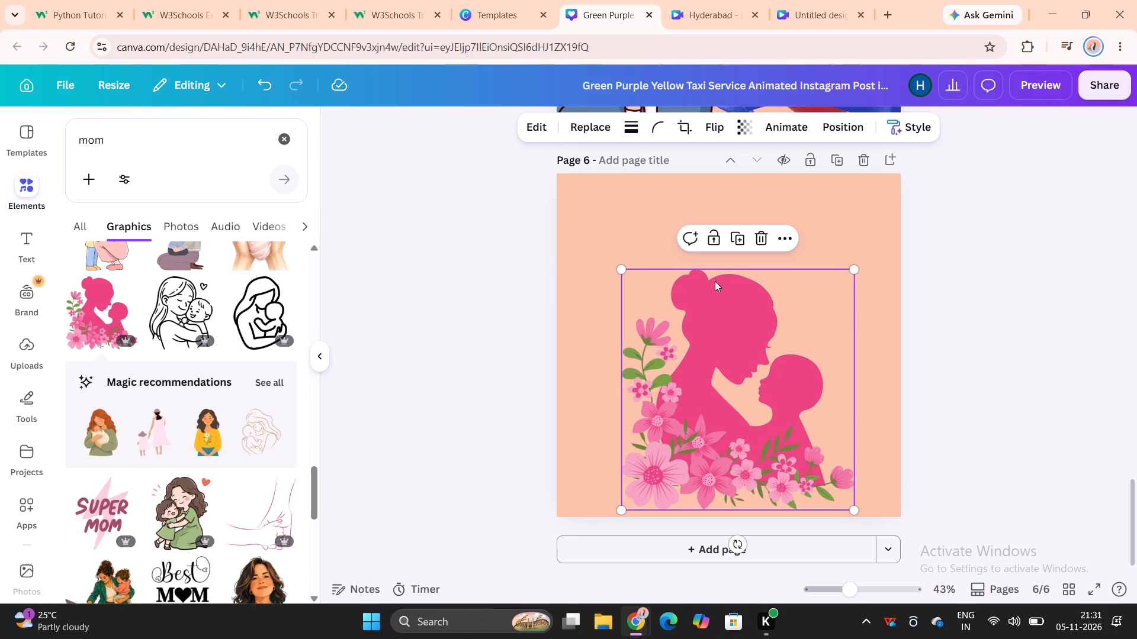
click(725, 291)
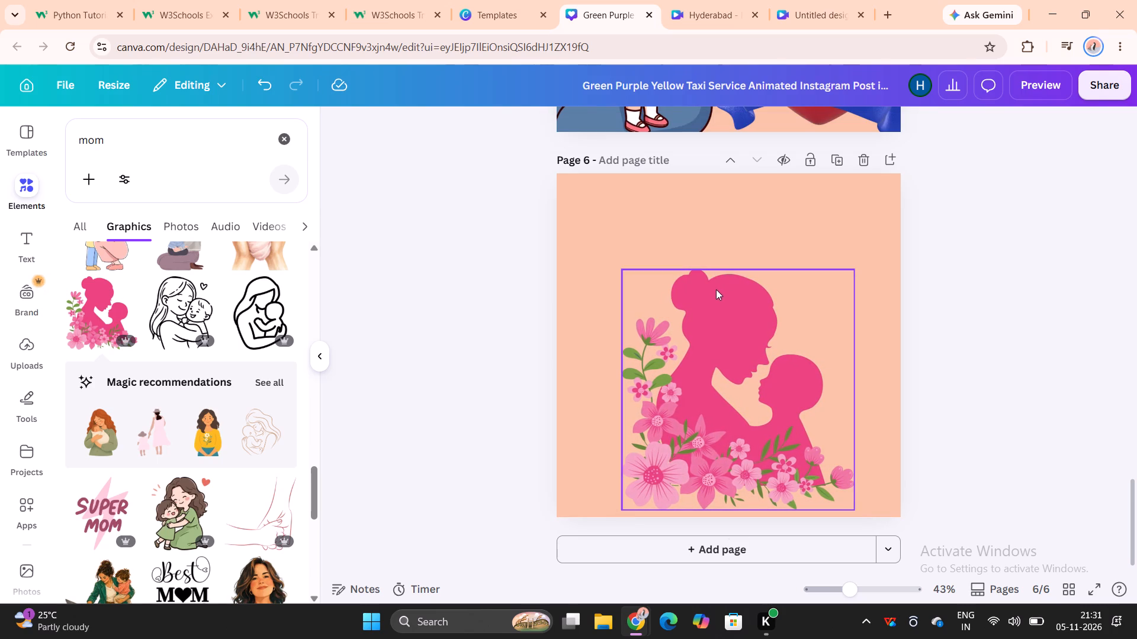
click(689, 284)
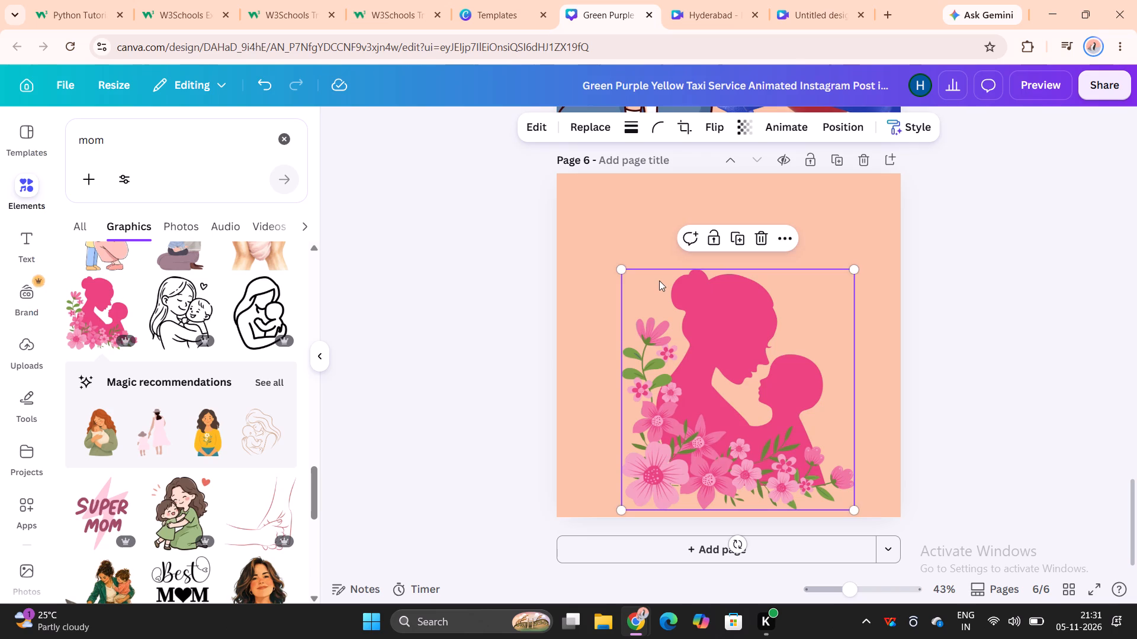
click(465, 323)
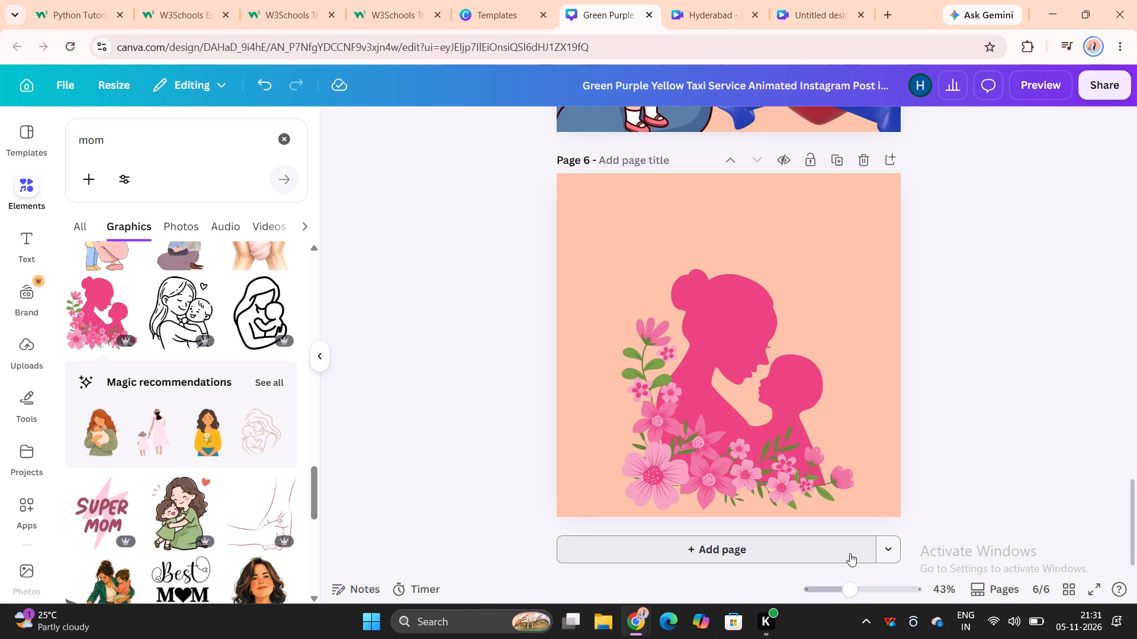
Add another new page after page 6, the pink silhouette page.
click(830, 543)
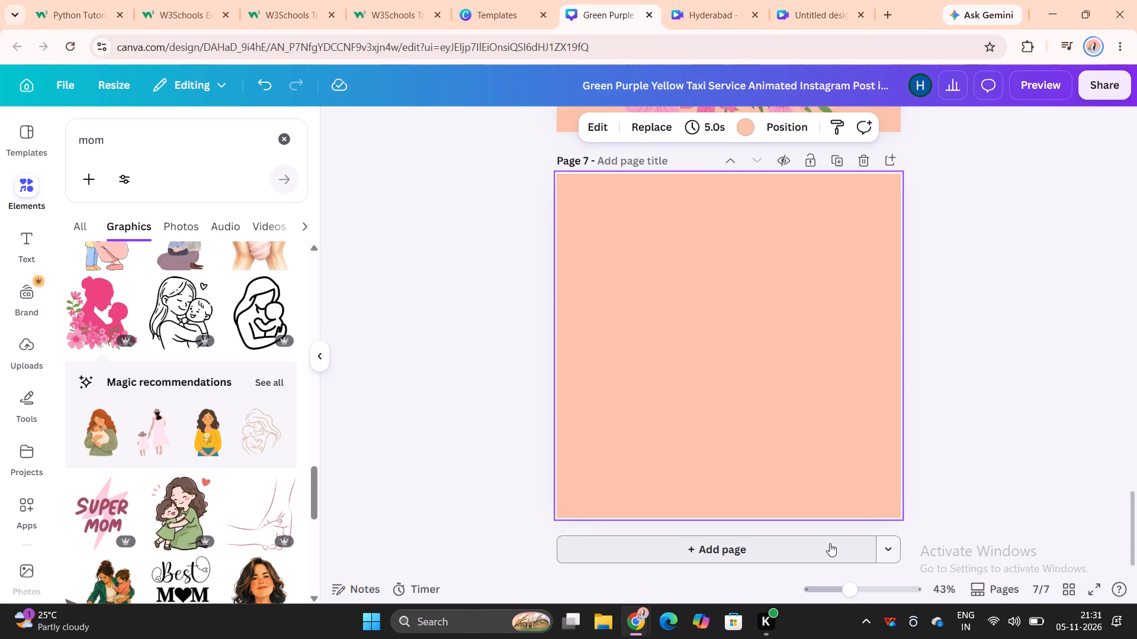
scroll(830, 543, down, 2)
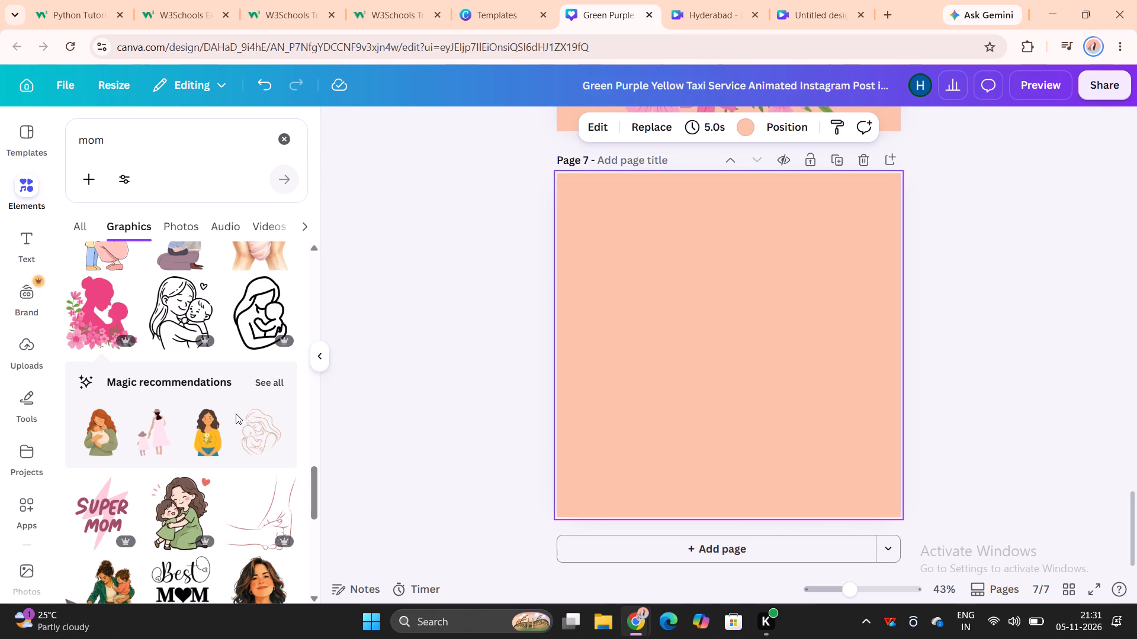
Insert the heart-shaped "MOTHER" lettering from the full set of Magic recommendations on page 7.
click(266, 390)
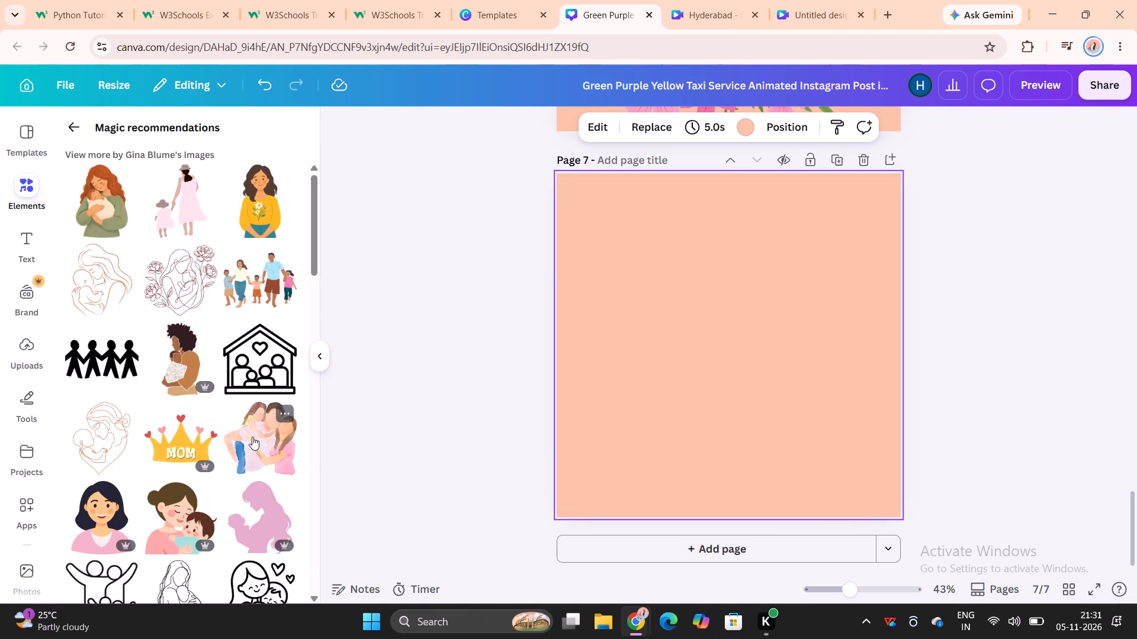
scroll(252, 437, down, 4)
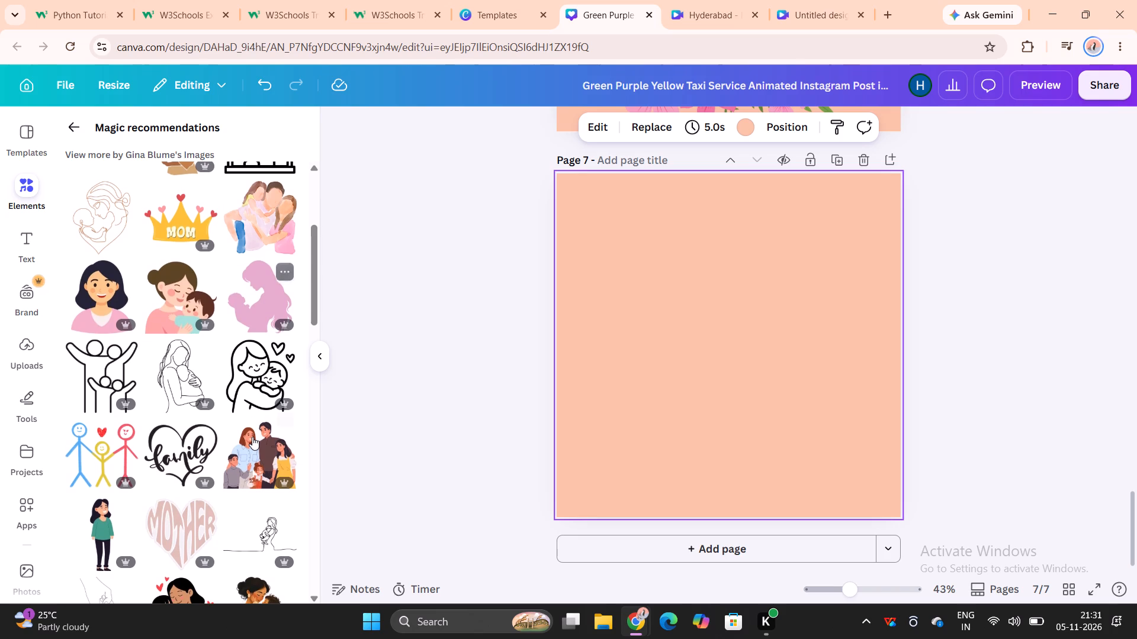
scroll(252, 437, down, 3)
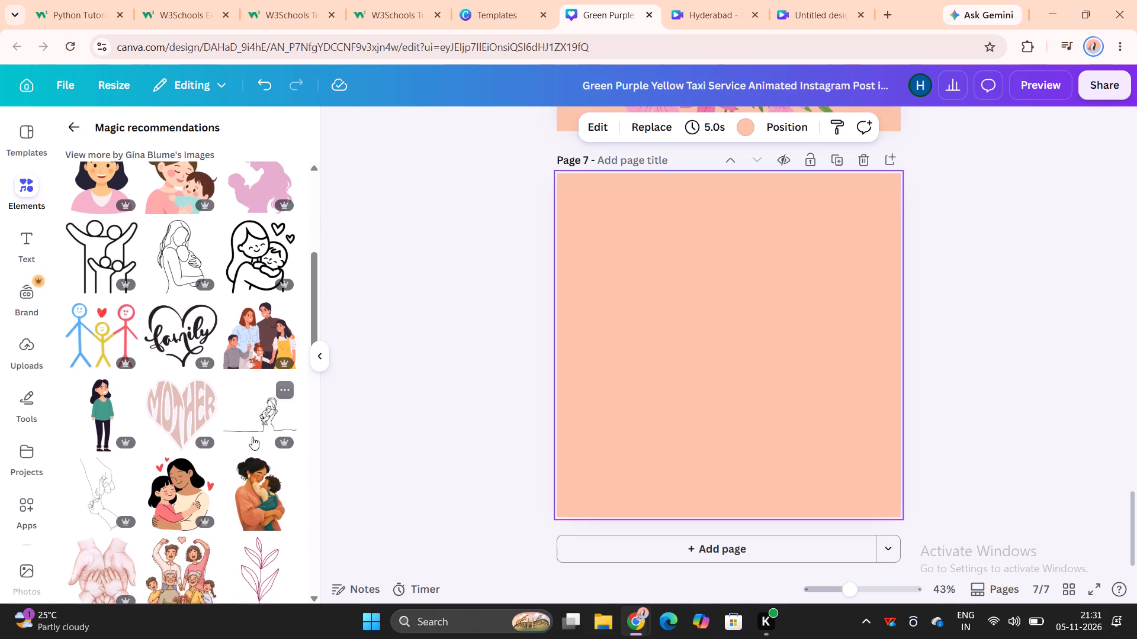
scroll(252, 437, down, 1)
click(149, 381)
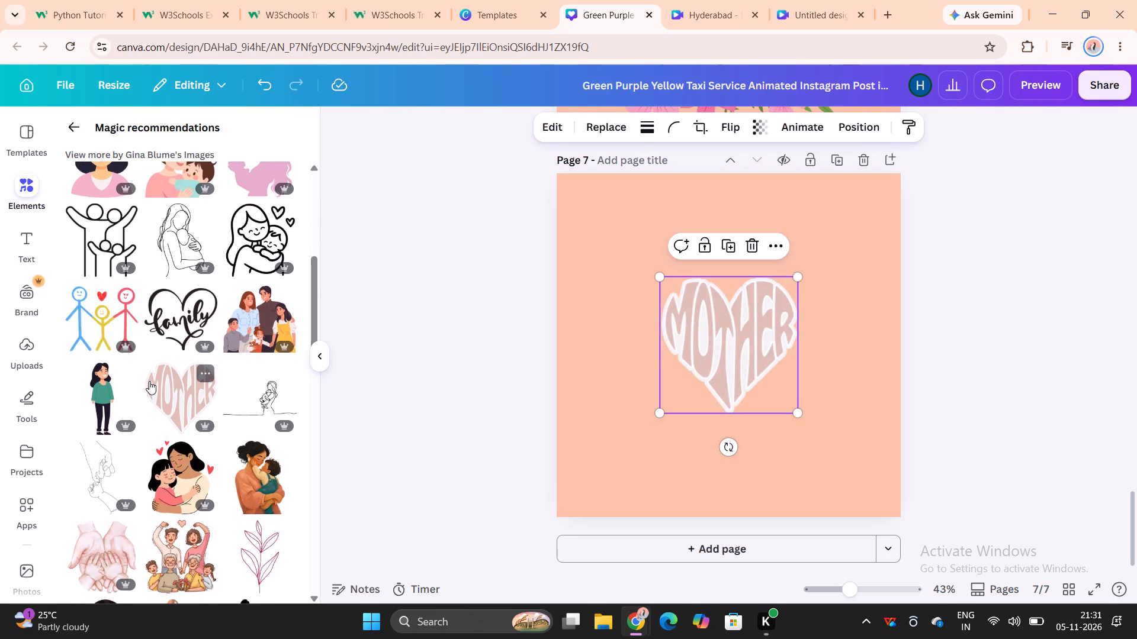
Remove the peach background colour from page 7.
click(600, 459)
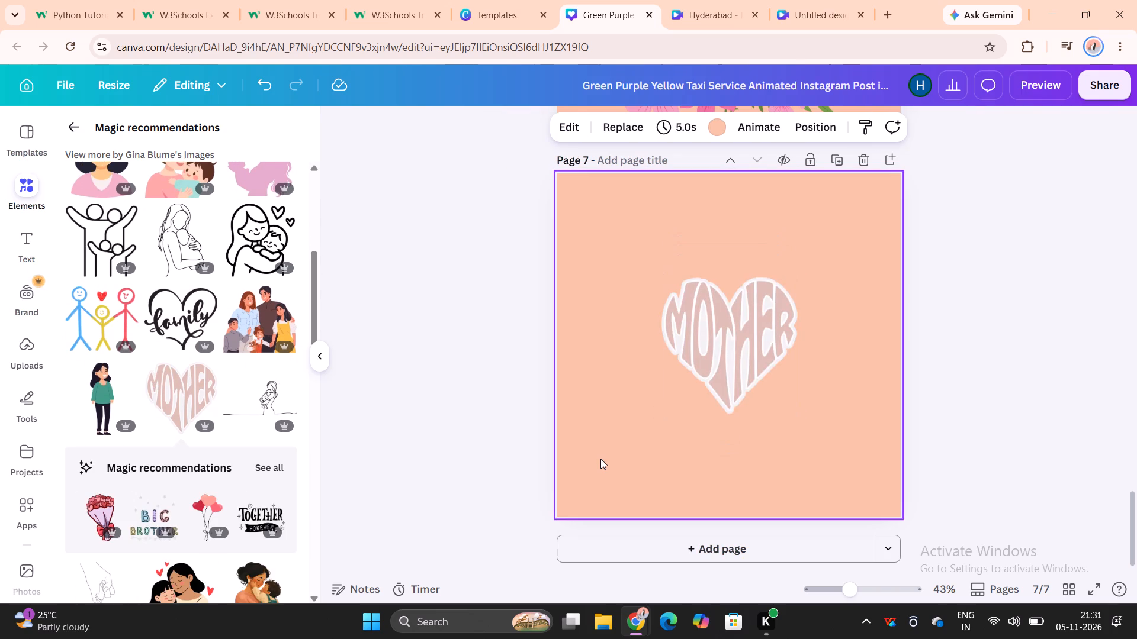
key(BackSpace)
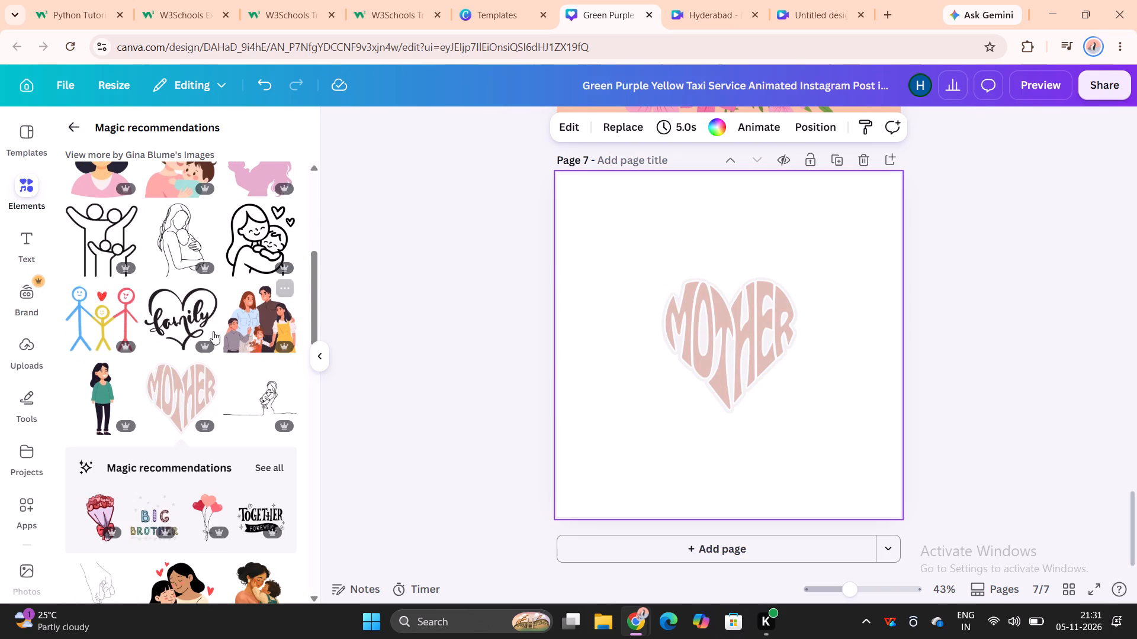
Add the illustration of a mother hugging her daughter to page 7, enlarge it and place it near the centre along the page's bottom edge.
scroll(207, 322, down, 3)
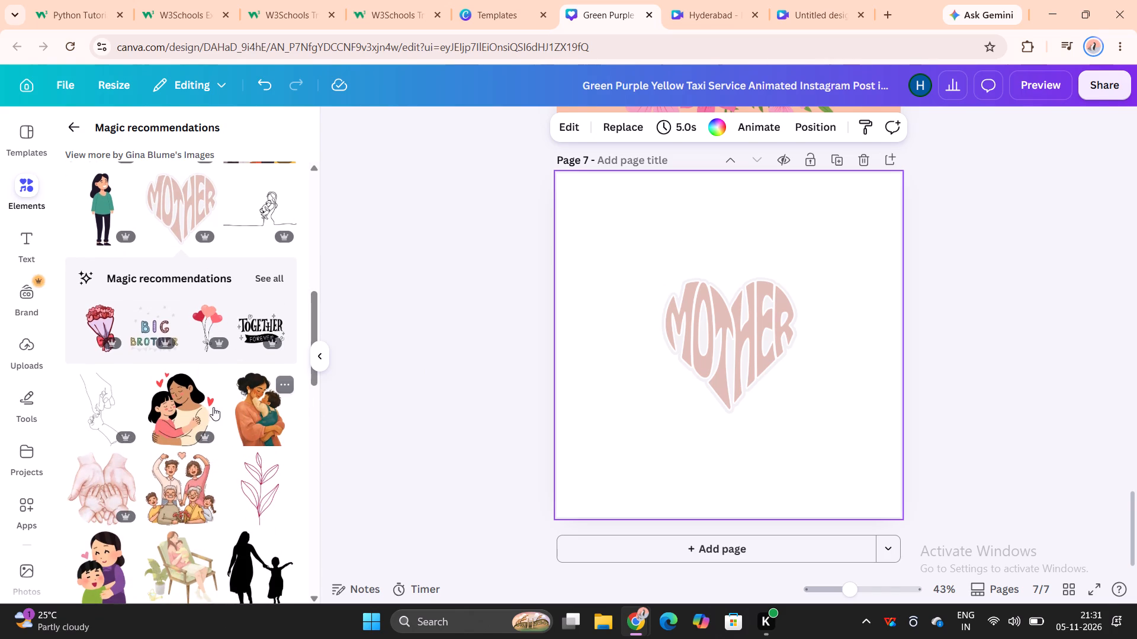
click(187, 397)
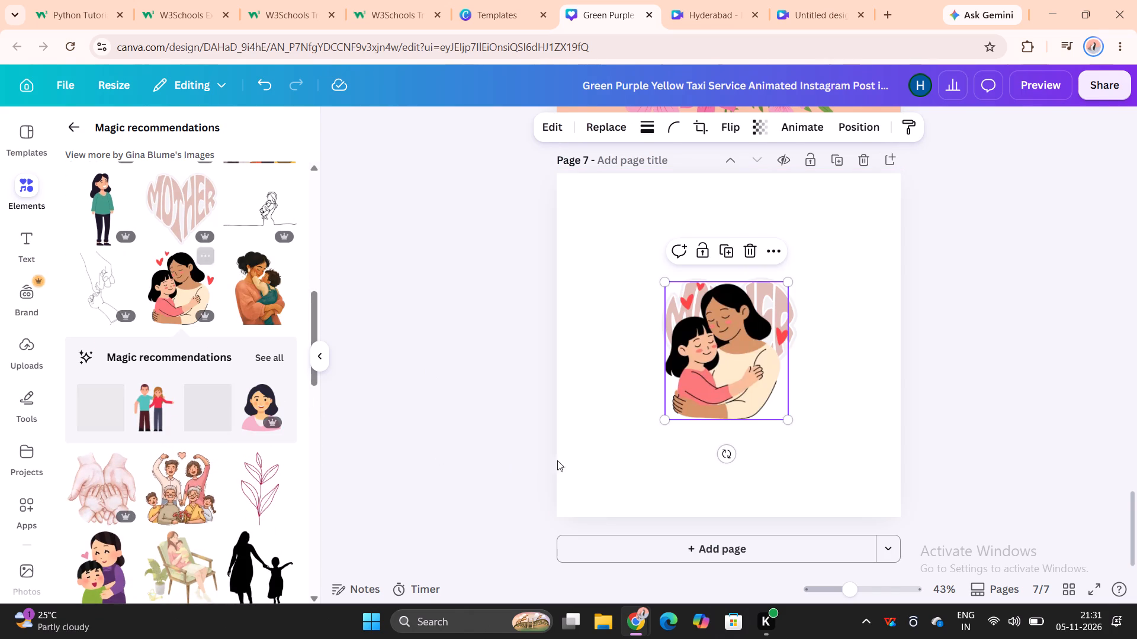
drag(740, 370, 741, 378)
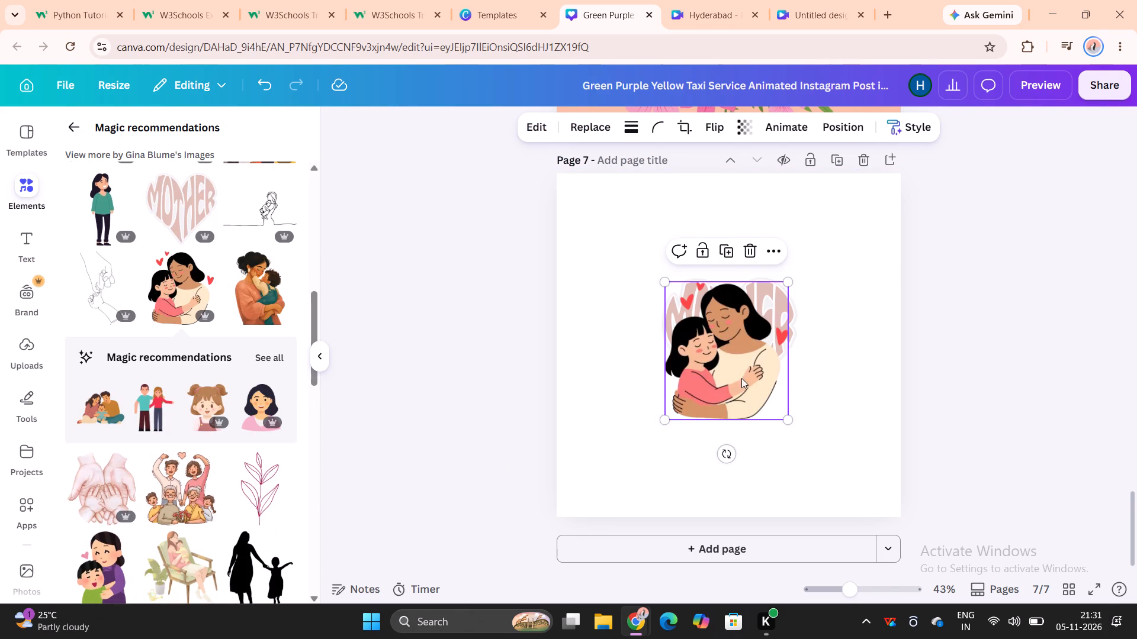
drag(741, 378, 746, 408)
drag(746, 408, 748, 418)
drag(792, 471, 798, 550)
drag(763, 438, 749, 440)
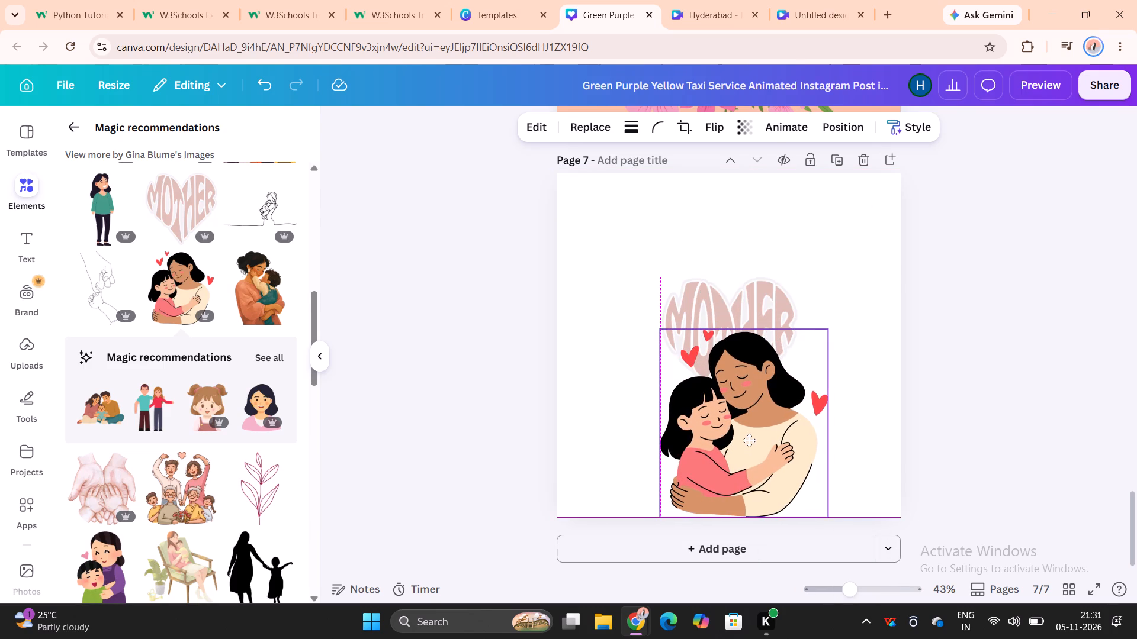
drag(749, 440, 743, 438)
Enlarge the heart-shaped "MOTHER" lettering to about 70% of page 7's width and centre it horizontally behind the hugging pair.
click(688, 315)
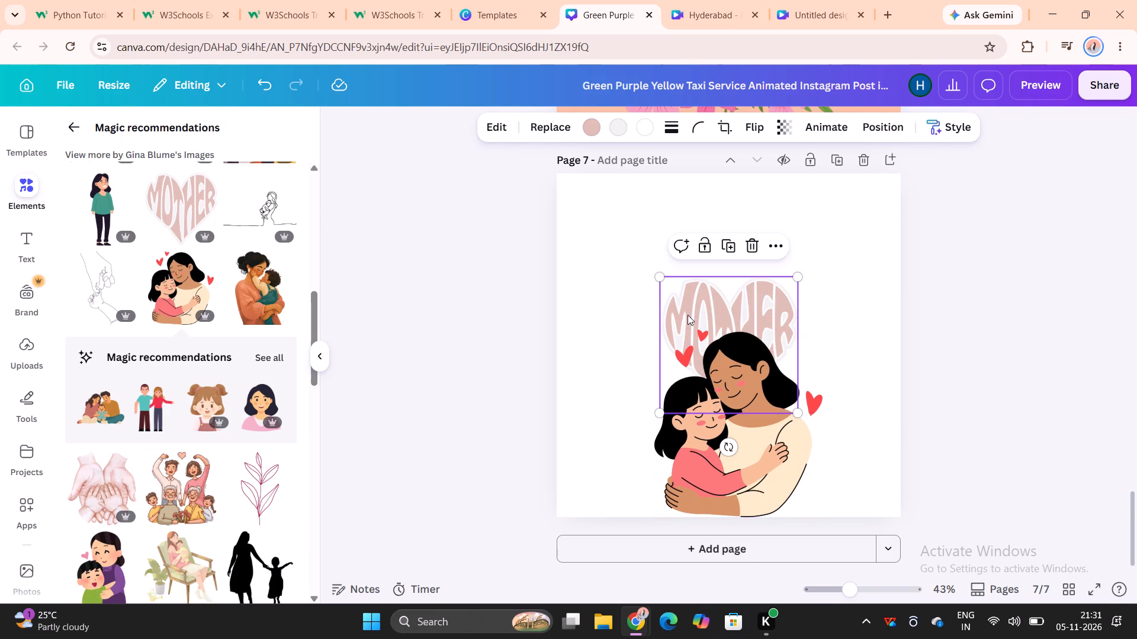
drag(661, 277, 621, 250)
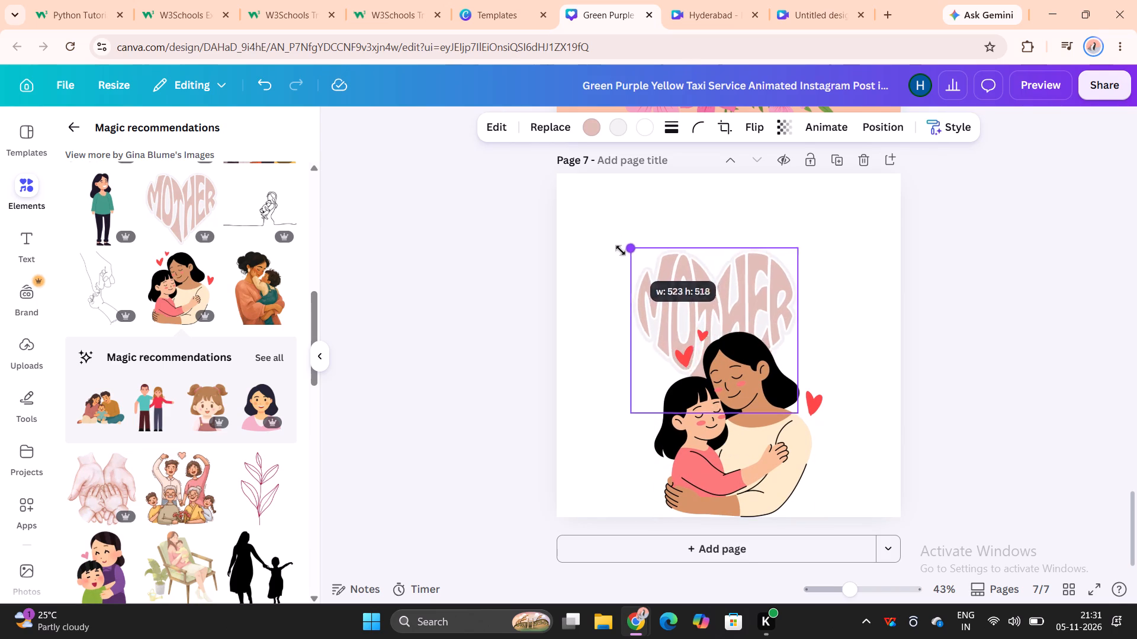
drag(621, 250, 585, 235)
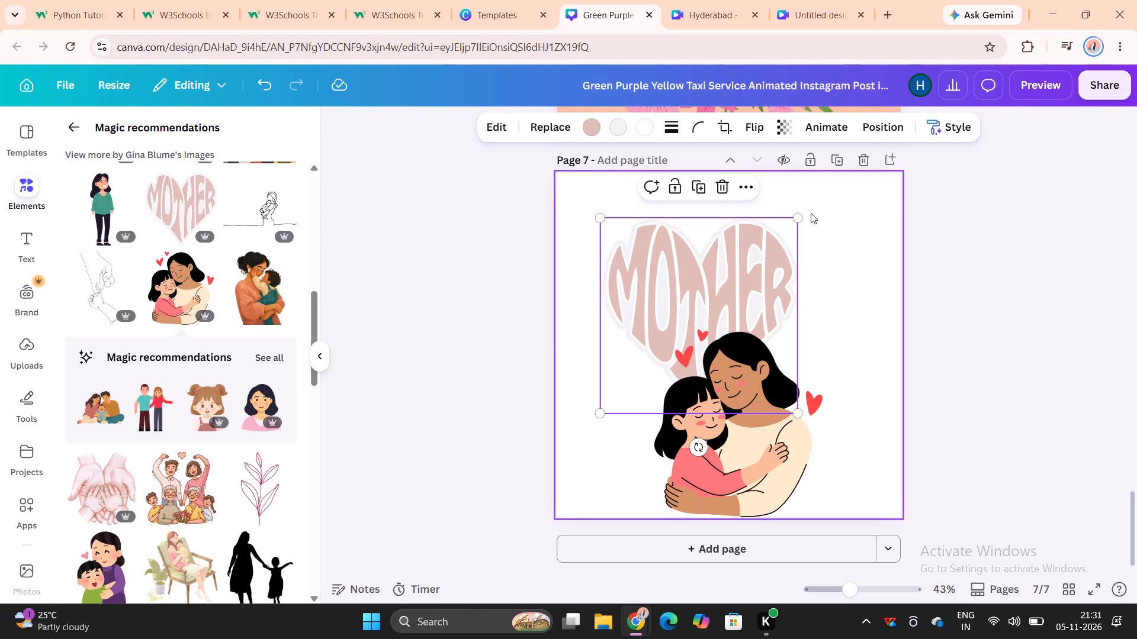
drag(801, 217, 852, 175)
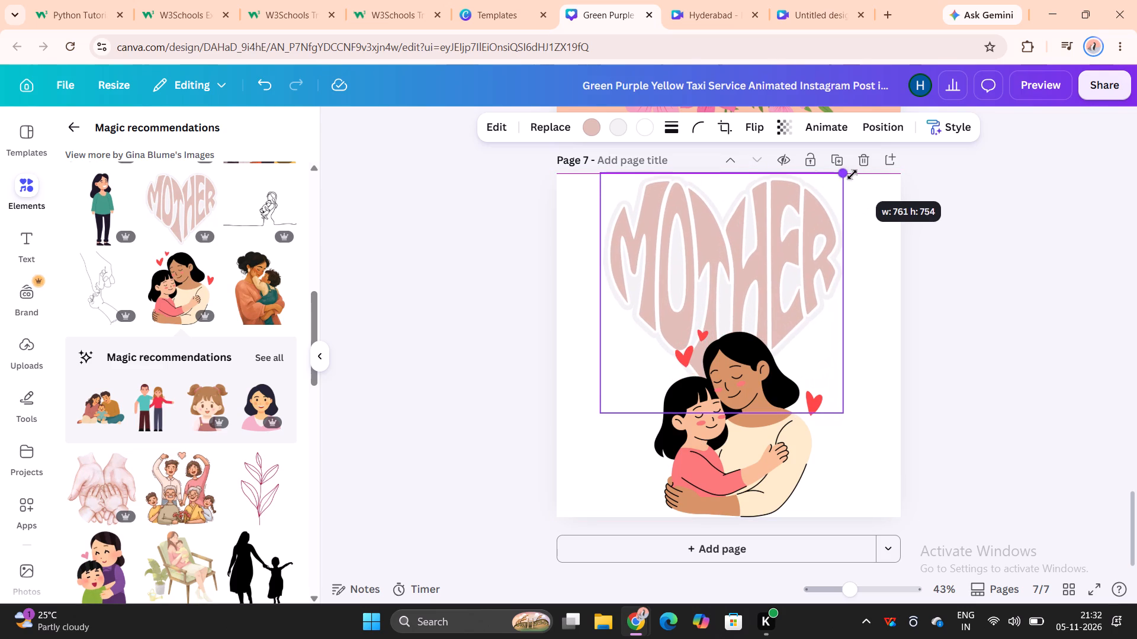
drag(852, 175, 855, 173)
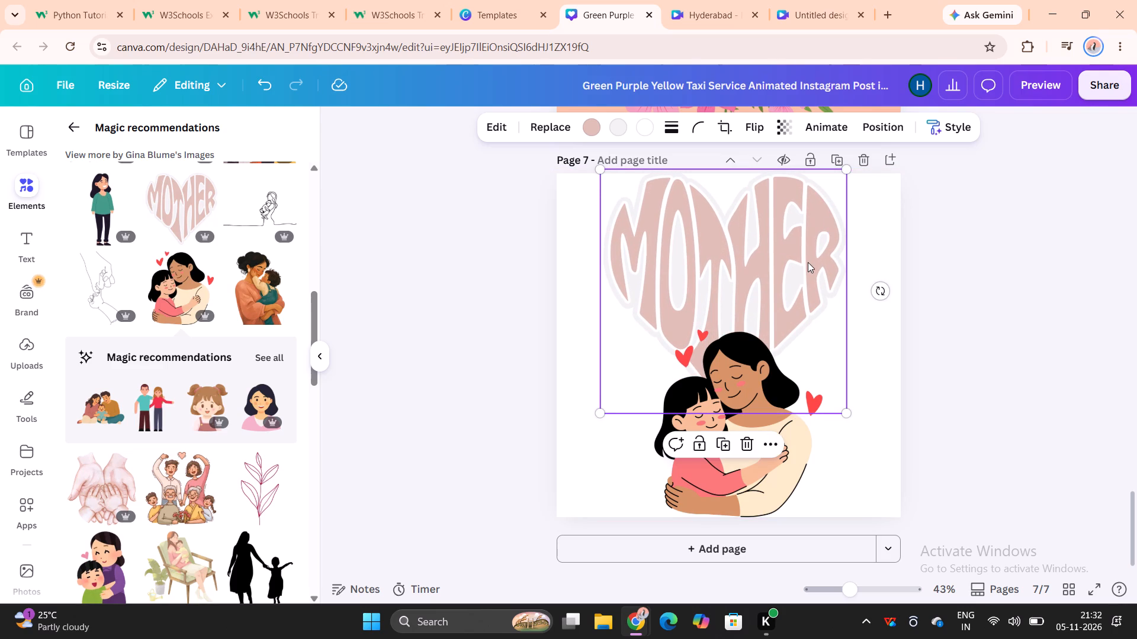
drag(808, 262, 813, 299)
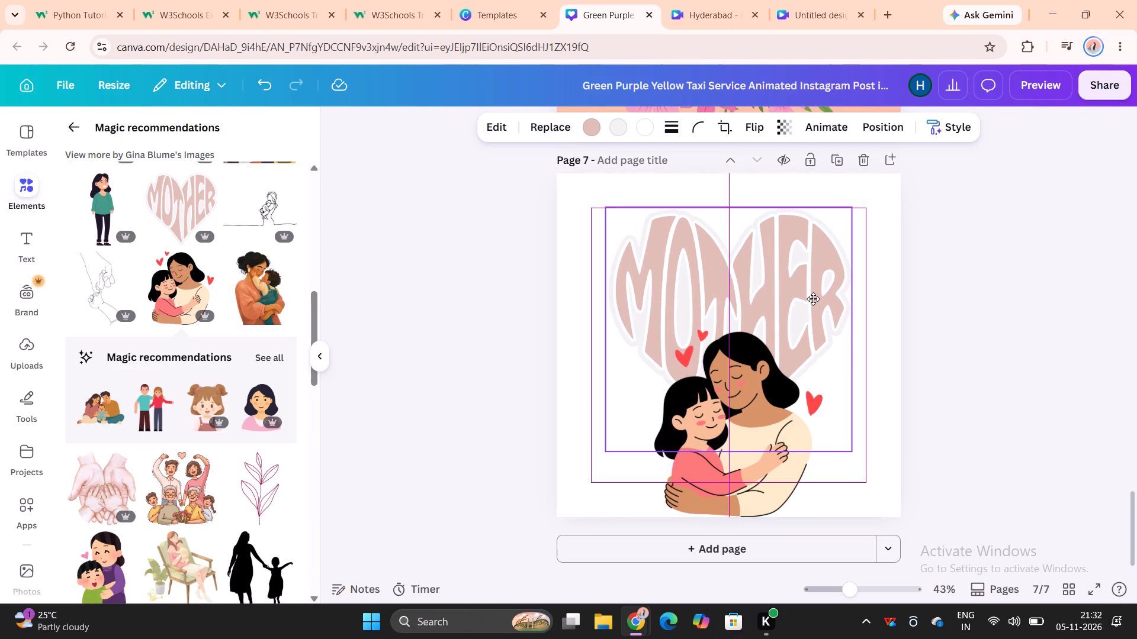
drag(813, 299, 815, 306)
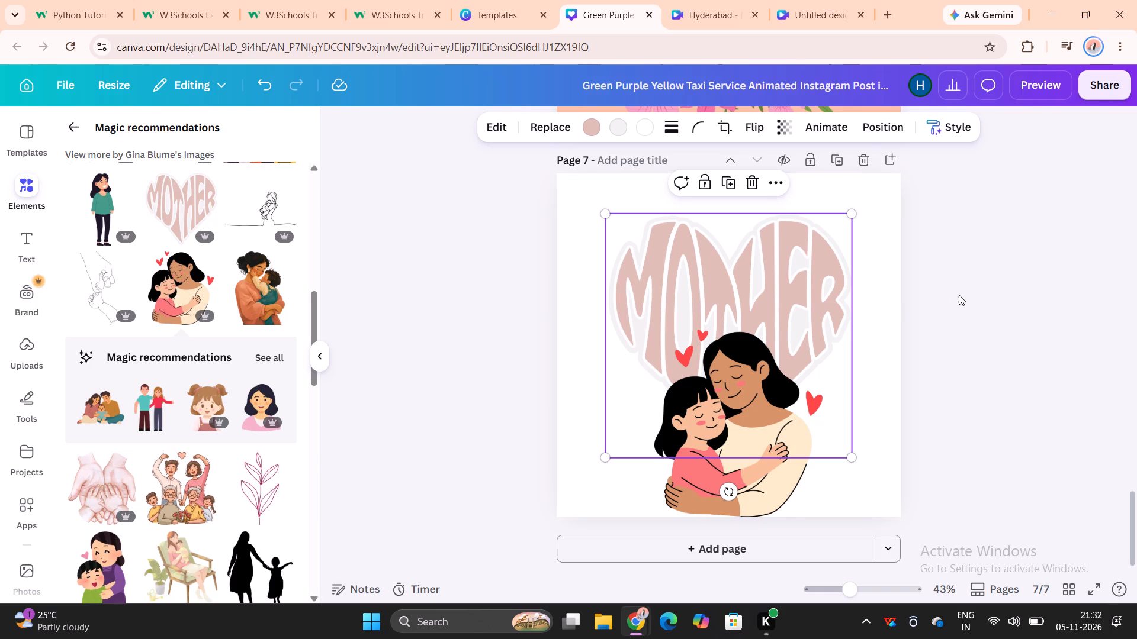
click(960, 295)
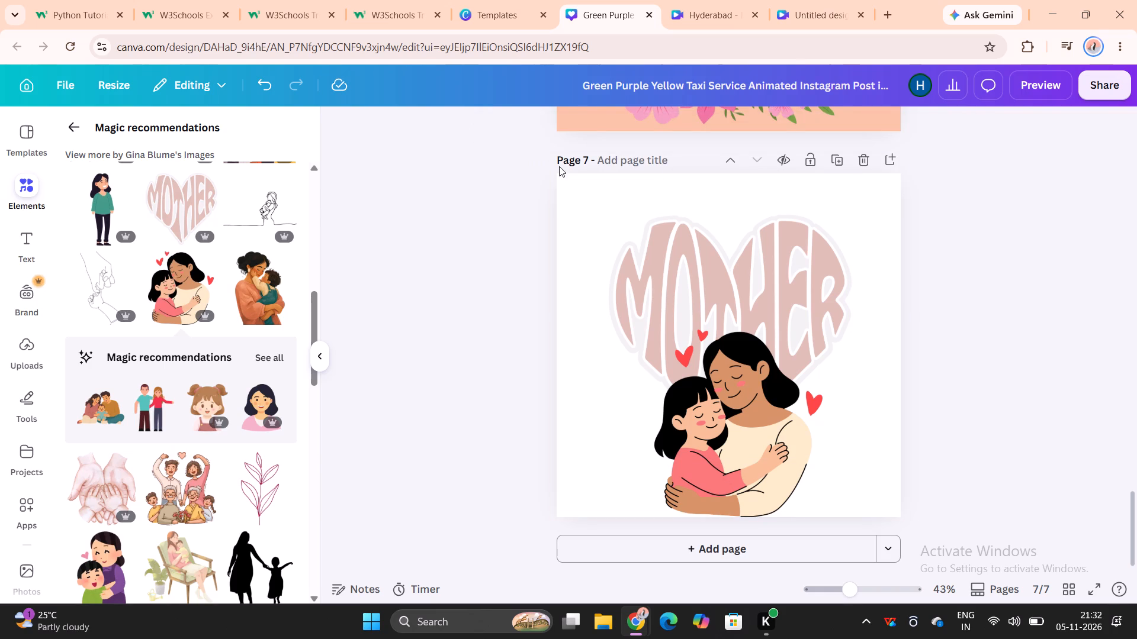
Look through the full set of Magic recommendations for another graphic that suits page 7.
click(582, 186)
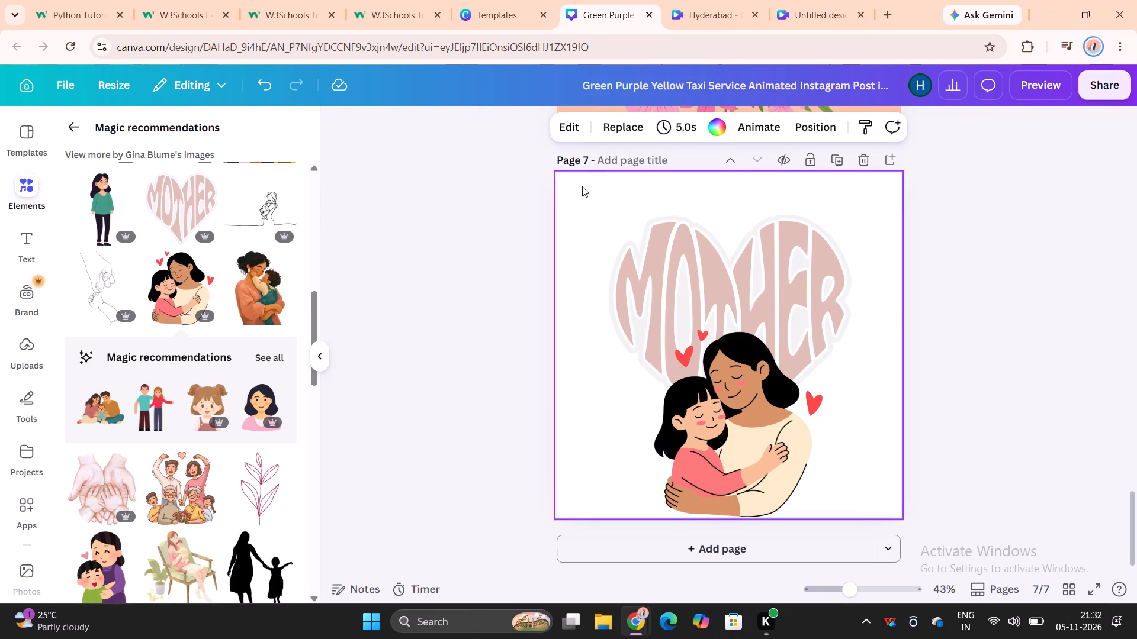
click(377, 275)
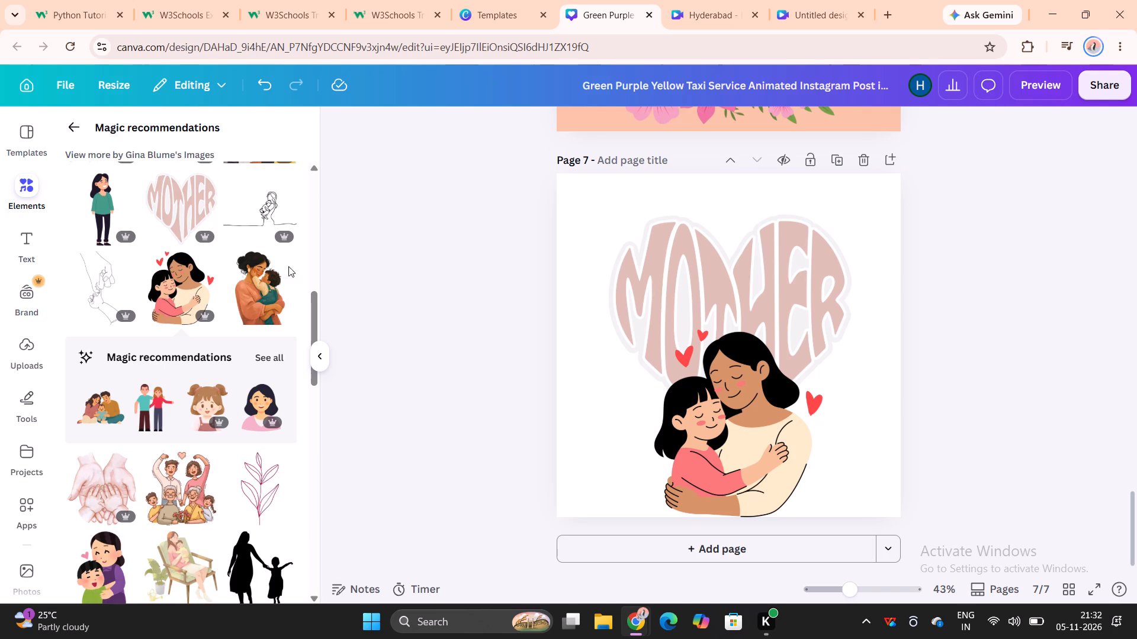
scroll(143, 308, down, 6)
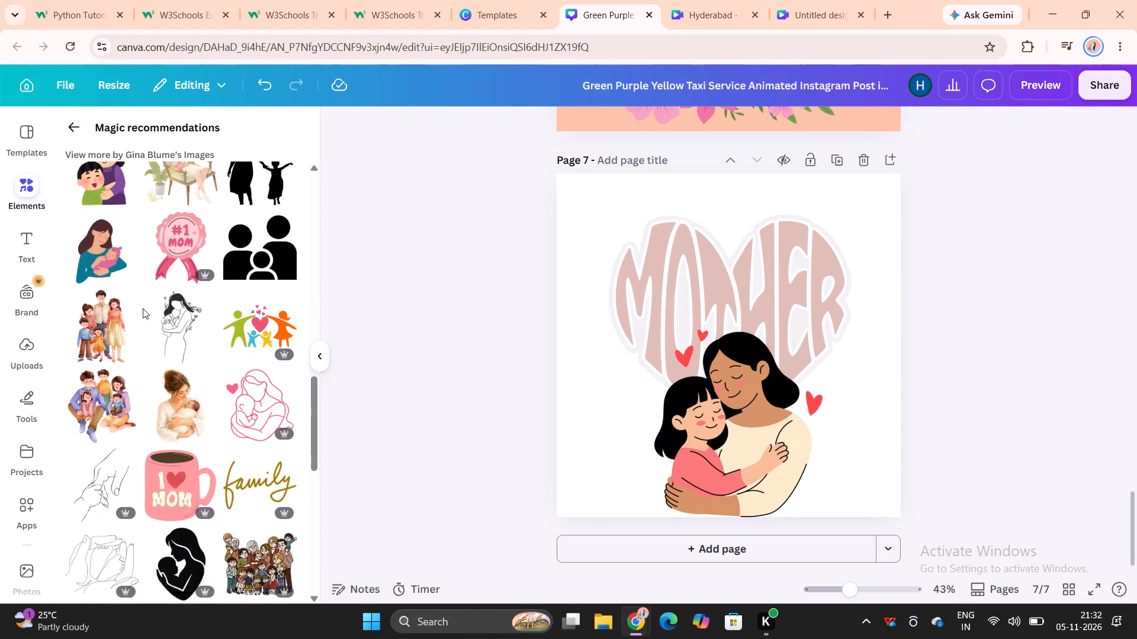
scroll(143, 308, down, 3)
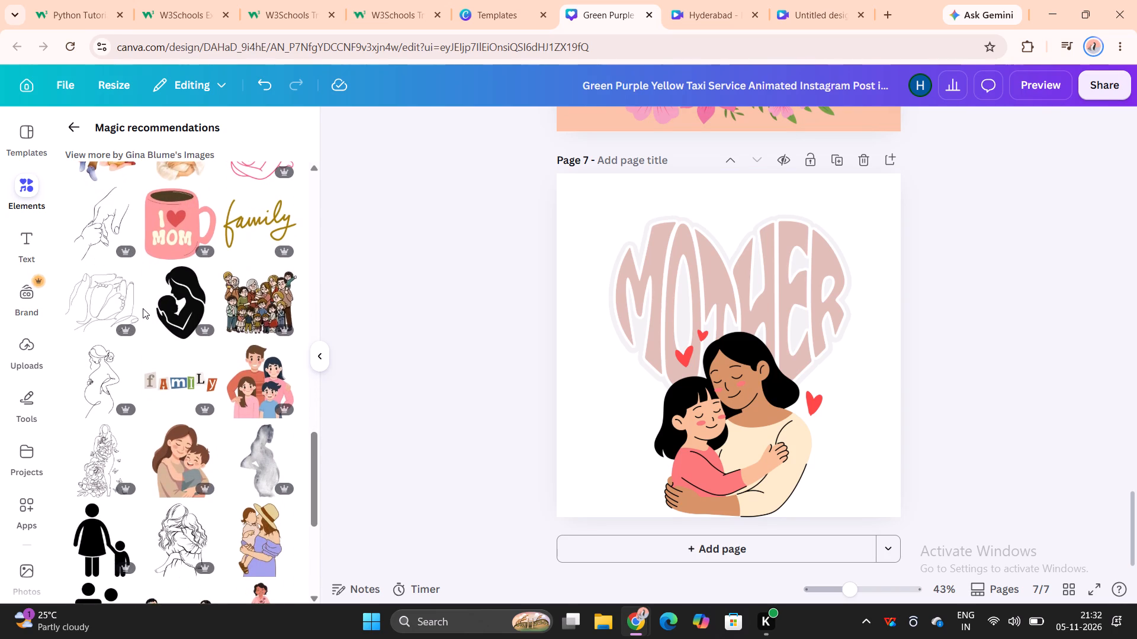
scroll(143, 308, down, 6)
scroll(143, 308, up, 11)
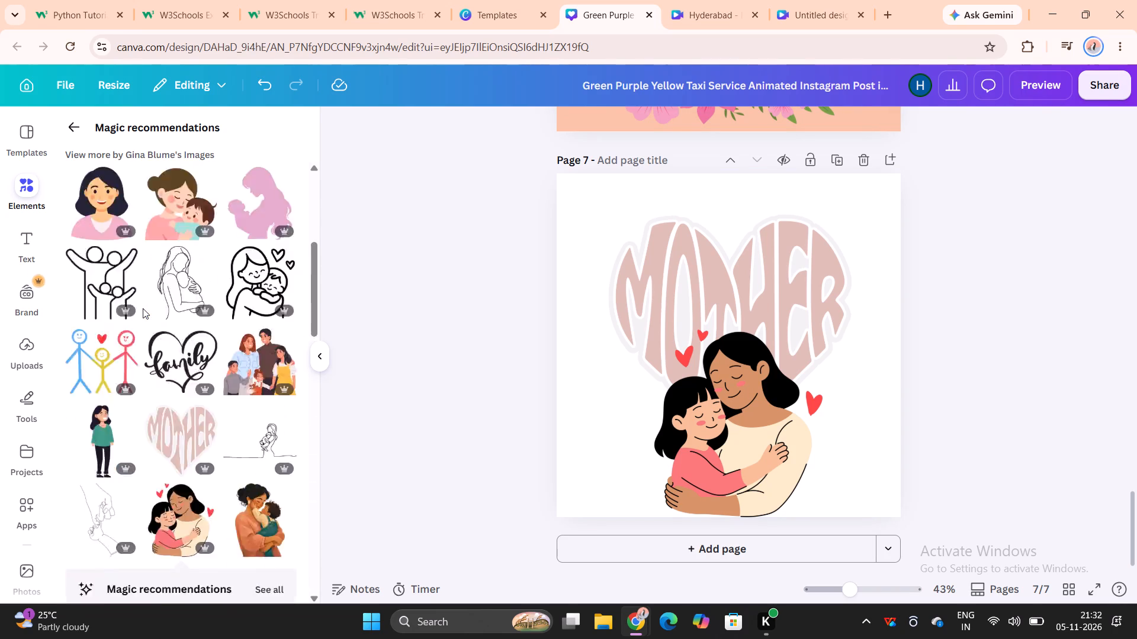
scroll(143, 308, up, 8)
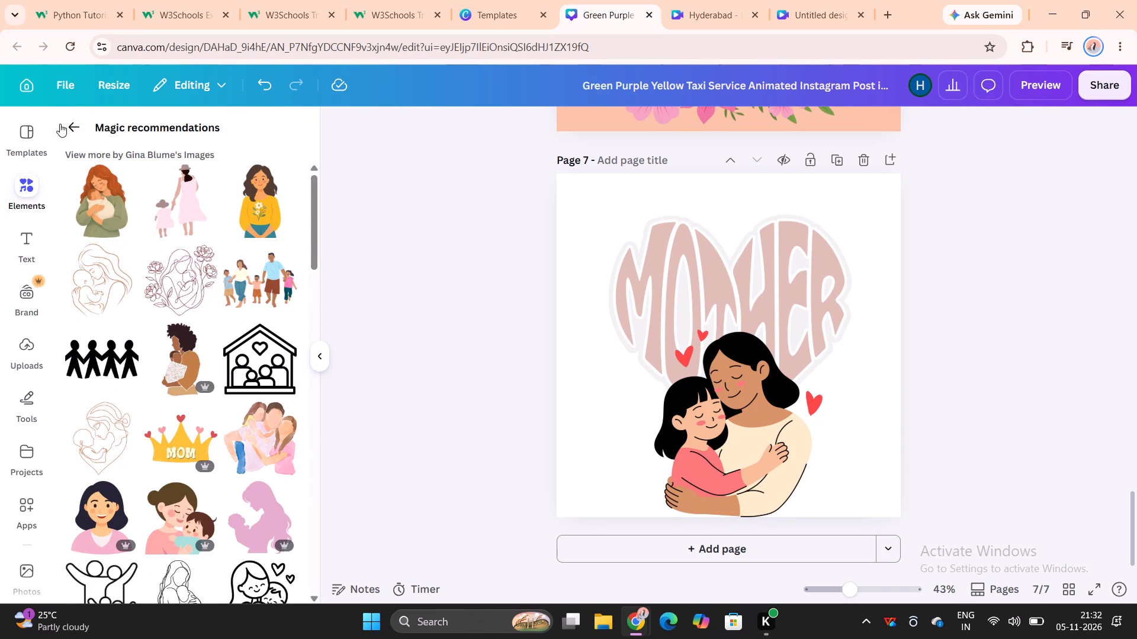
Search the graphics for "love" and insert the two overlapping watercolour pink hearts on page 7.
click(60, 124)
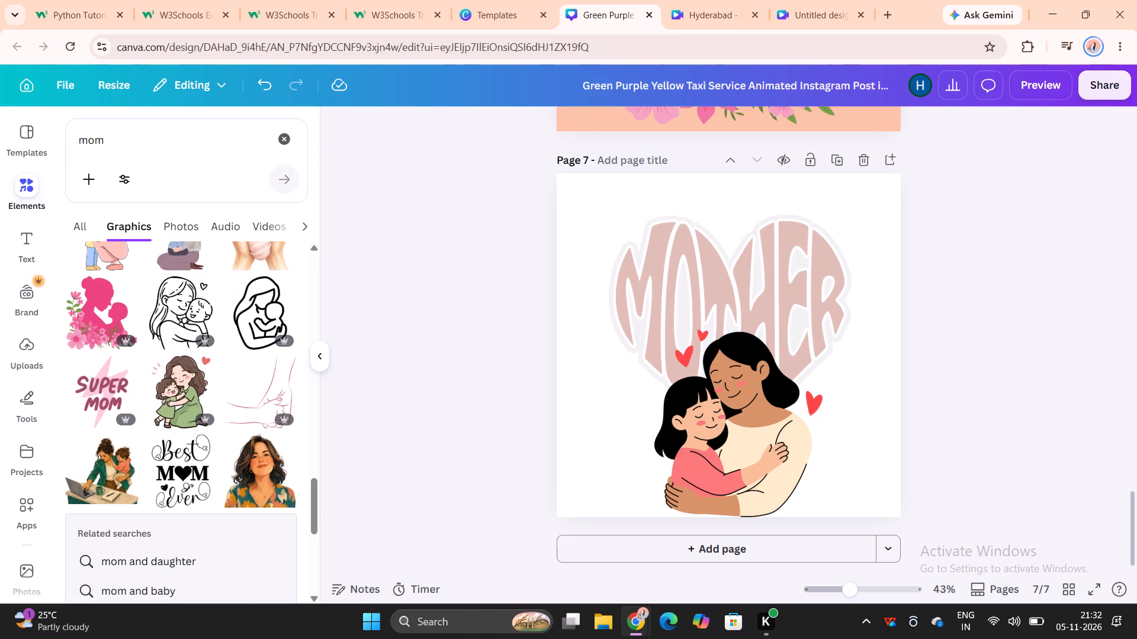
click(153, 145)
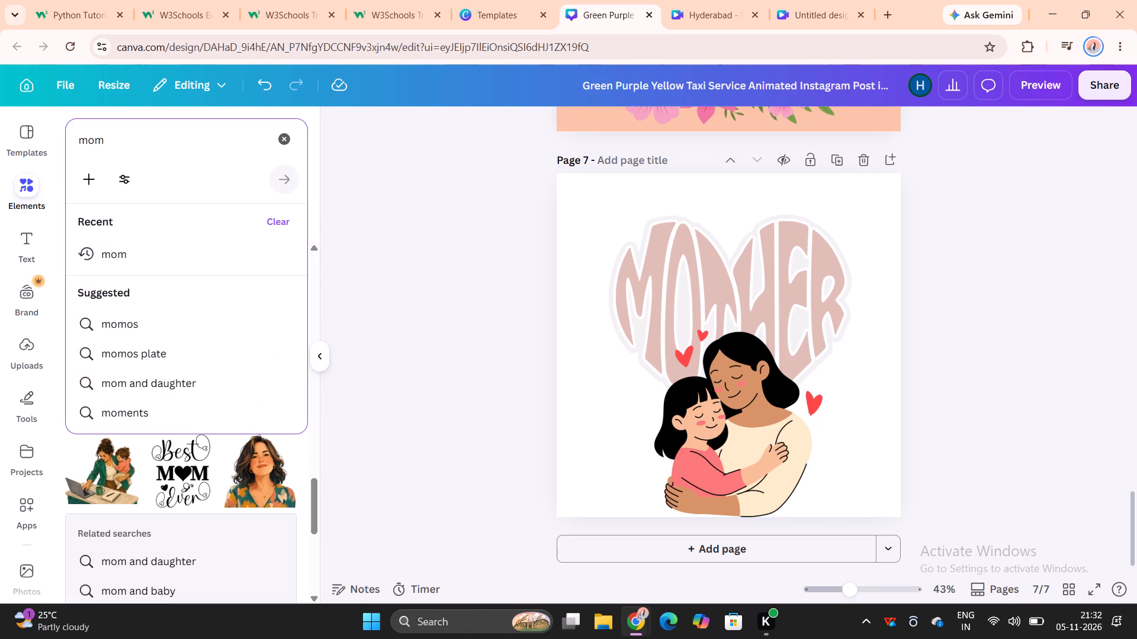
triple_click(153, 145)
key(BackSpace)
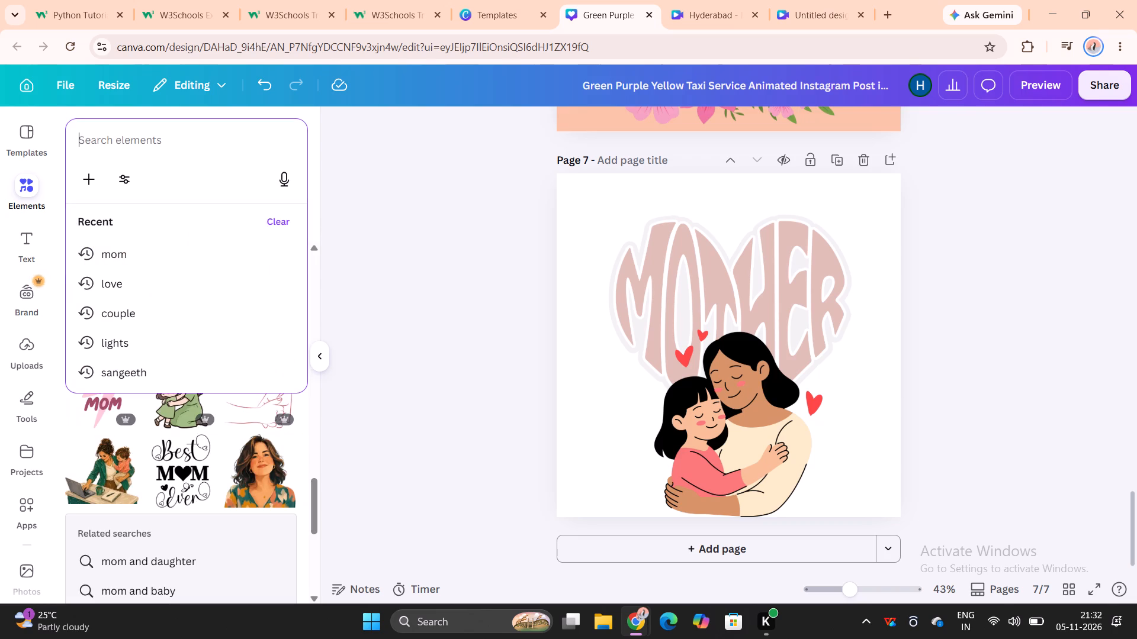
text(lo)
text(ve)
key(Return)
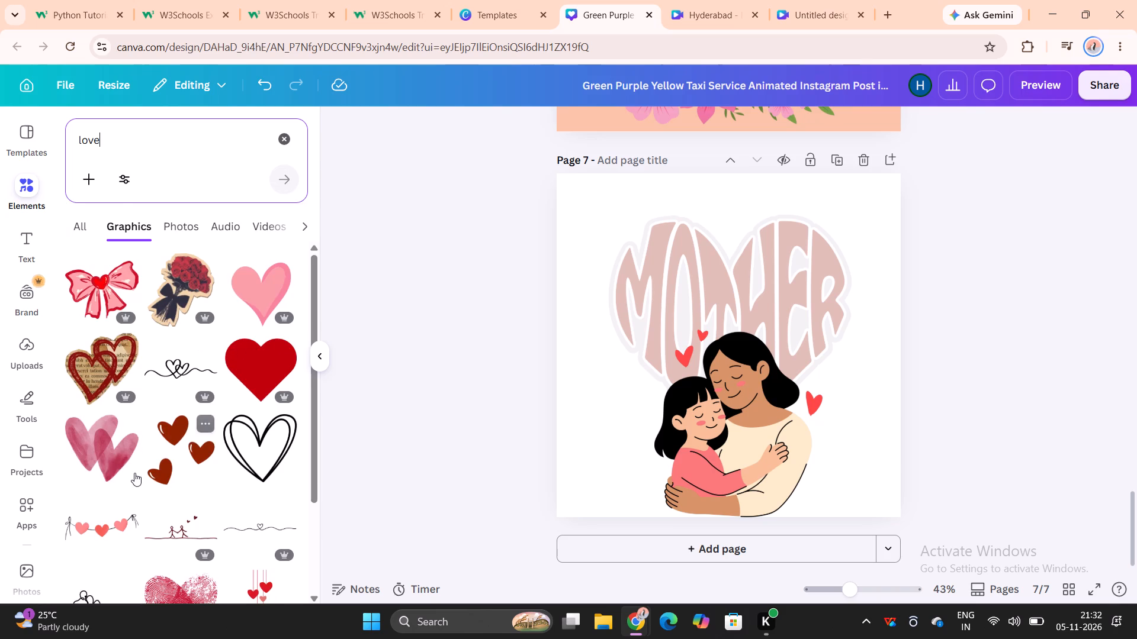
click(94, 445)
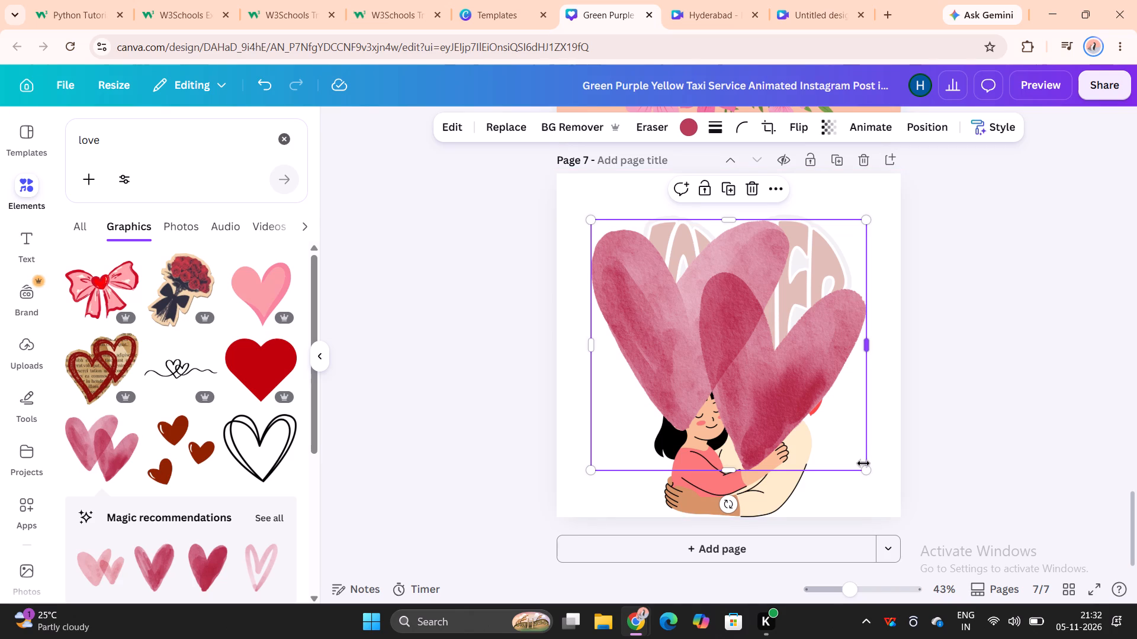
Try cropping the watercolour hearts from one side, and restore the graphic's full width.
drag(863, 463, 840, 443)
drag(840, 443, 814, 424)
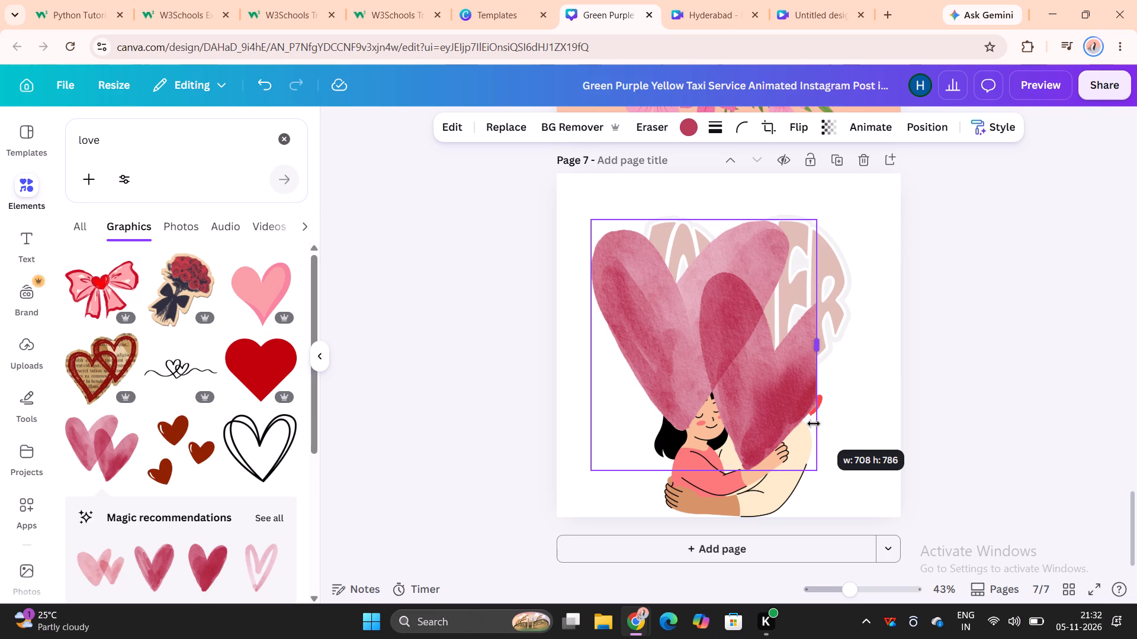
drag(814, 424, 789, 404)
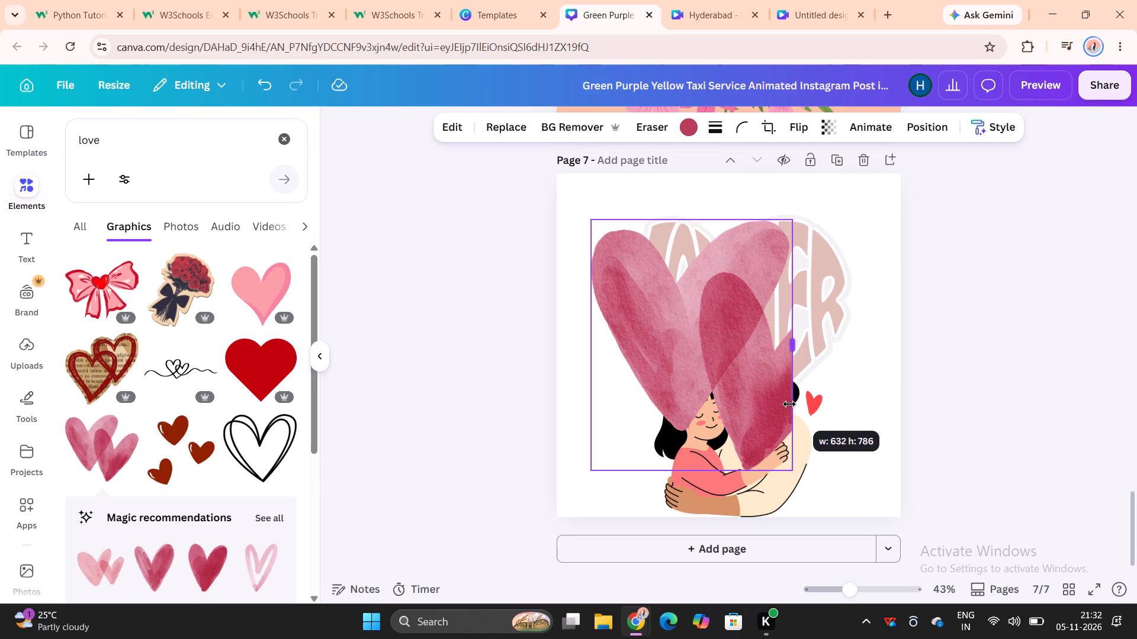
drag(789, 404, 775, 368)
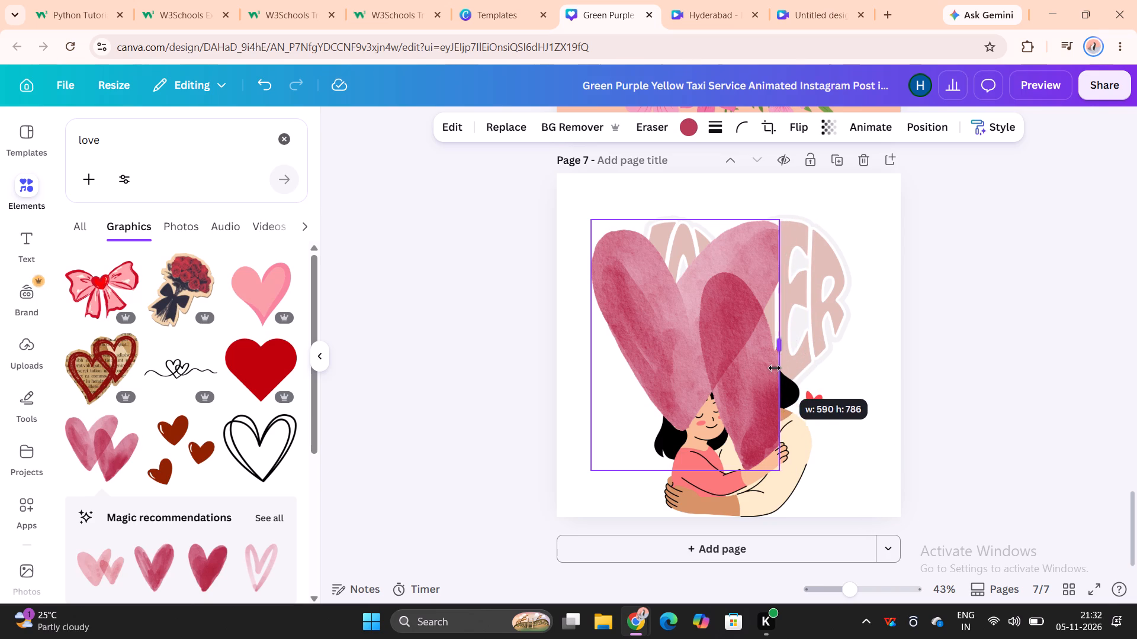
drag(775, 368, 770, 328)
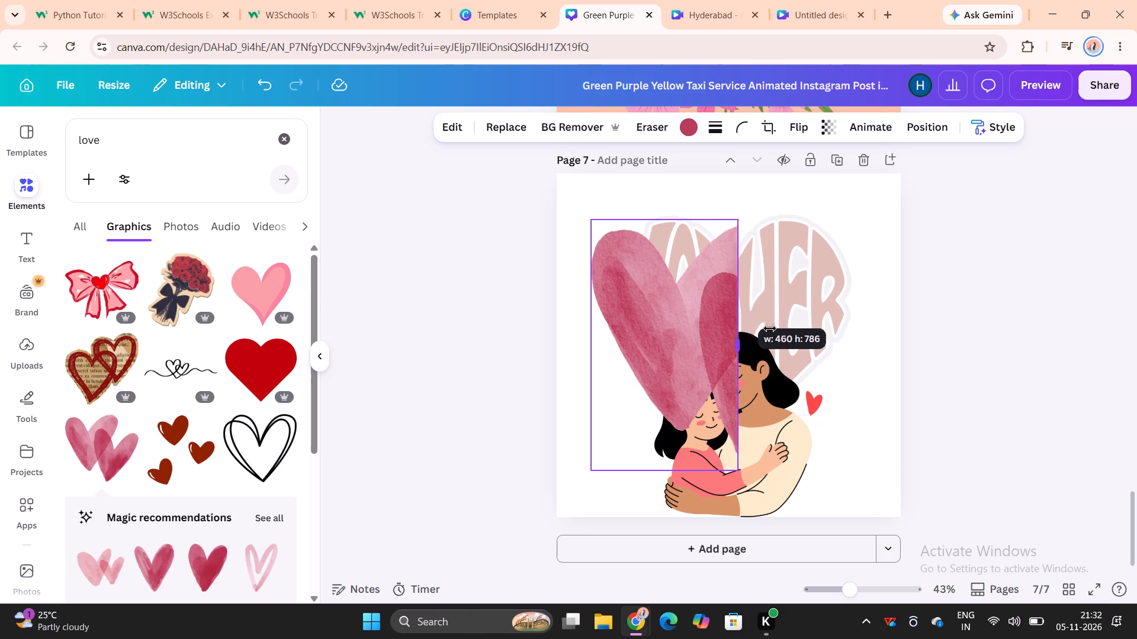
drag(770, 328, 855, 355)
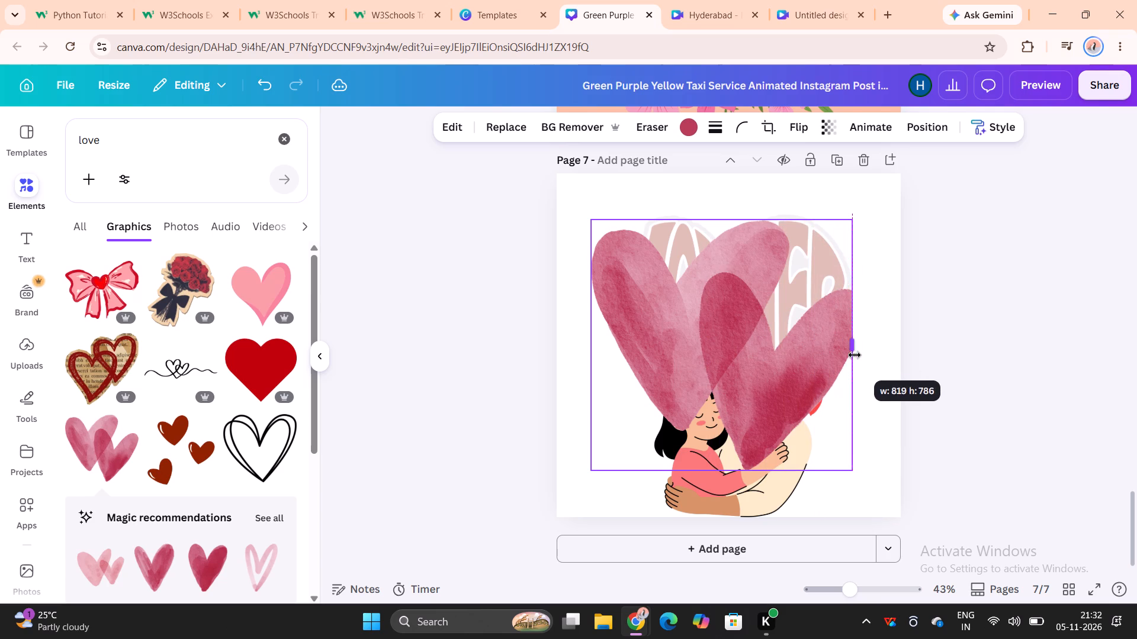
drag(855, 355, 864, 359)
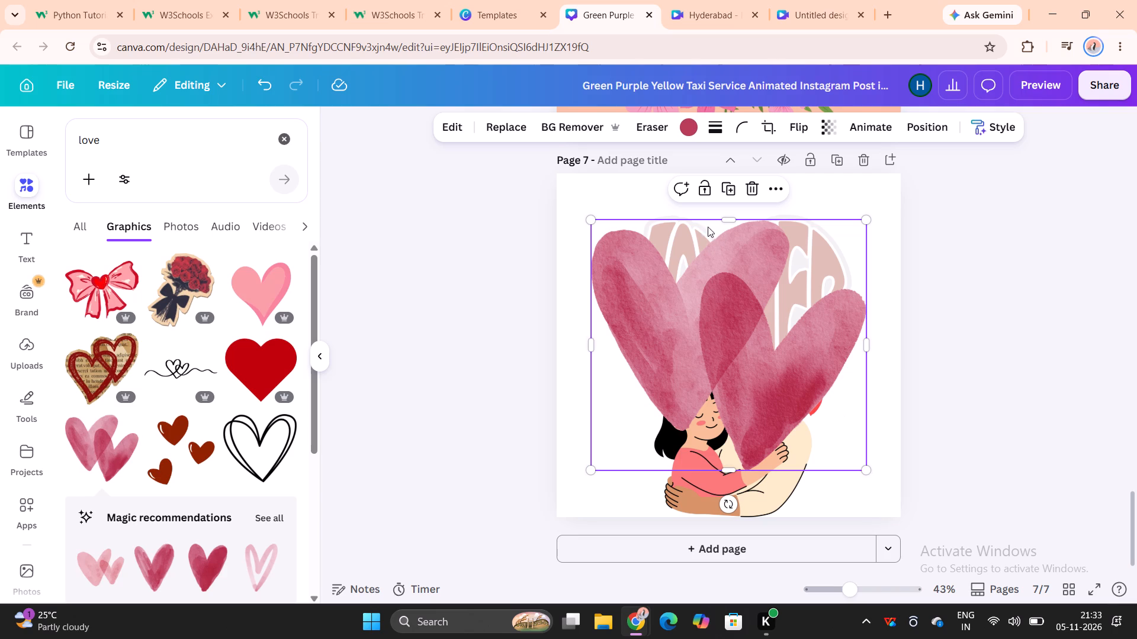
Shrink the watercolour hearts to a tiny accent at the upper left of the "MOTHER" lettering on page 7.
drag(863, 470, 751, 359)
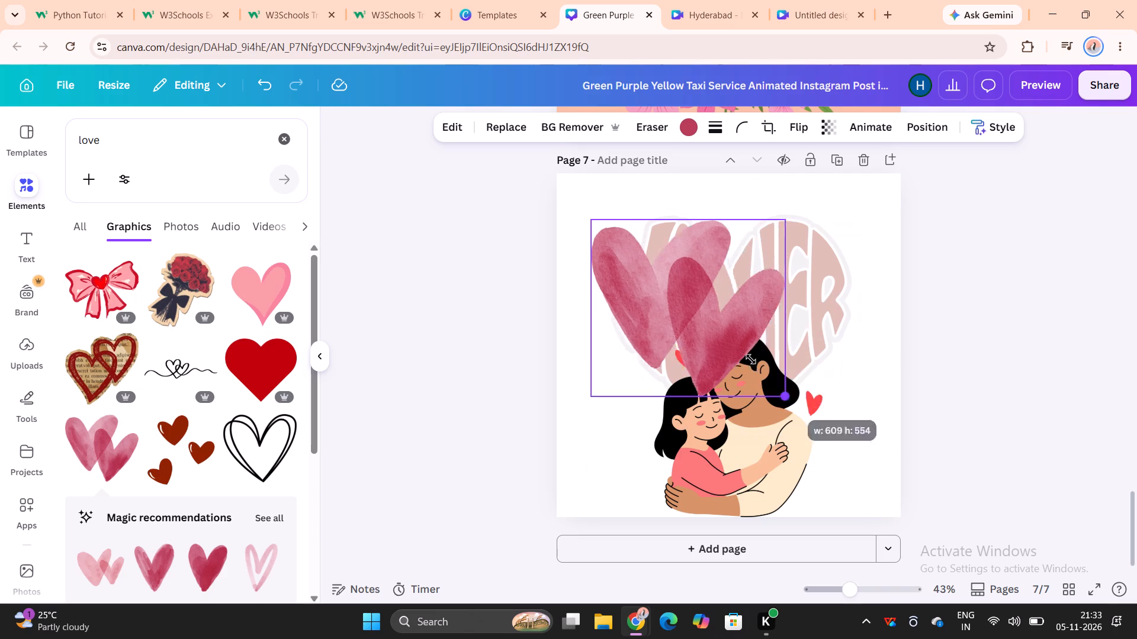
drag(751, 359, 626, 233)
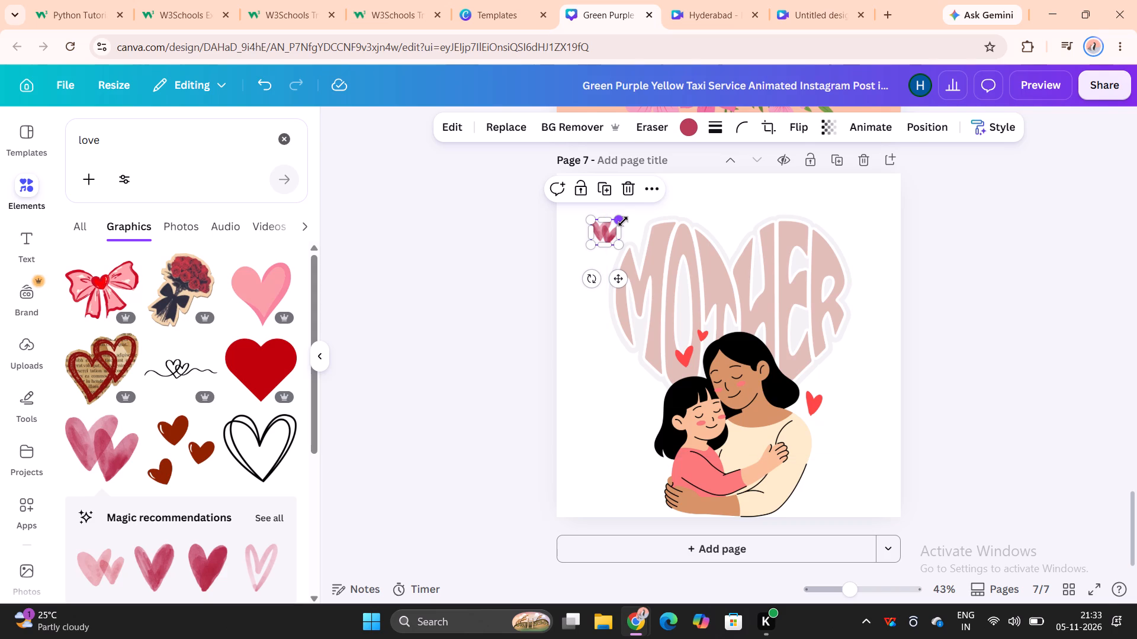
click(978, 195)
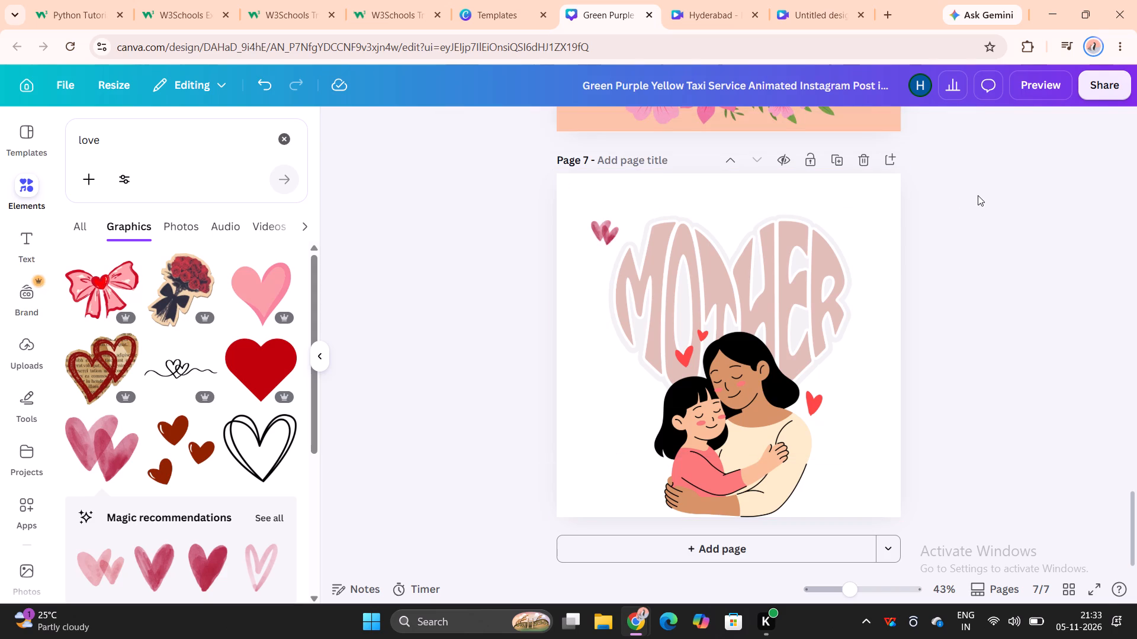
Insert the vertical strand of hanging red hearts from the "love" graphics and hang it in page 7's top right corner, slightly past the edge.
scroll(272, 362, down, 2)
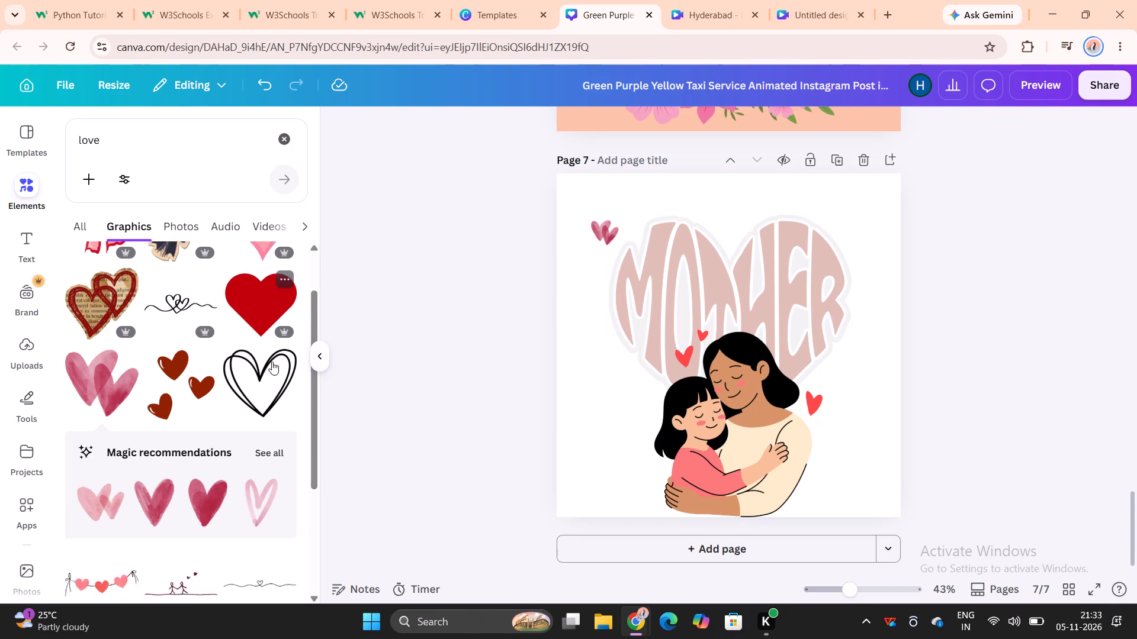
scroll(272, 362, down, 3)
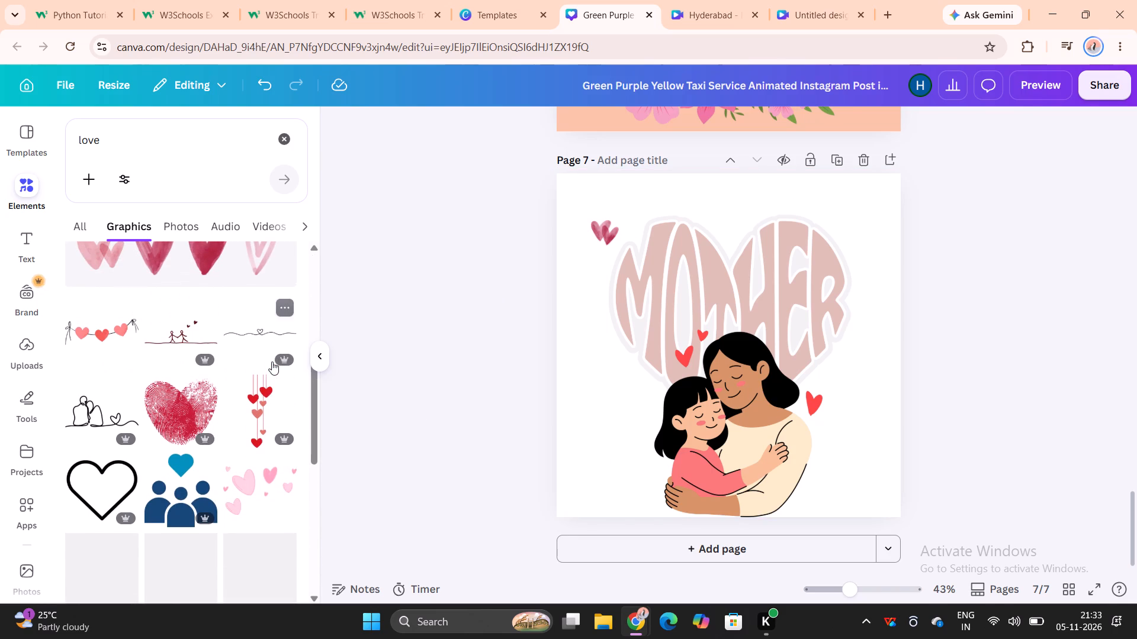
click(269, 404)
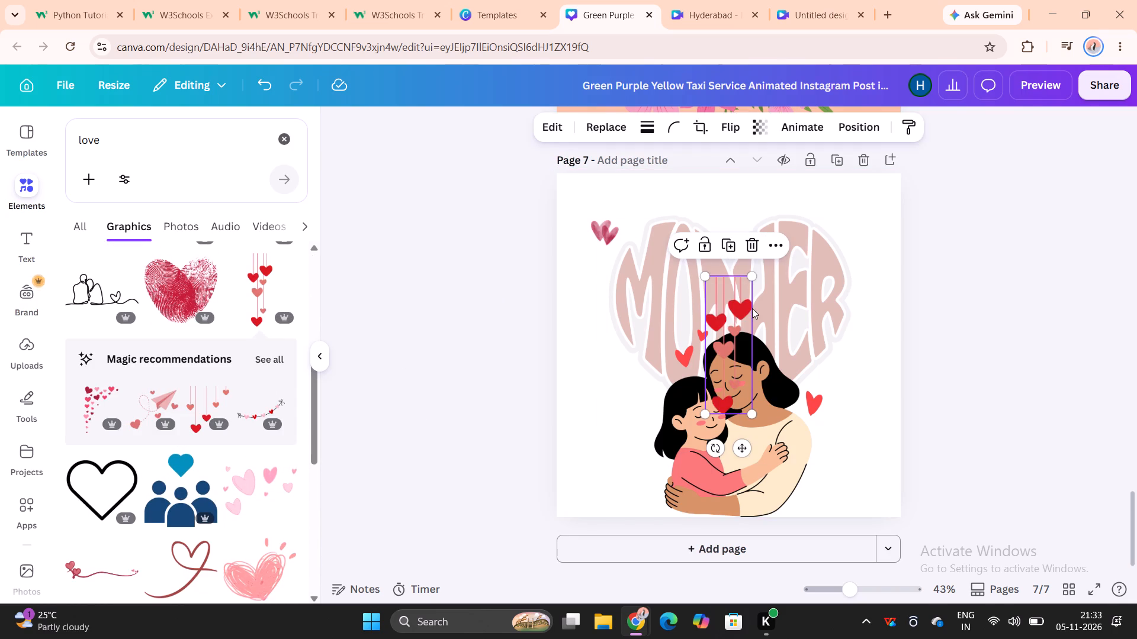
drag(725, 305, 805, 249)
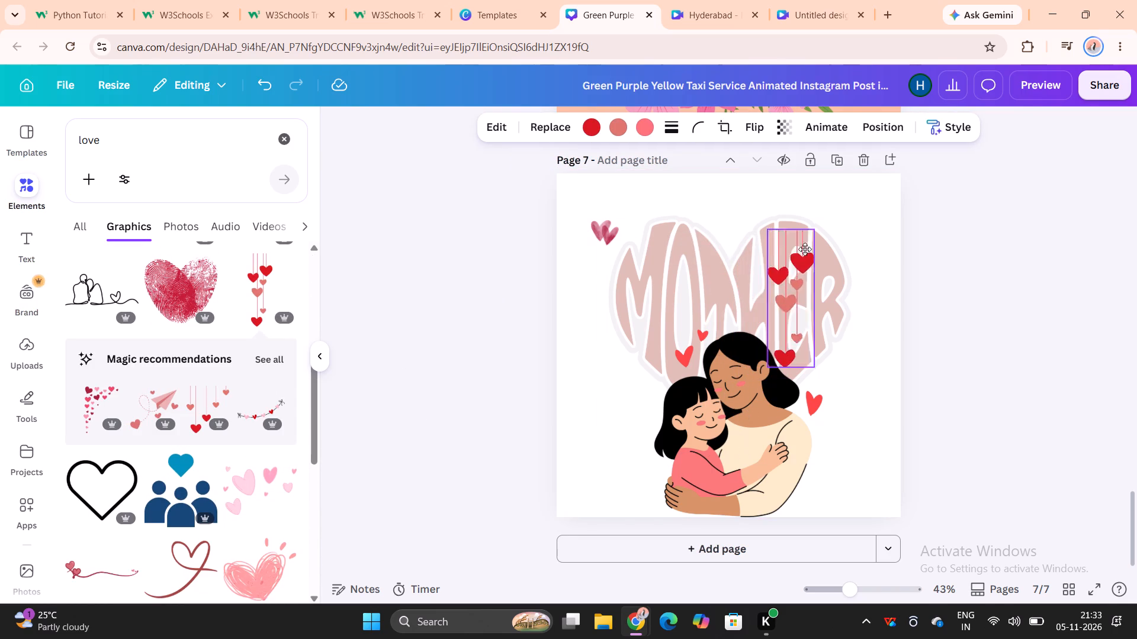
drag(805, 249, 878, 196)
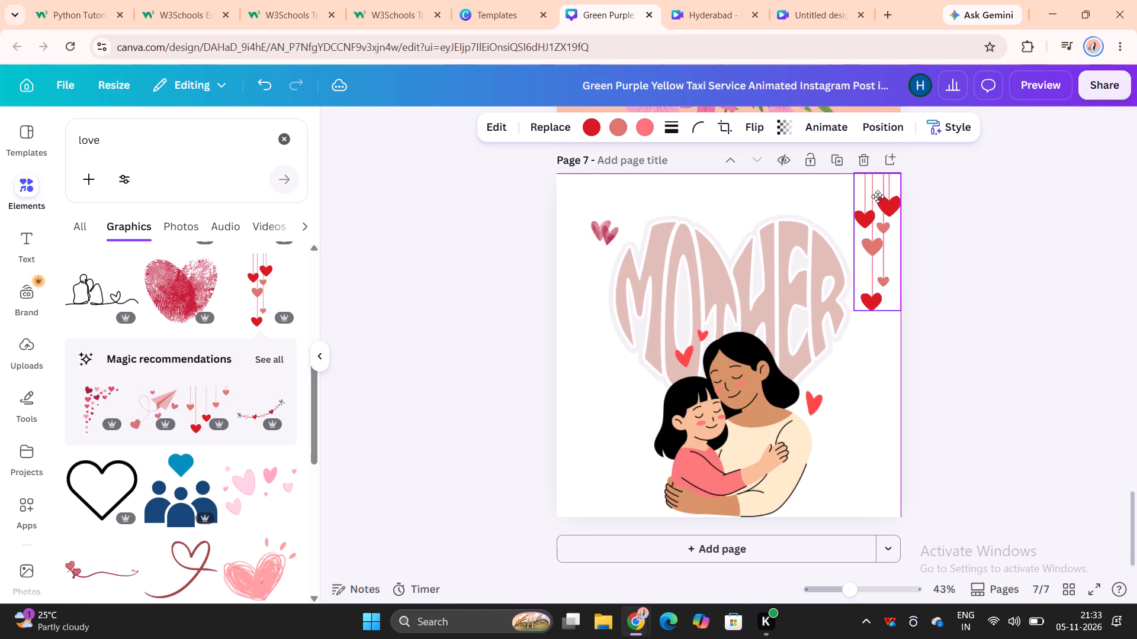
drag(878, 196, 884, 192)
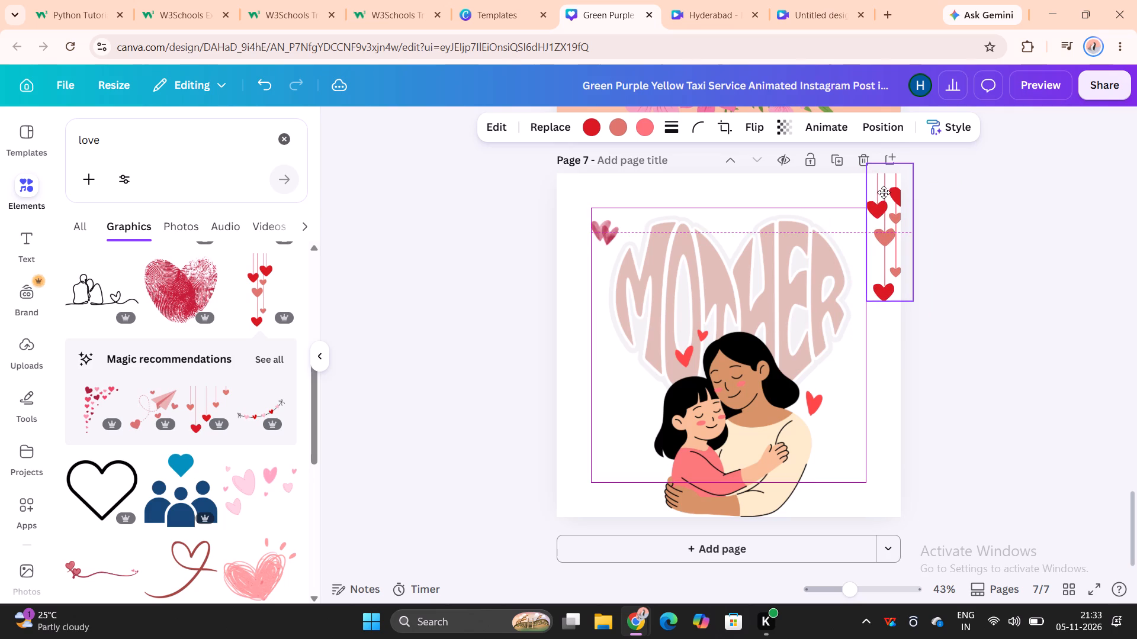
drag(884, 192, 882, 193)
click(1058, 277)
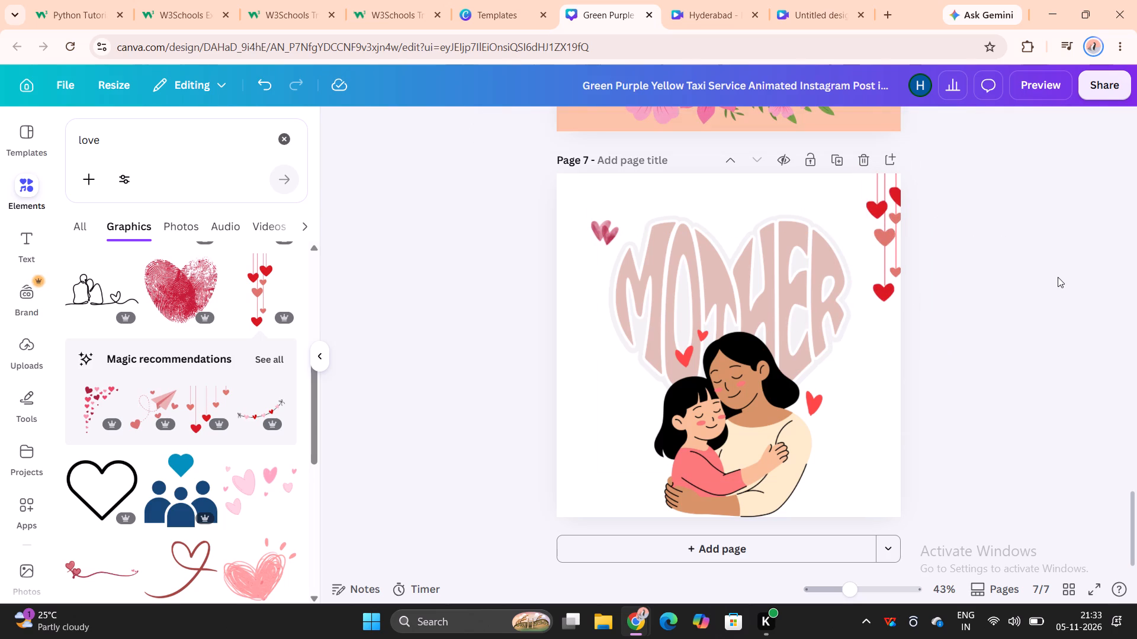
Duplicate the hanging hearts strand and place the copy in page 7's top left corner, slightly past the edge.
scroll(1058, 277, down, 3)
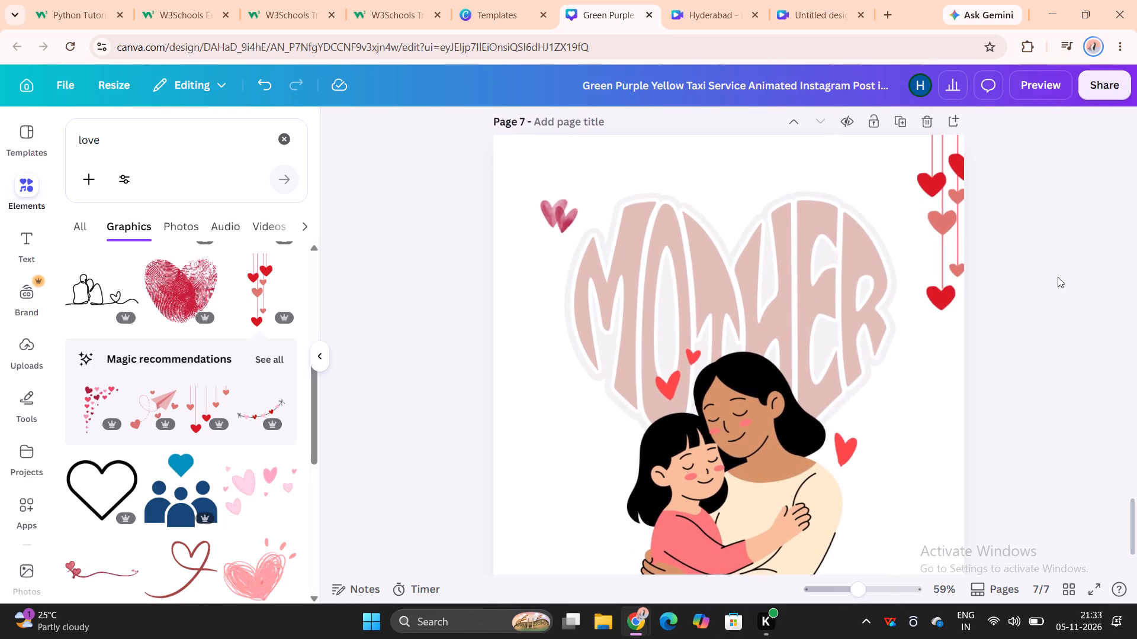
click(942, 250)
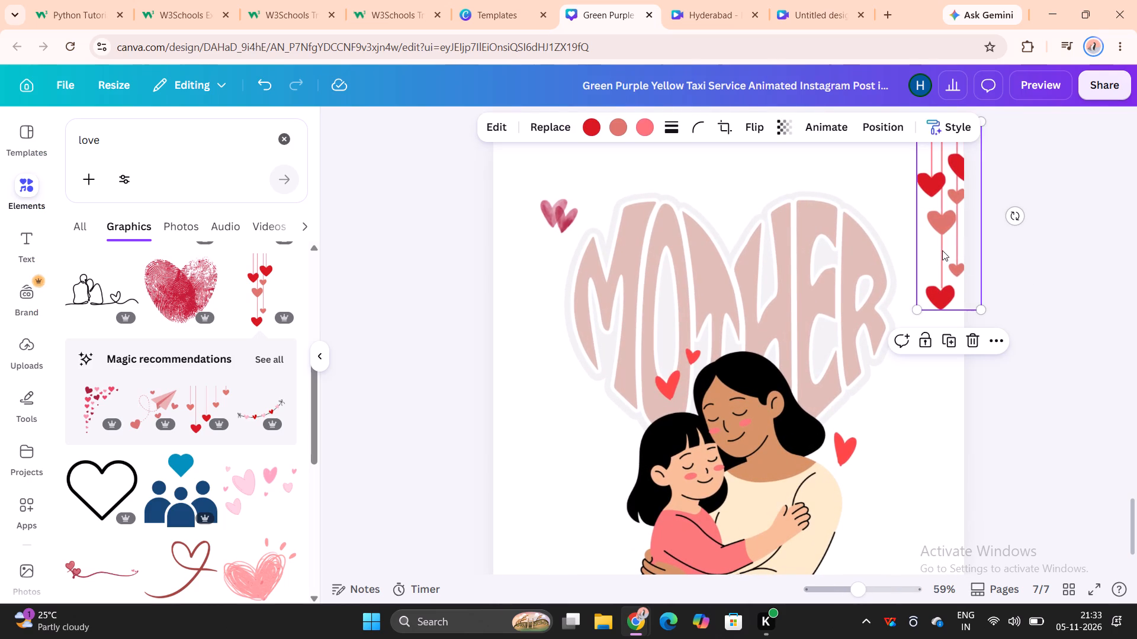
click(939, 340)
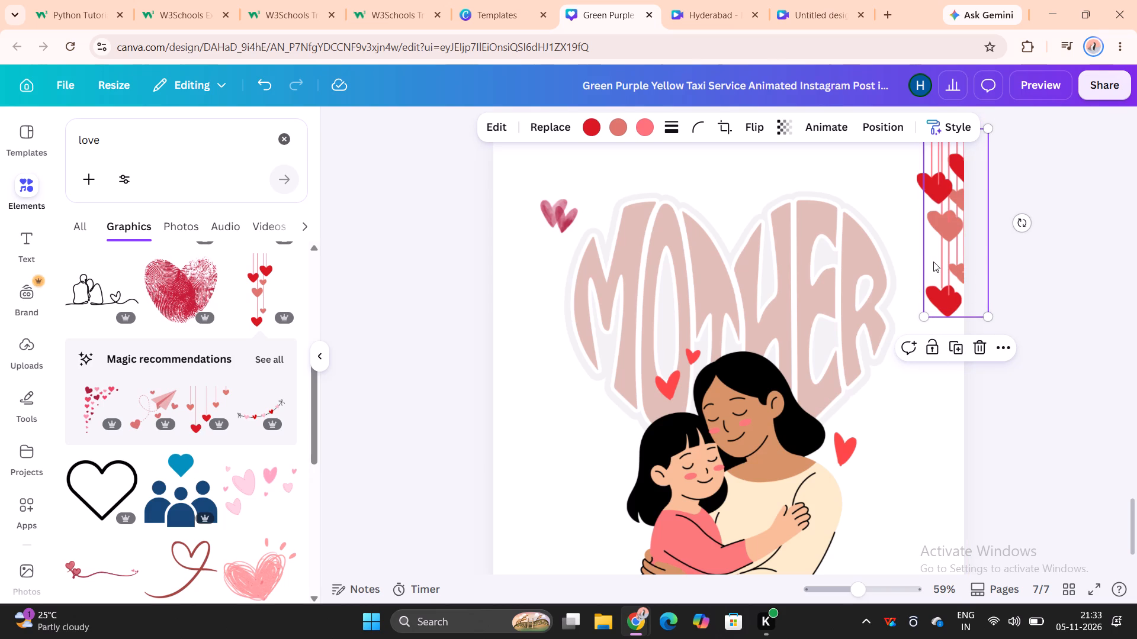
drag(948, 257, 631, 265)
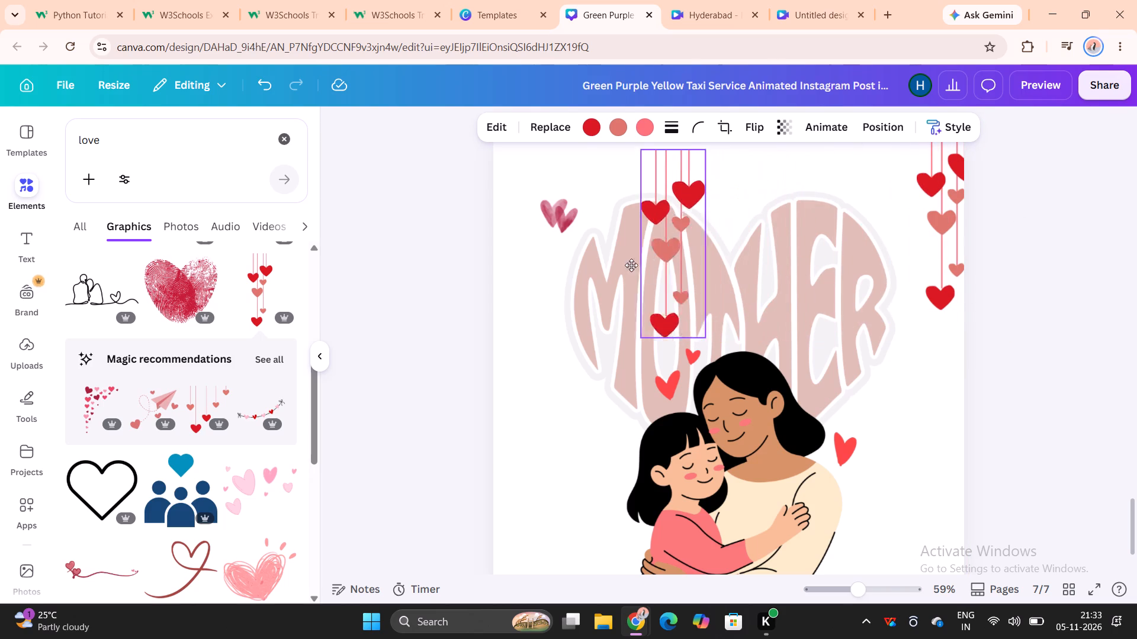
drag(631, 265, 496, 247)
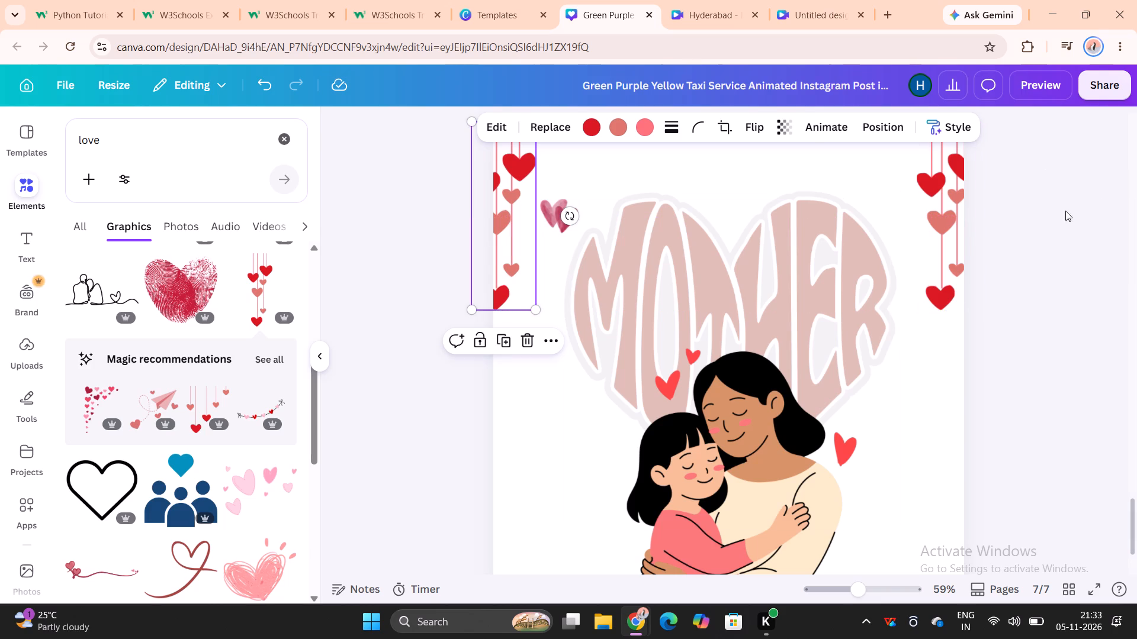
click(1042, 223)
Delete the small watercolour pink hearts beside the "MOTHER" lettering on page 7.
scroll(1042, 223, up, 1)
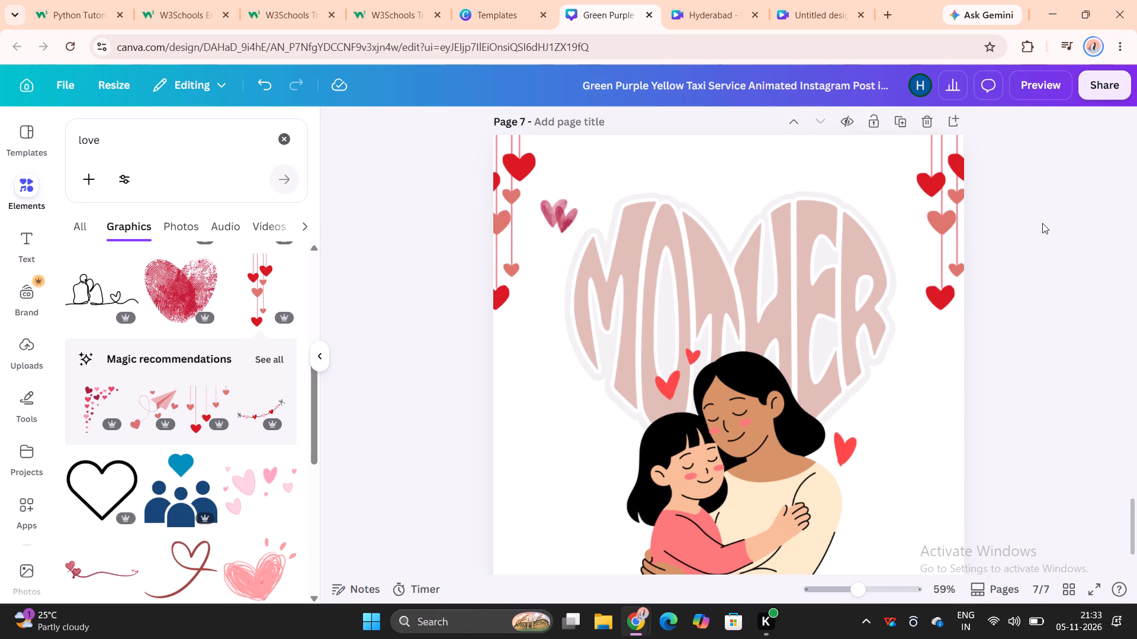
scroll(1042, 223, up, 1)
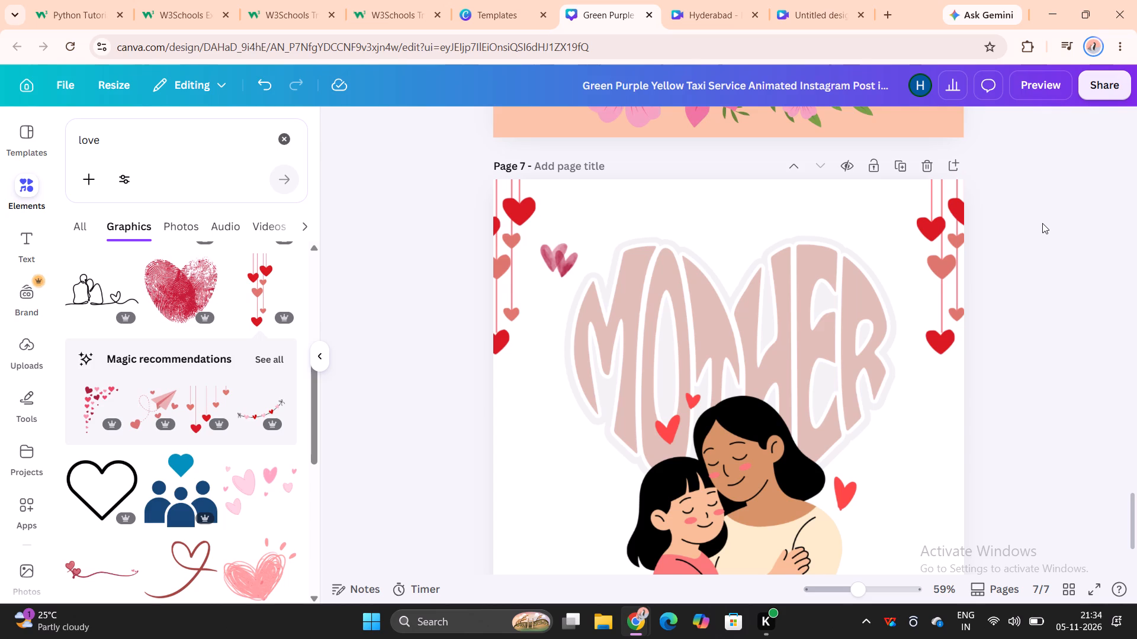
scroll(1042, 223, down, 1)
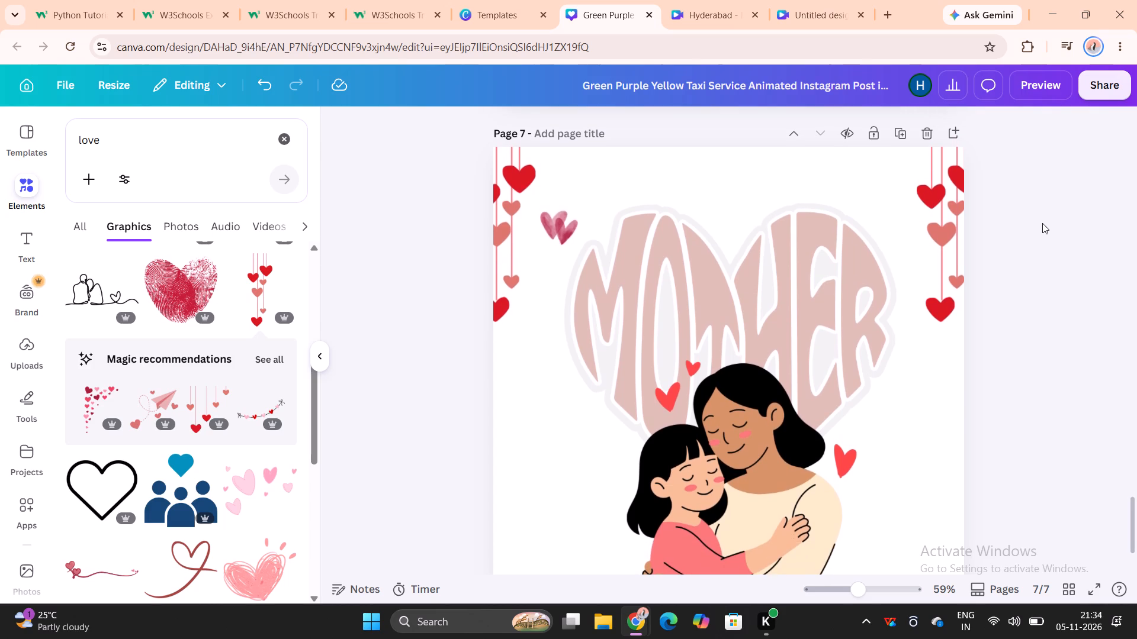
click(565, 233)
key(BackSpace)
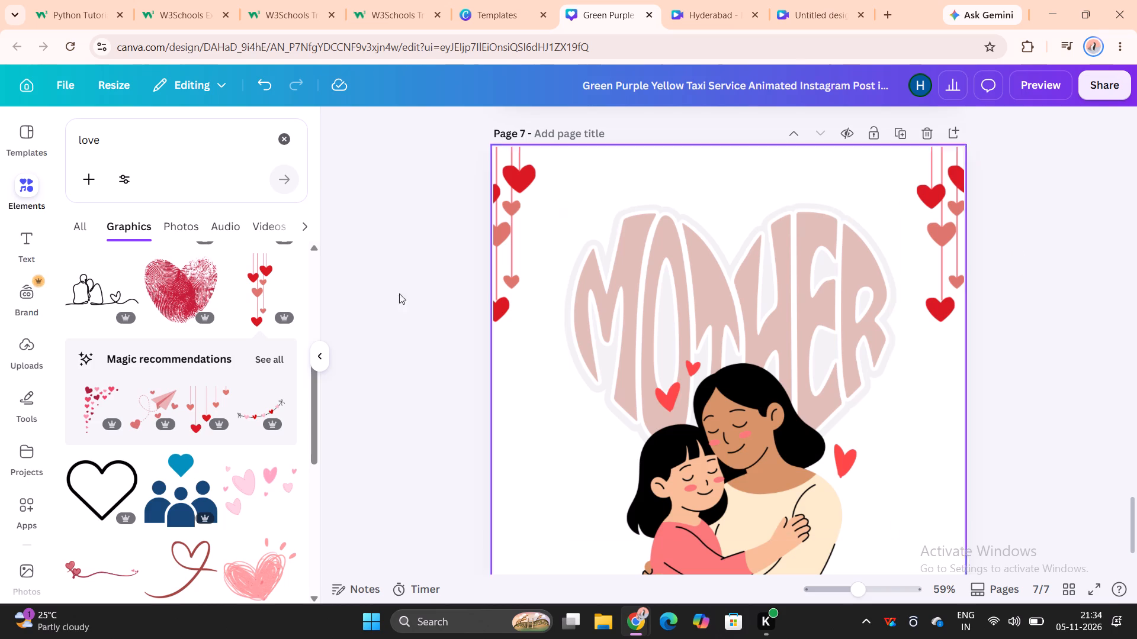
Insert the wider hanging hearts graphic from the Magic recommendations on page 7 and shrink it to about 142 by 158.
click(194, 405)
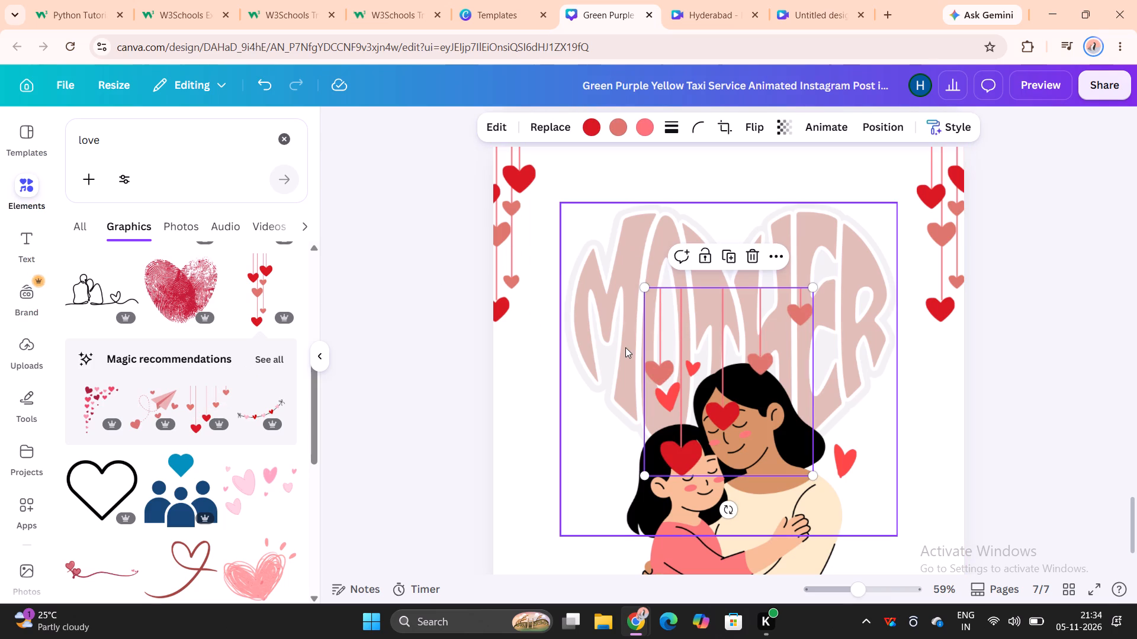
click(547, 464)
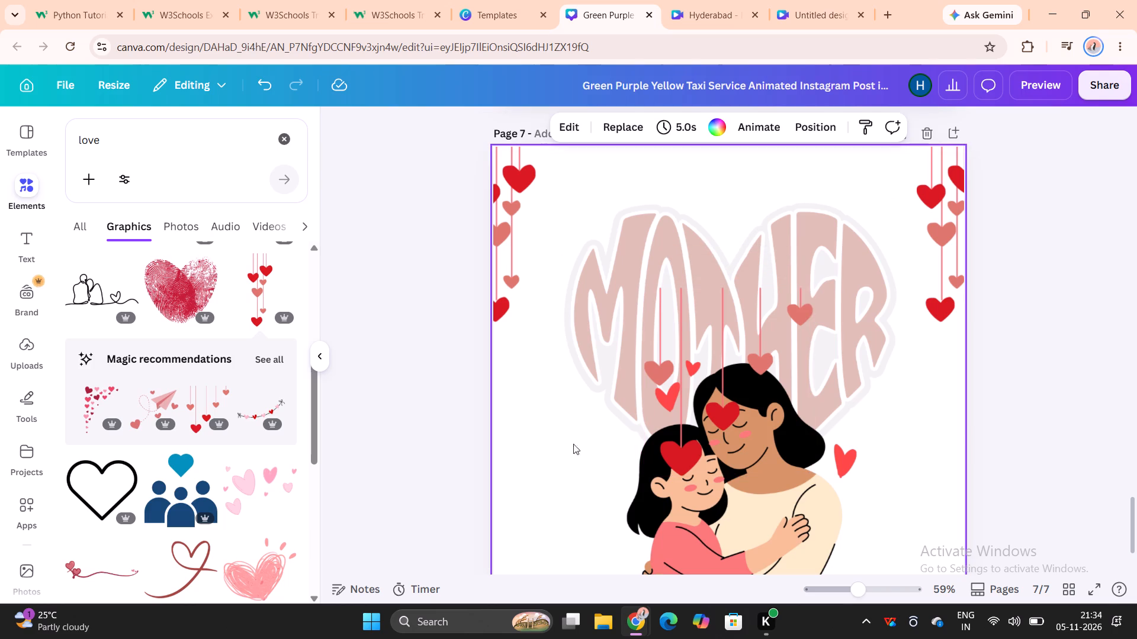
drag(775, 346, 673, 125)
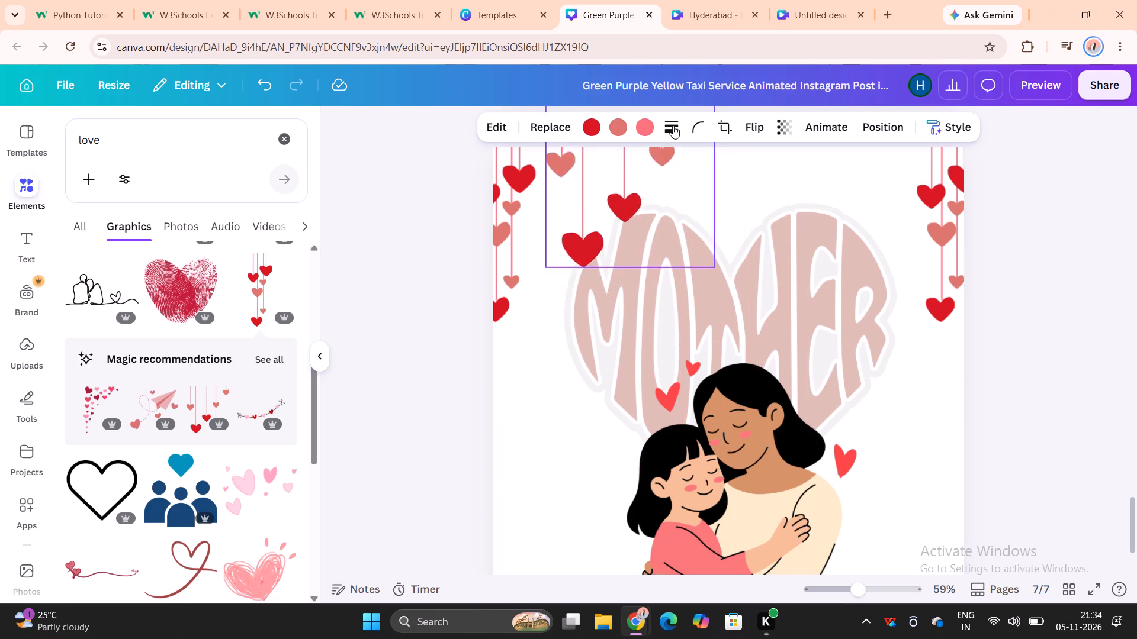
drag(673, 125, 730, 305)
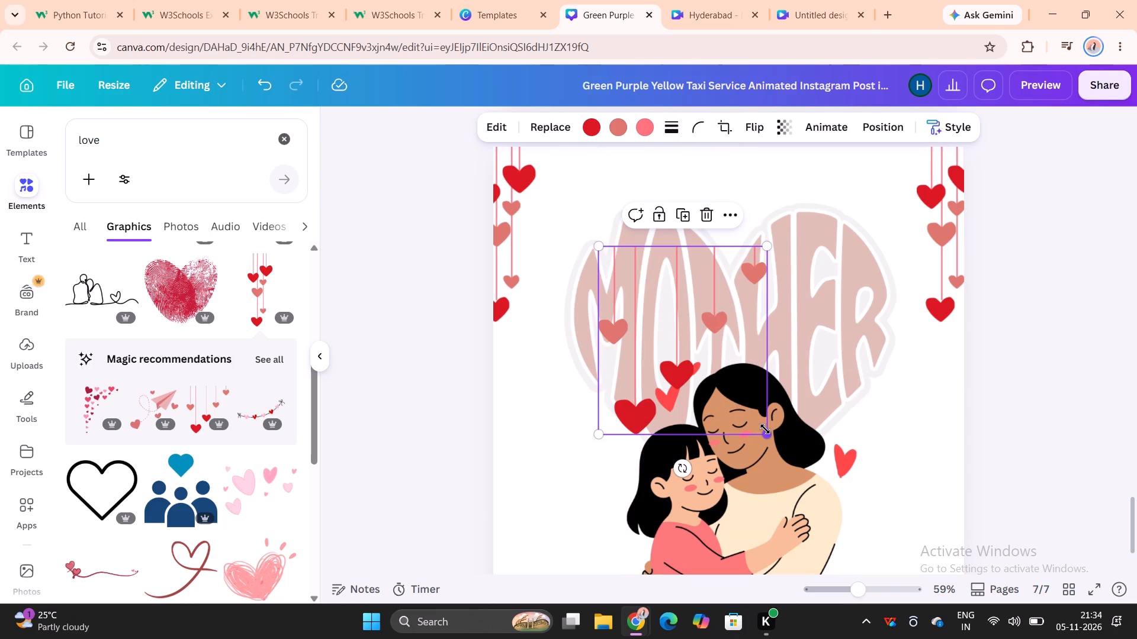
drag(763, 429, 712, 380)
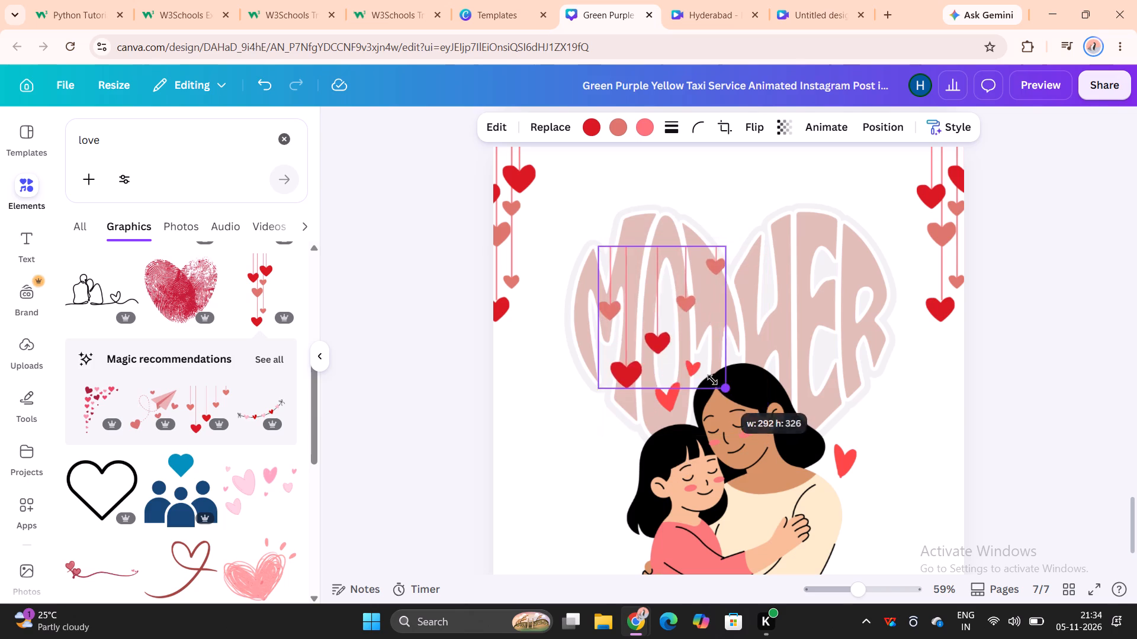
drag(712, 380, 663, 304)
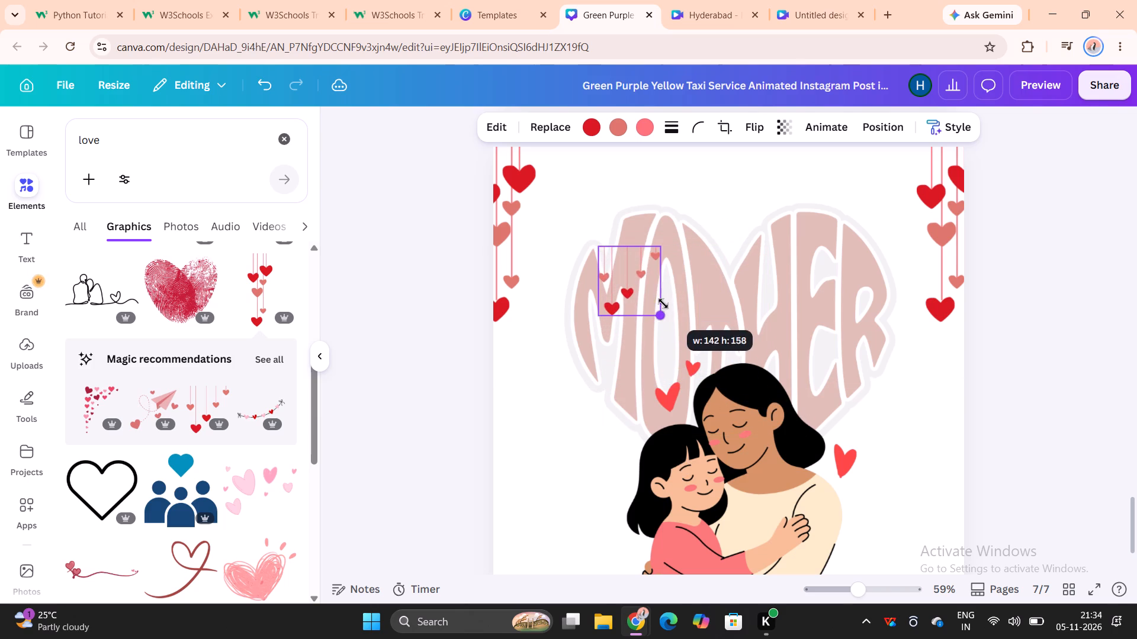
drag(663, 304, 662, 304)
Move the small hanging hearts graphic to page 7's top edge, right beside the left corner strand.
click(637, 256)
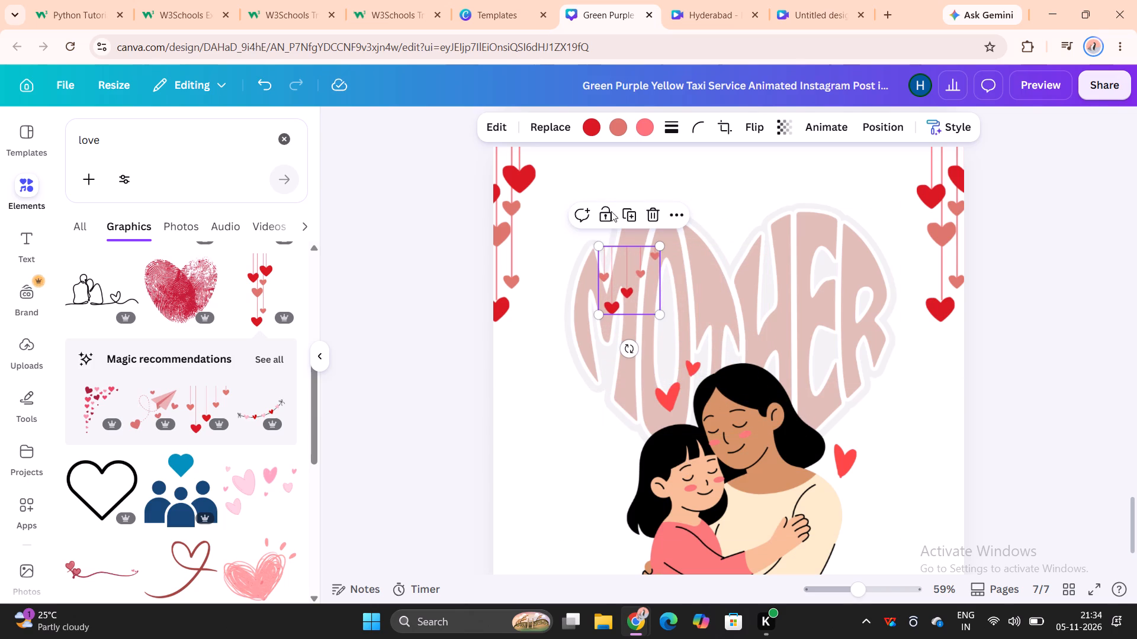
click(652, 289)
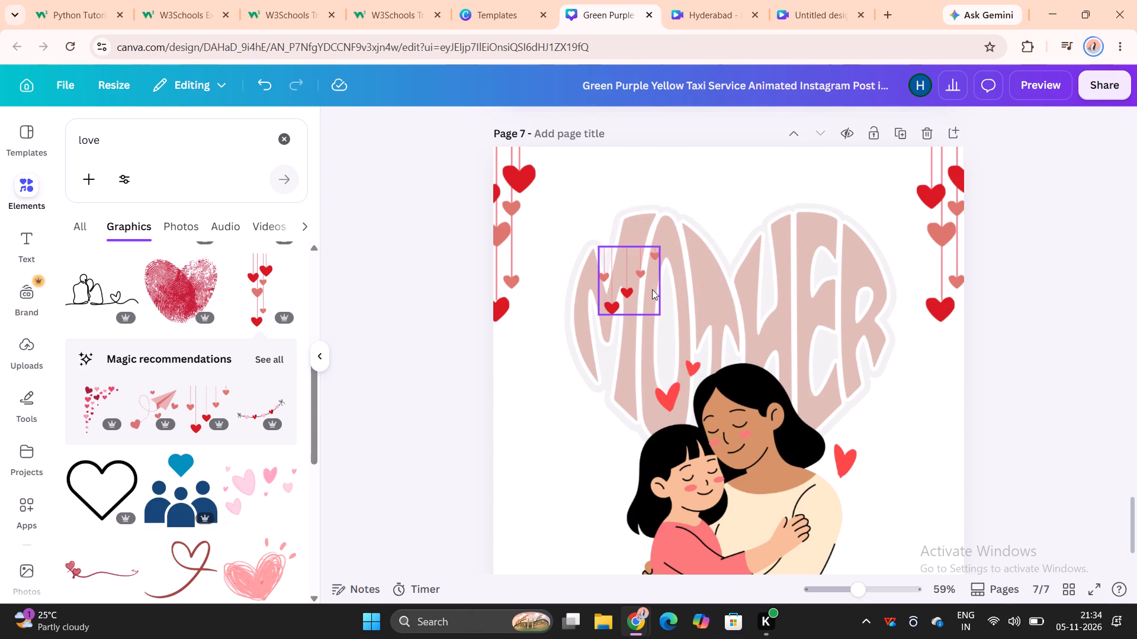
drag(652, 289, 605, 185)
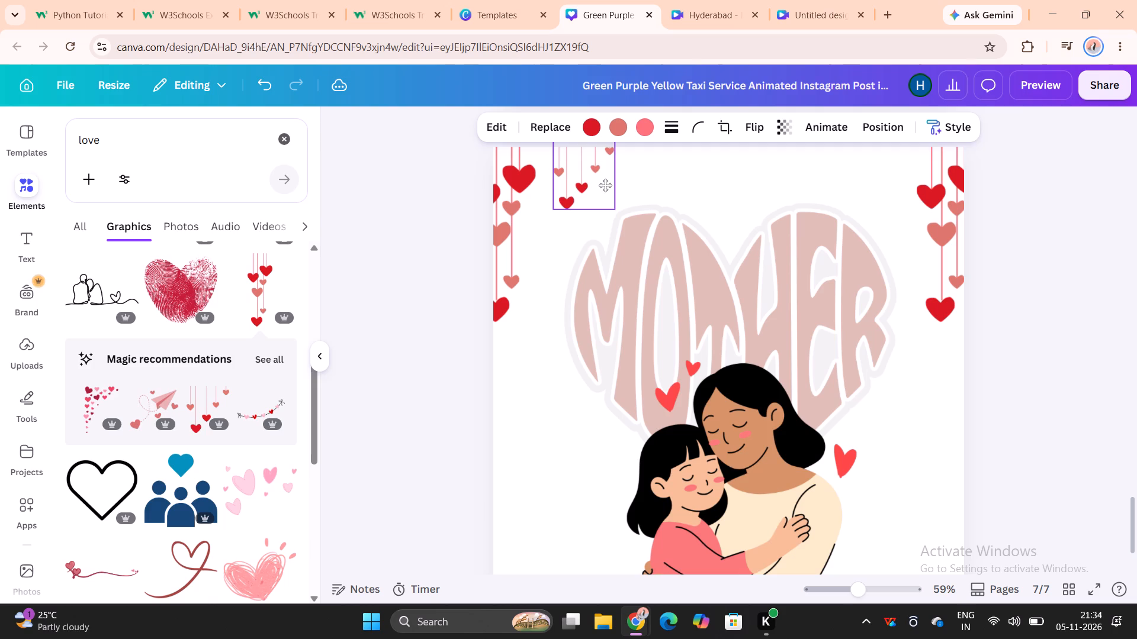
drag(605, 185, 596, 182)
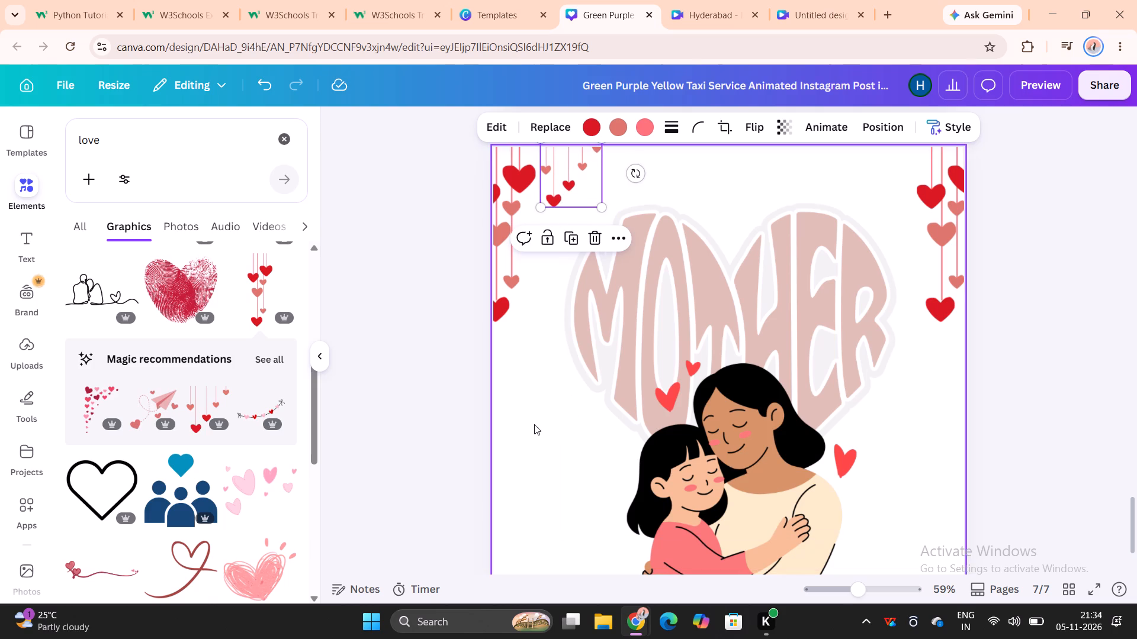
click(534, 424)
Duplicate the small hanging hearts graphic on page 7 and place the copy beside it along the top edge.
scroll(534, 424, up, 1)
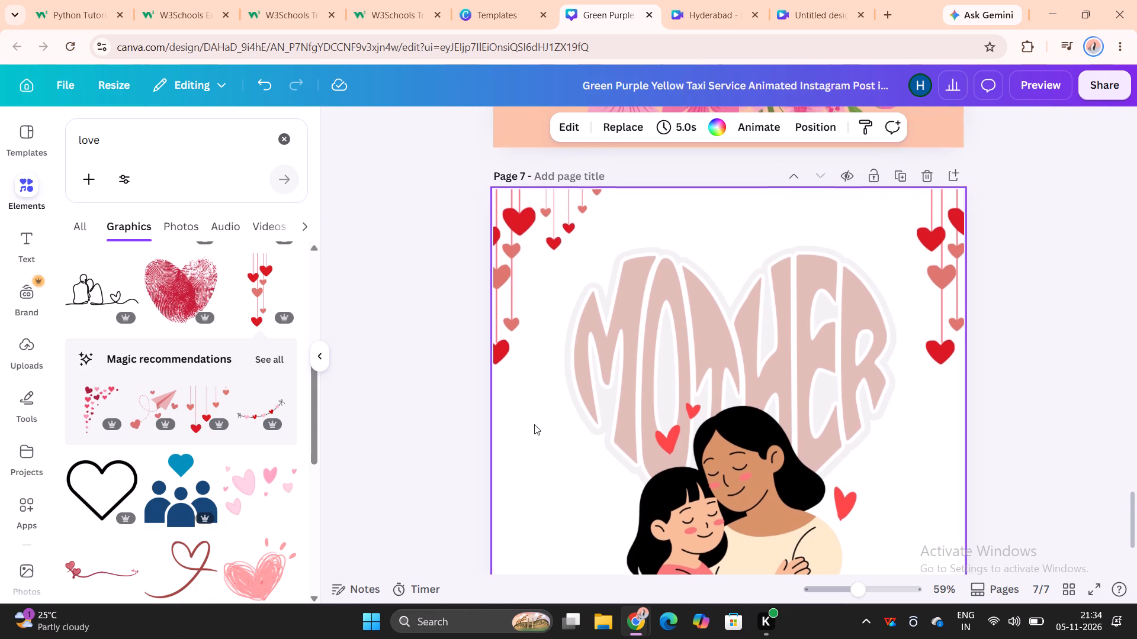
scroll(534, 424, up, 1)
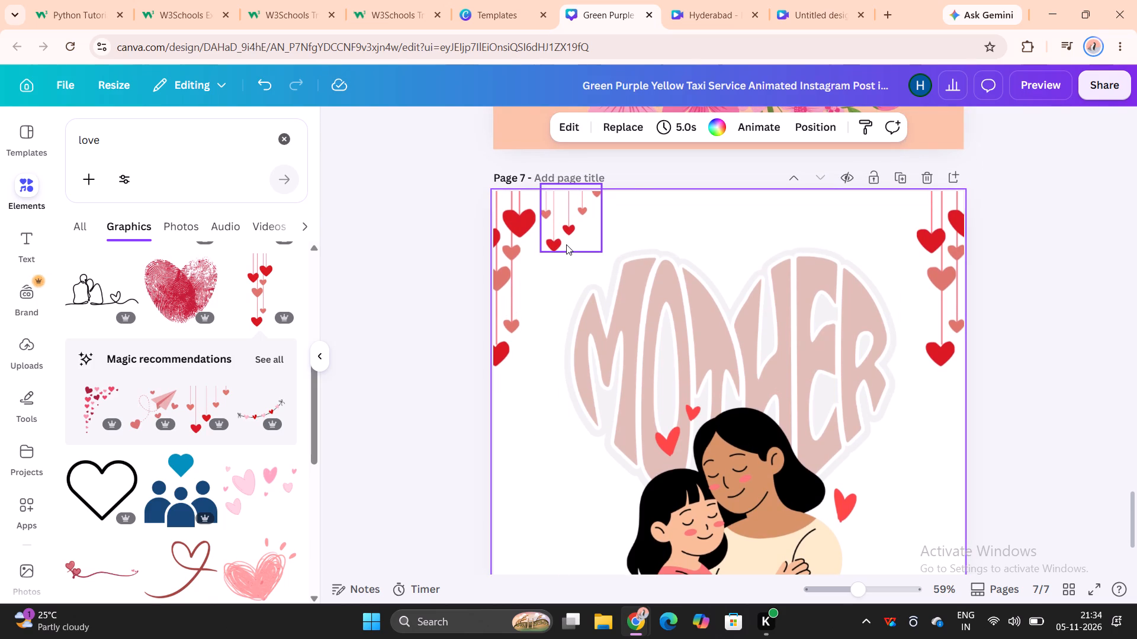
click(566, 244)
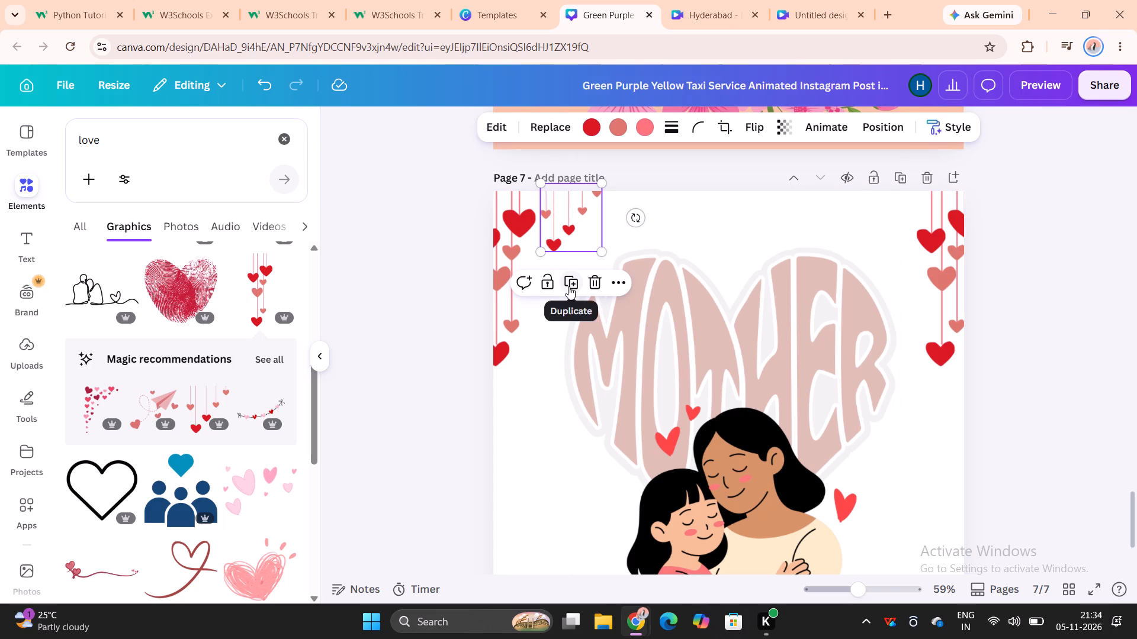
click(568, 286)
drag(584, 235, 659, 202)
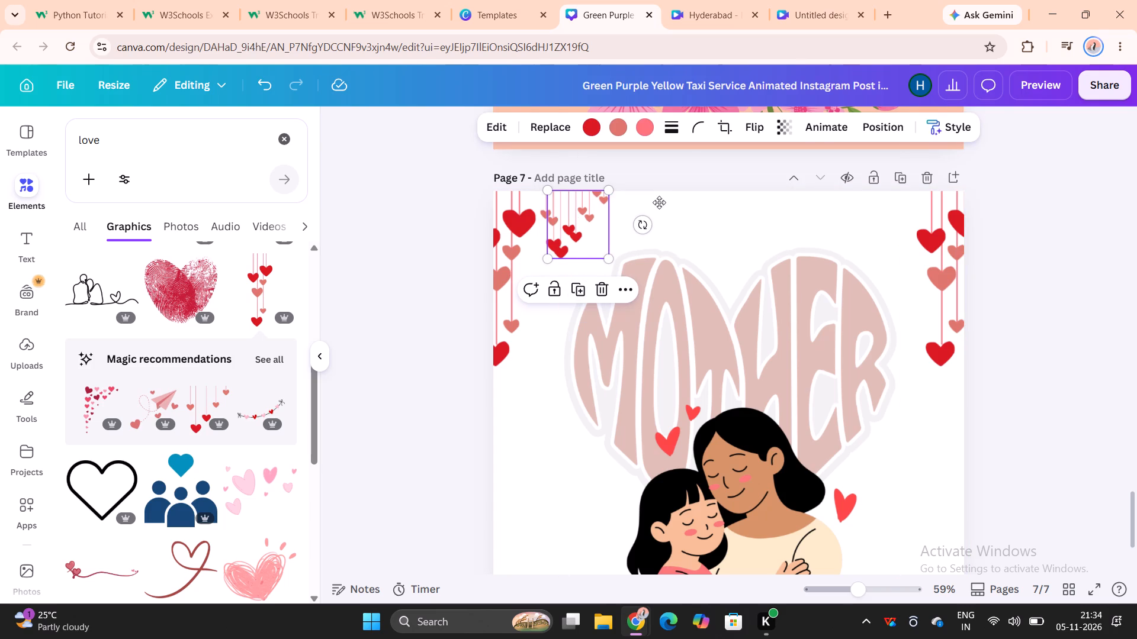
drag(659, 202, 650, 221)
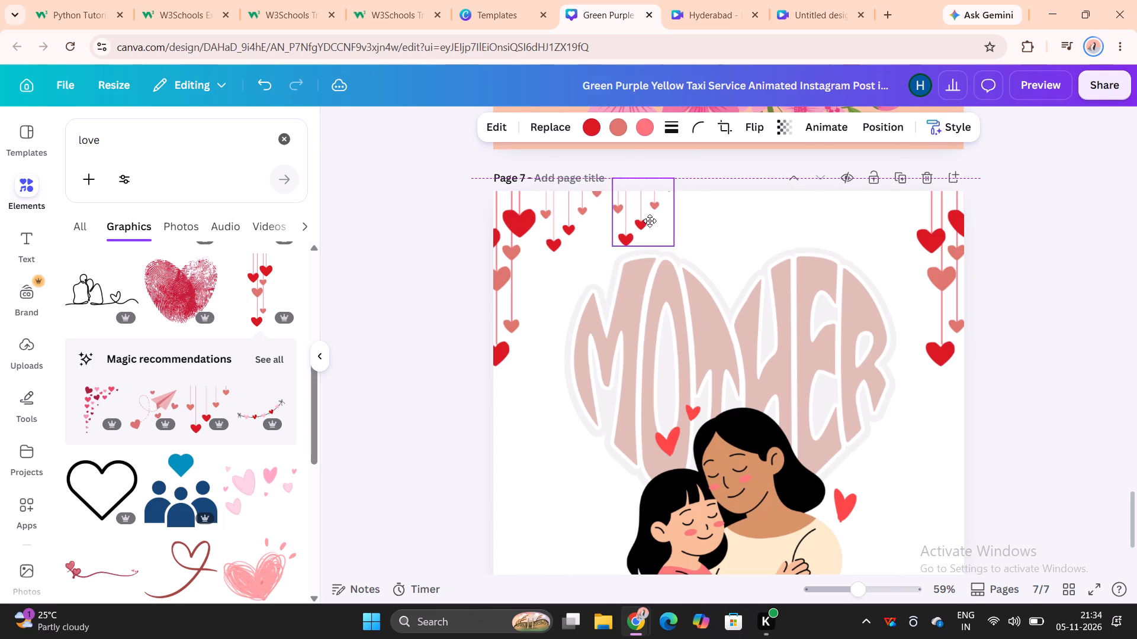
drag(650, 221, 648, 222)
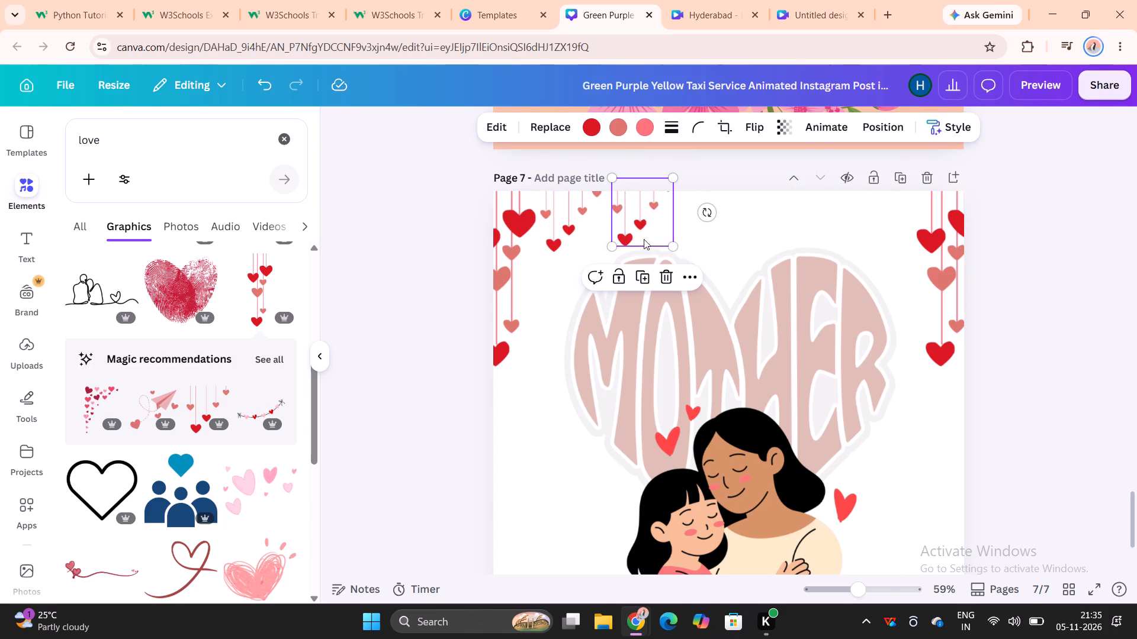
Duplicate the small hanging hearts graphic four more times, continuing the row along page 7's top edge to the right corner strand.
click(645, 276)
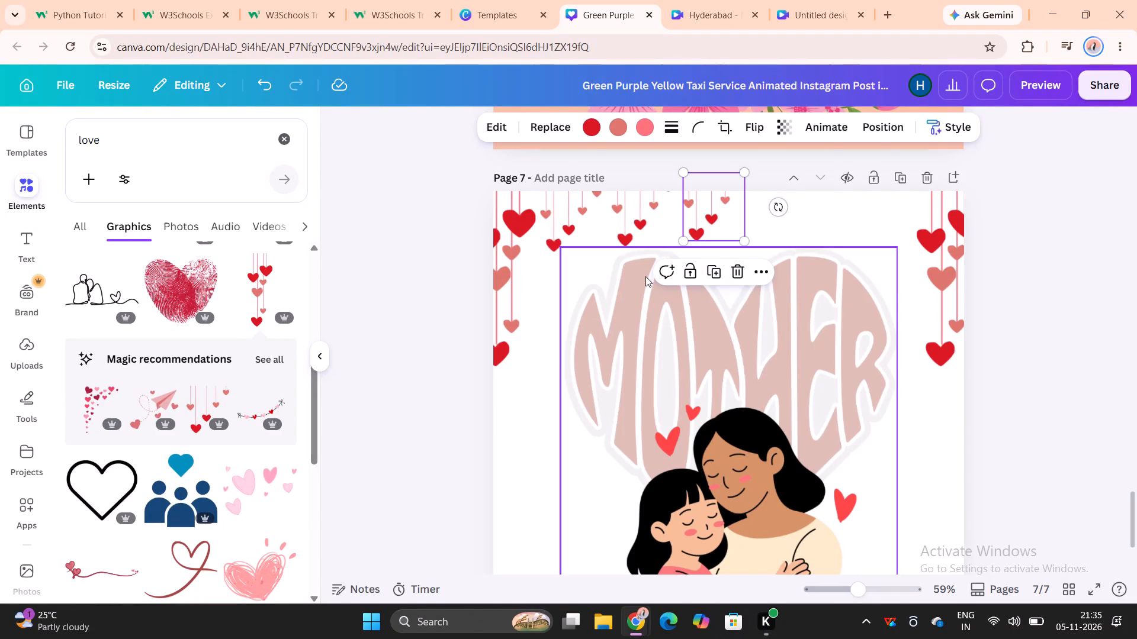
click(707, 264)
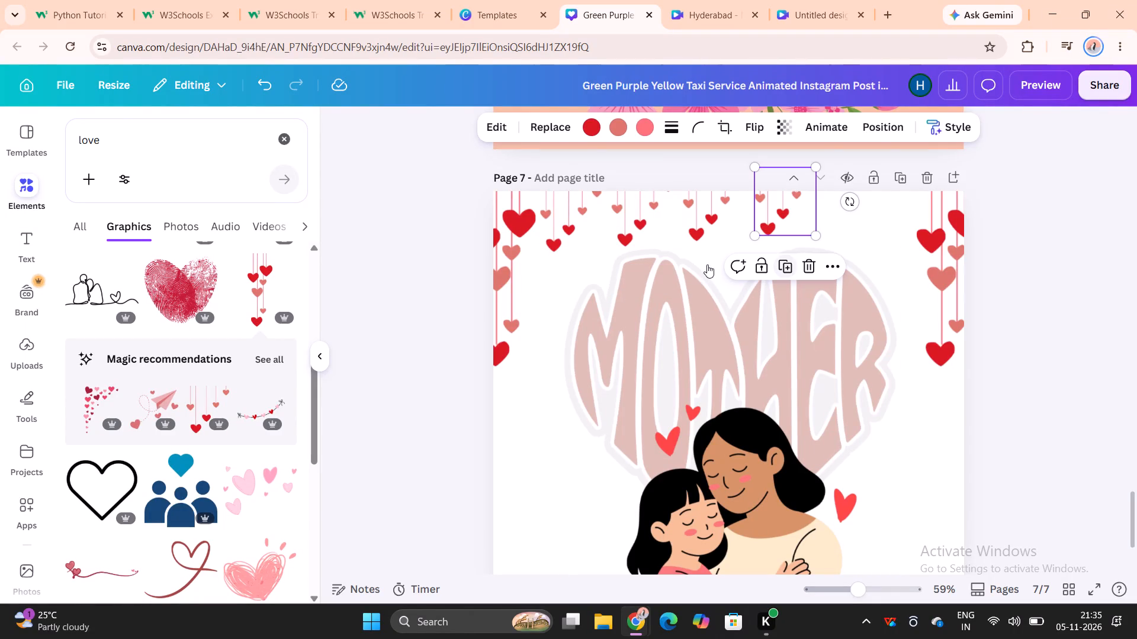
click(785, 257)
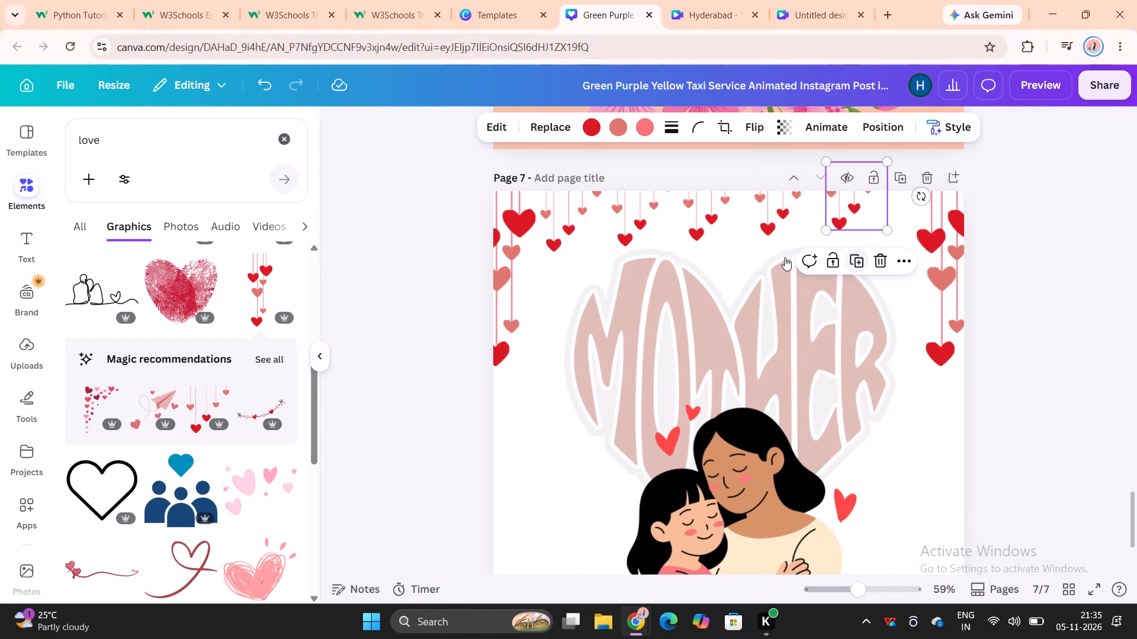
click(855, 254)
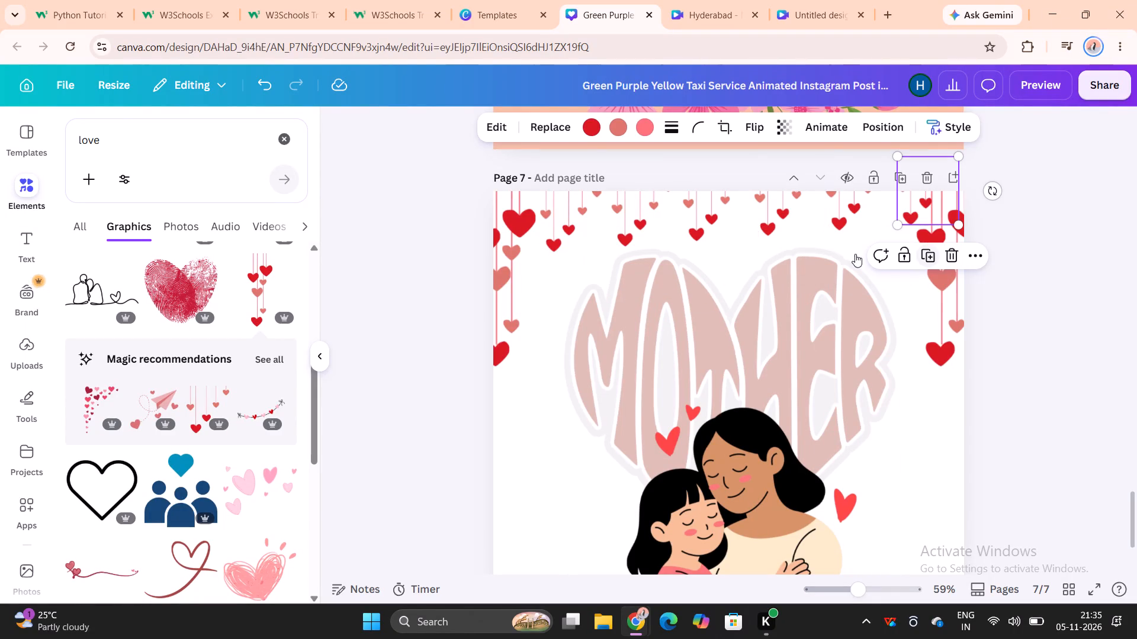
click(1094, 206)
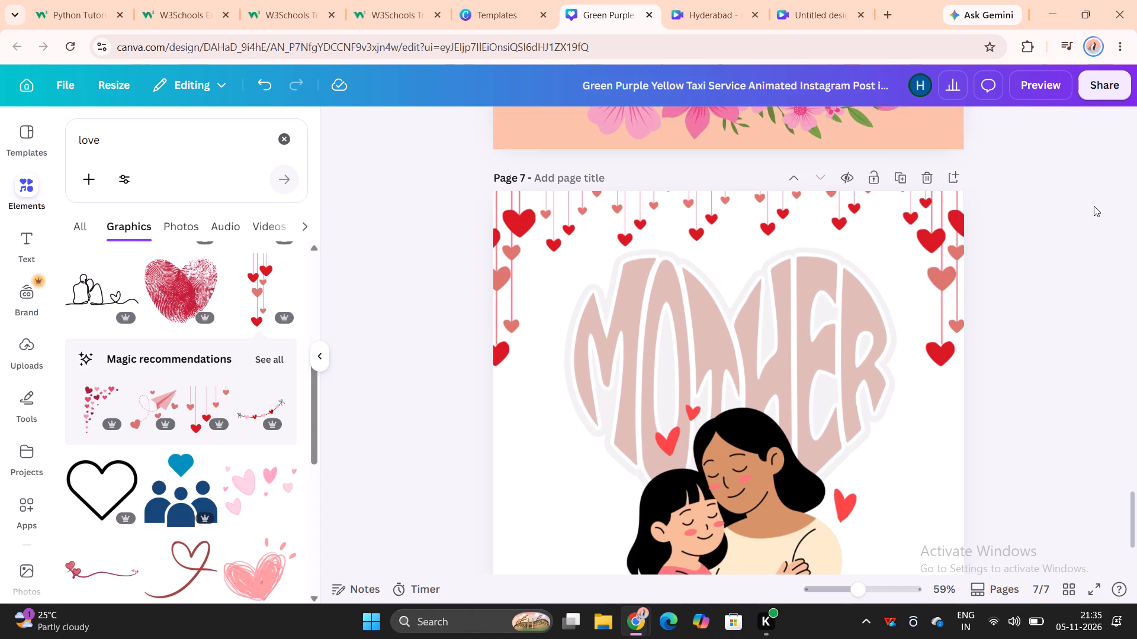
Review page 7 from the hanging hearts row down to the hugging pair at the bottom.
scroll(1094, 206, down, 2)
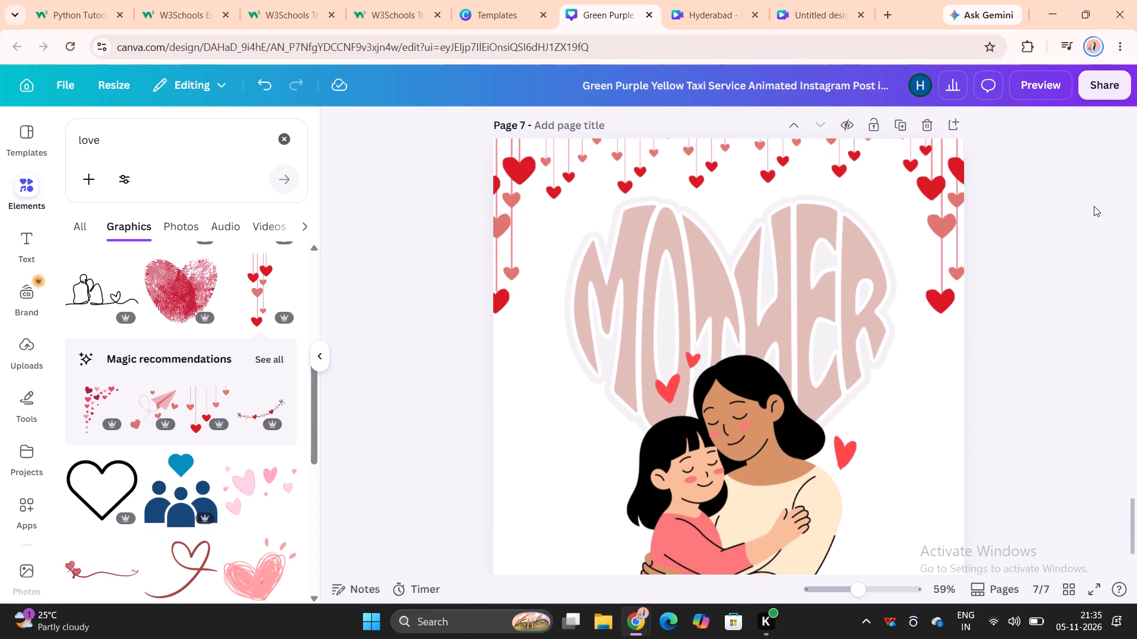
scroll(1094, 206, down, 2)
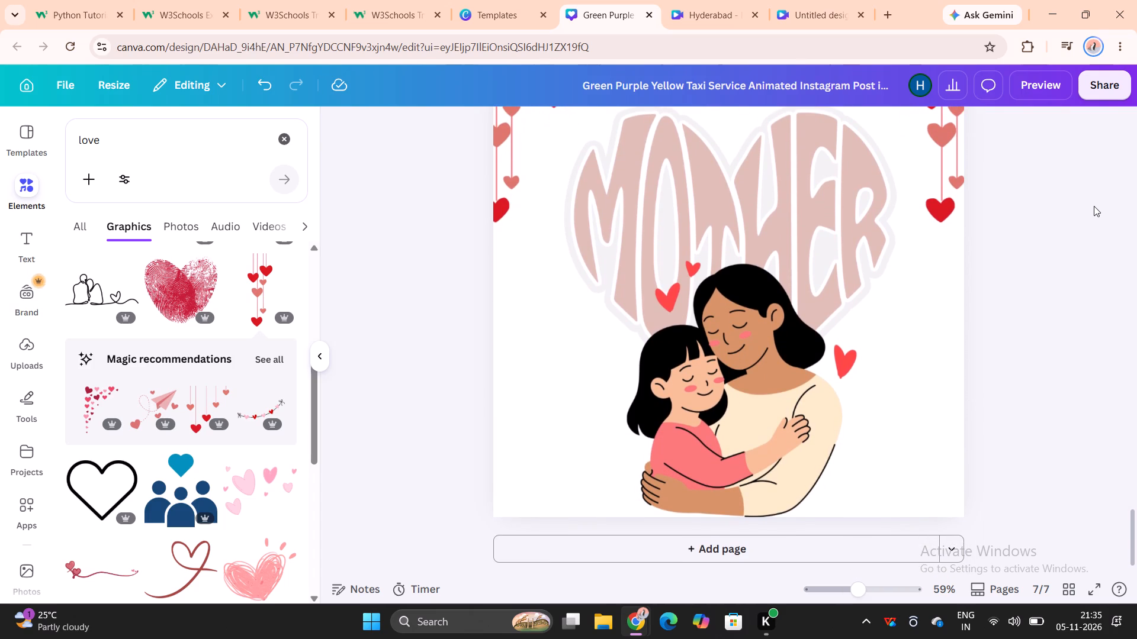
scroll(1094, 206, down, 4)
scroll(1094, 206, up, 1)
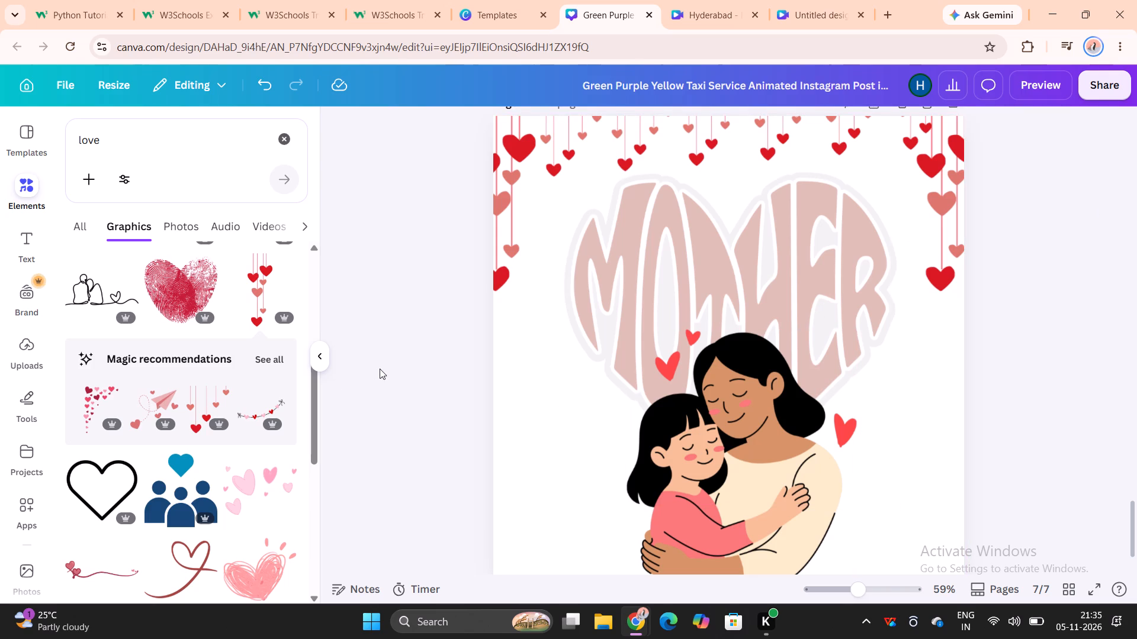
scroll(382, 369, down, 2)
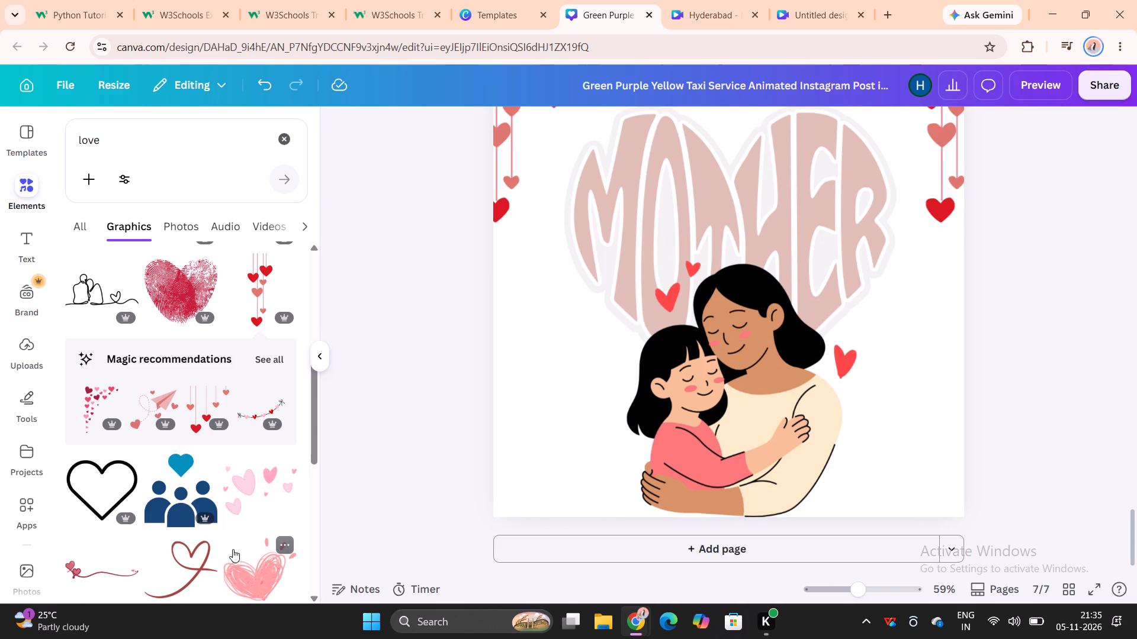
Browse the "love" graphics results for another decoration for page 7.
scroll(236, 546, down, 3)
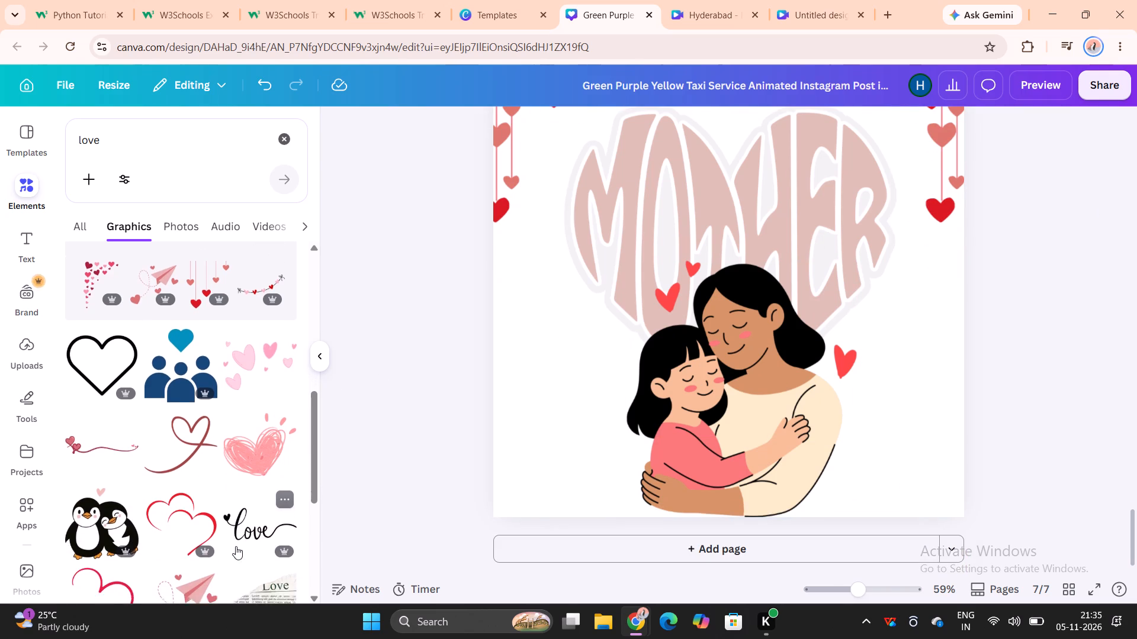
scroll(236, 546, down, 4)
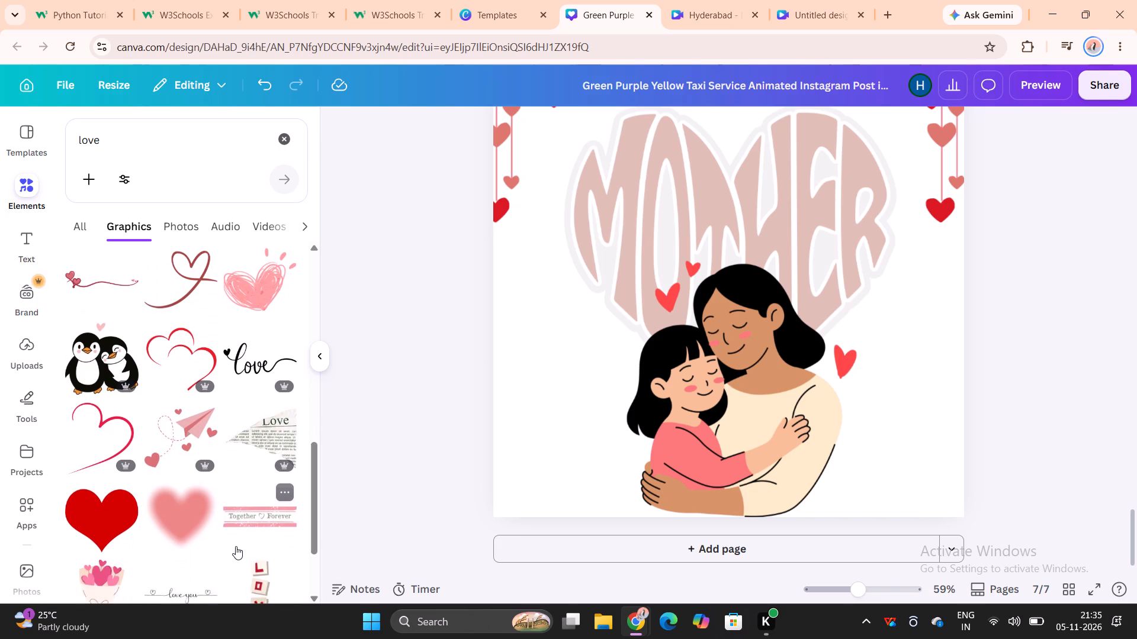
scroll(236, 546, down, 3)
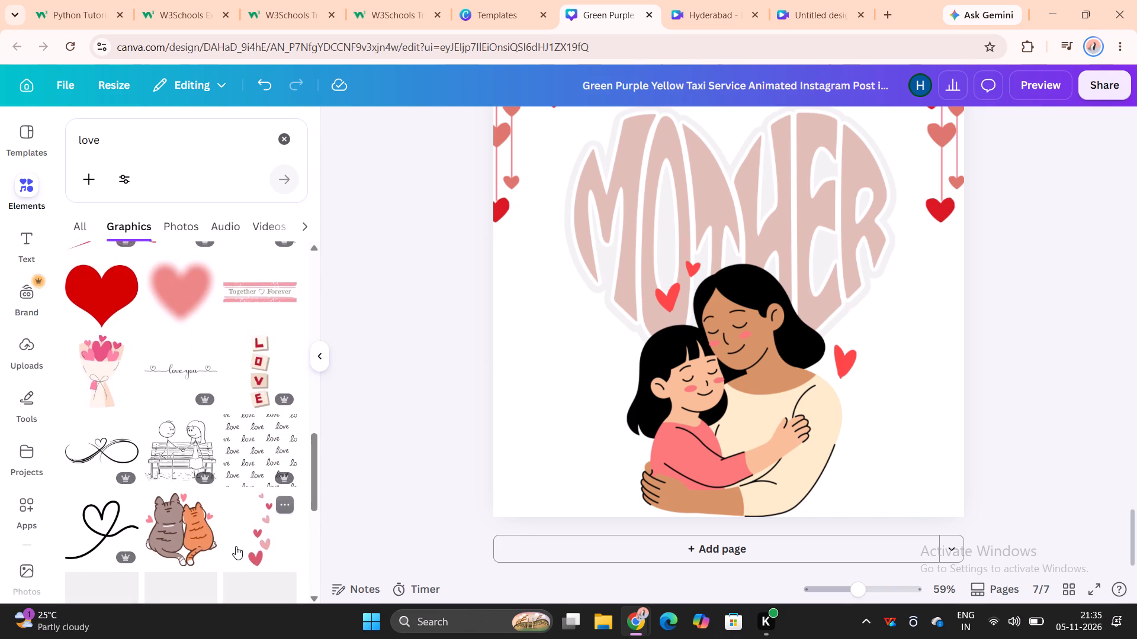
scroll(236, 546, down, 4)
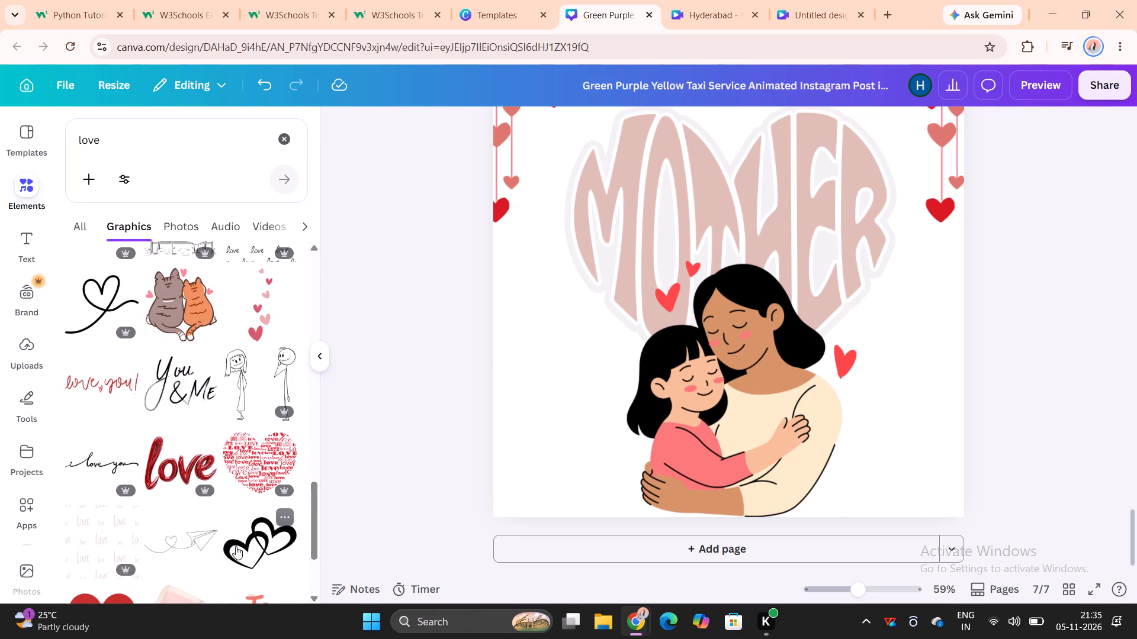
scroll(236, 546, down, 3)
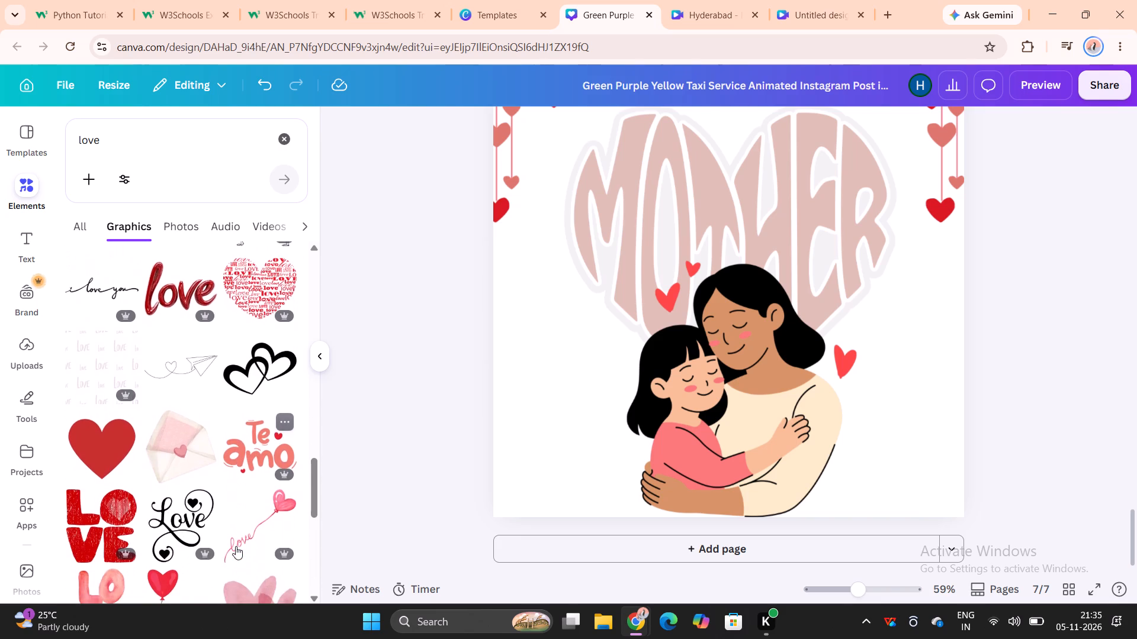
scroll(236, 546, down, 3)
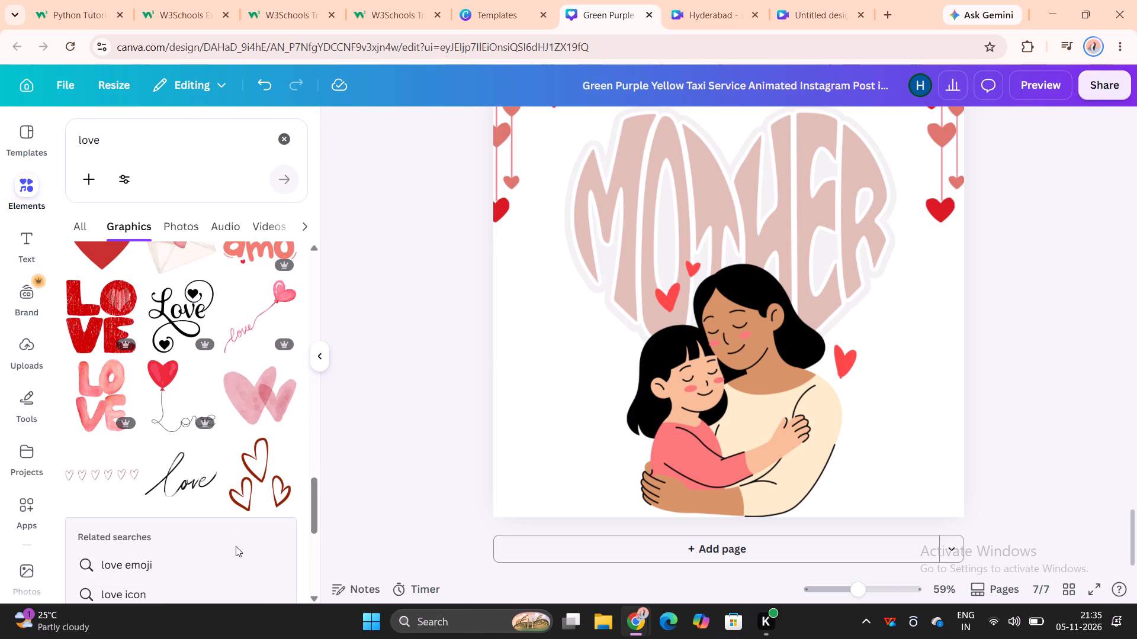
scroll(236, 546, down, 2)
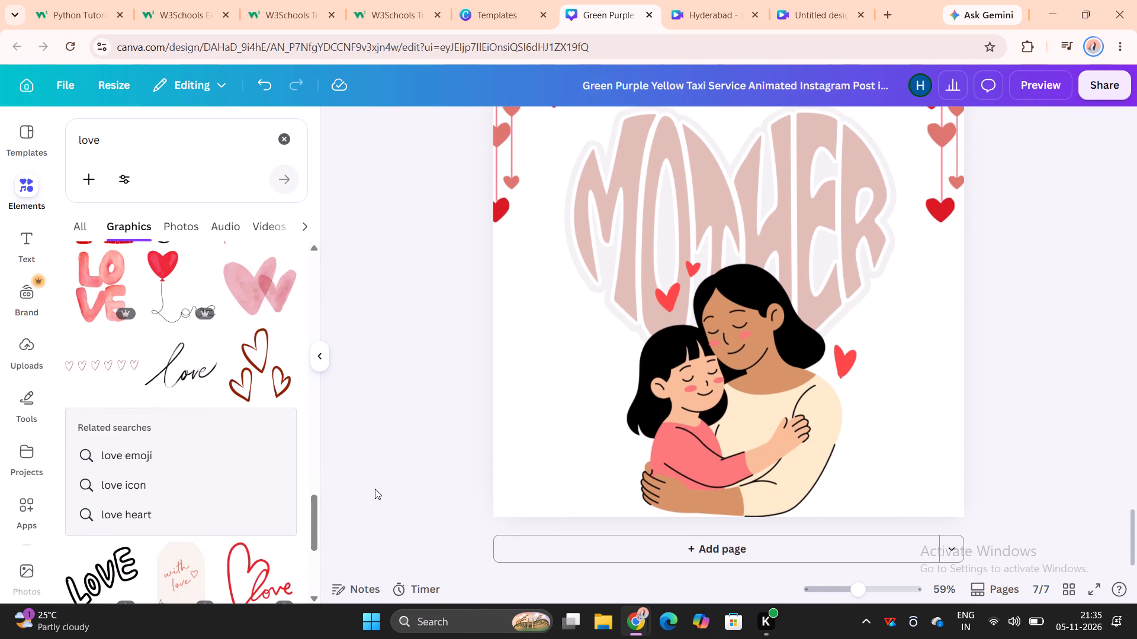
Check page 7's overall layout, from the end of page 6 down to the hugging pair.
click(552, 475)
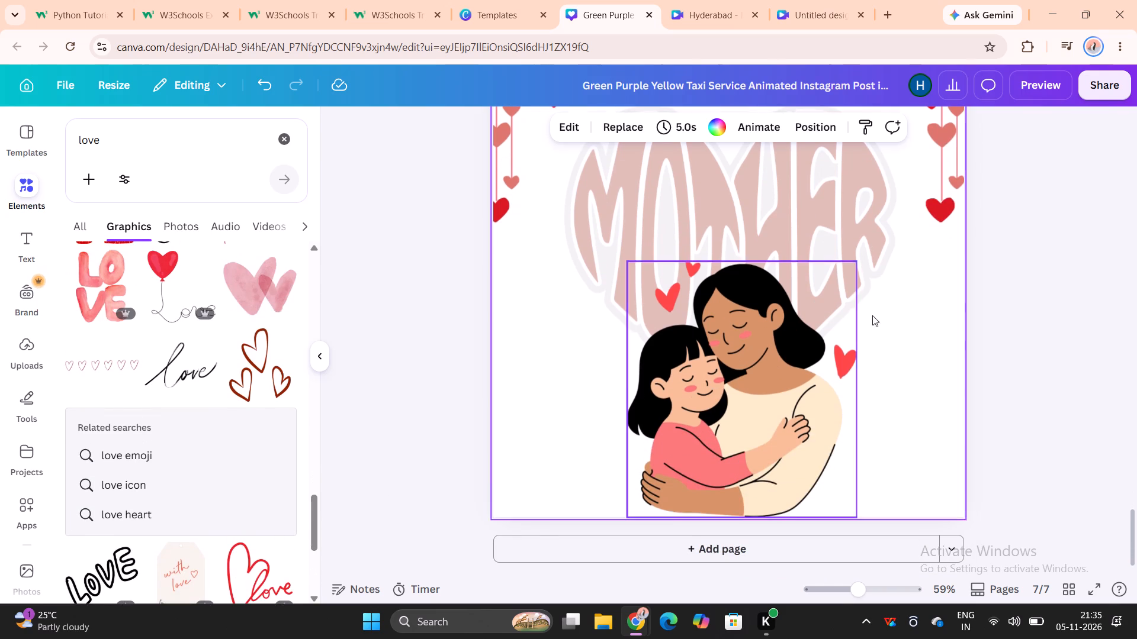
scroll(911, 338, down, 1)
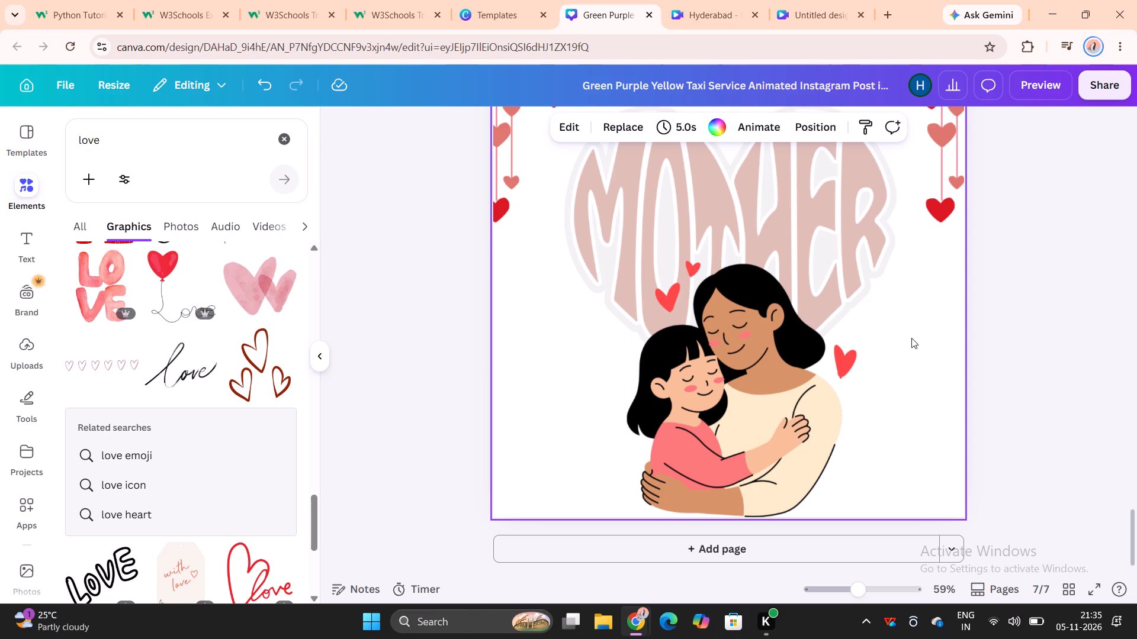
scroll(911, 338, down, 1)
scroll(911, 338, left, 1)
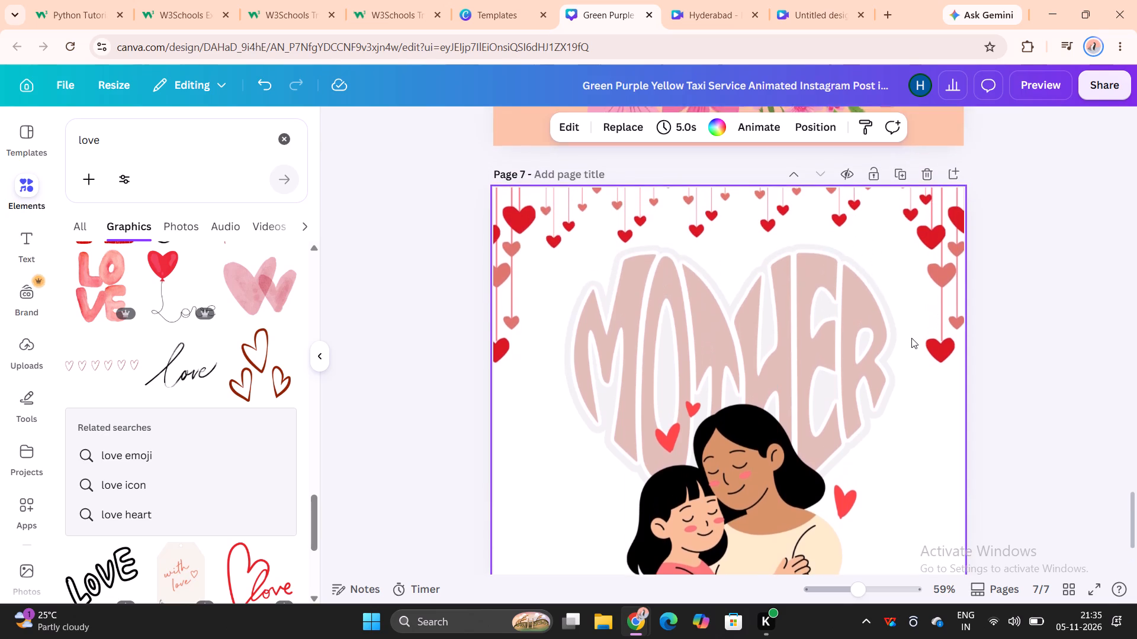
scroll(911, 338, left, 1)
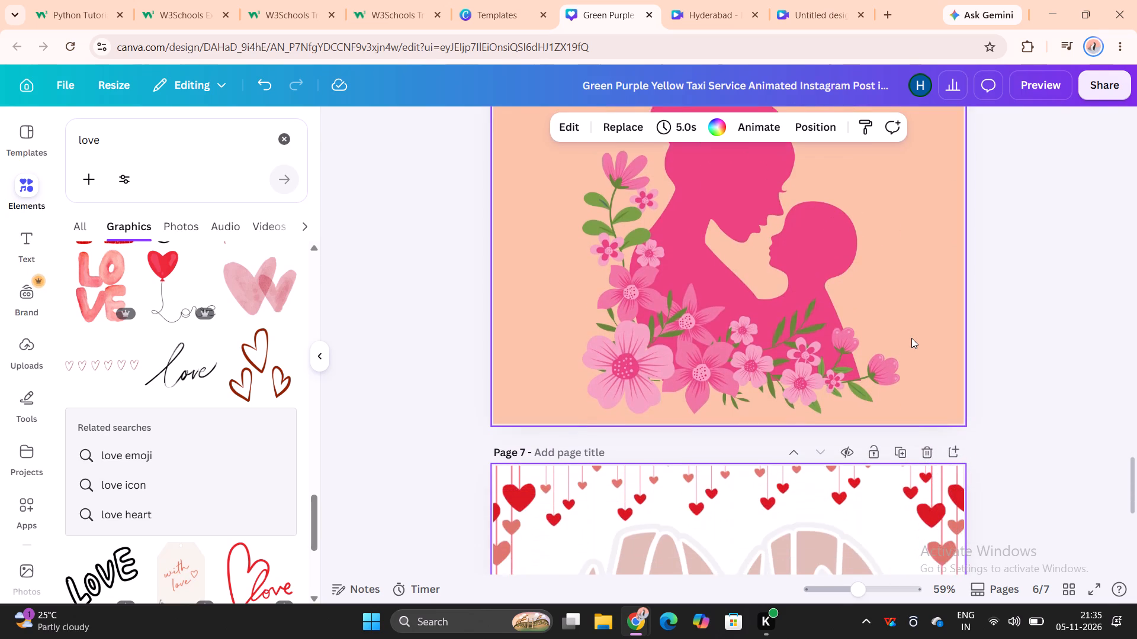
scroll(911, 338, left, 1)
scroll(911, 338, down, 2)
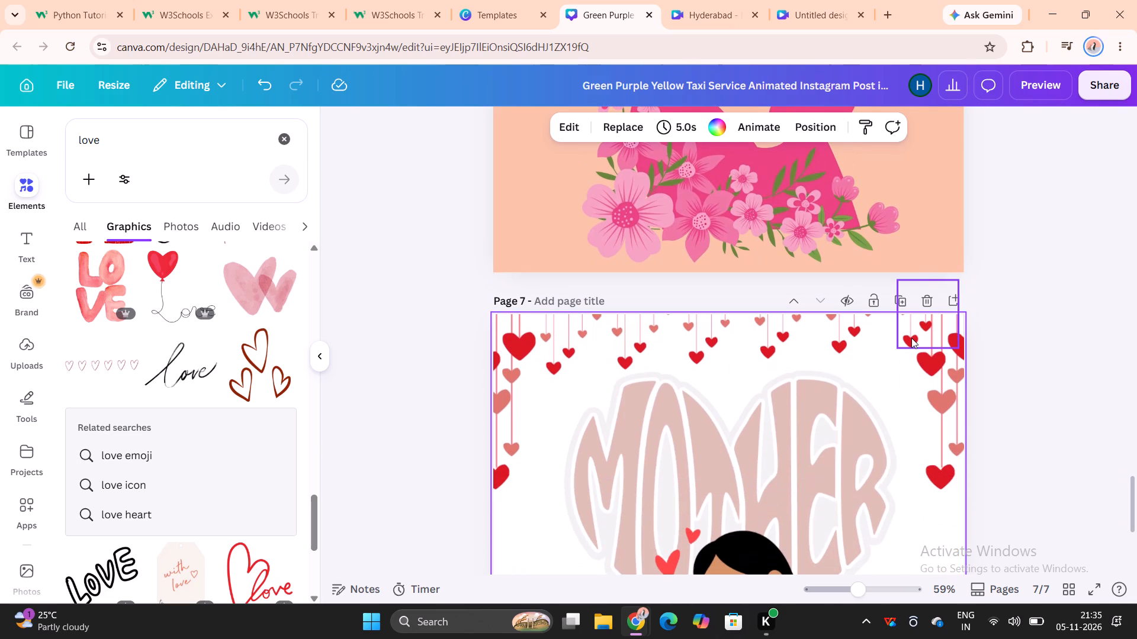
scroll(911, 338, down, 1)
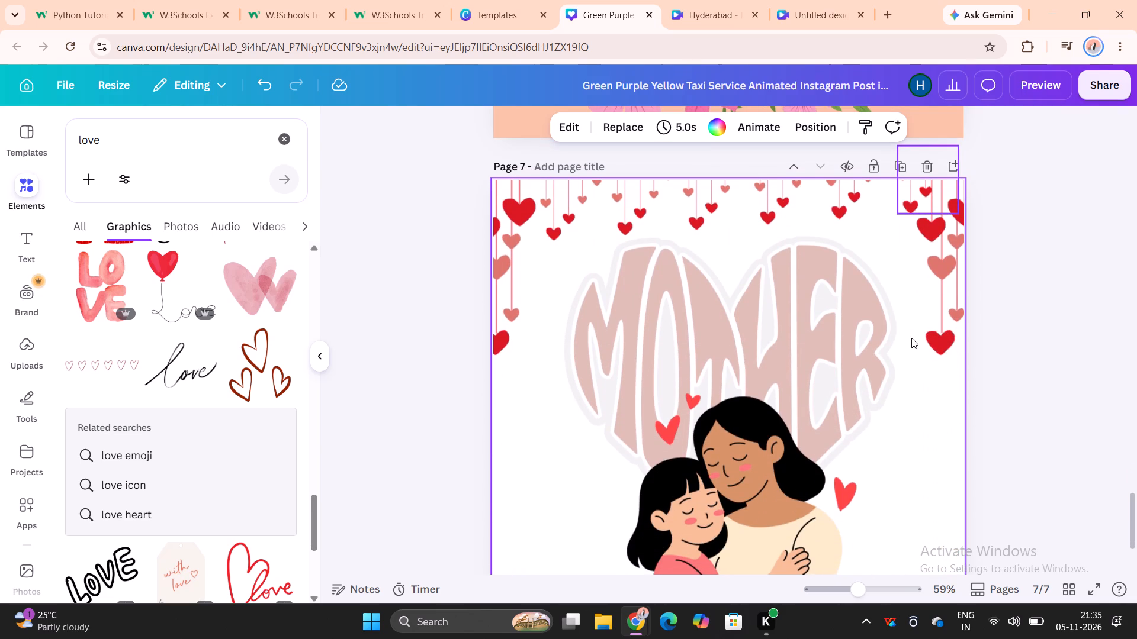
scroll(911, 338, down, 4)
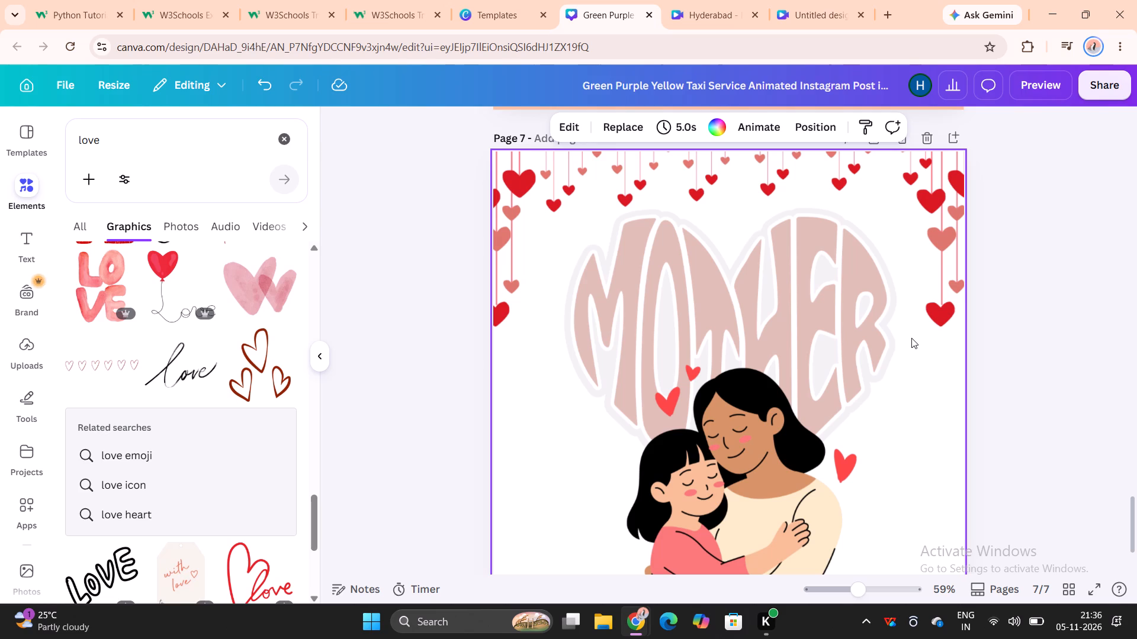
scroll(911, 338, down, 1)
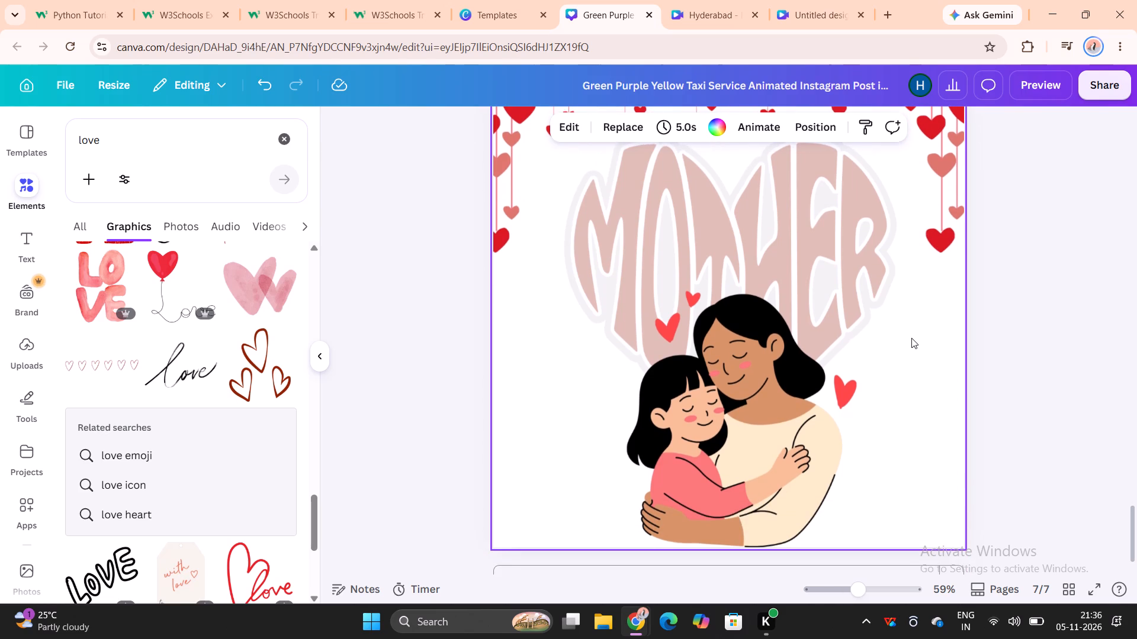
scroll(911, 338, down, 6)
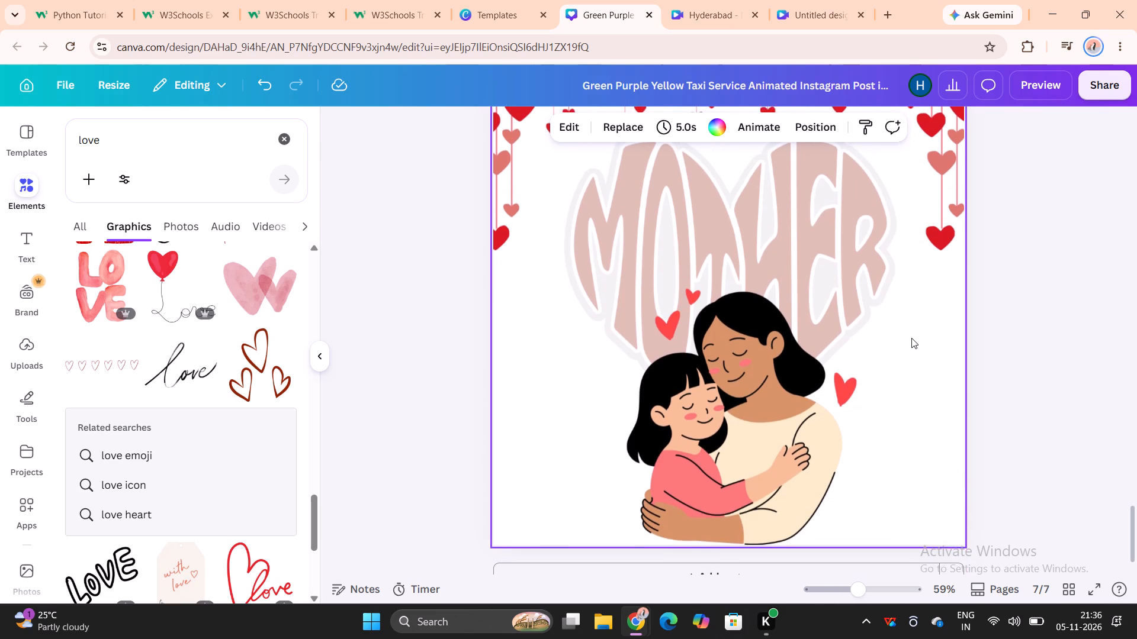
Review page 7's composition, from the hanging hearts row and heart lettering down to the hugging pair.
scroll(911, 338, down, 1)
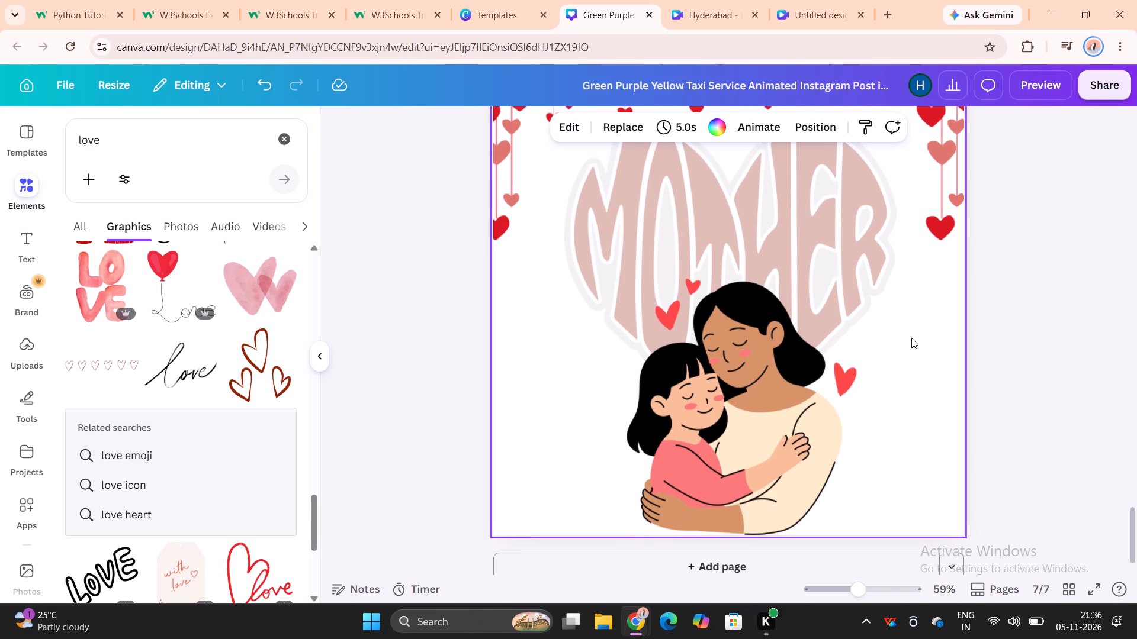
scroll(911, 338, down, 2)
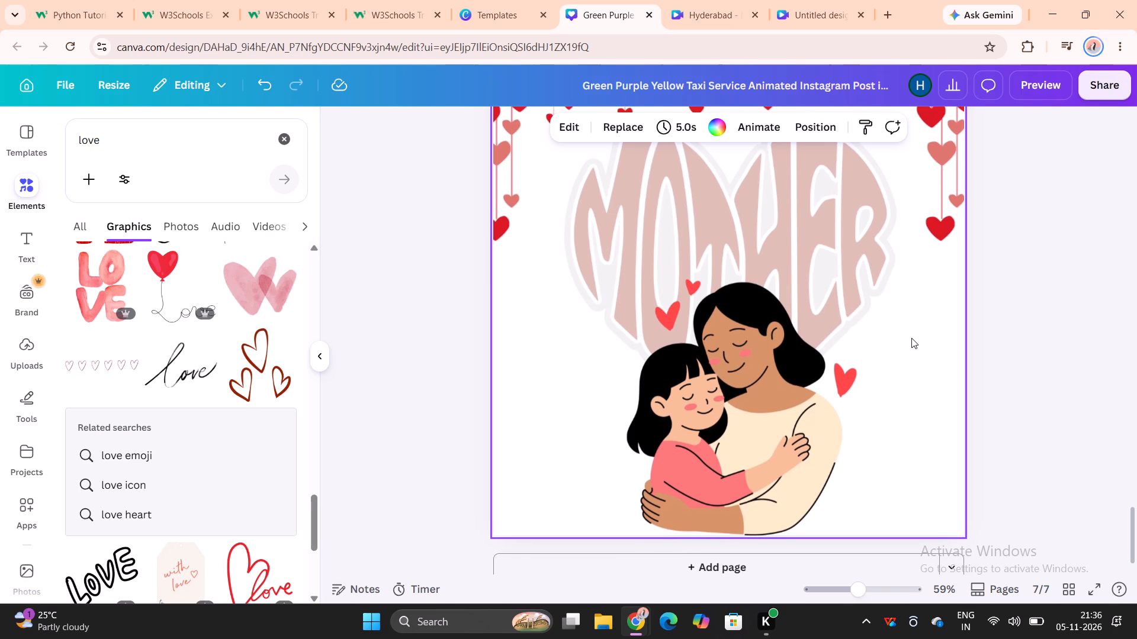
scroll(911, 338, down, 2)
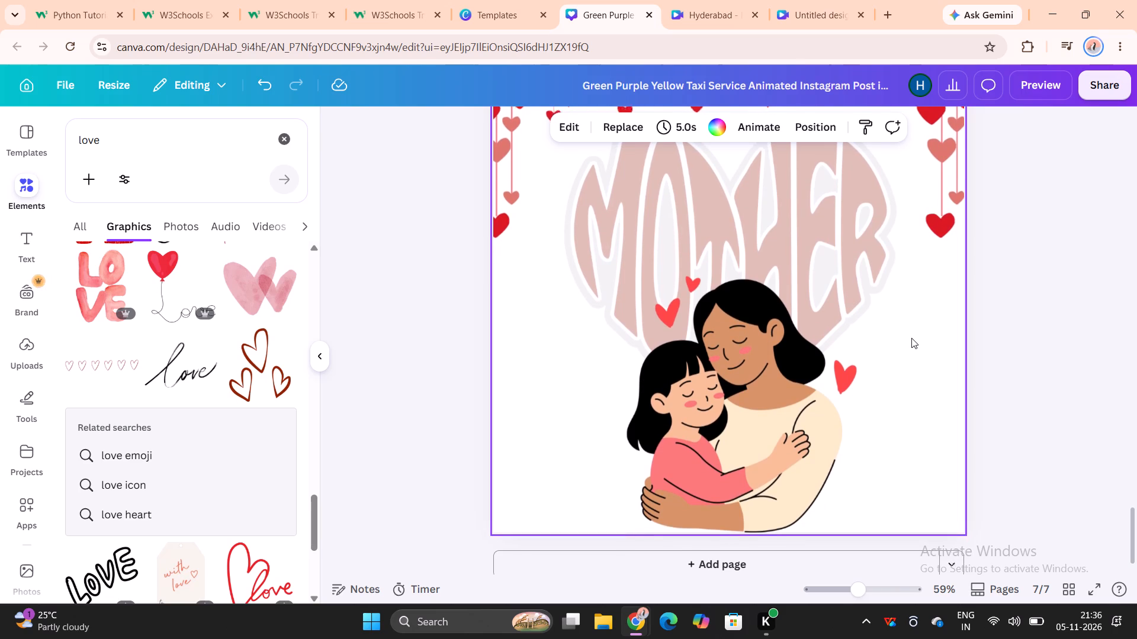
scroll(911, 338, down, 1)
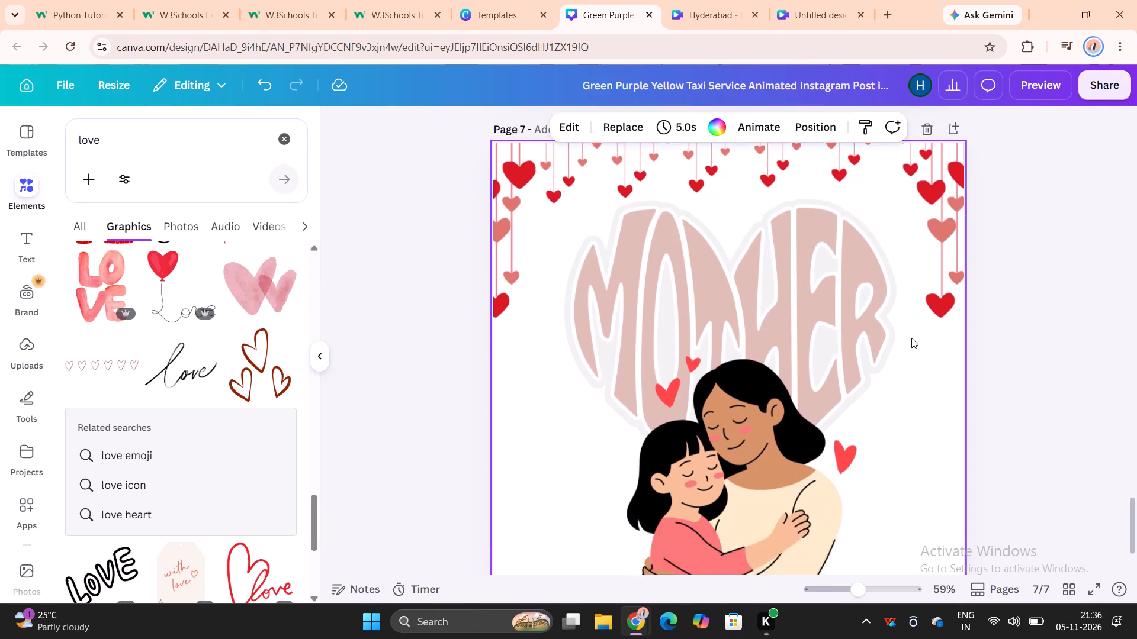
scroll(911, 338, down, 1)
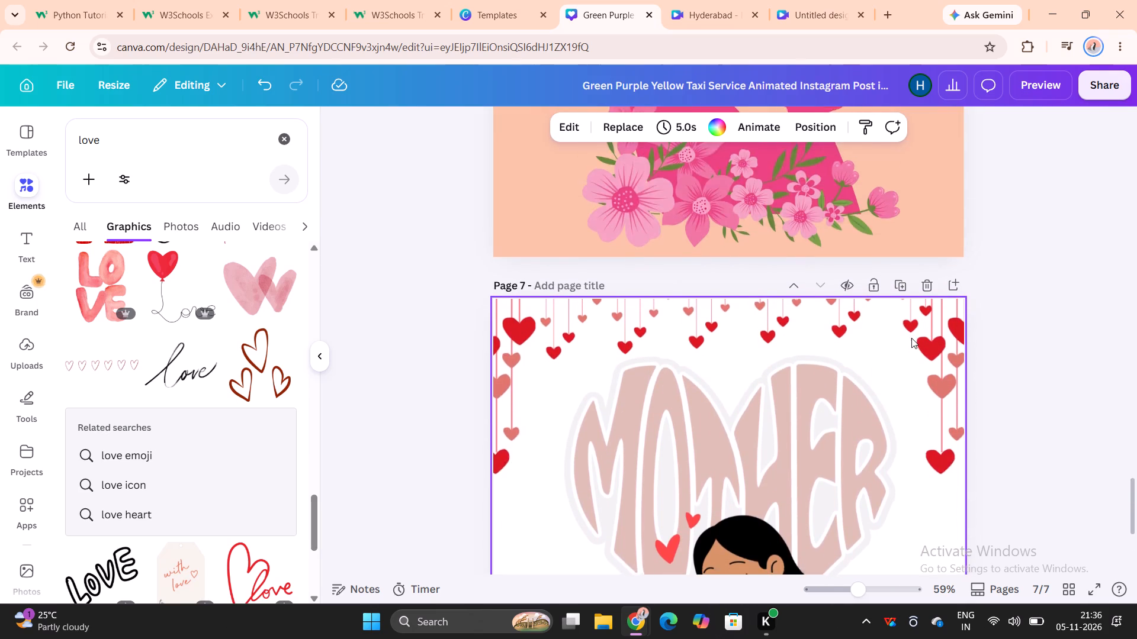
scroll(911, 338, down, 1)
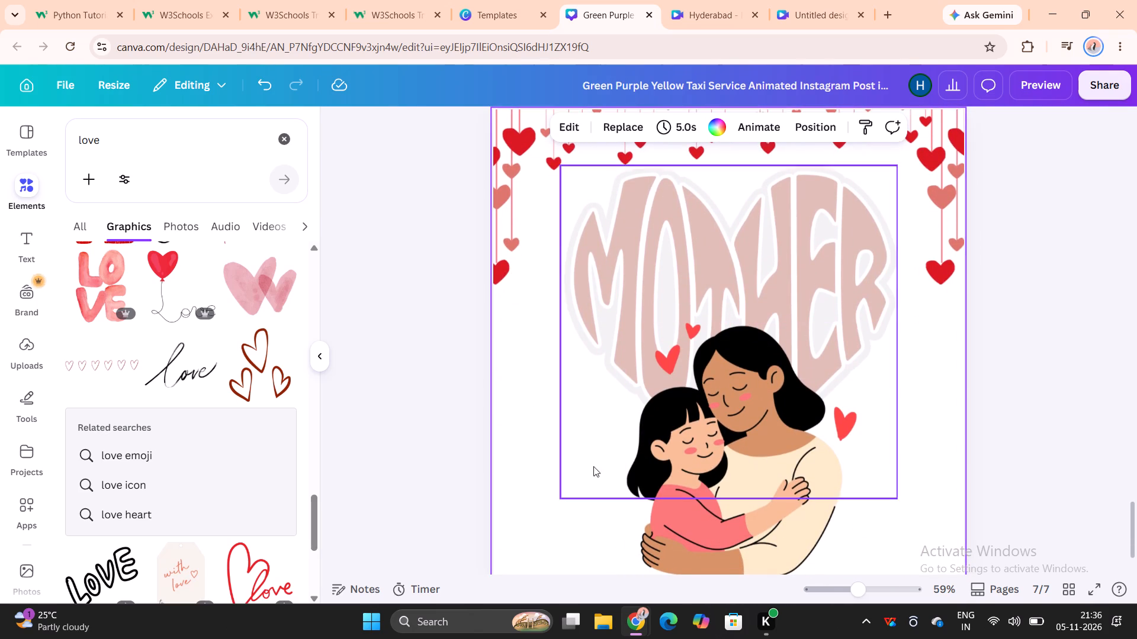
Browse further through the "love" graphics results for another decoration for page 7.
scroll(240, 374, down, 4)
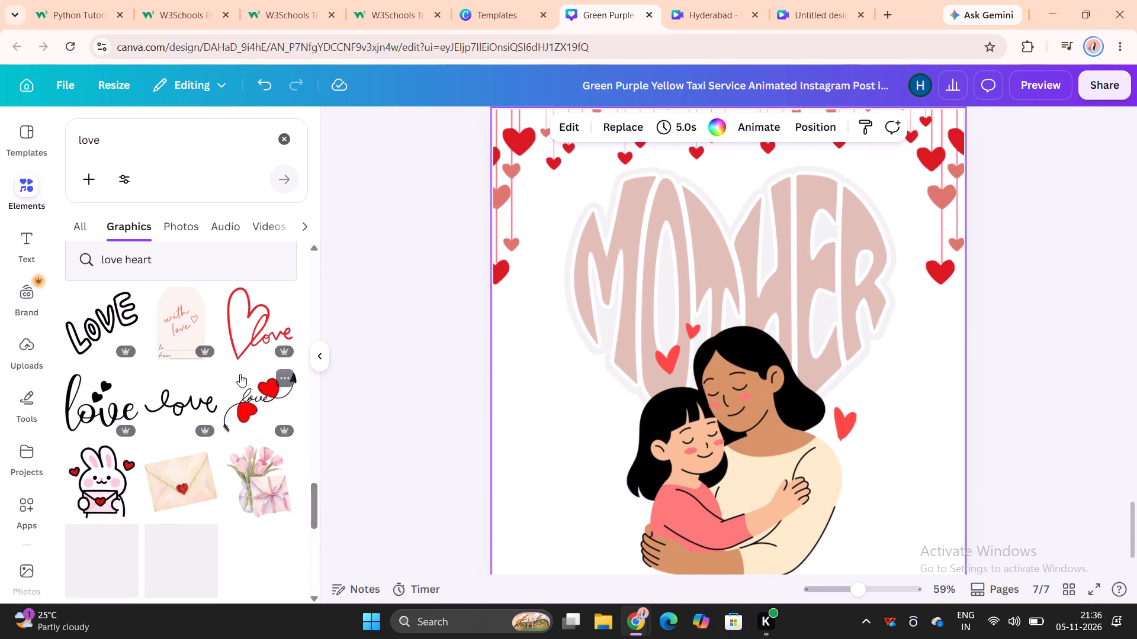
scroll(240, 374, down, 5)
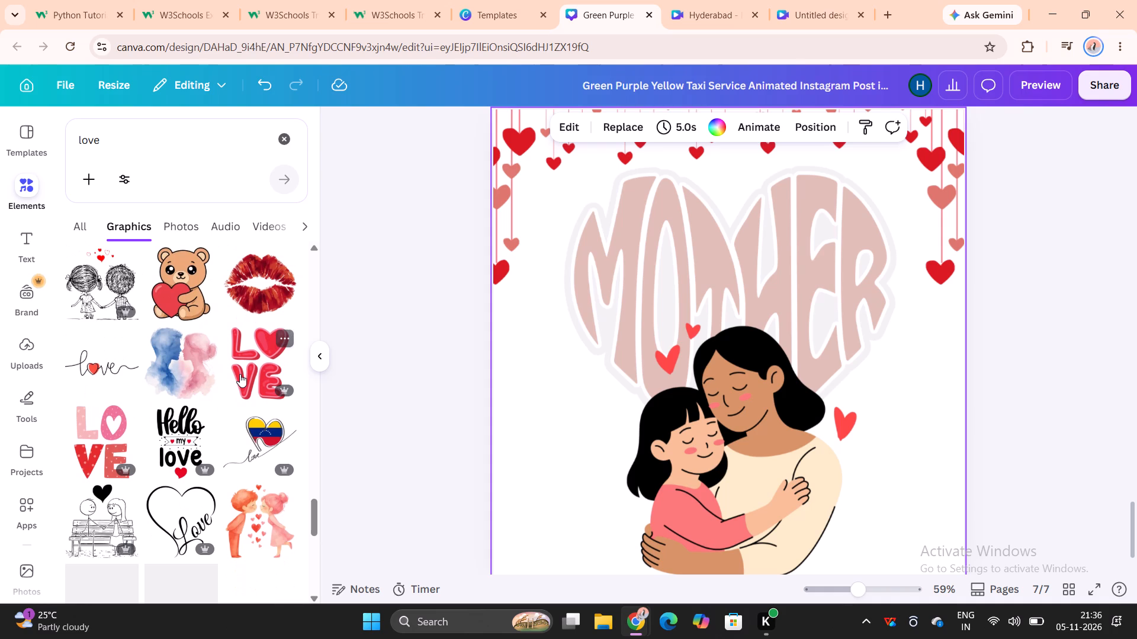
scroll(240, 374, down, 2)
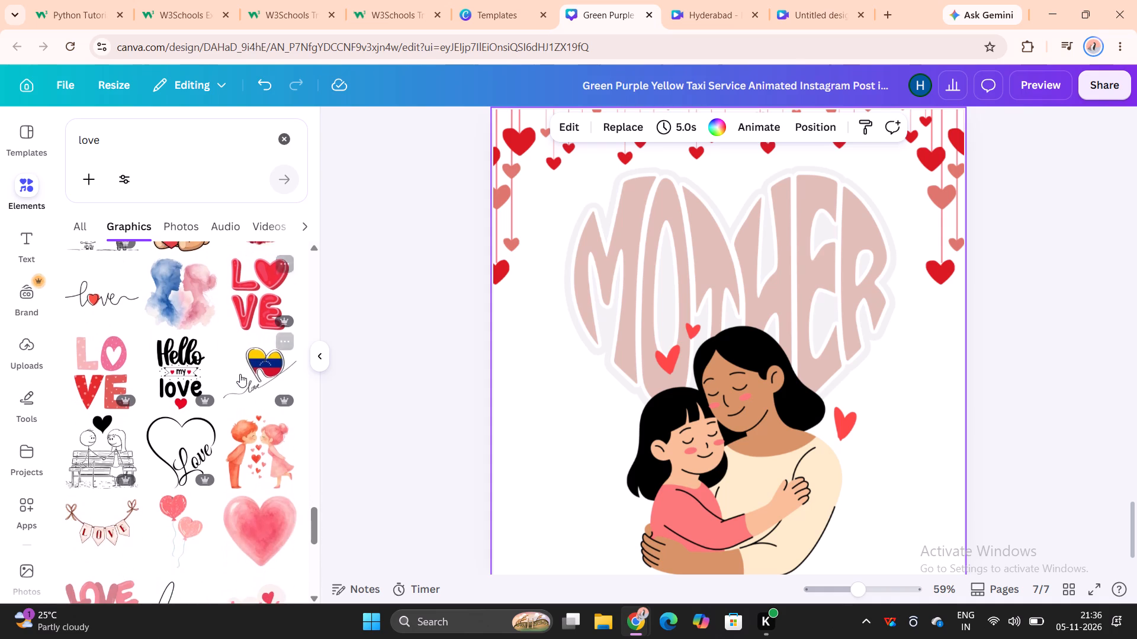
scroll(240, 374, down, 4)
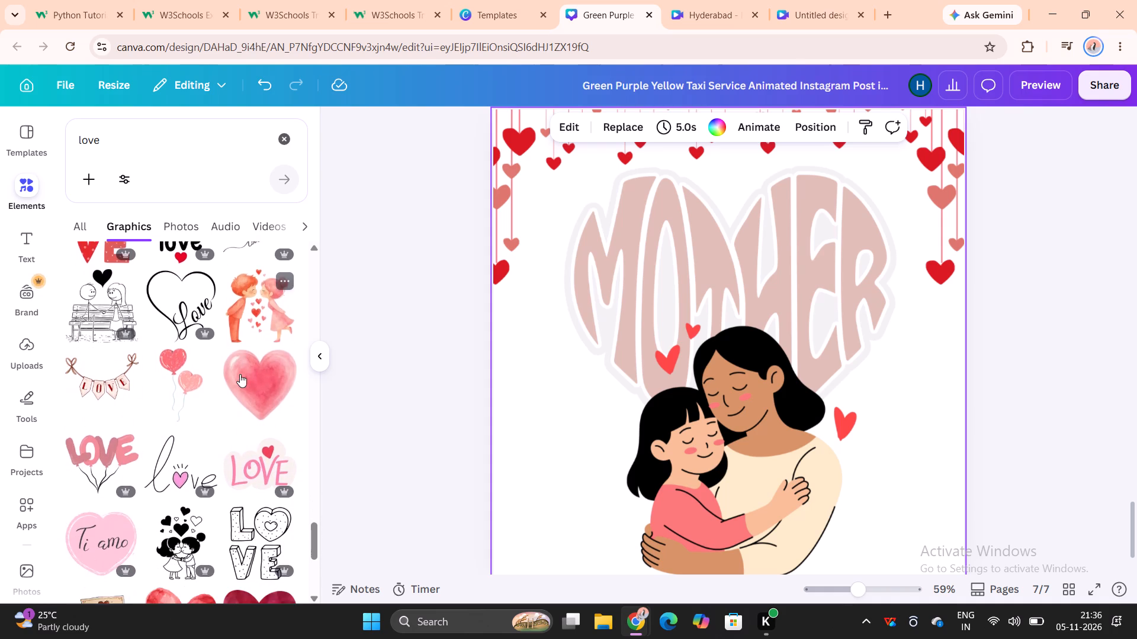
scroll(240, 374, down, 3)
scroll(240, 374, left, 1)
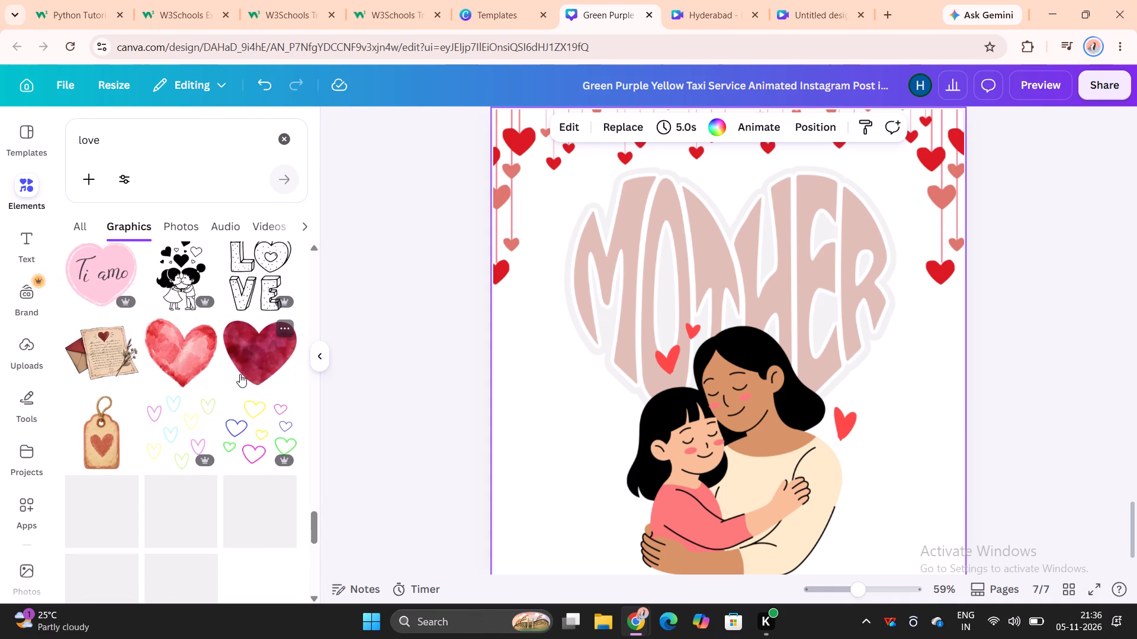
scroll(240, 374, left, 1)
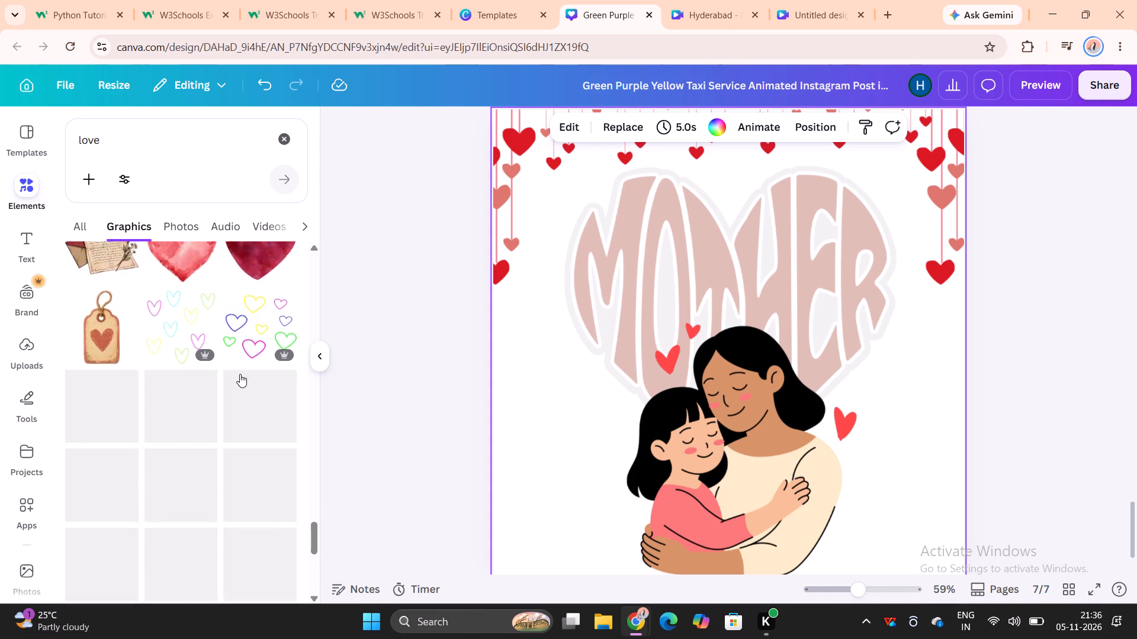
scroll(240, 374, left, 1)
scroll(240, 374, down, 1)
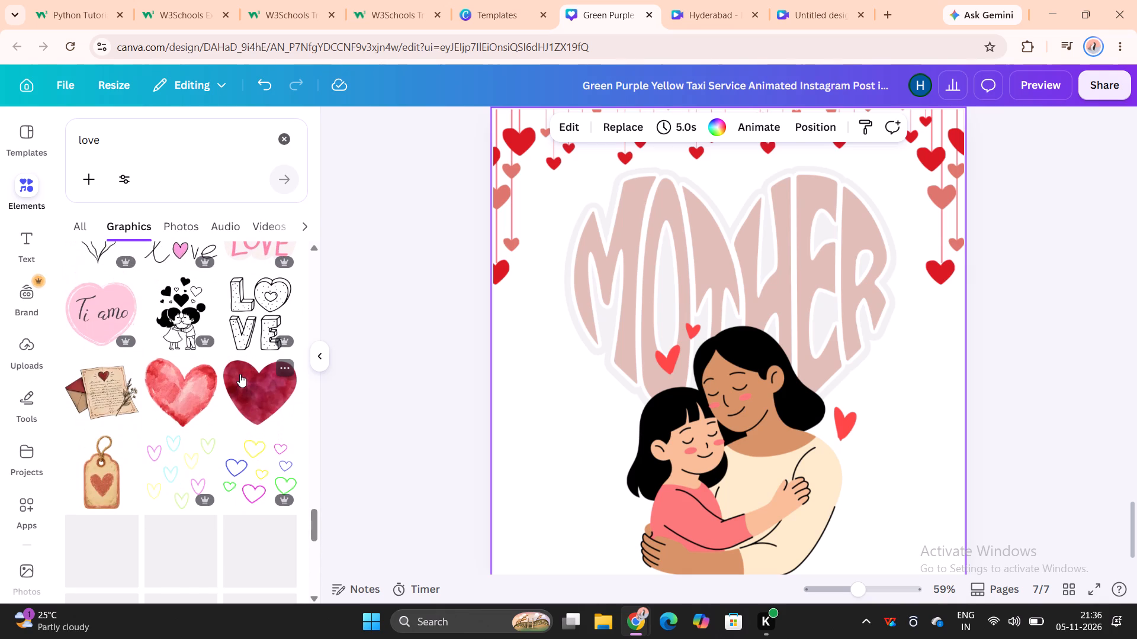
scroll(240, 374, down, 2)
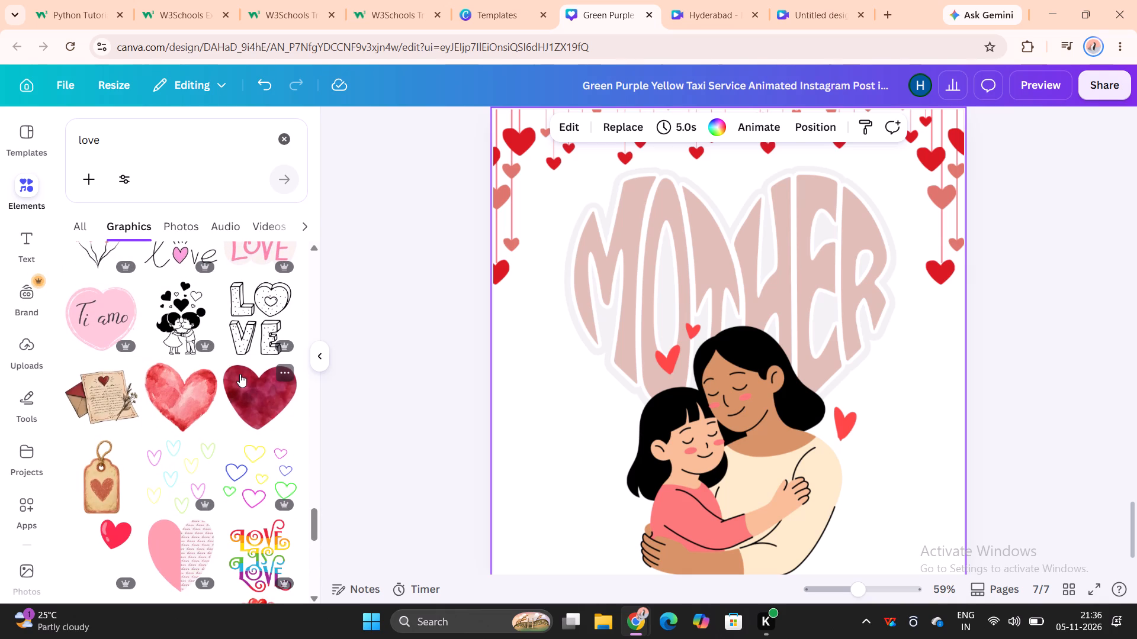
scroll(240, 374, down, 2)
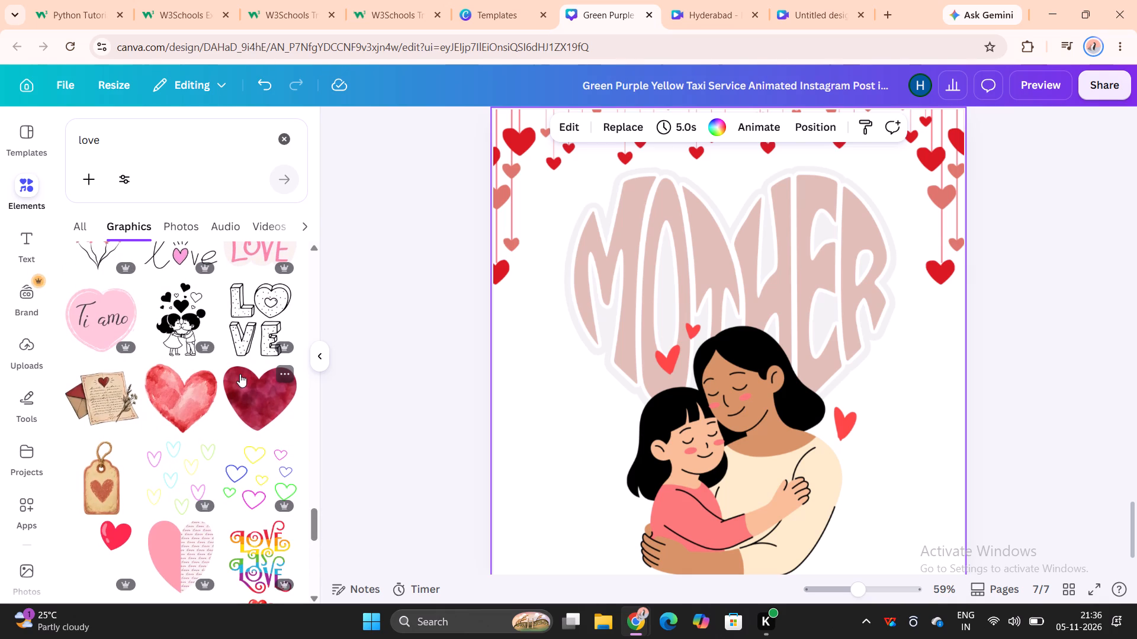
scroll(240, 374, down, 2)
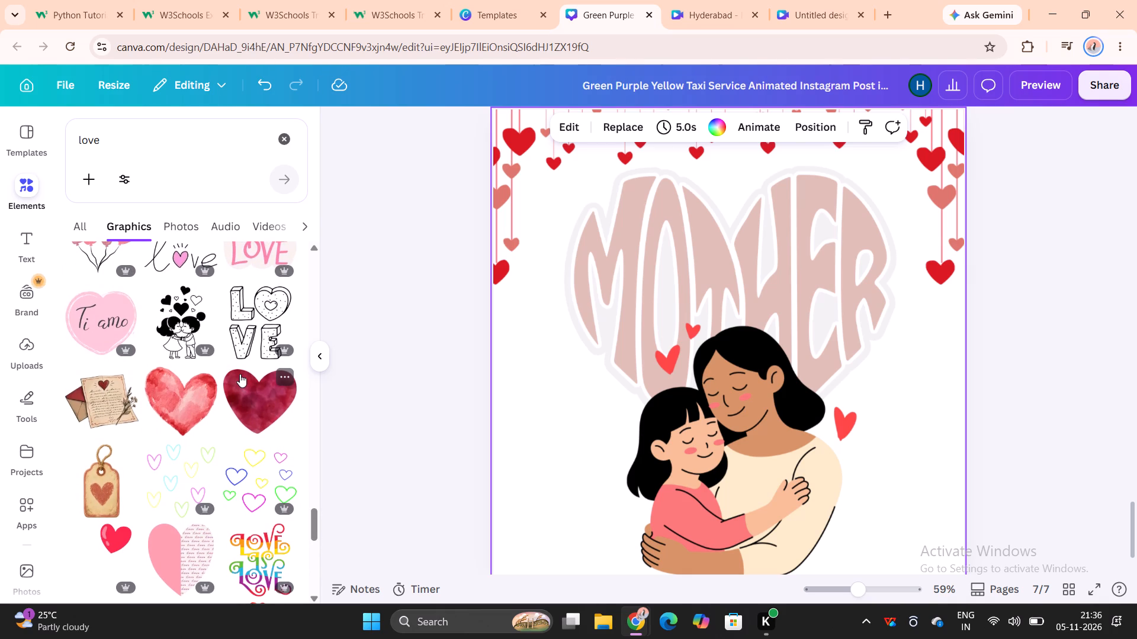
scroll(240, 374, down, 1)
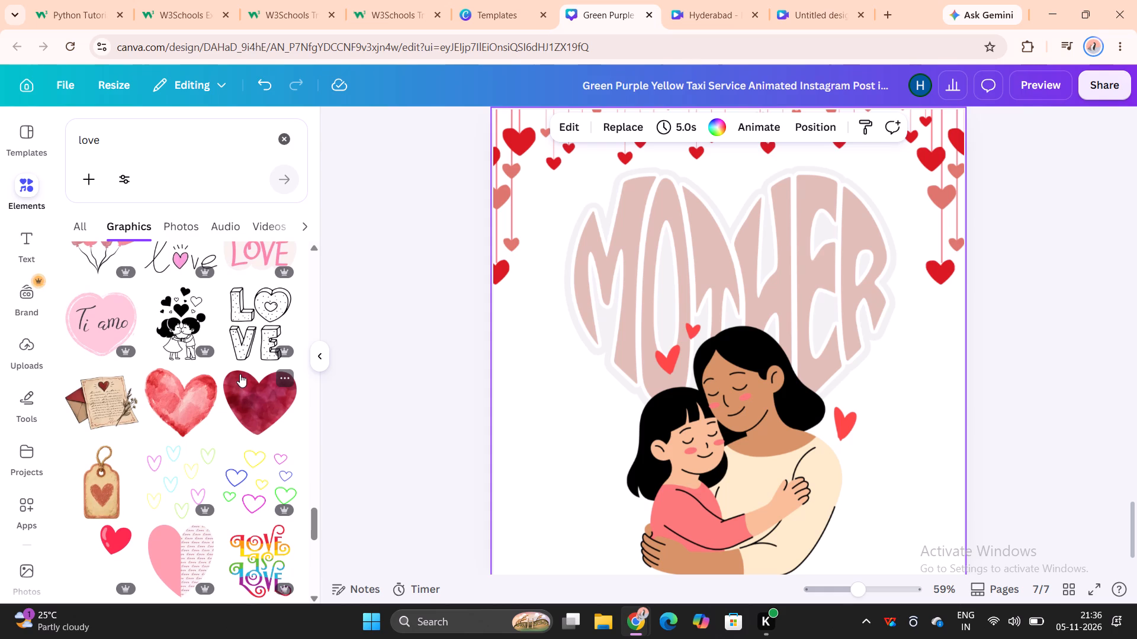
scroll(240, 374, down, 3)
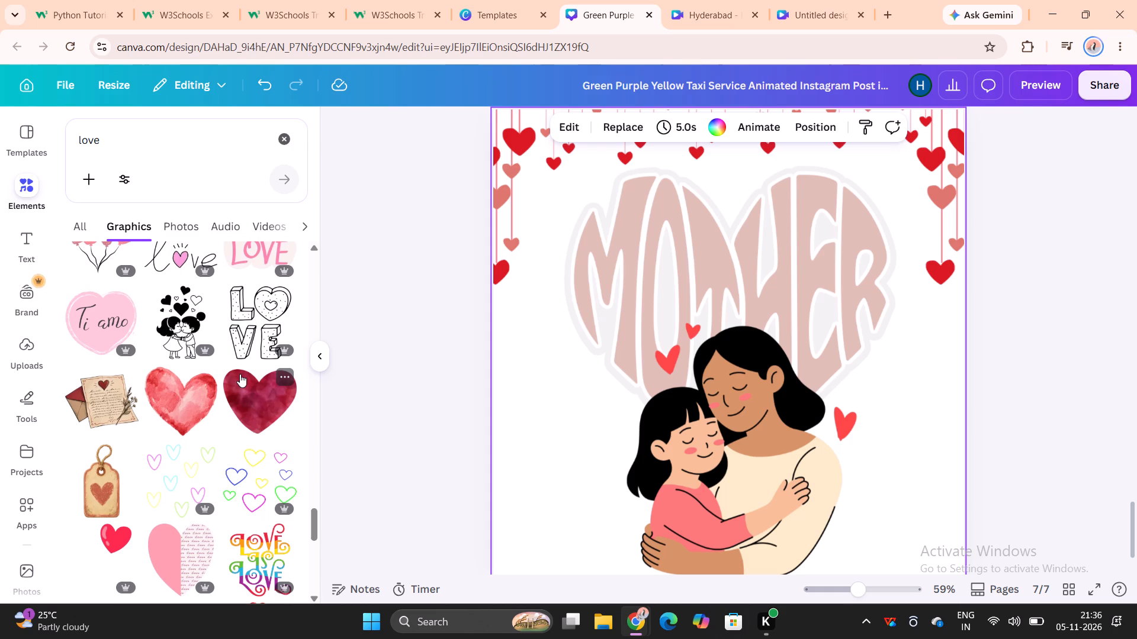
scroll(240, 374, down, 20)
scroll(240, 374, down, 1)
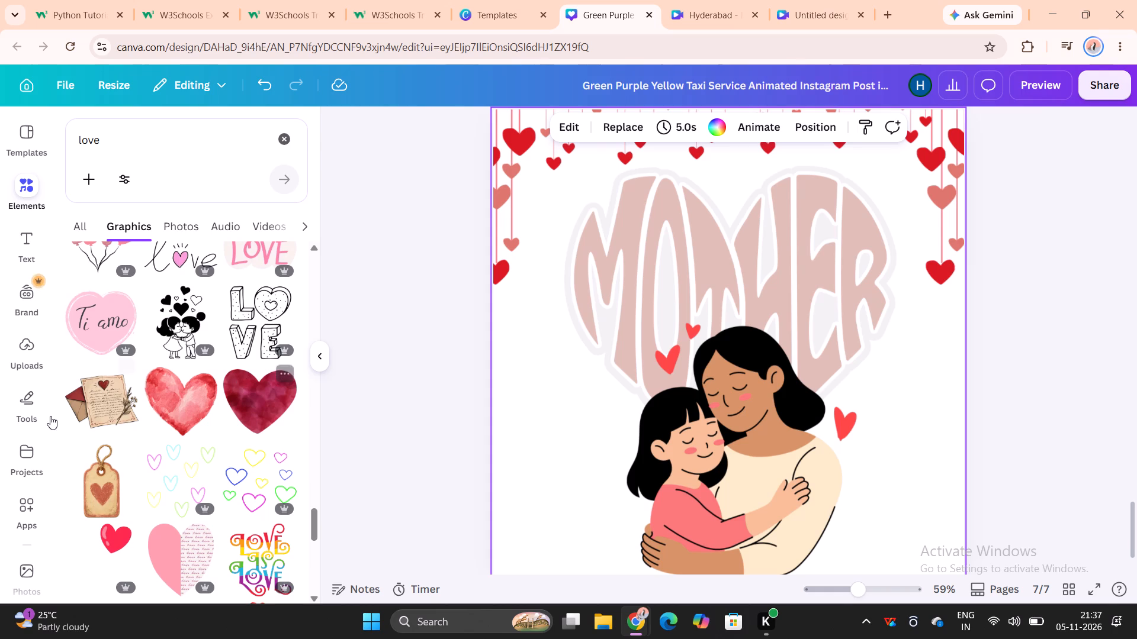
Add a new blank page 8 after the finished mother-themed page 7.
click(1056, 421)
scroll(1056, 421, down, 2)
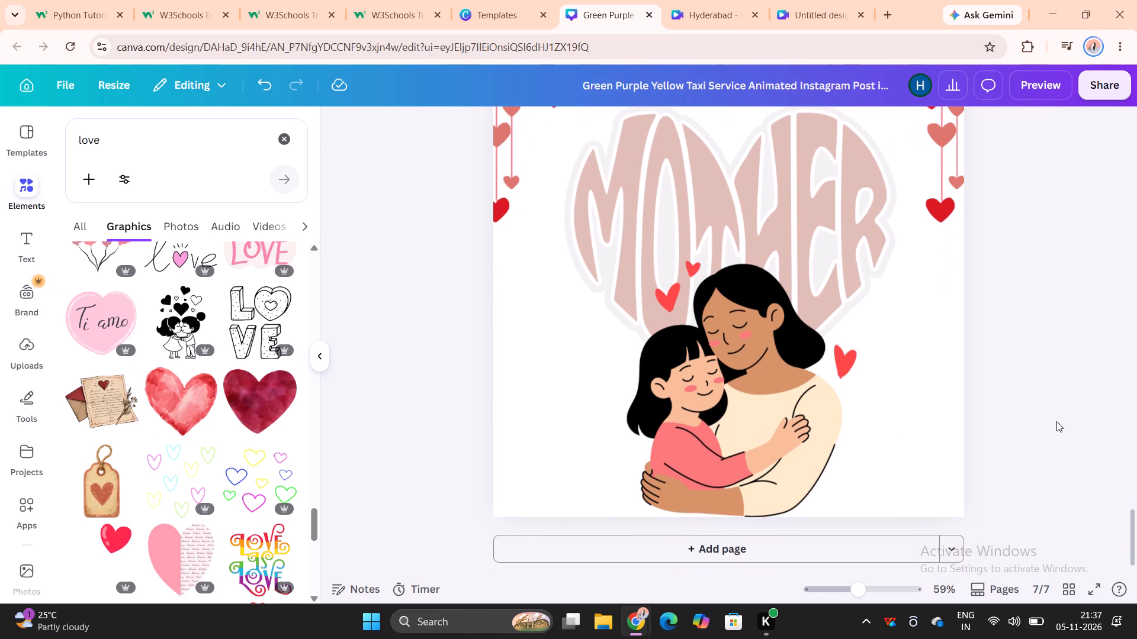
scroll(1056, 421, down, 1)
click(811, 555)
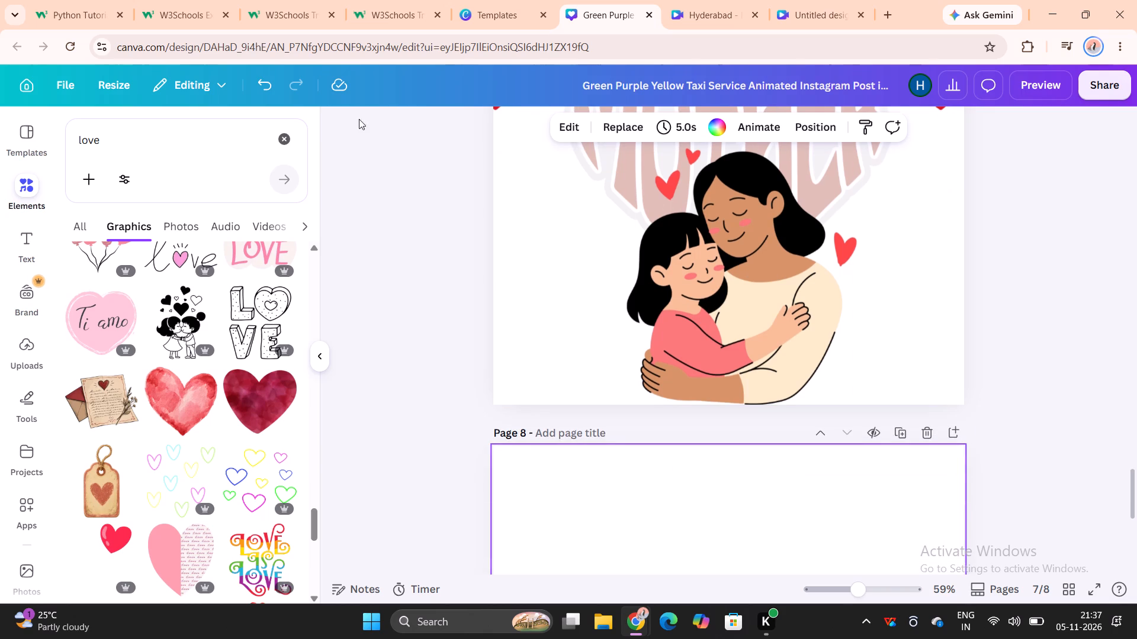
Search the elements library for "father" and show all the matching graphics.
click(287, 133)
text(father)
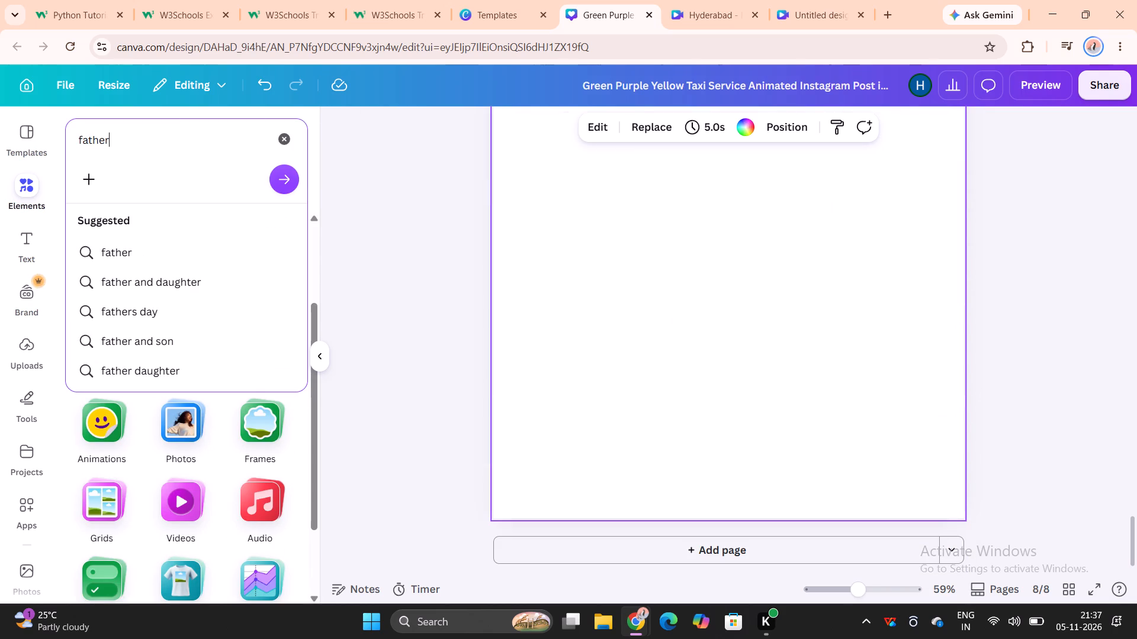
key(Return)
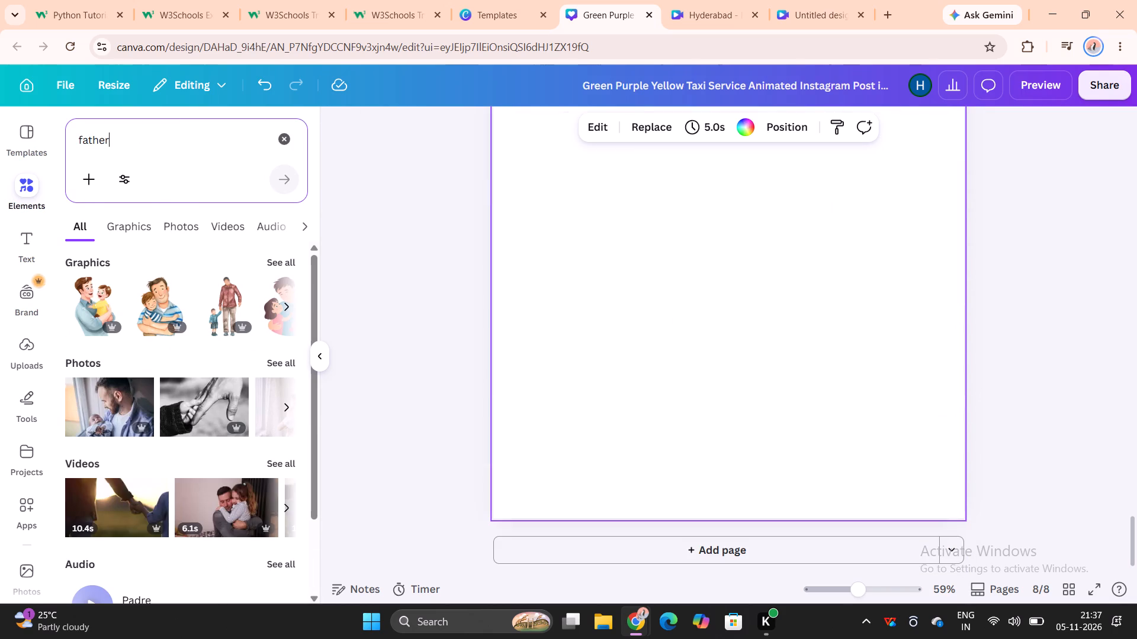
click(282, 258)
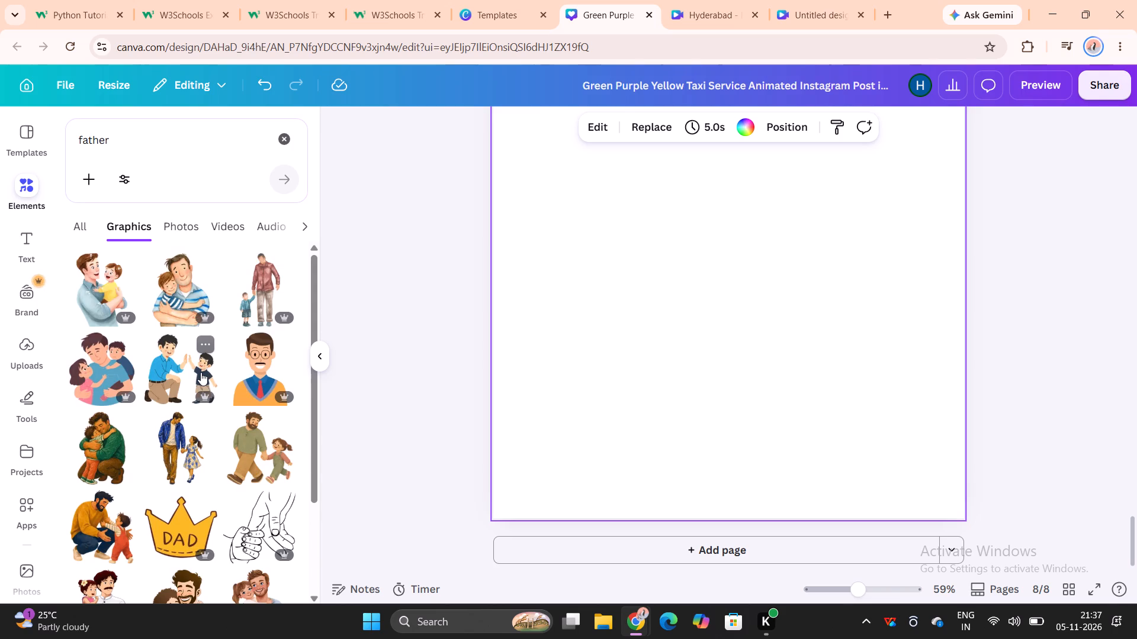
Add the black silhouette of a father lifting a baby from the "father" graphics to page 8.
scroll(201, 372, down, 2)
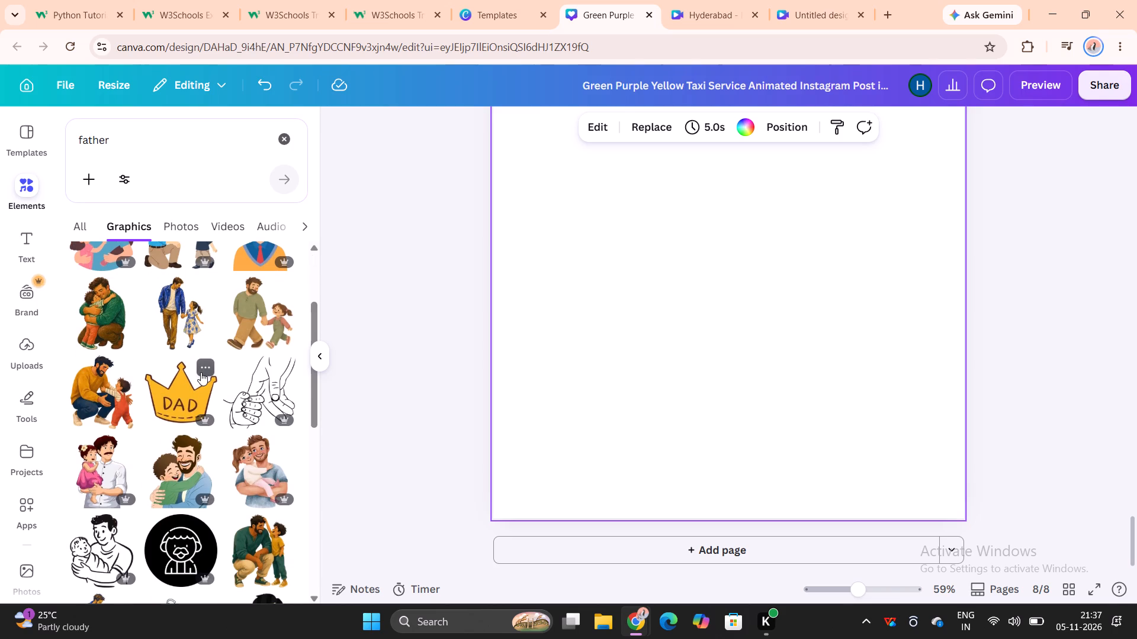
scroll(201, 372, down, 1)
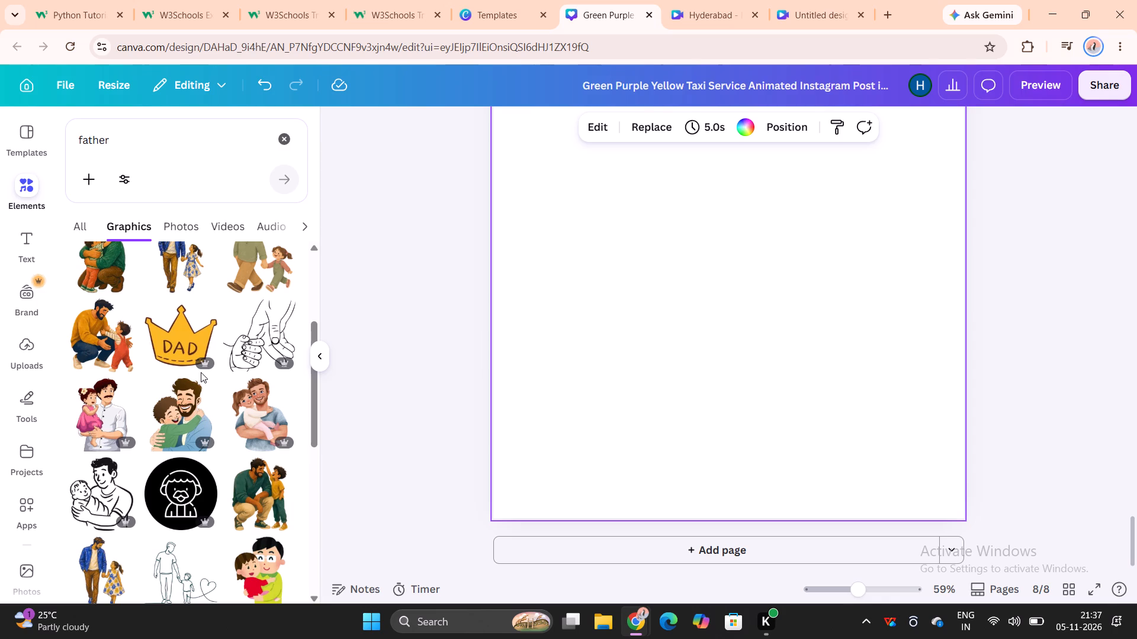
scroll(201, 372, down, 3)
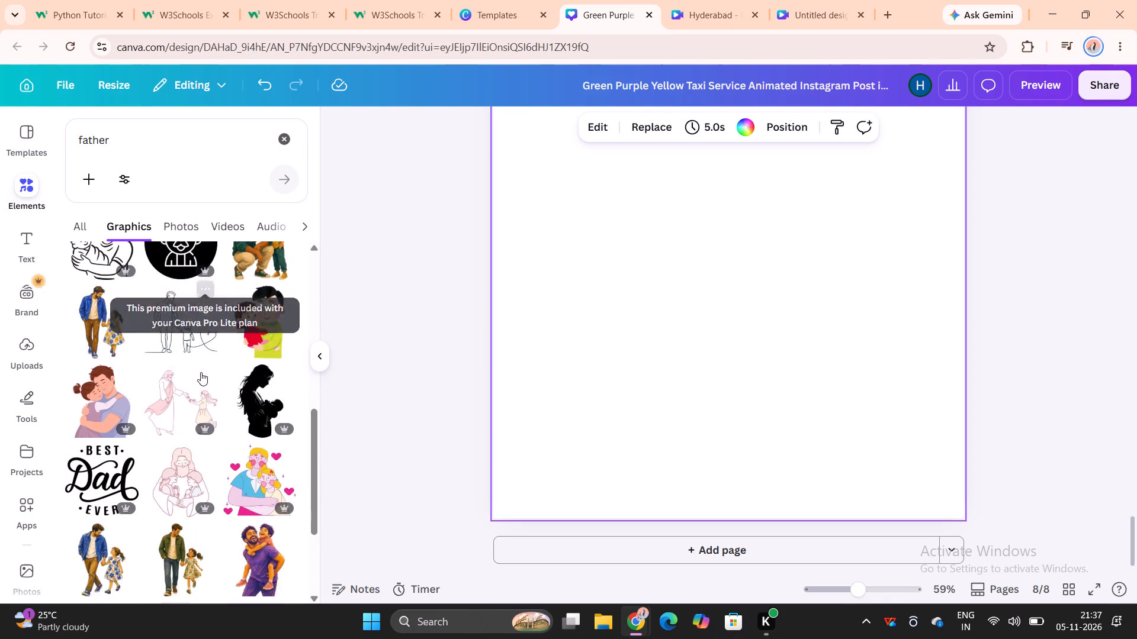
scroll(201, 372, down, 3)
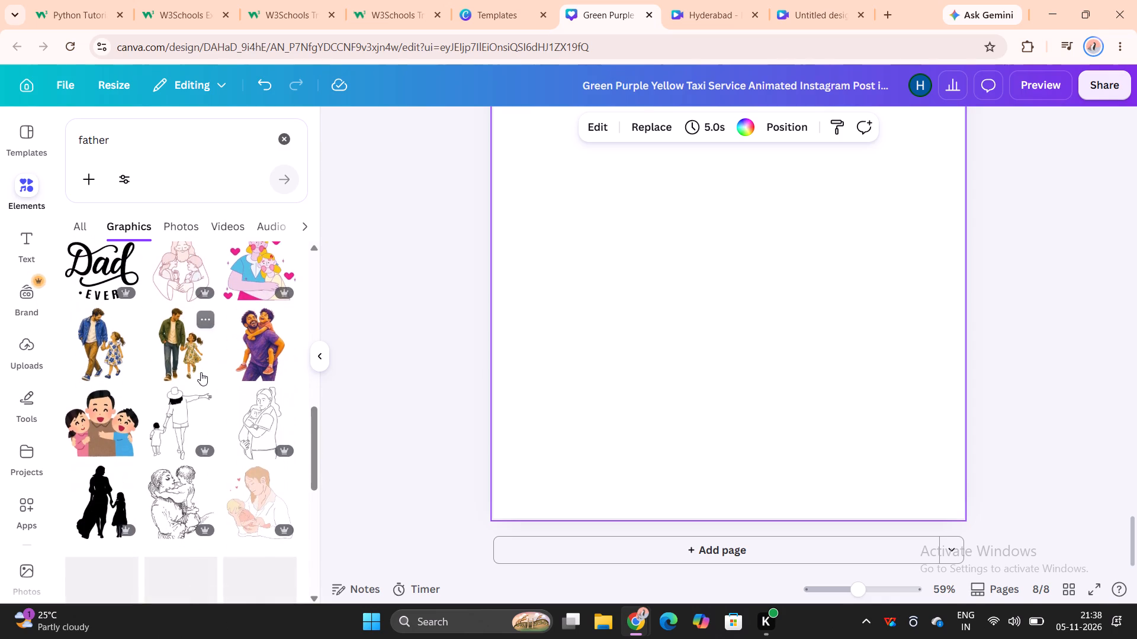
scroll(201, 372, down, 2)
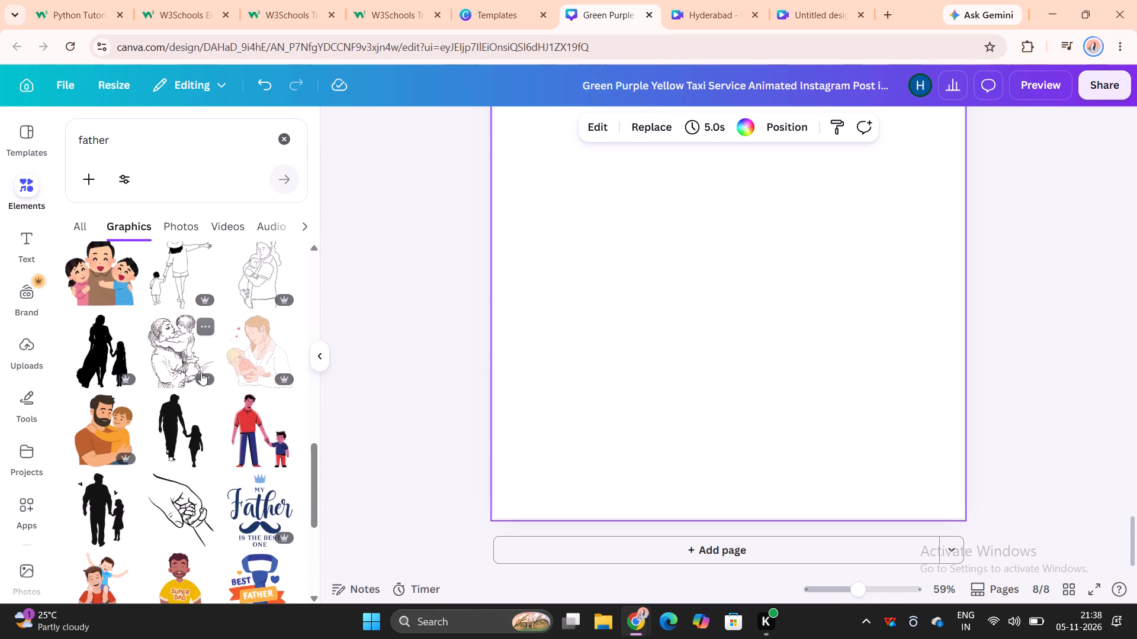
scroll(201, 372, down, 6)
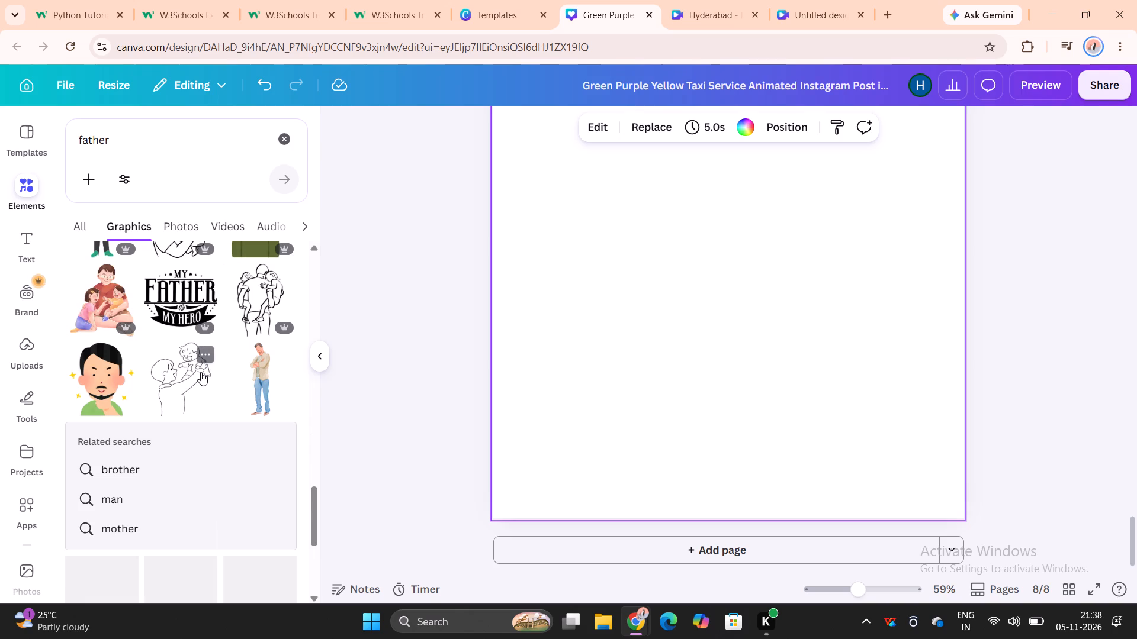
scroll(201, 372, down, 3)
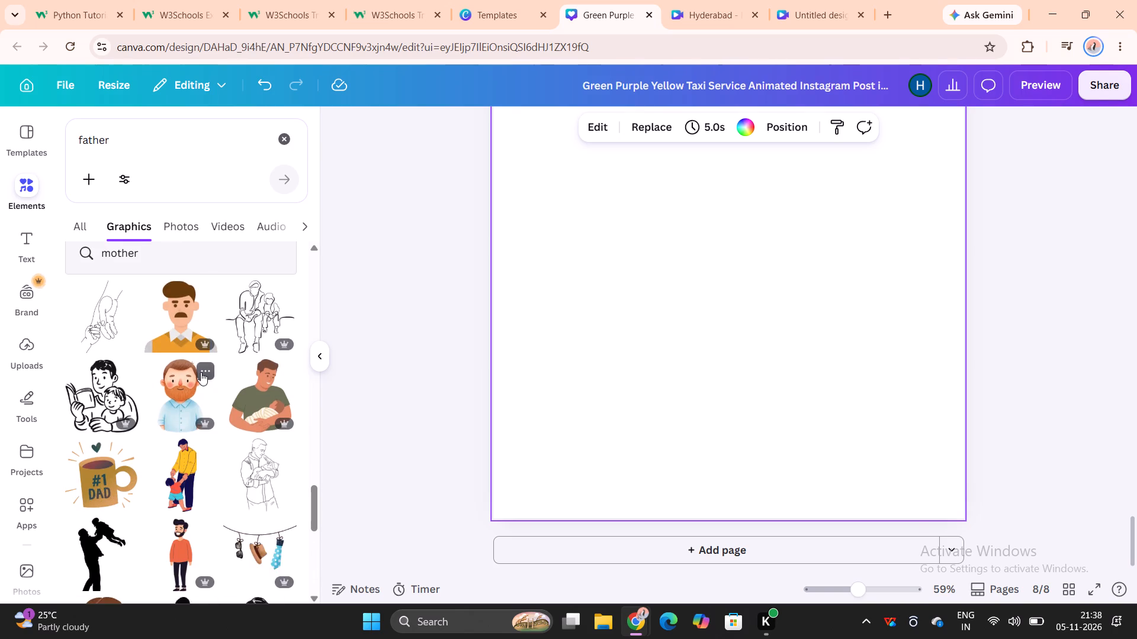
scroll(201, 372, down, 3)
scroll(201, 372, up, 1)
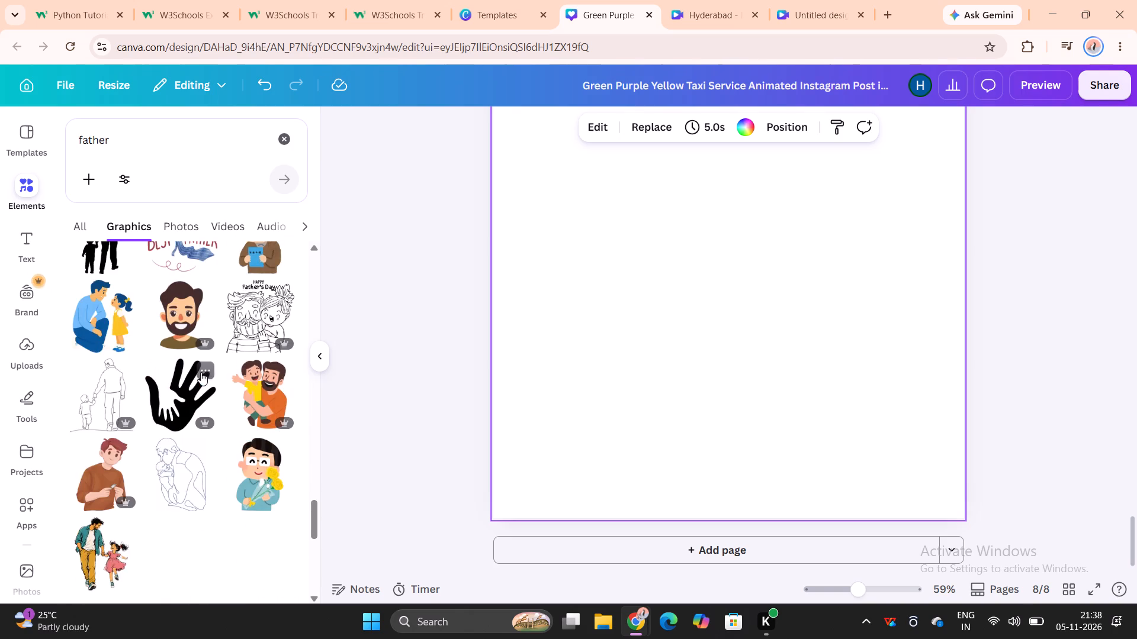
scroll(201, 372, up, 2)
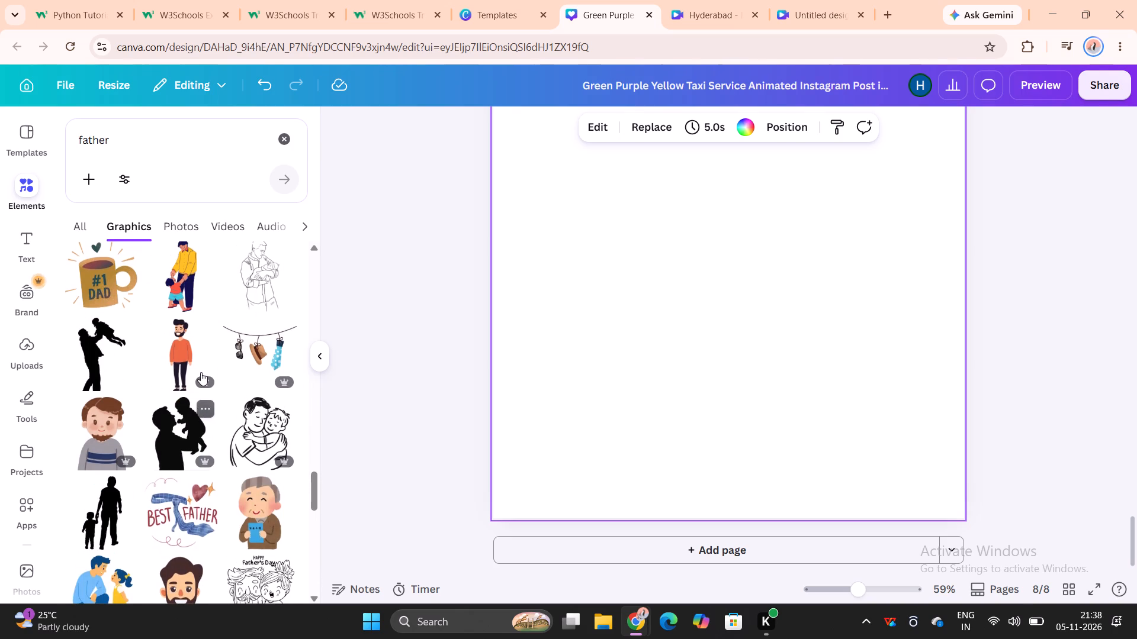
scroll(201, 372, up, 1)
click(179, 437)
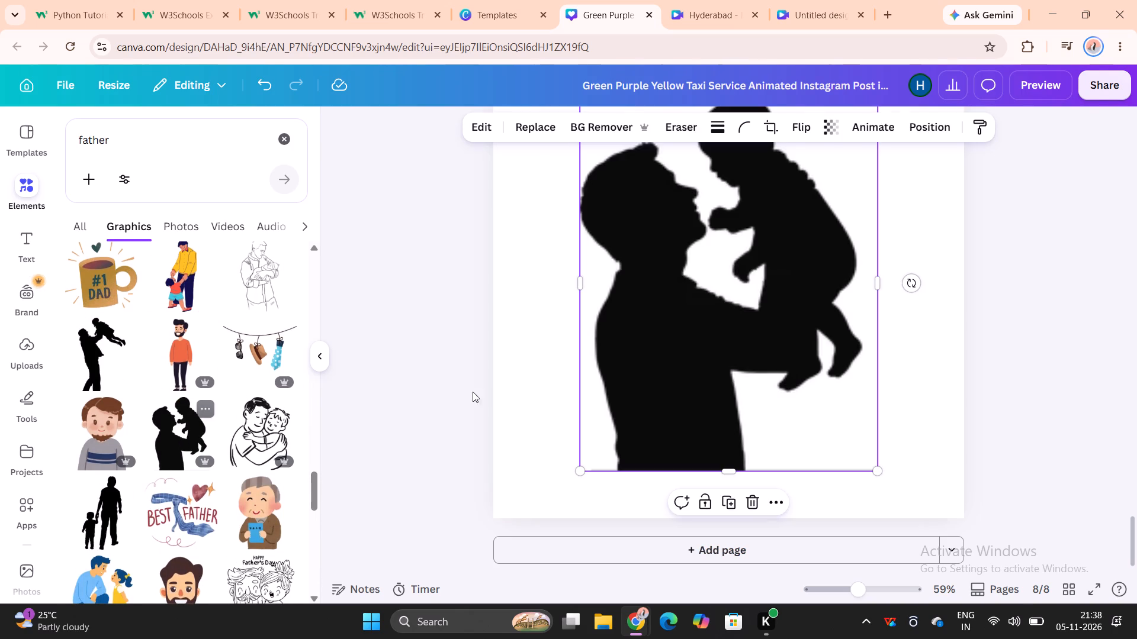
Move the father-and-baby silhouette down to page 8's bottom edge, slightly right of the page's centre.
click(775, 360)
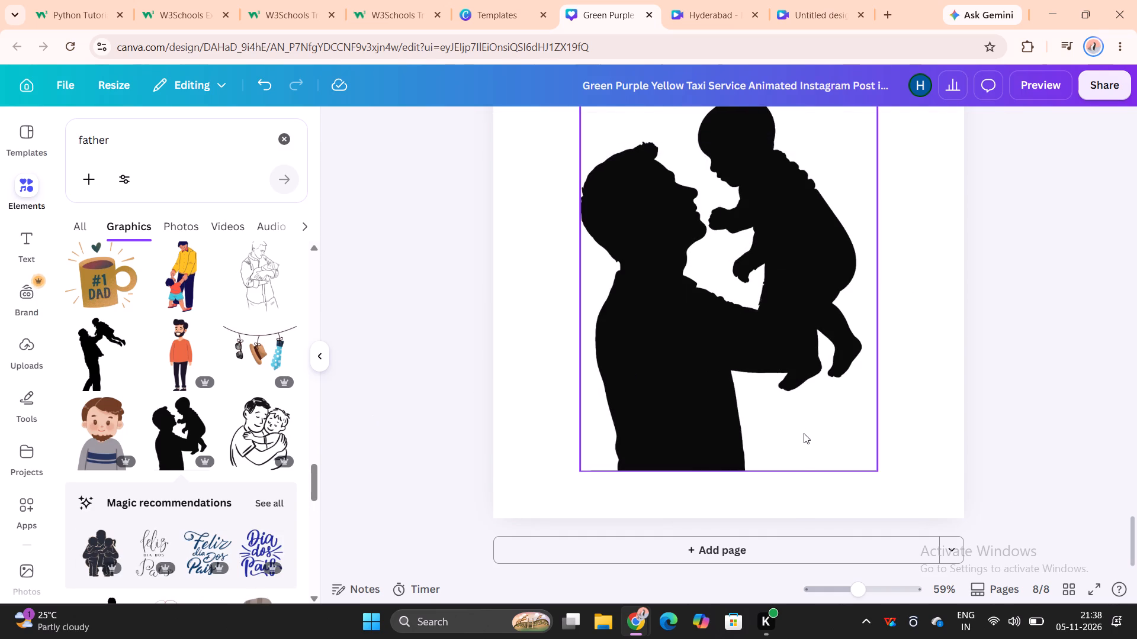
click(798, 444)
drag(798, 444, 800, 492)
click(486, 365)
scroll(486, 365, up, 1)
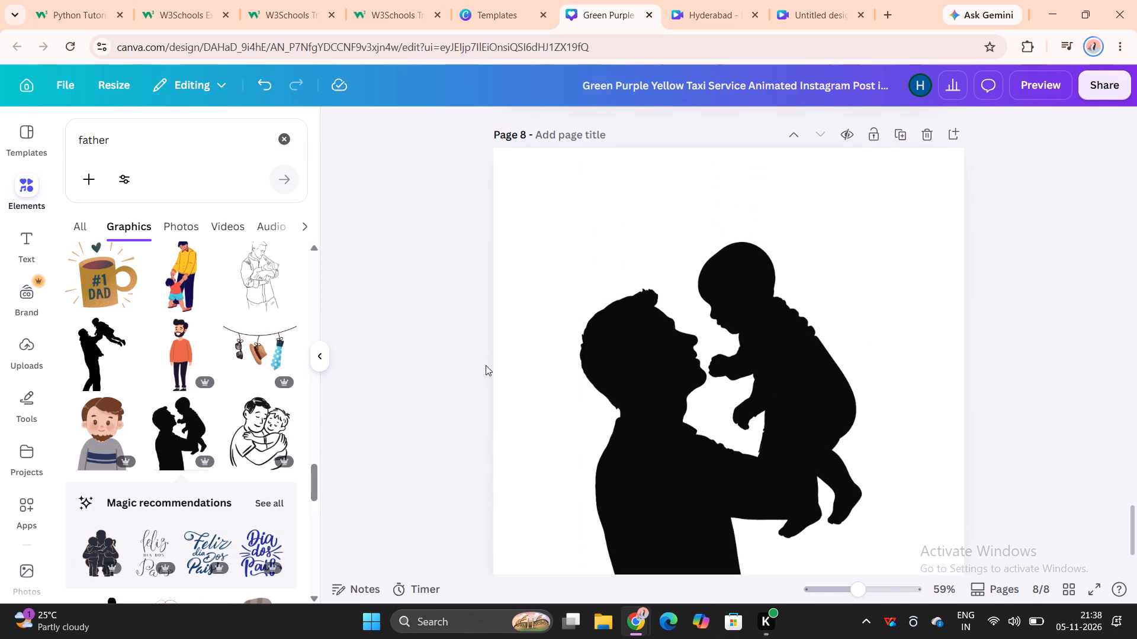
scroll(486, 365, down, 2)
click(607, 359)
drag(607, 359, 637, 360)
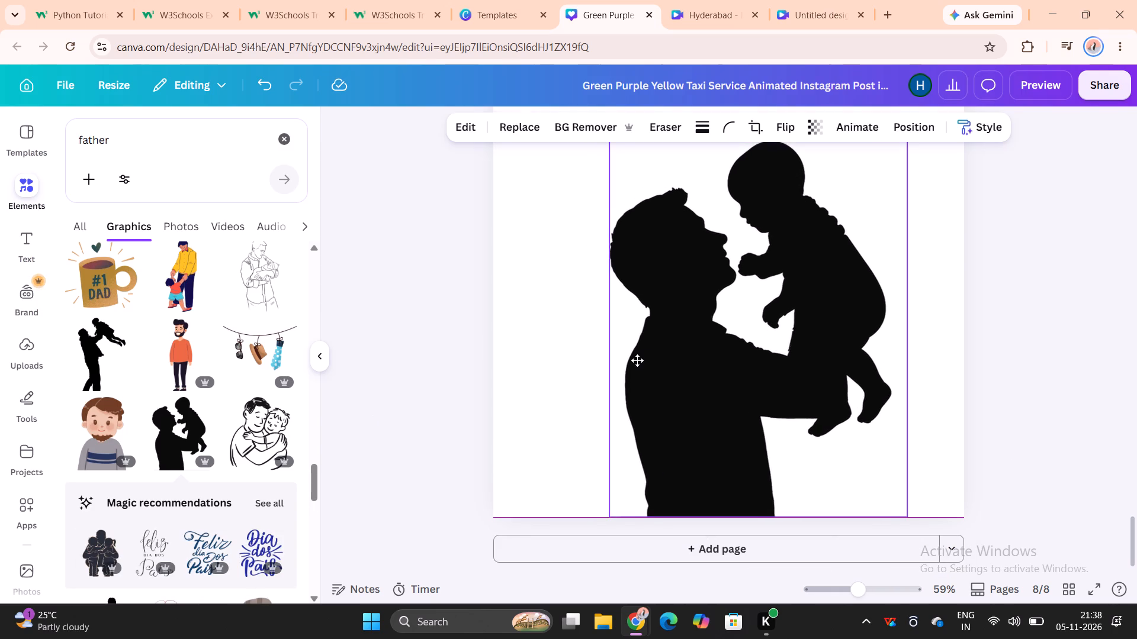
drag(637, 360, 626, 357)
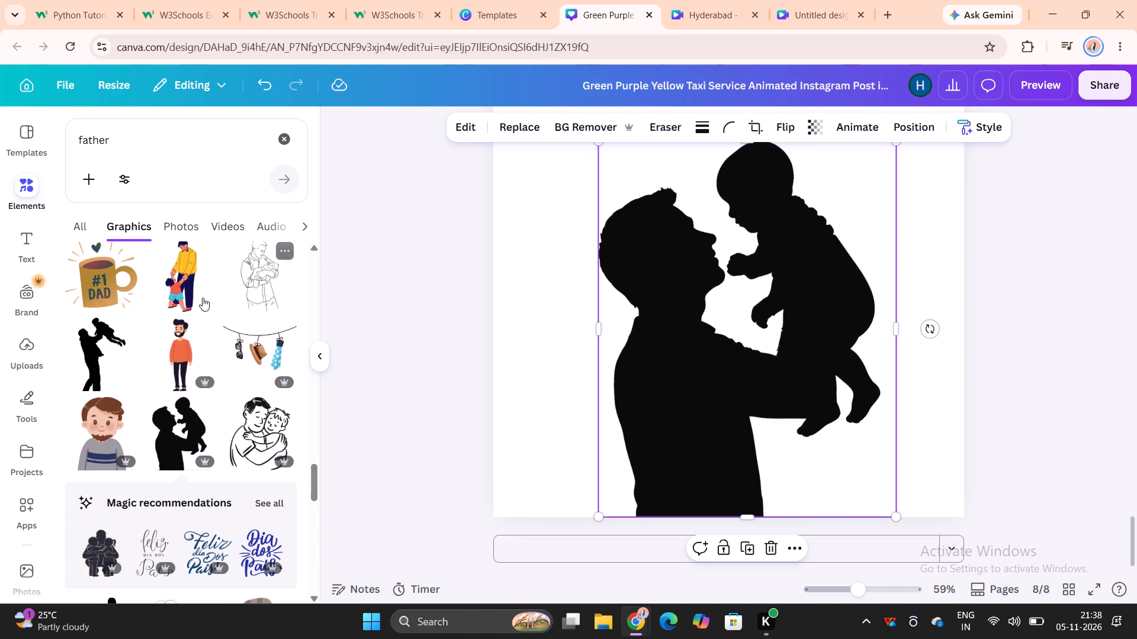
scroll(203, 298, down, 5)
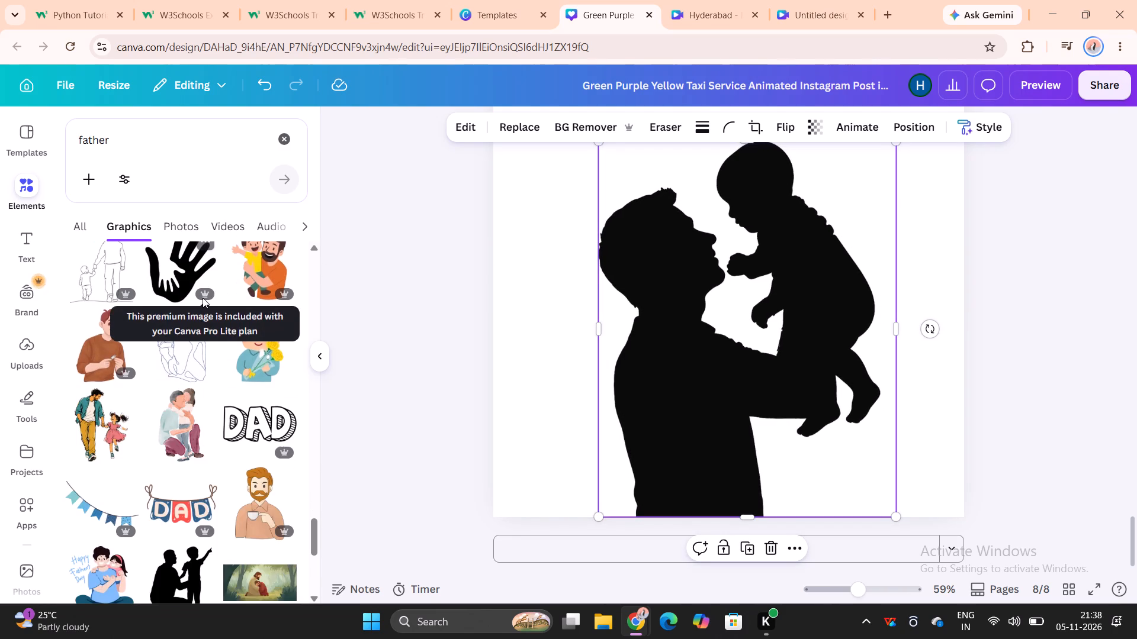
scroll(203, 298, down, 4)
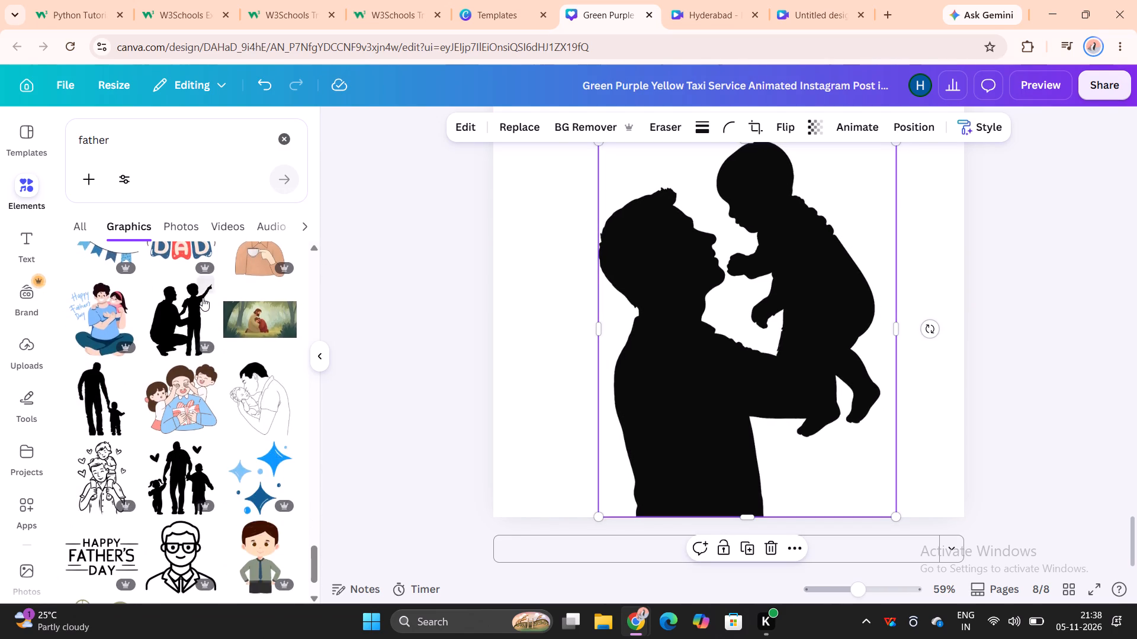
scroll(203, 298, down, 5)
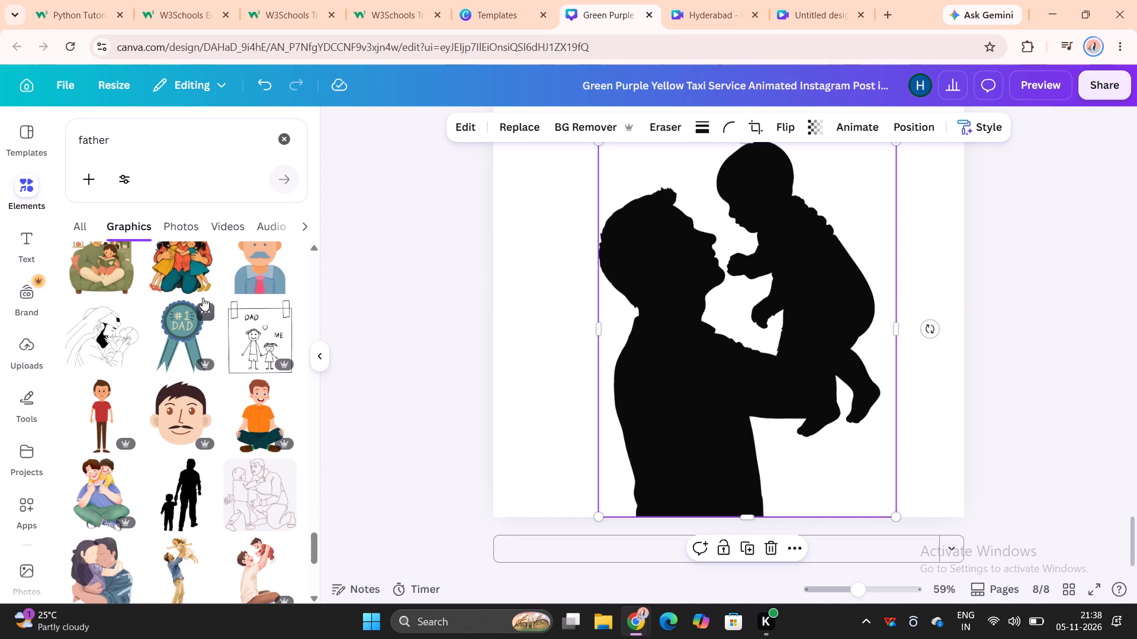
scroll(203, 298, down, 5)
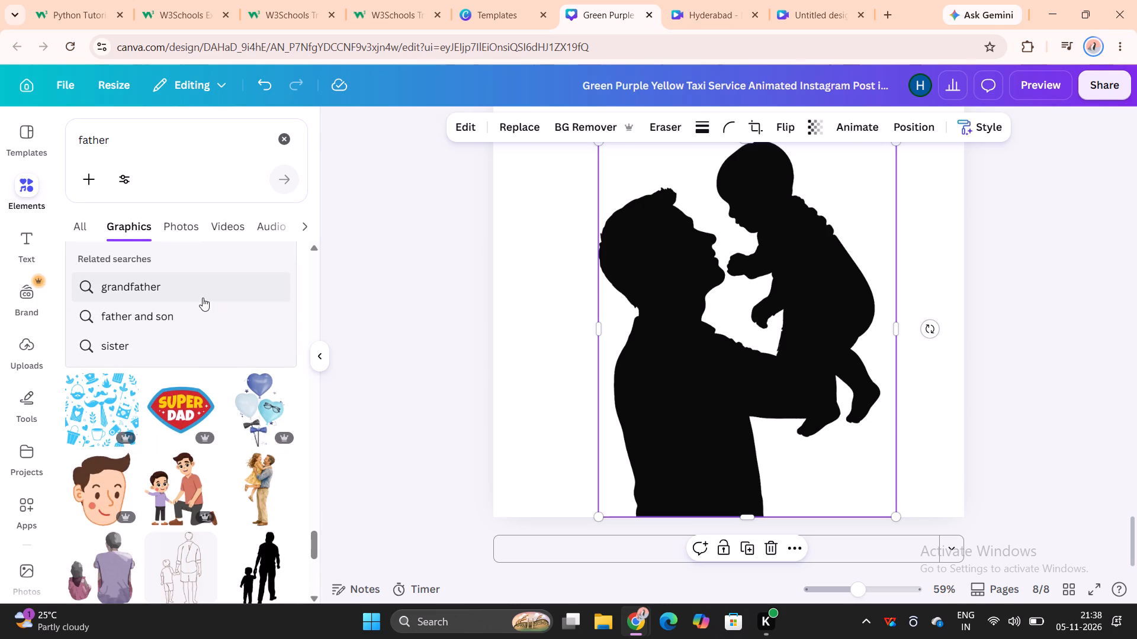
scroll(203, 298, down, 2)
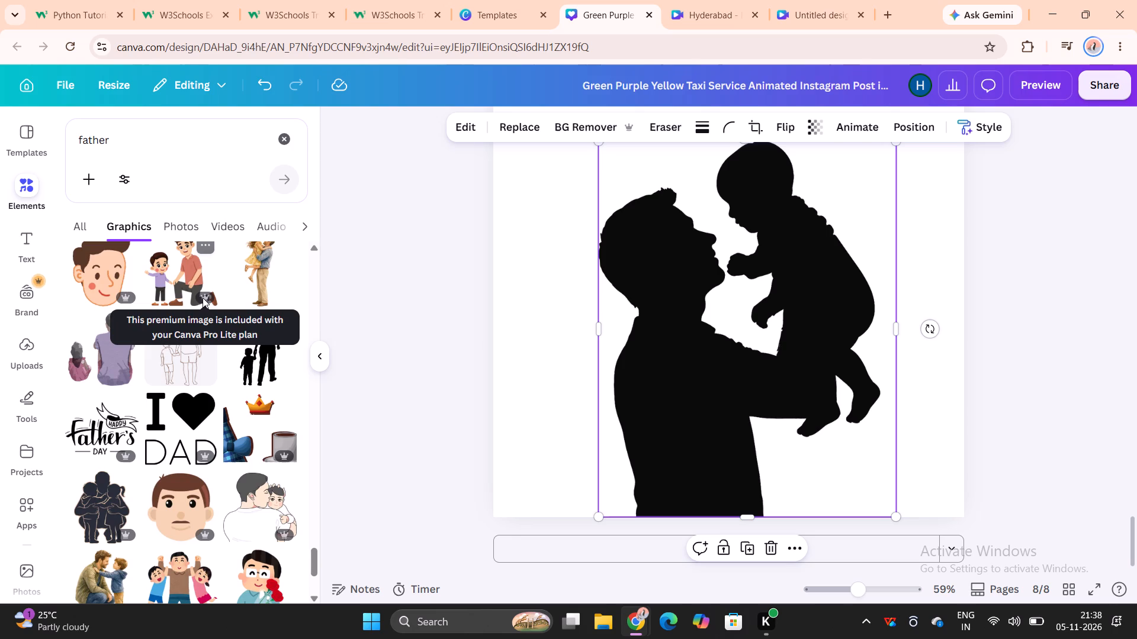
scroll(203, 298, down, 5)
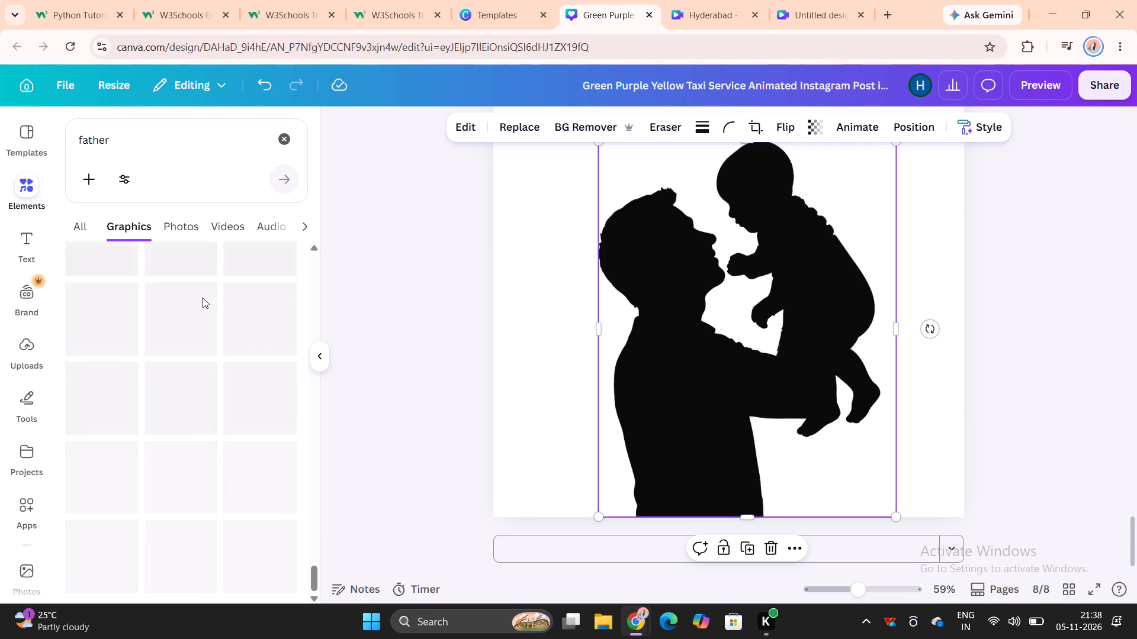
scroll(203, 298, down, 1)
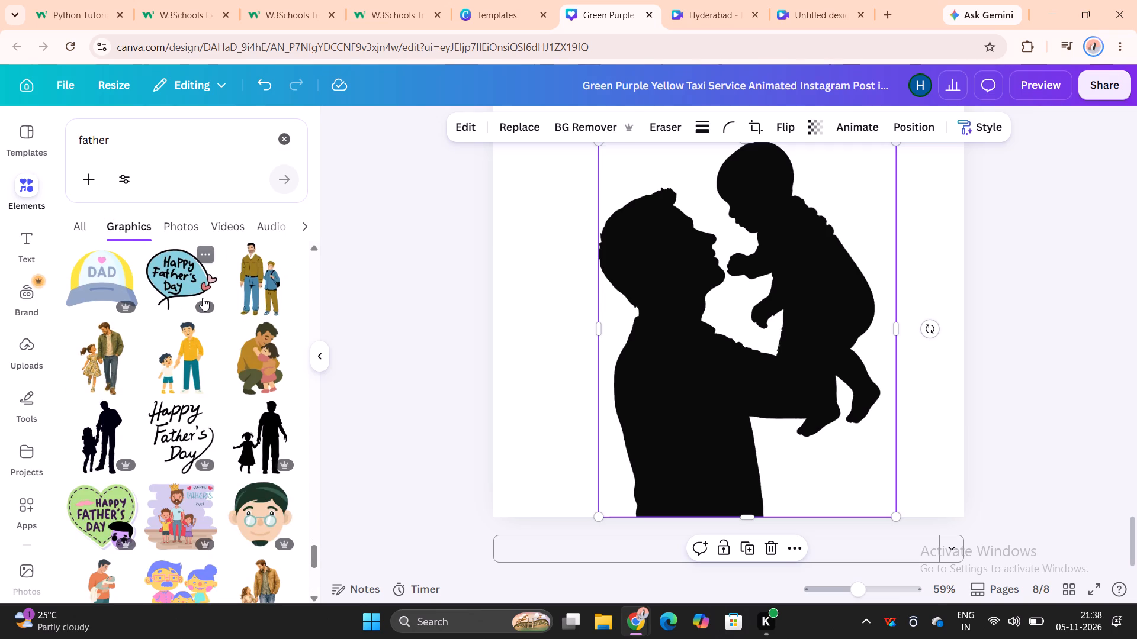
scroll(203, 298, down, 4)
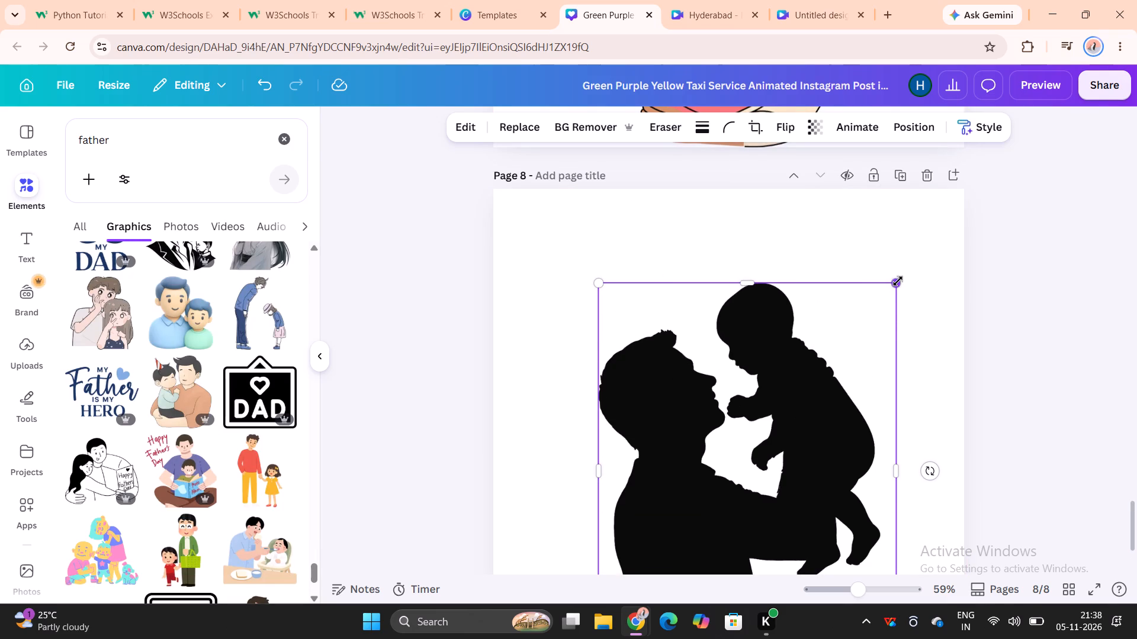
drag(898, 281, 882, 309)
click(1025, 296)
scroll(1025, 296, down, 2)
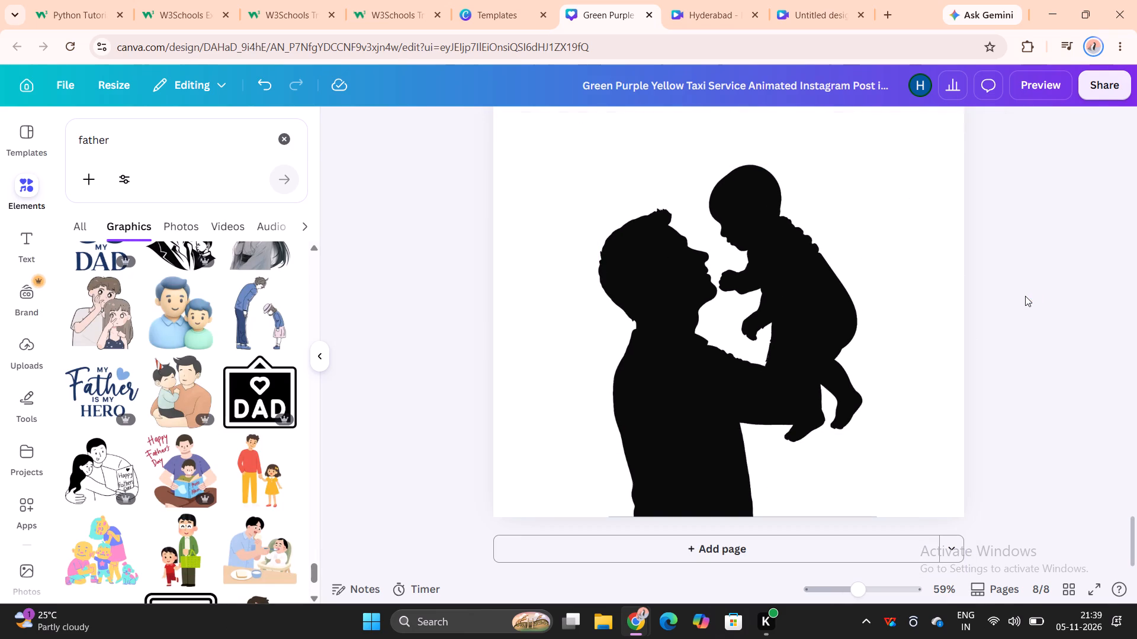
Add the orange DAD lettering with a white heart from the "father" graphics to page 8.
scroll(262, 453, down, 6)
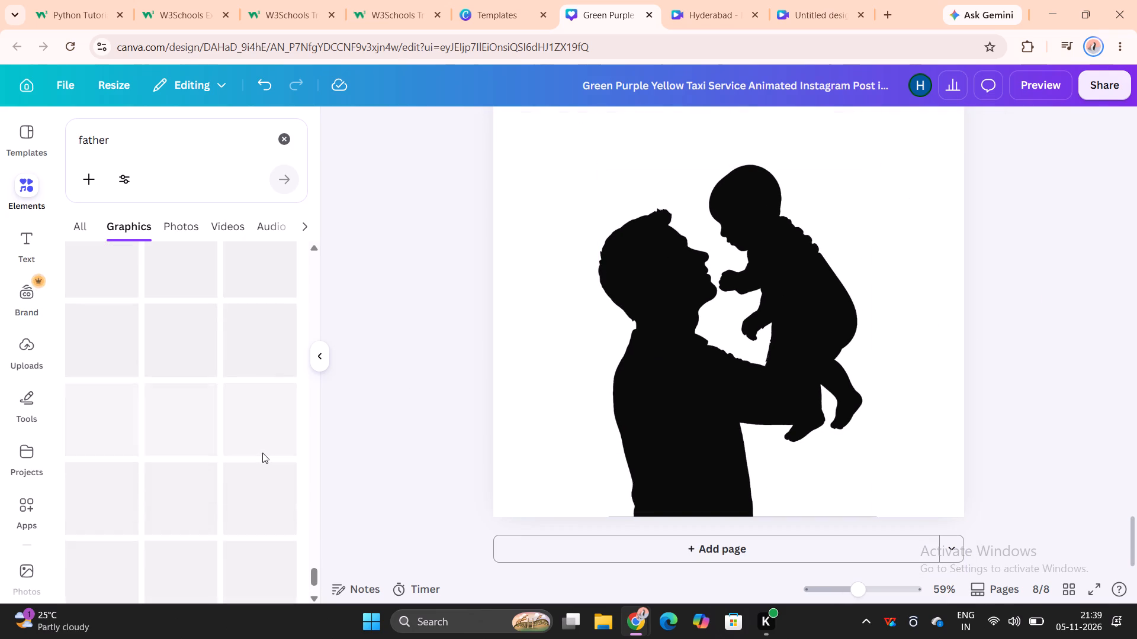
scroll(262, 453, down, 1)
scroll(262, 453, up, 4)
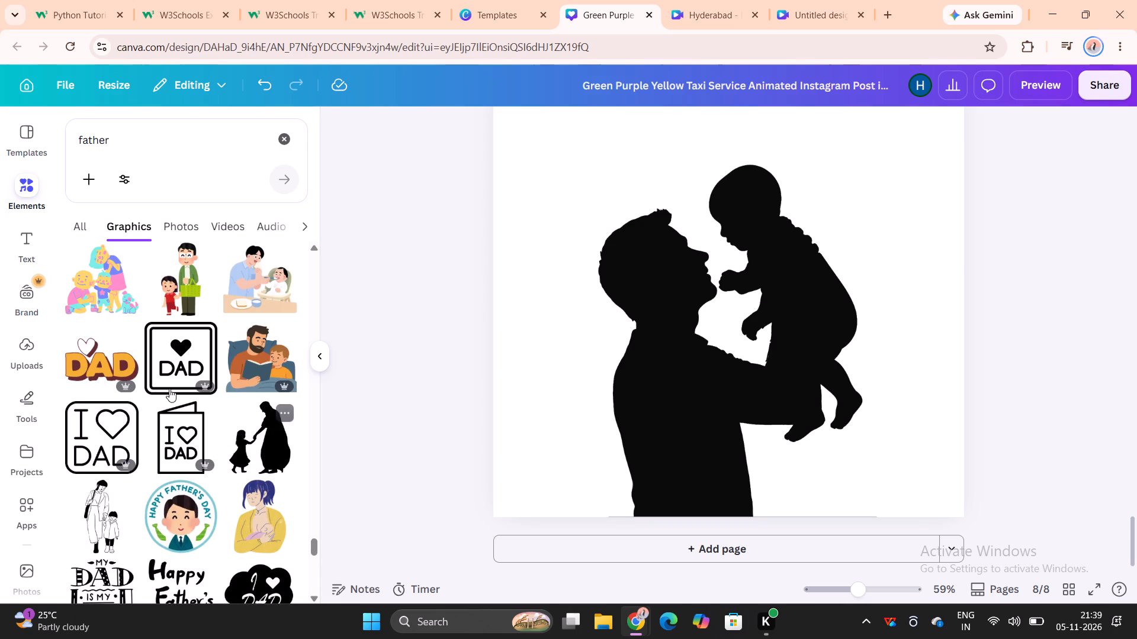
click(105, 354)
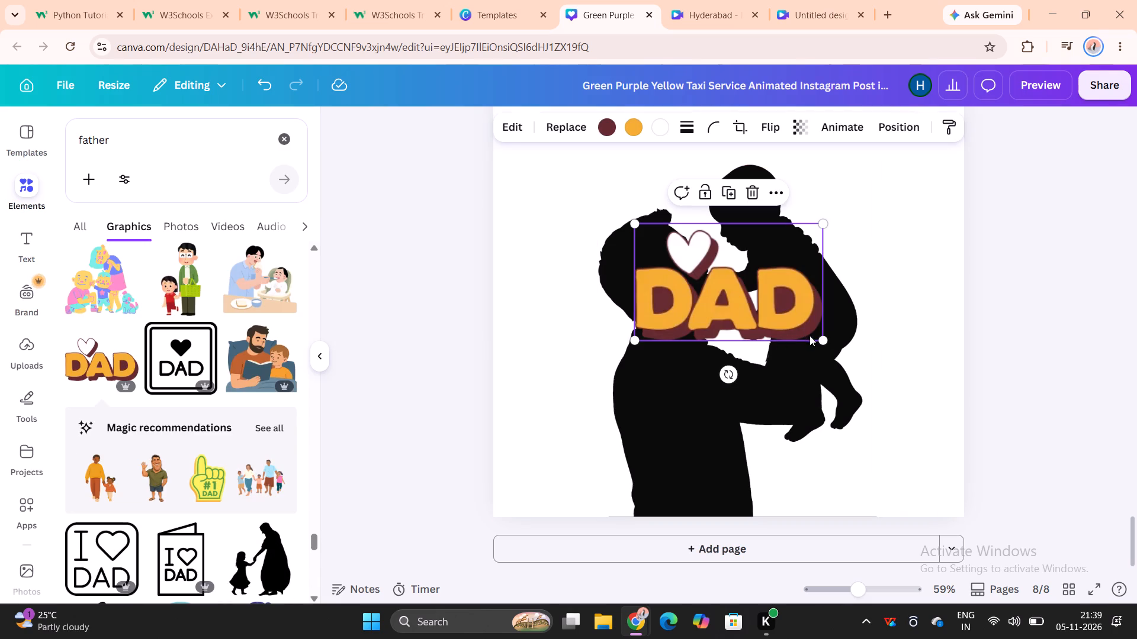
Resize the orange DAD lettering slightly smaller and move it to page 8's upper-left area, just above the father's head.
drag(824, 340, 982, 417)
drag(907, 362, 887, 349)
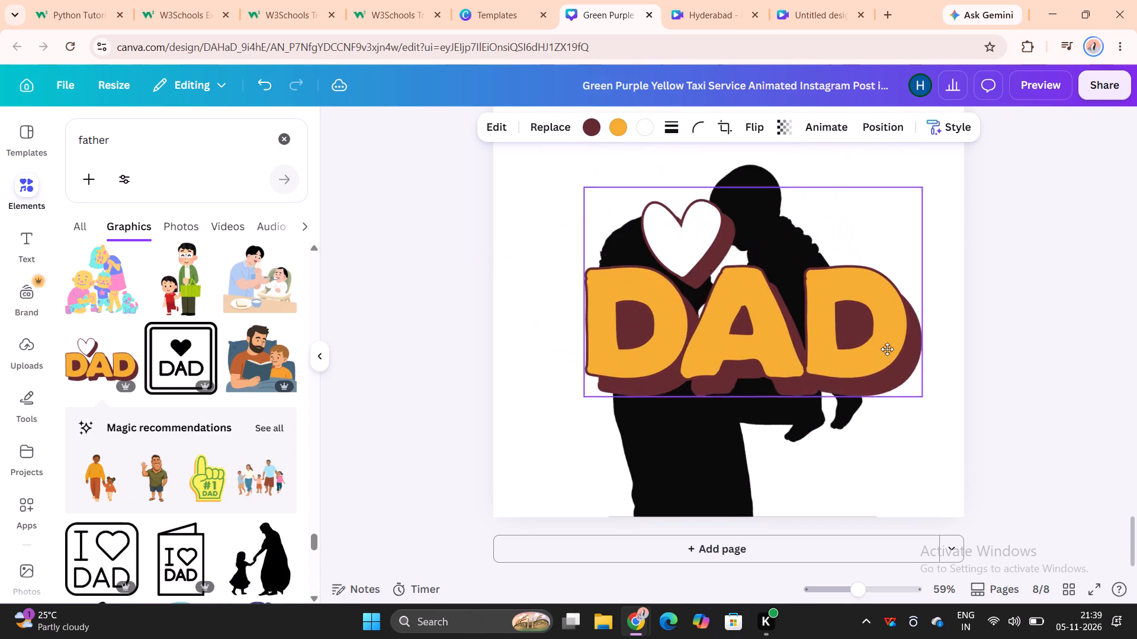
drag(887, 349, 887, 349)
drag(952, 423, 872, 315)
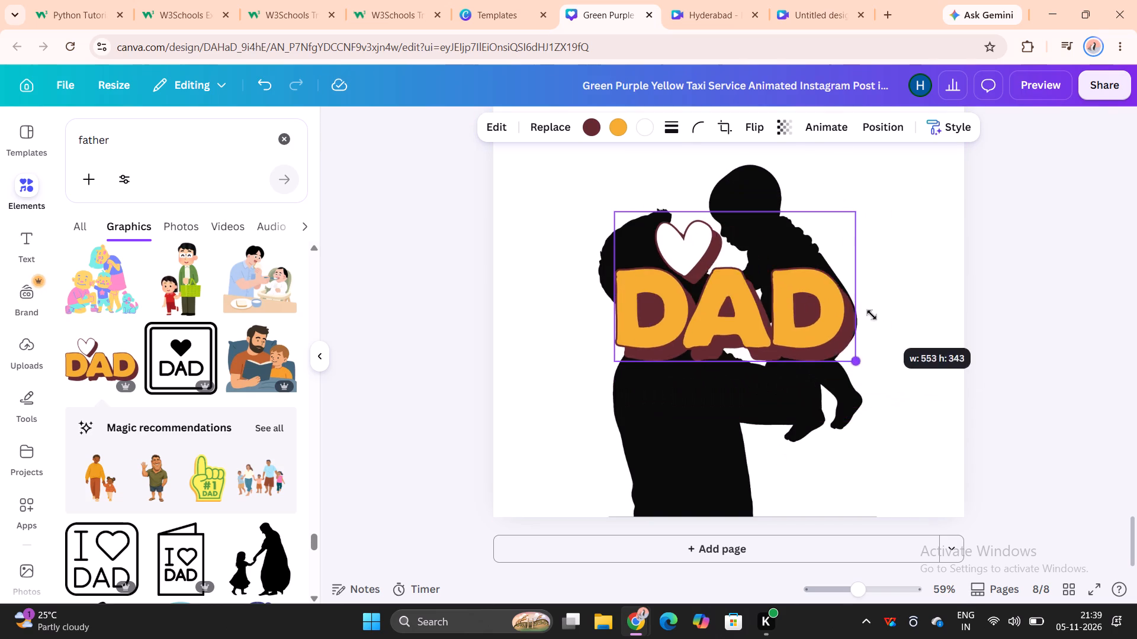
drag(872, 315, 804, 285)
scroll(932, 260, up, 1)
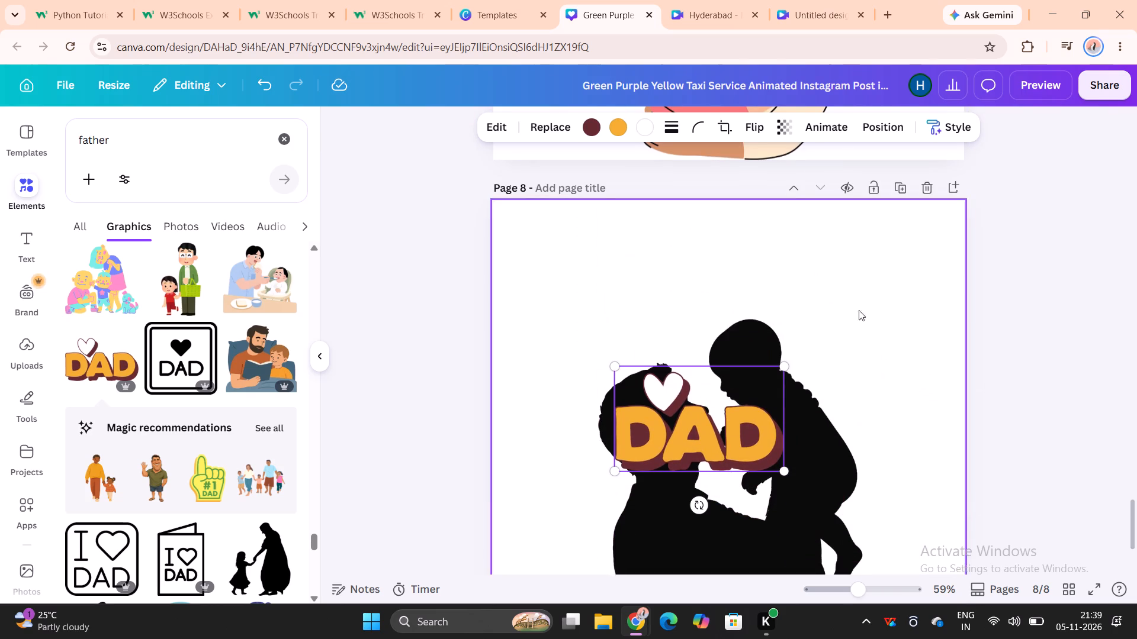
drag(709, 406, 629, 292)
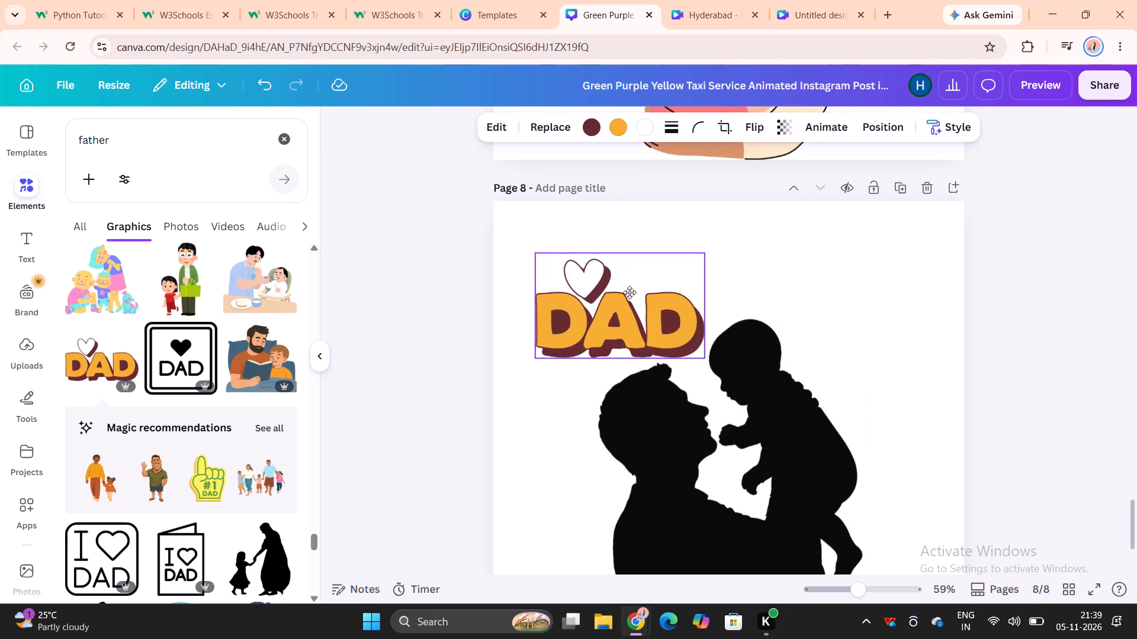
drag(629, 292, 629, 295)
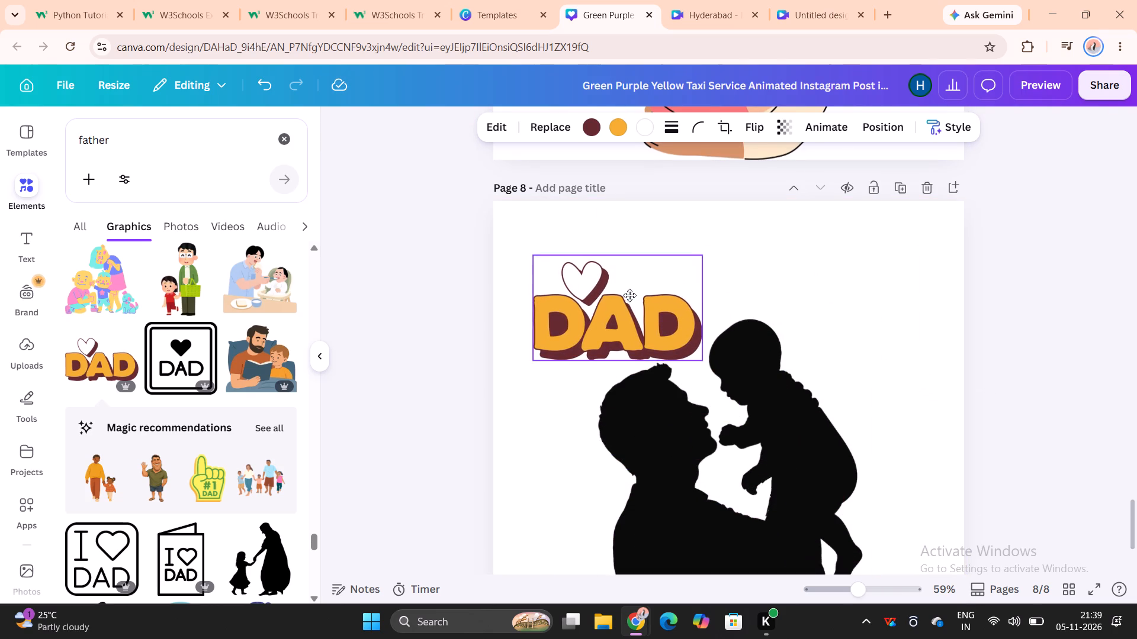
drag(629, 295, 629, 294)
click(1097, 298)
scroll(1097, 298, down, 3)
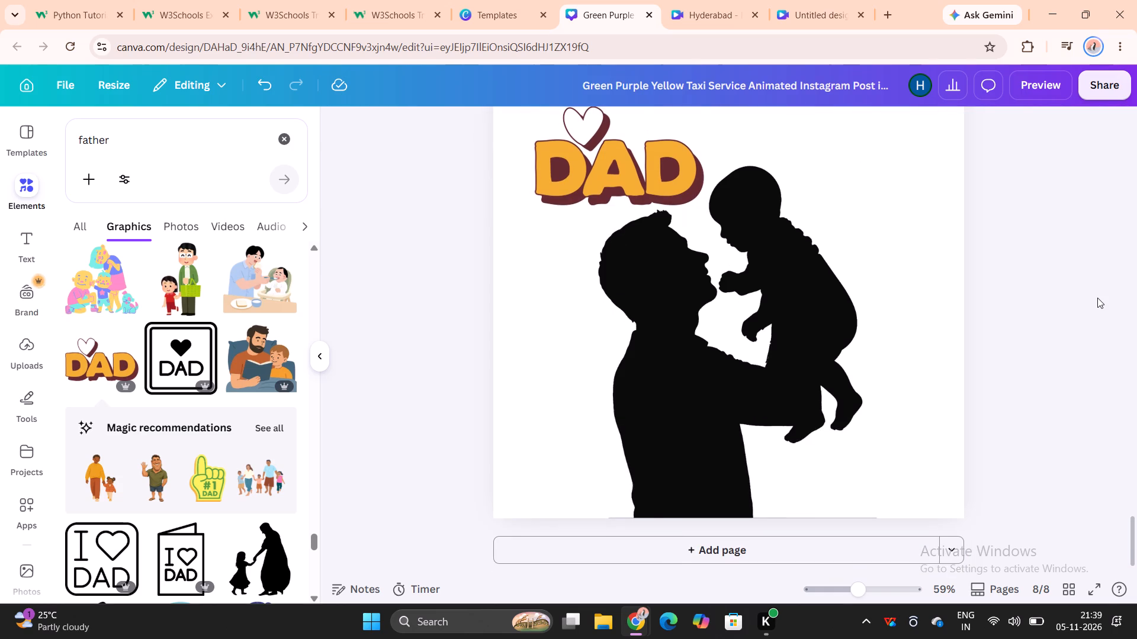
Browse further "father" graphics for page 8 and compare the page with the mother-themed page 7.
scroll(336, 393, down, 2)
scroll(219, 463, down, 4)
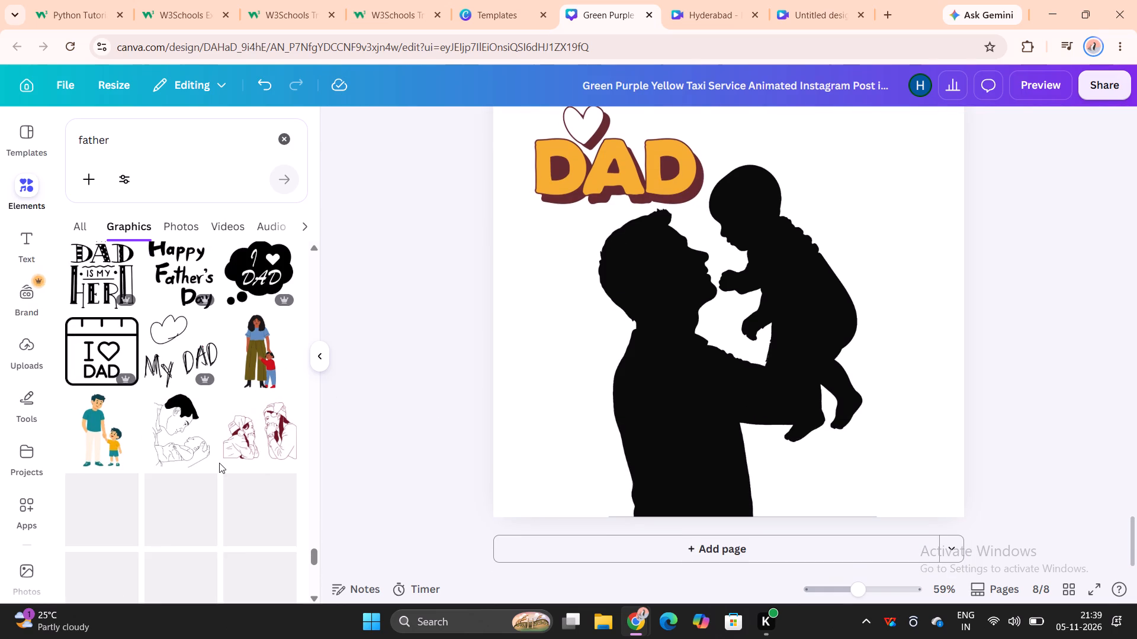
scroll(219, 463, down, 4)
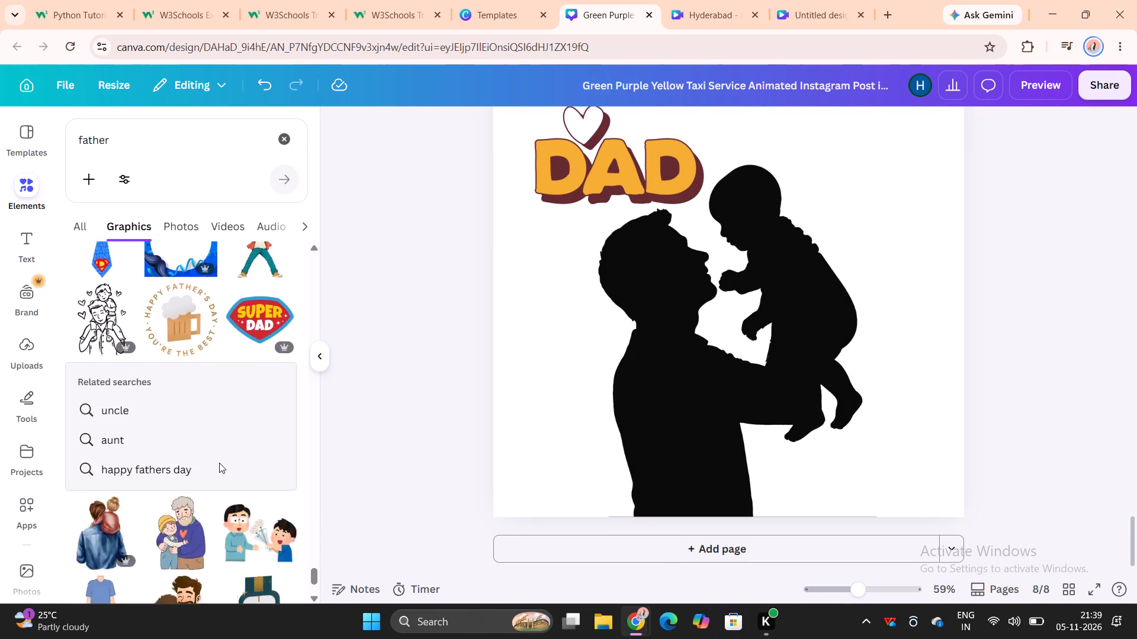
scroll(219, 463, down, 9)
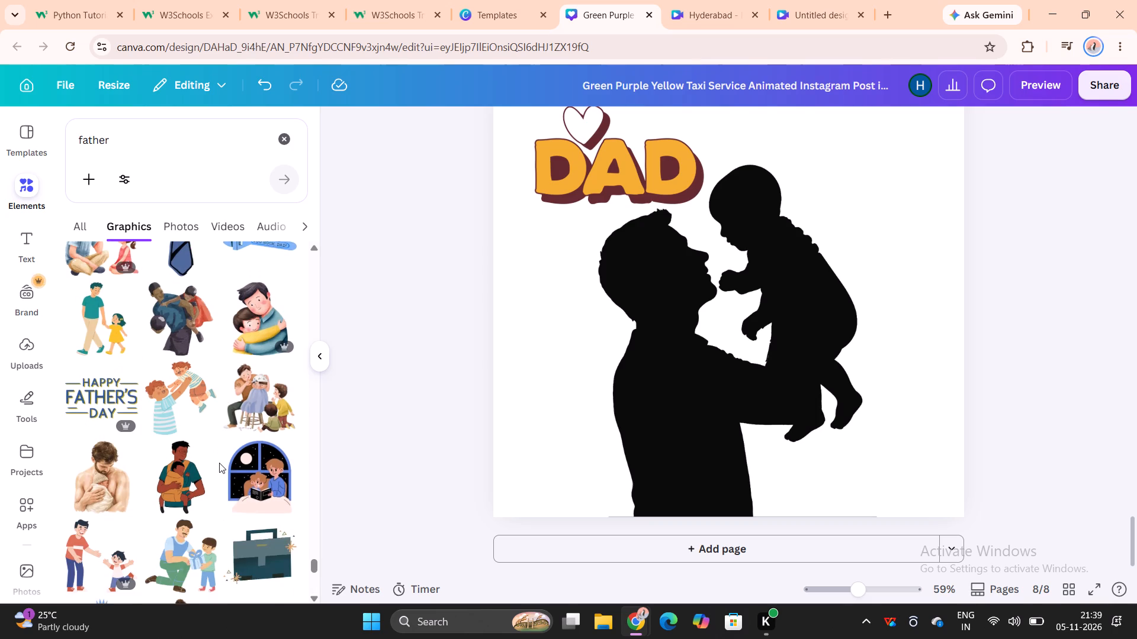
scroll(219, 463, down, 8)
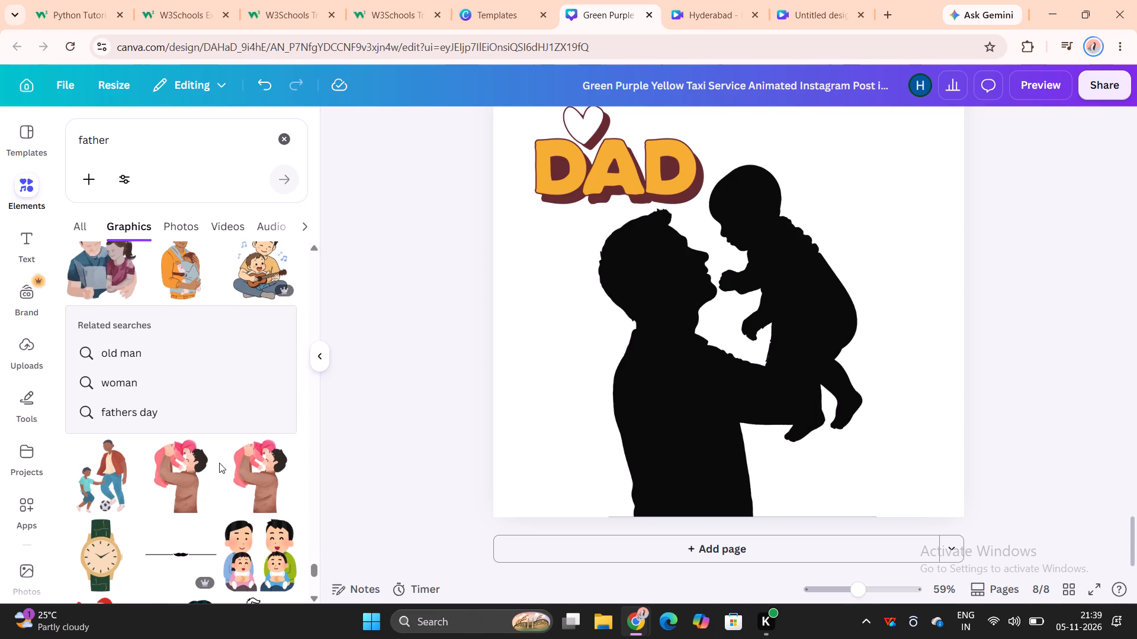
scroll(219, 463, down, 1)
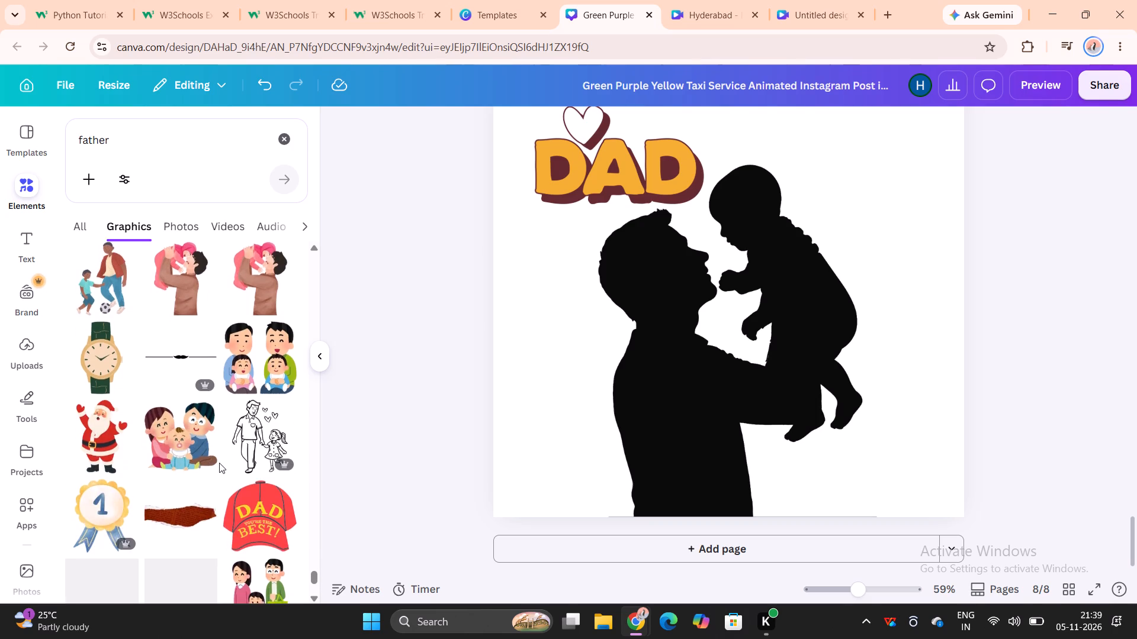
scroll(219, 463, down, 1)
scroll(219, 463, up, 3)
scroll(219, 463, down, 1)
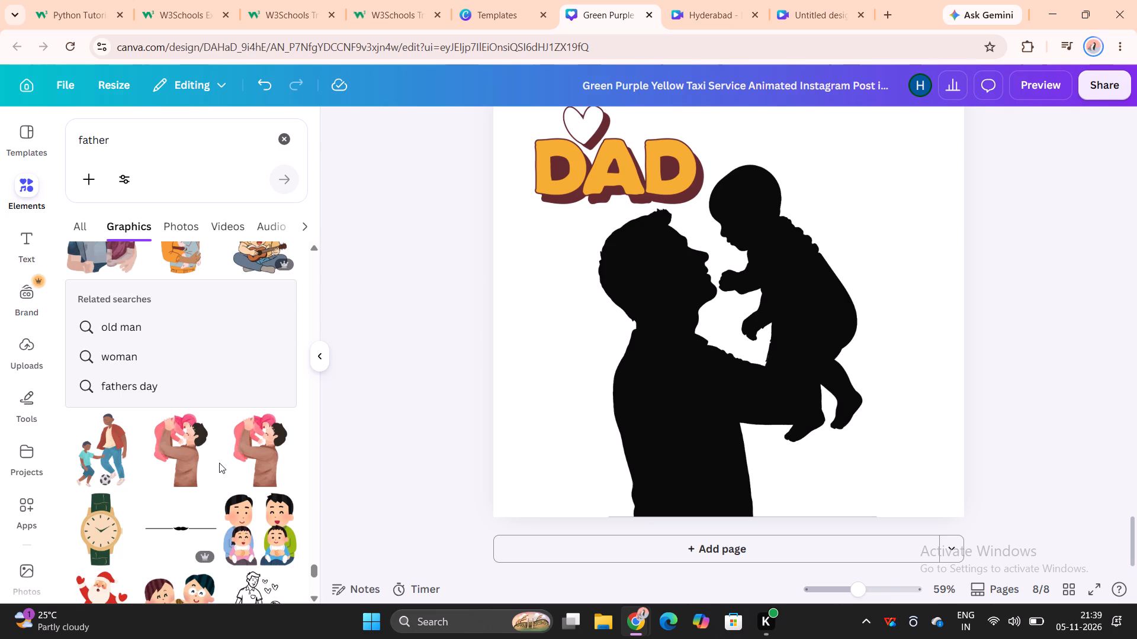
scroll(219, 463, down, 5)
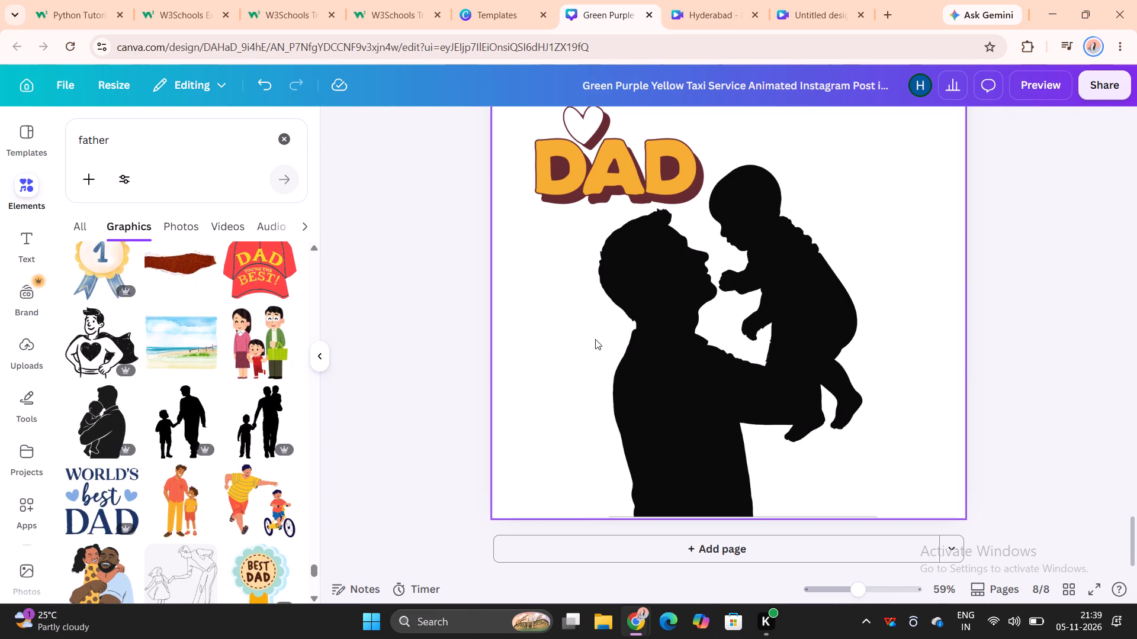
scroll(964, 257, down, 4)
scroll(964, 257, up, 5)
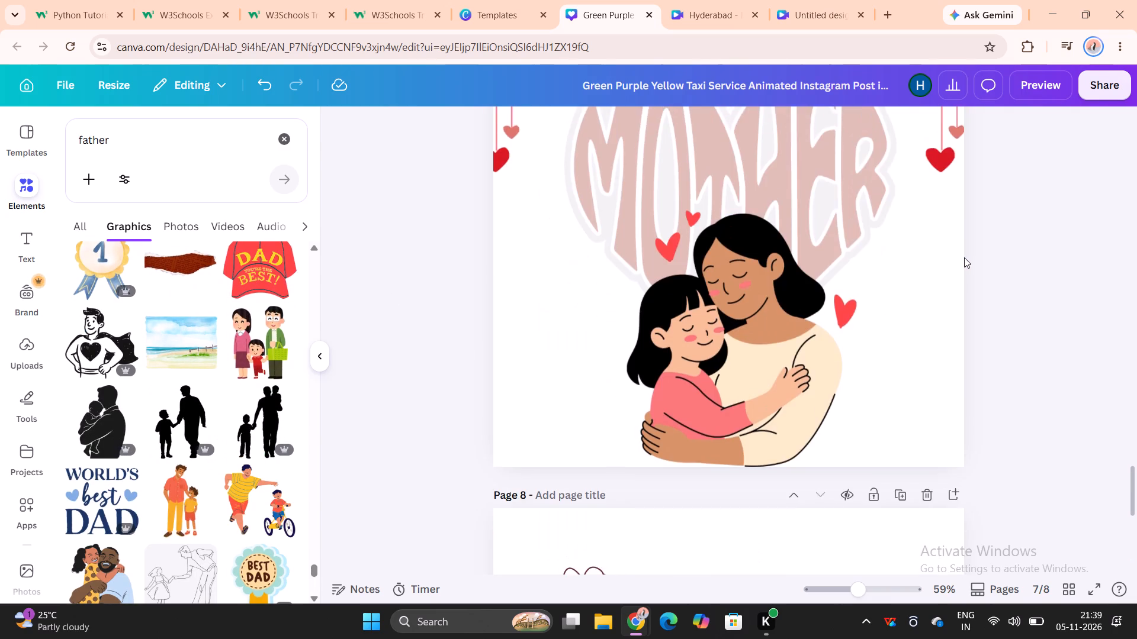
scroll(964, 257, up, 1)
scroll(964, 257, down, 3)
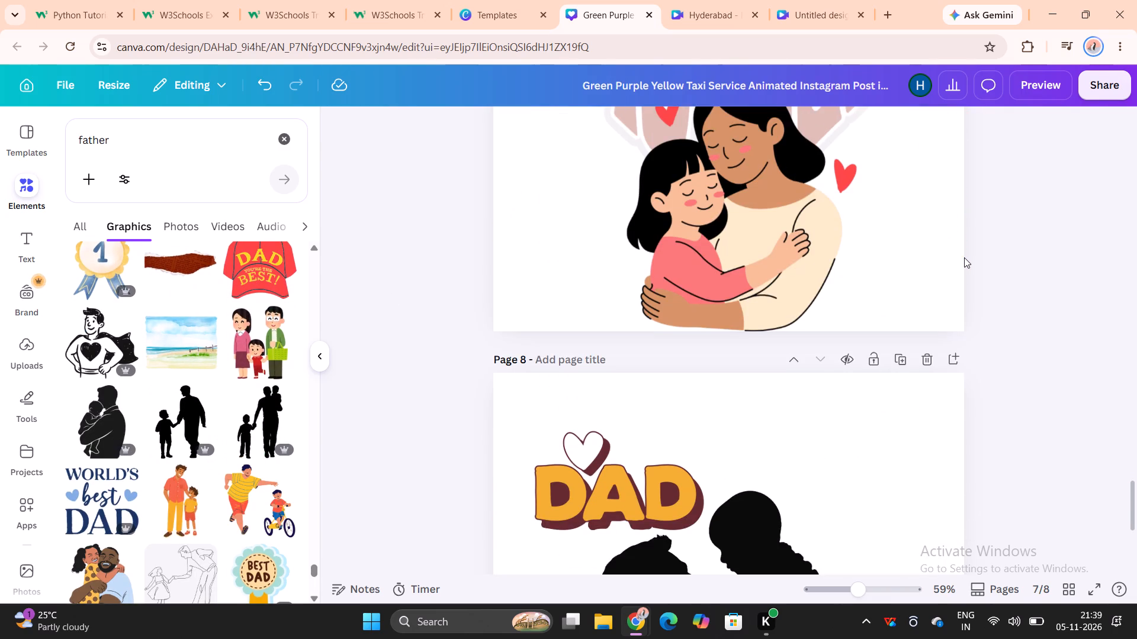
scroll(964, 257, down, 3)
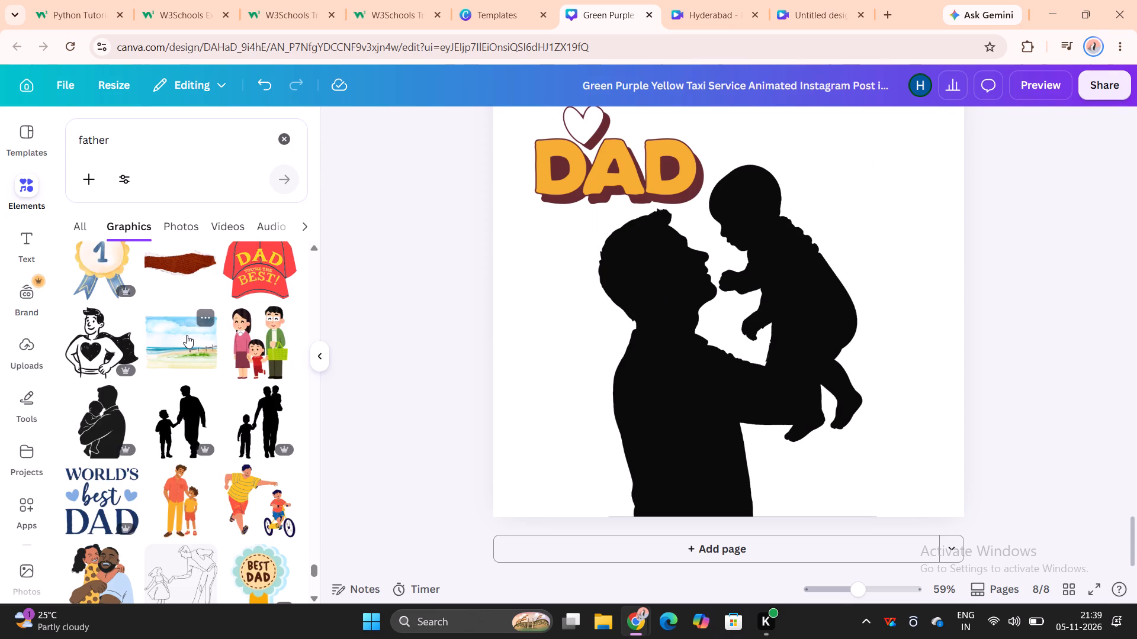
Add the navy "World's best DAD" lettering with light-blue hearts from the "father" graphics to page 8.
scroll(187, 335, down, 3)
scroll(187, 335, up, 2)
click(95, 441)
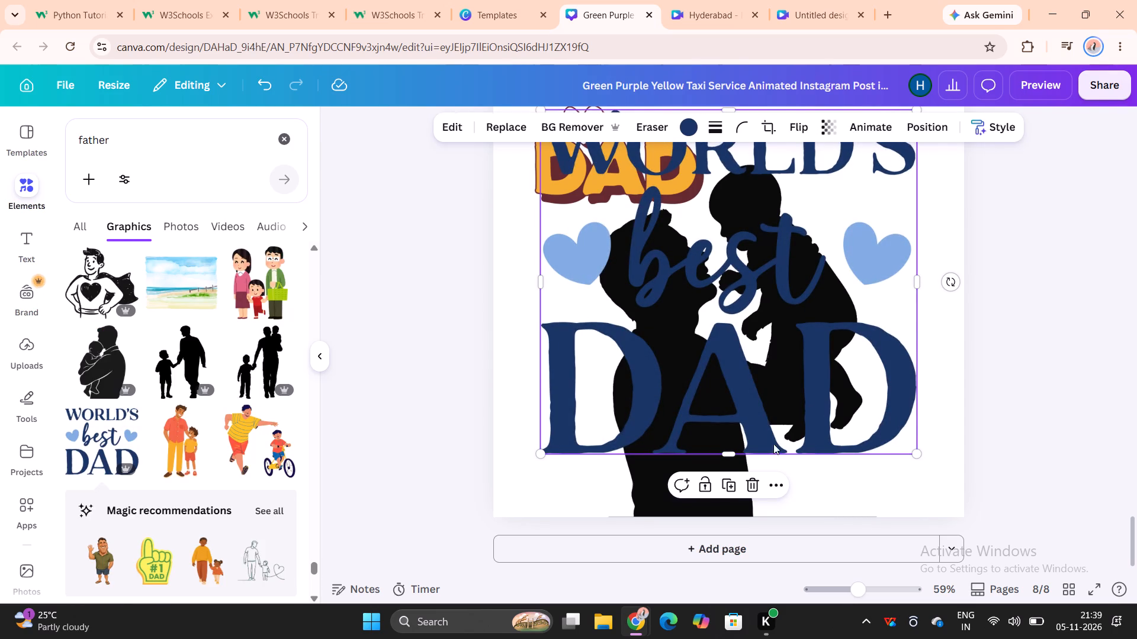
Delete the father-and-baby silhouette and the orange DAD lettering from page 8.
click(661, 490)
key(BackSpace)
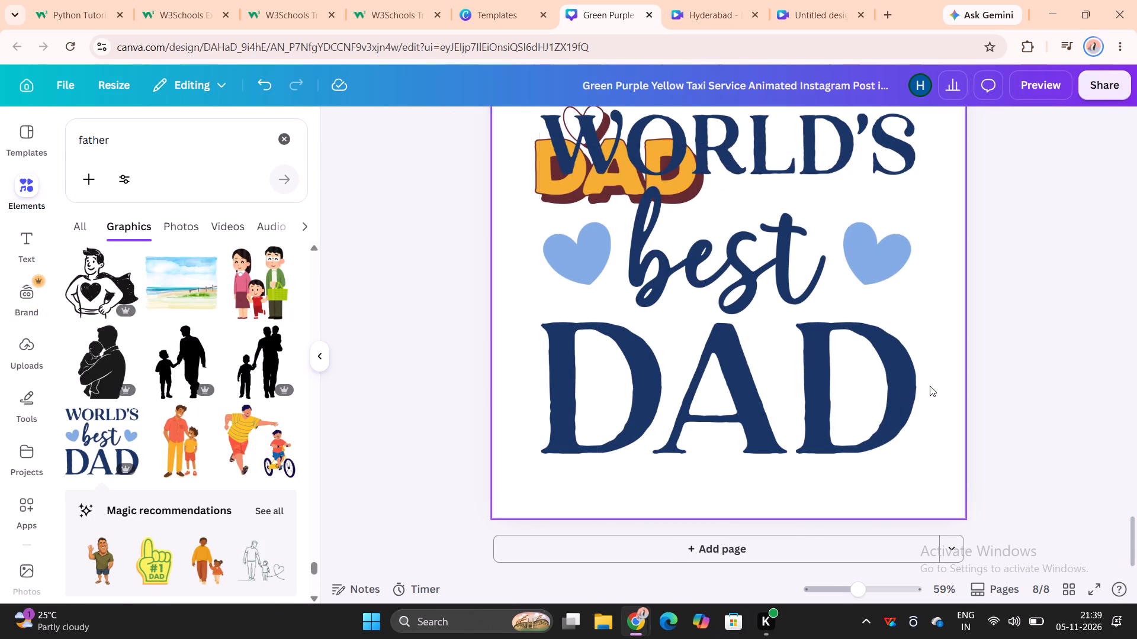
scroll(945, 387, up, 2)
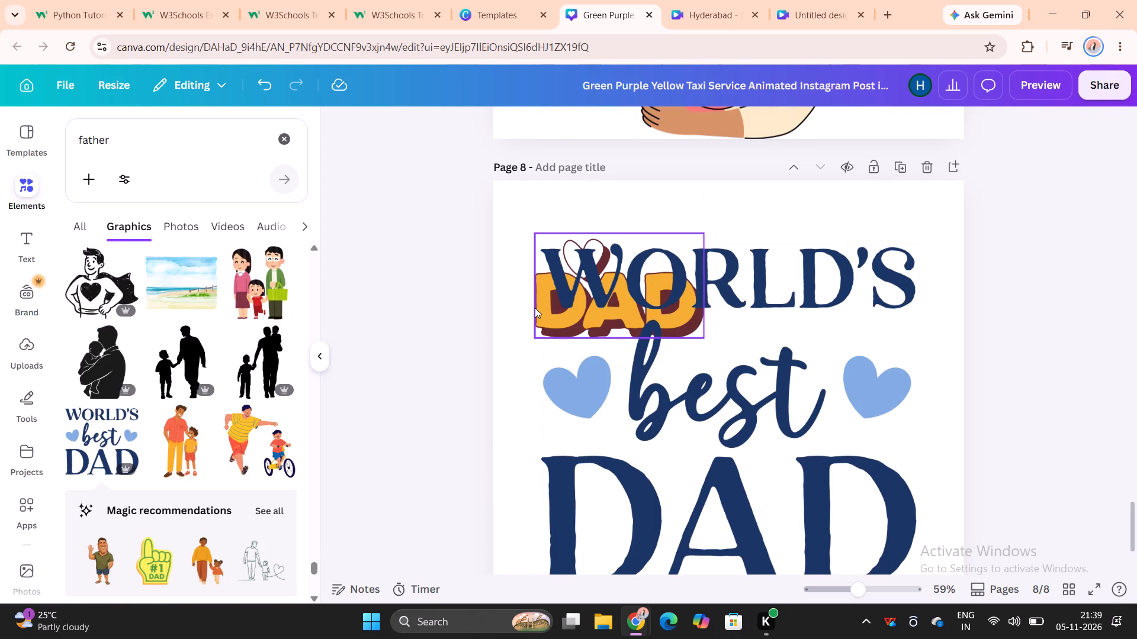
click(535, 308)
key(BackSpace)
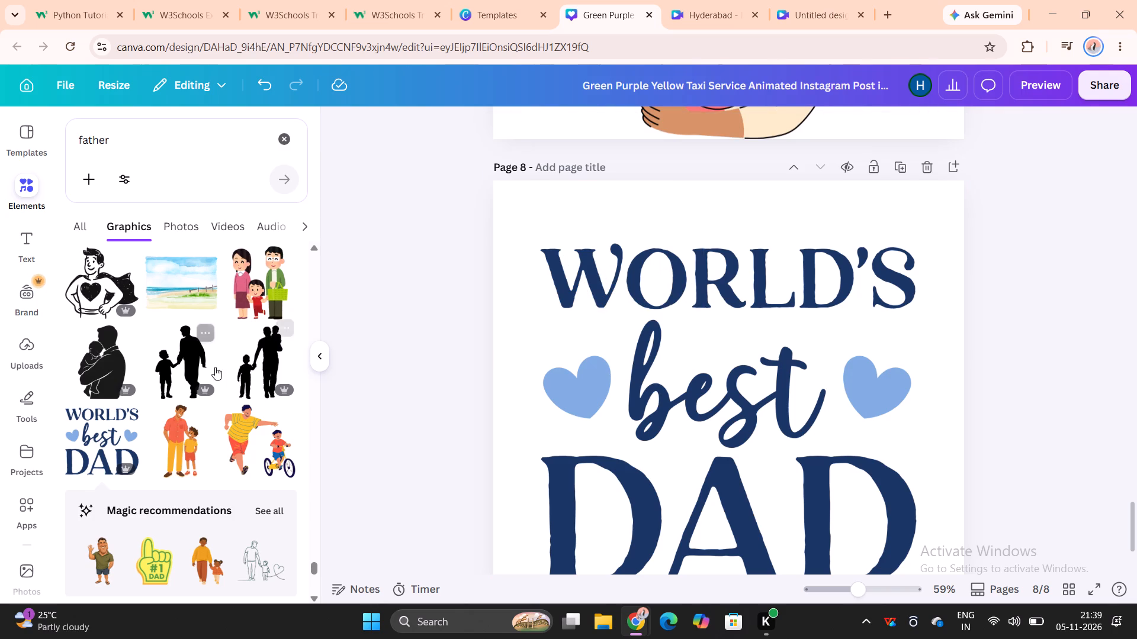
Add the illustration of a father in a "#1 DAD" shirt hugging his daughter to page 8.
scroll(215, 367, down, 5)
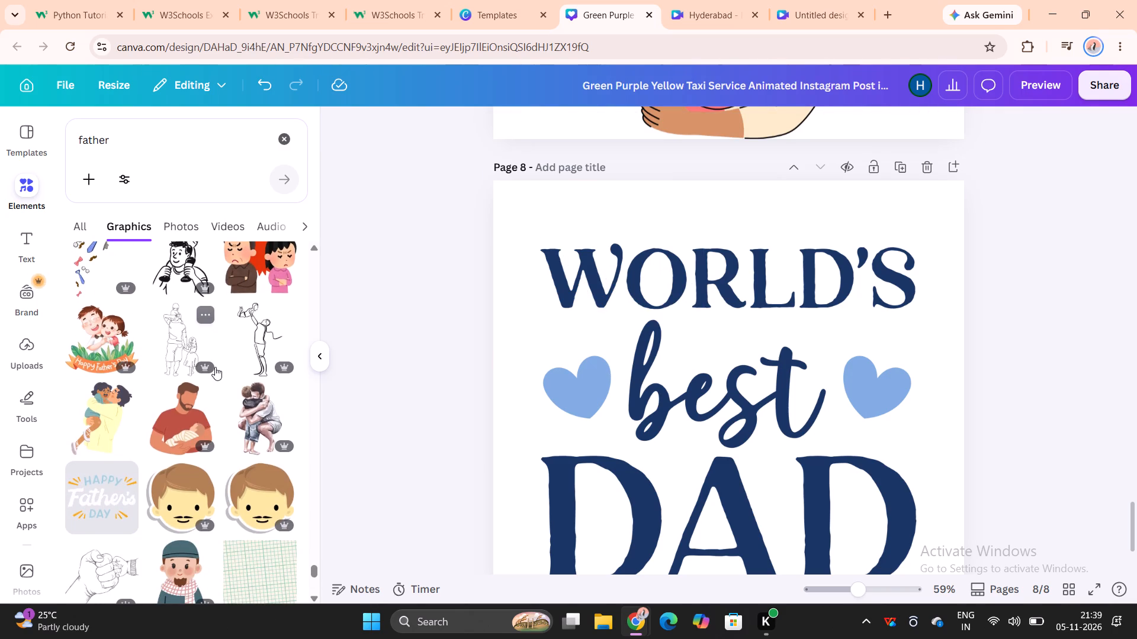
scroll(215, 367, down, 5)
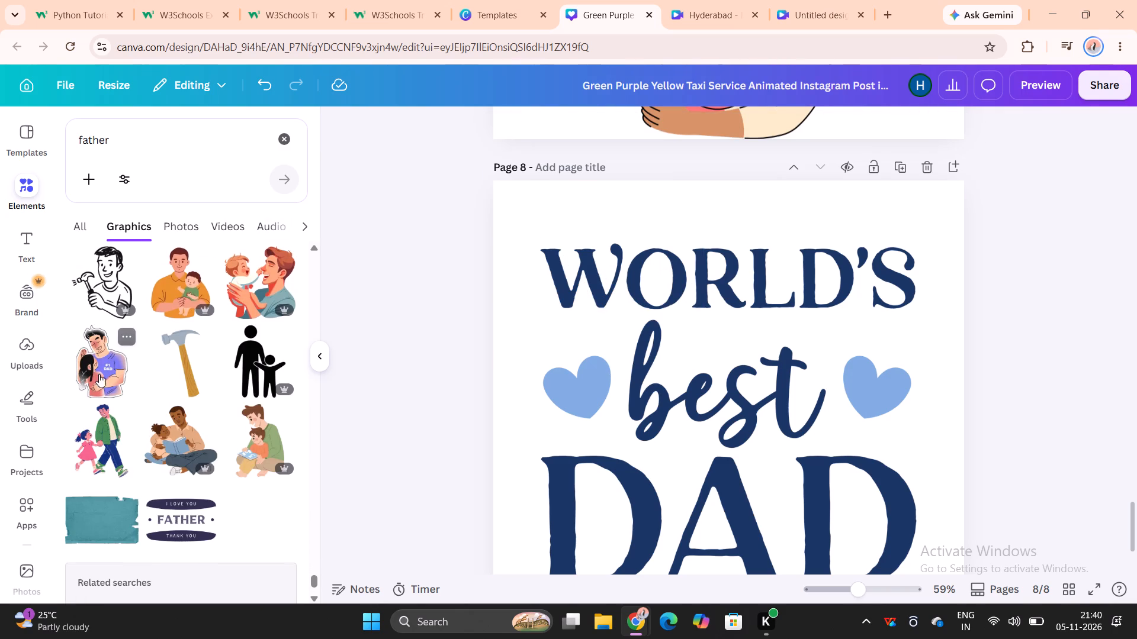
click(108, 376)
Enlarge the father-and-daughter illustration and centre it horizontally at page 8's bottom edge, in front of the lettering.
click(501, 414)
scroll(501, 414, down, 1)
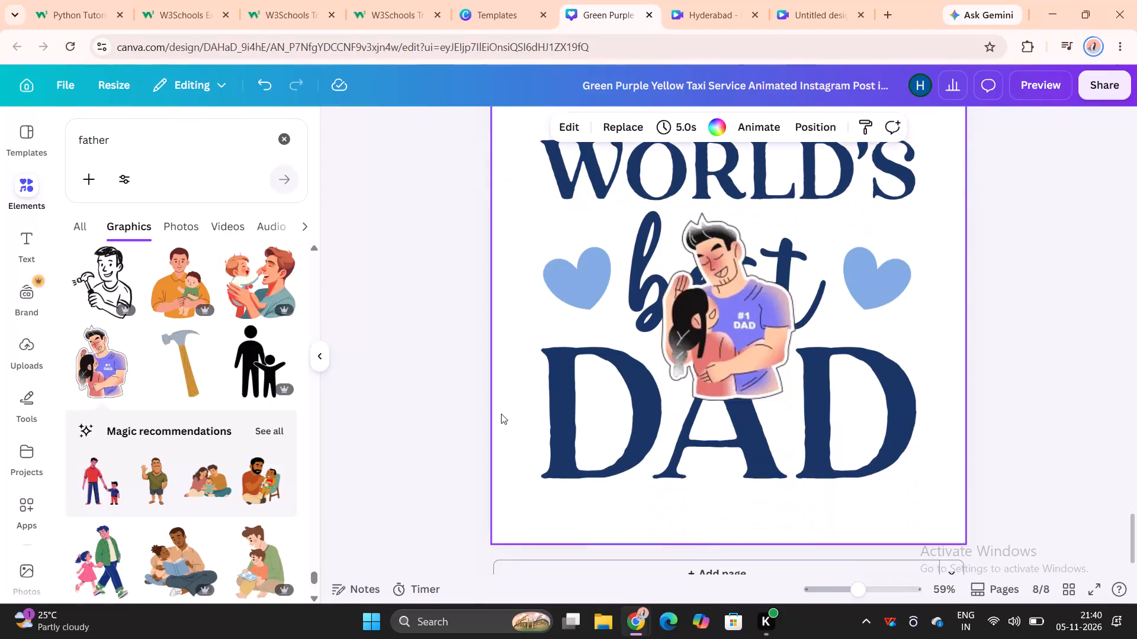
scroll(501, 414, down, 1)
click(743, 304)
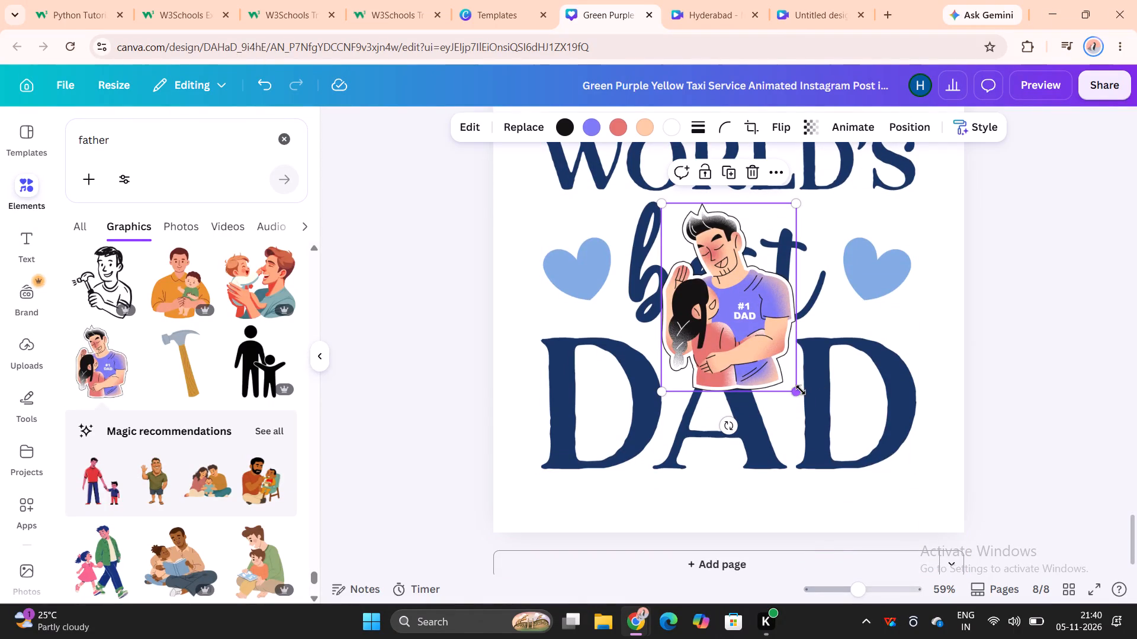
drag(801, 390, 807, 583)
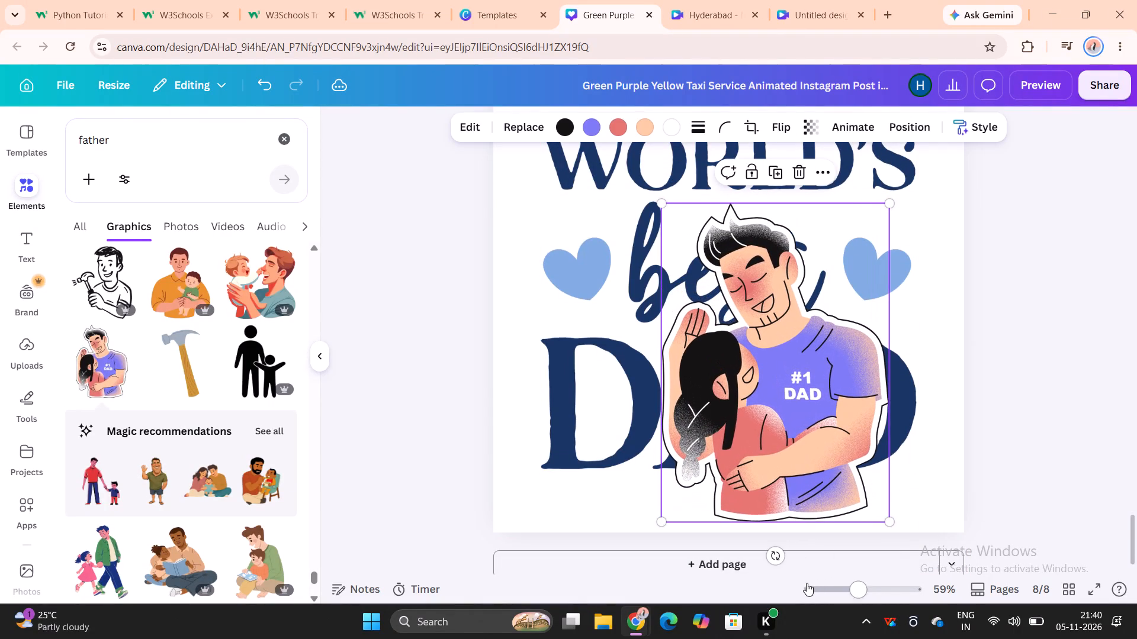
drag(781, 449, 734, 450)
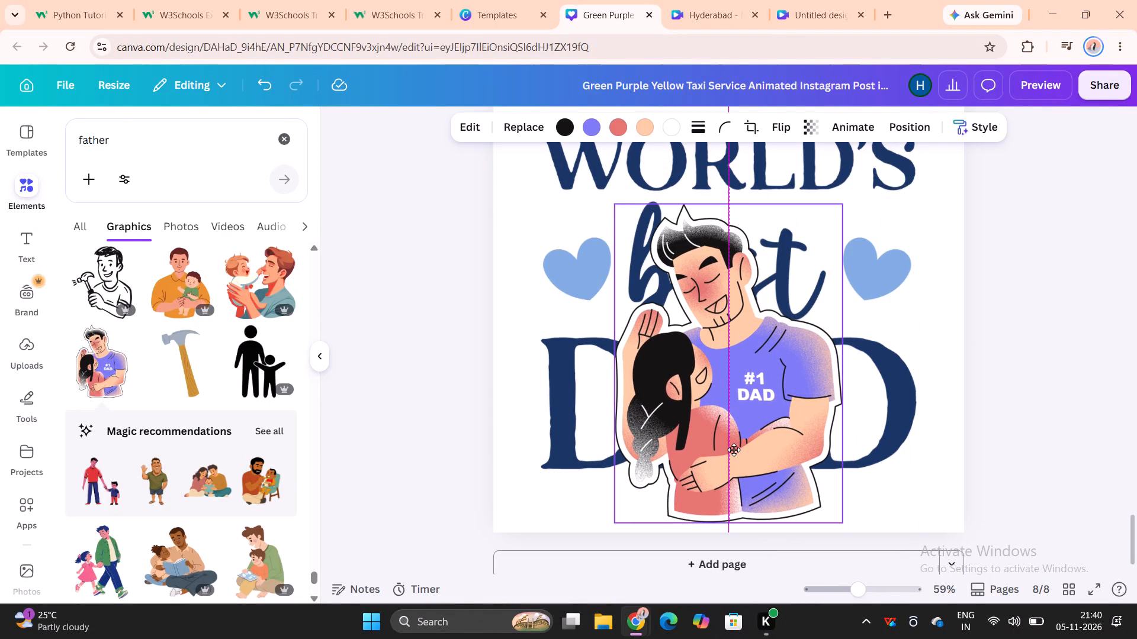
drag(734, 450, 732, 461)
click(1054, 395)
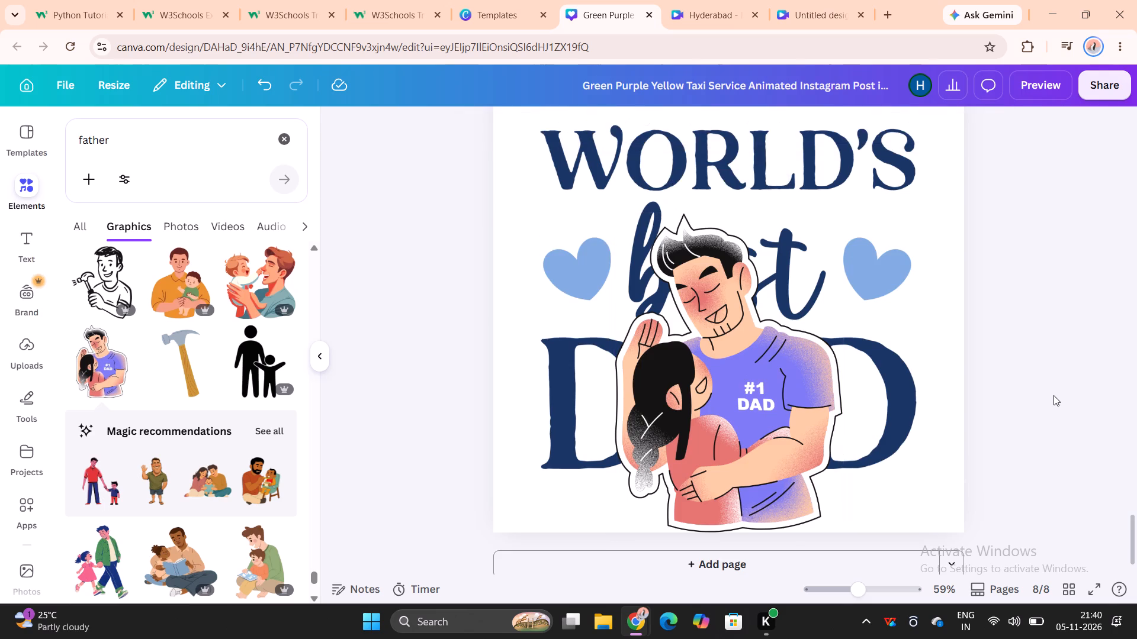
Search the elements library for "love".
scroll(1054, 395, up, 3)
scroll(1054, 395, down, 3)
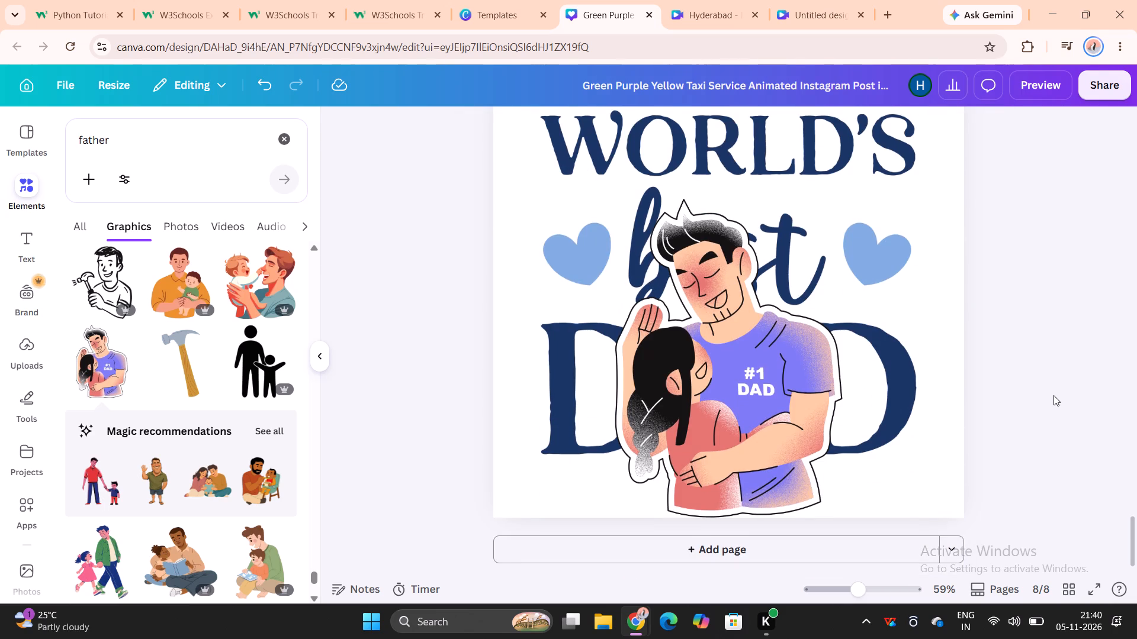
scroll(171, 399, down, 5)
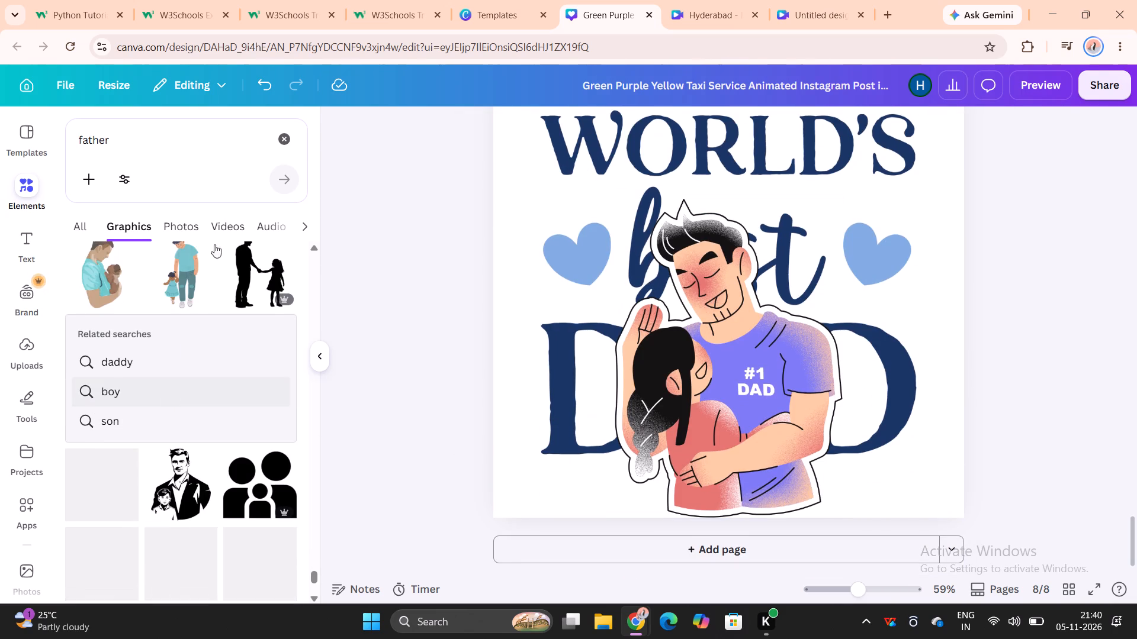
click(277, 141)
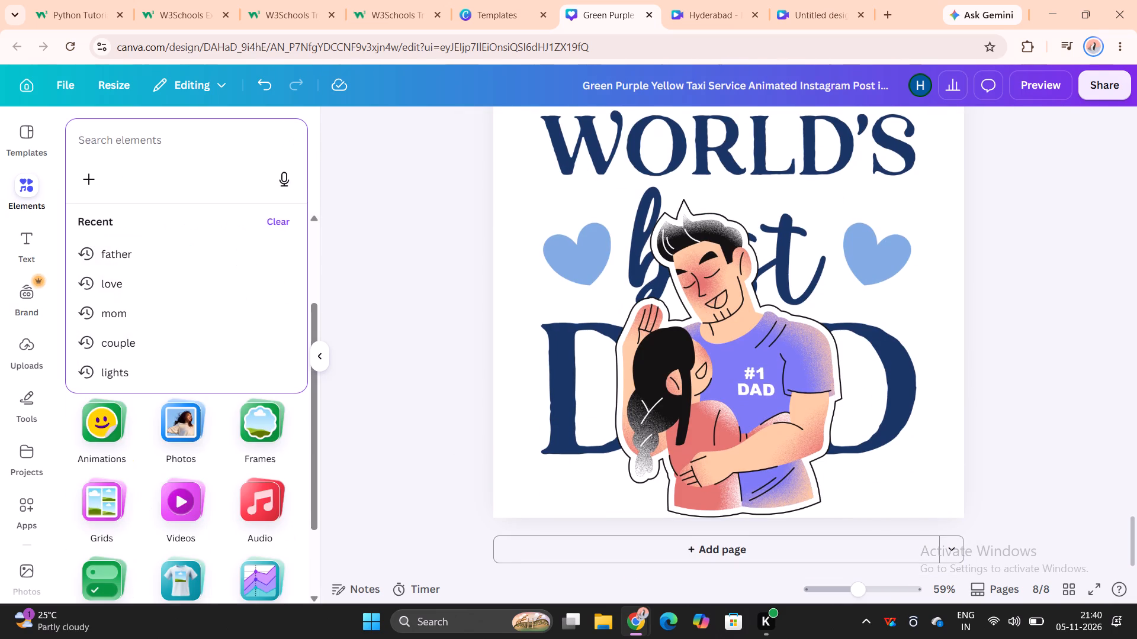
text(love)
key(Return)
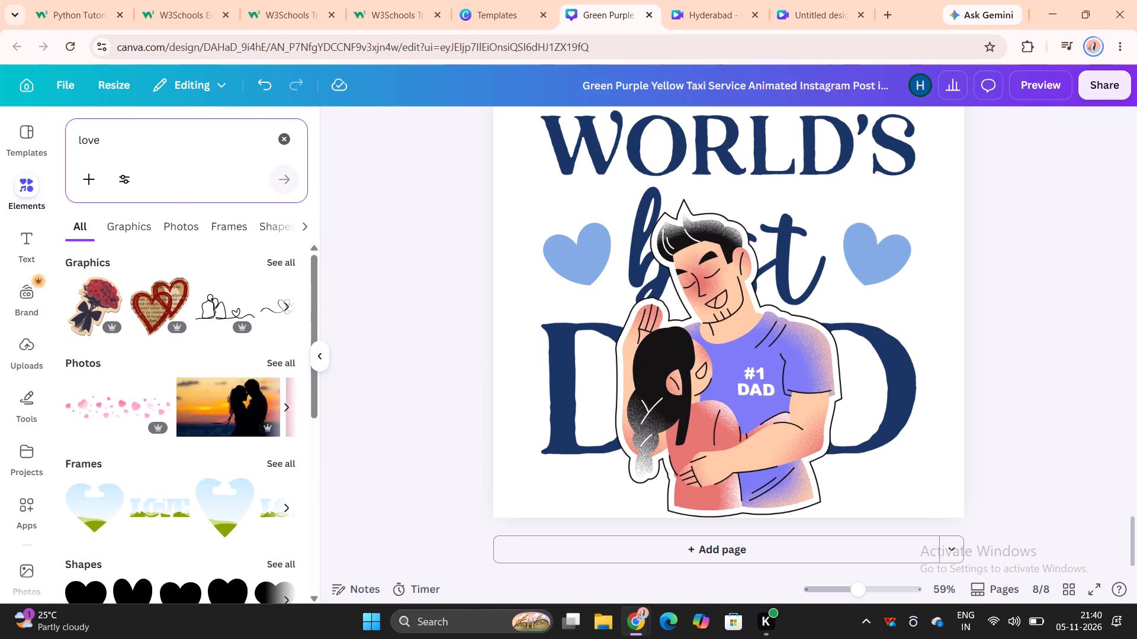
Replace the elements search term with "blue hearts" and run the search.
click(81, 137)
key(space)
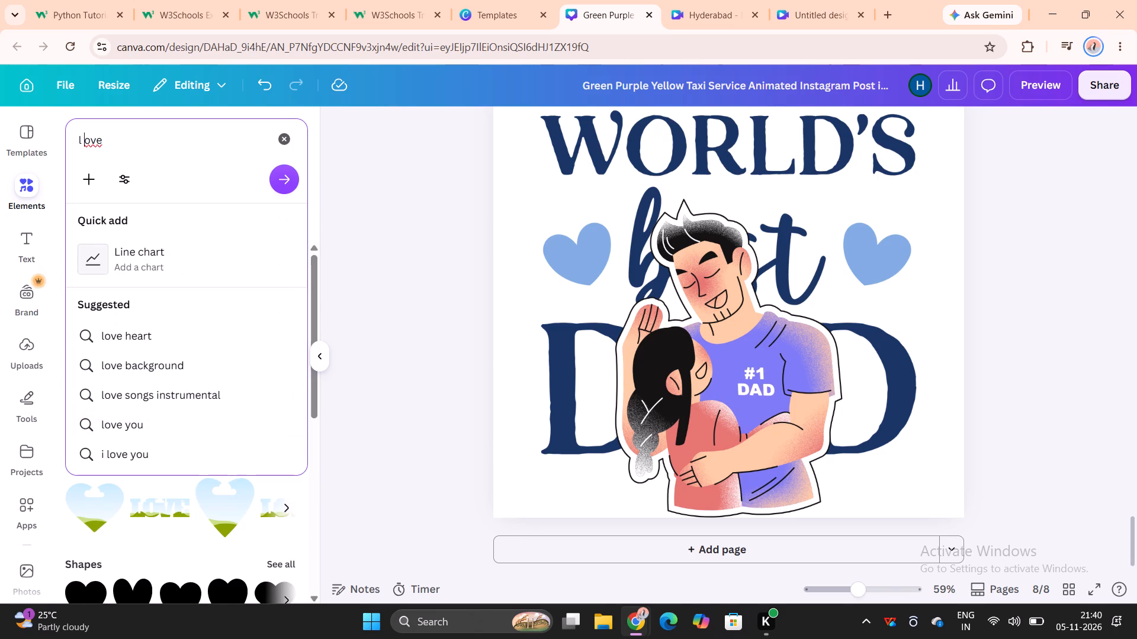
key(BackSpace)
key(BackSpace)
key(BackSpace)
key(BackSpace)
key(BackSpace)
key(BackSpace)
key(BackSpace)
key(BackSpace)
key(Right)
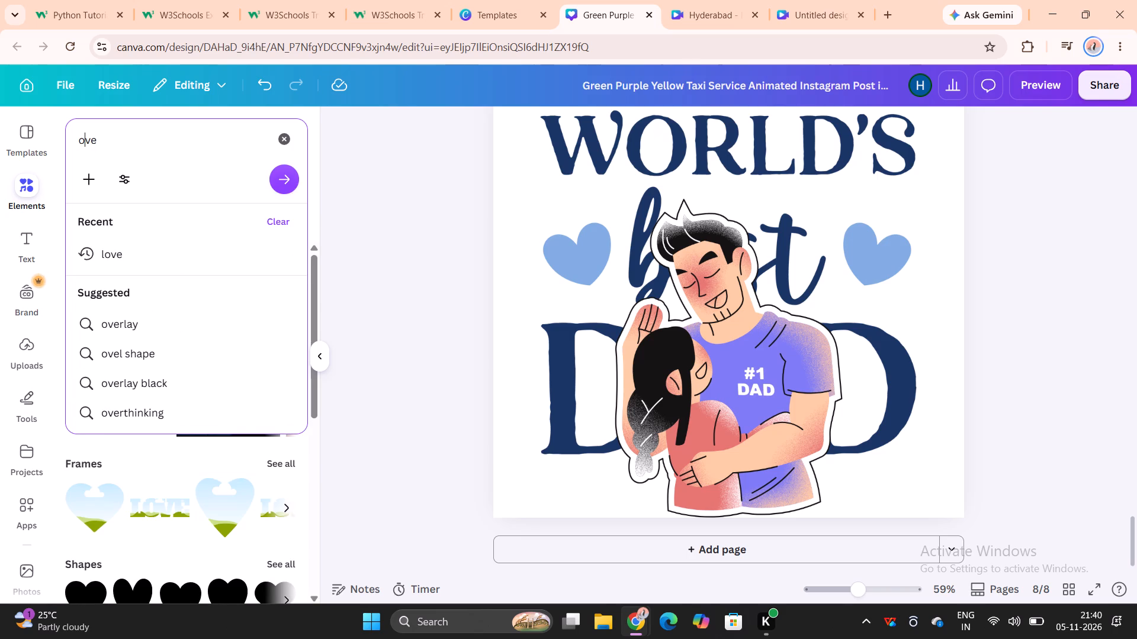
key(Right)
key(Right)
key(Right)
key(BackSpace)
key(BackSpace)
key(BackSpace)
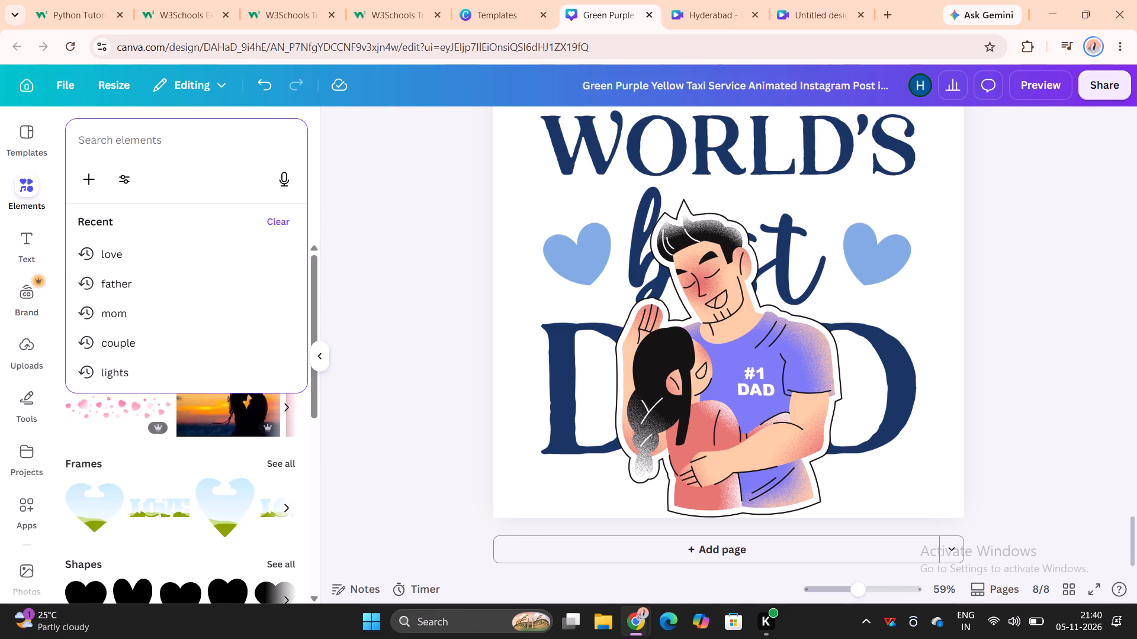
text(blue hearts)
key(Return)
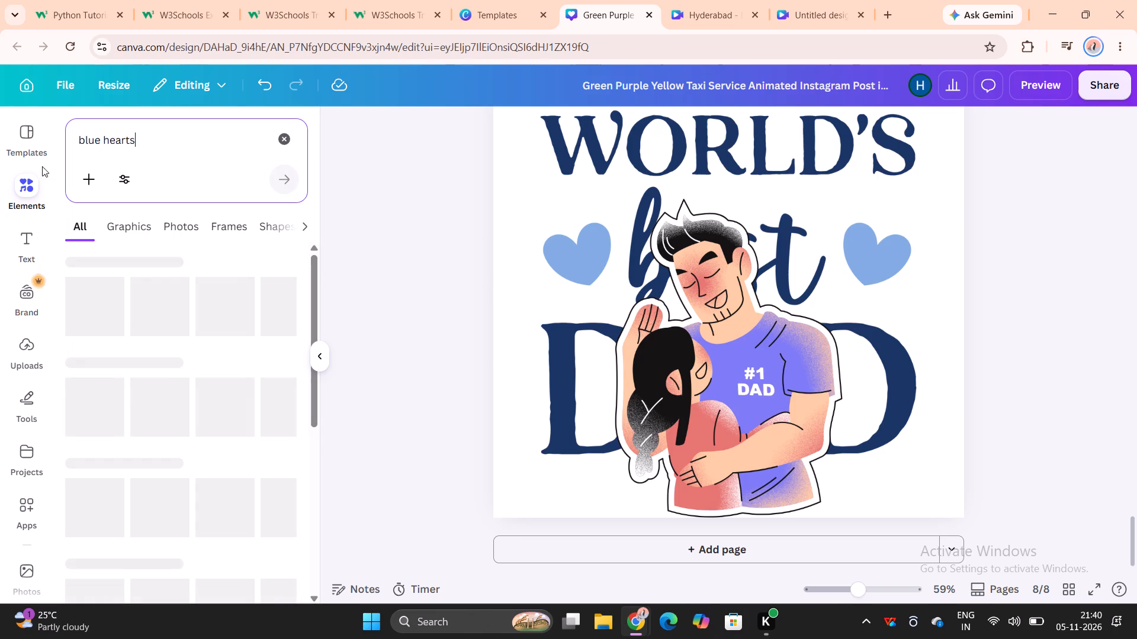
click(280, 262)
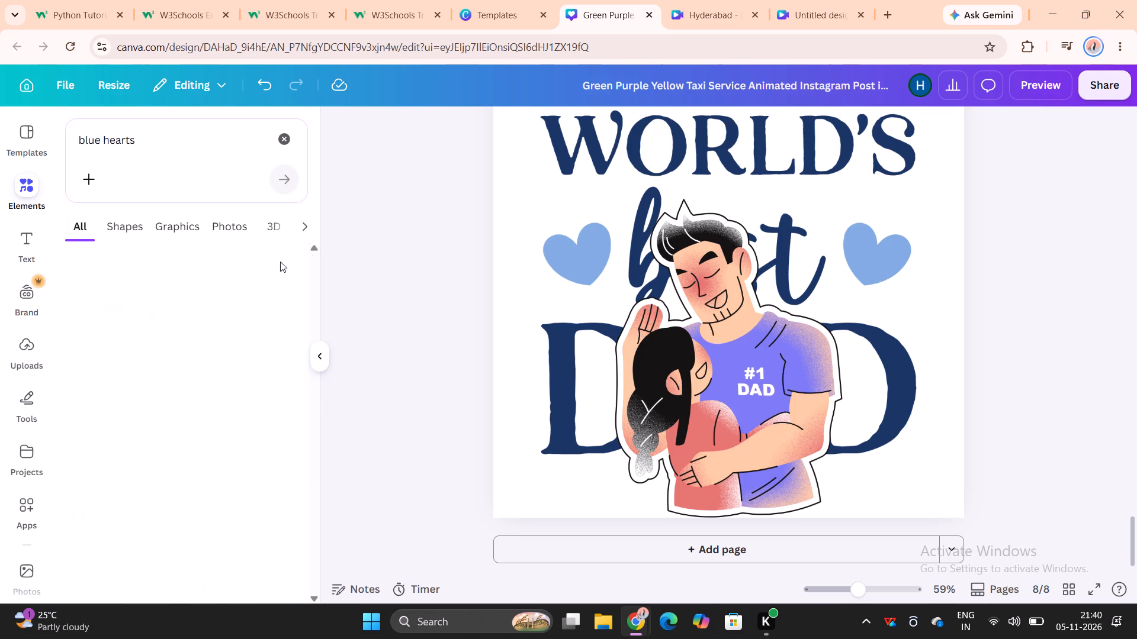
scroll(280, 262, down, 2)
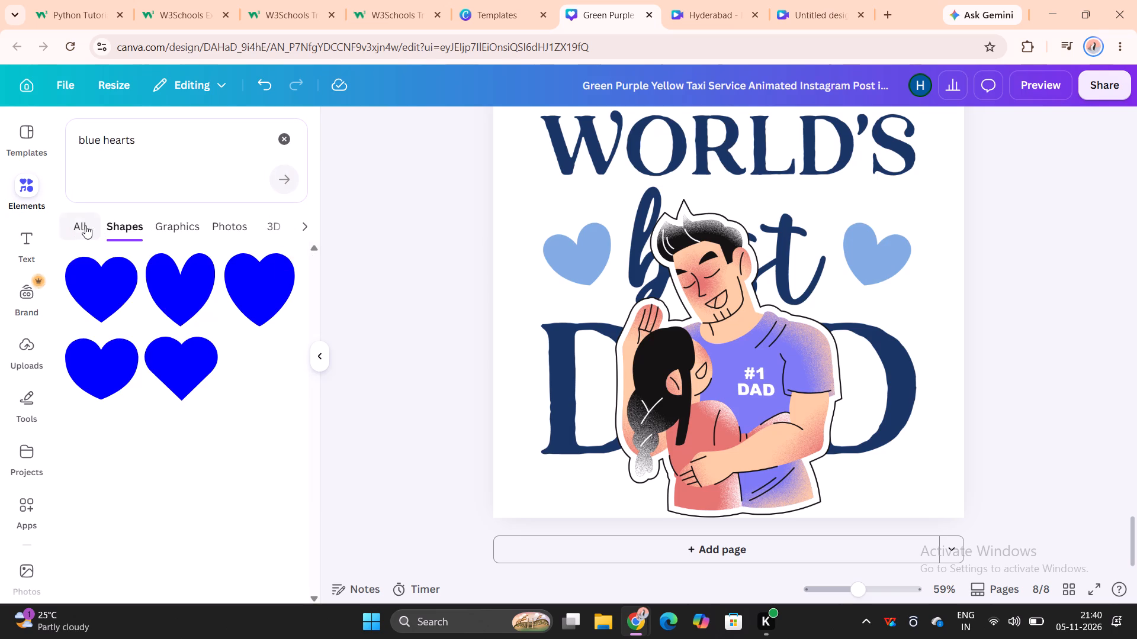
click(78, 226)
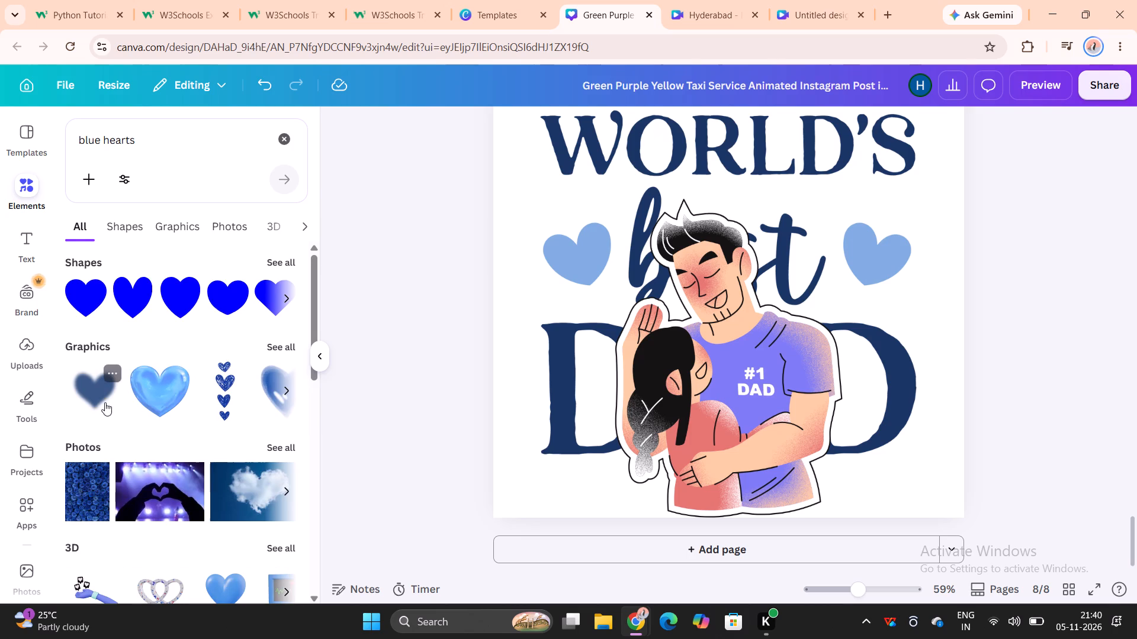
Add the blurred dark blue heart graphic to page 8, shrink it, and place it partly cropped in the page's top-left corner.
click(105, 402)
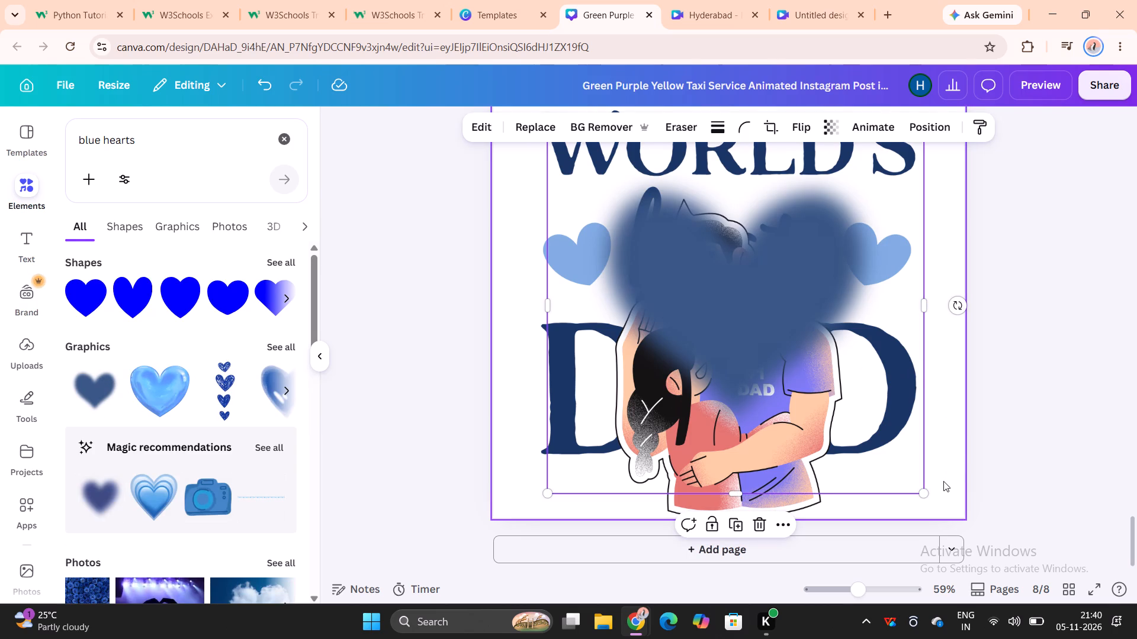
drag(925, 491, 670, 222)
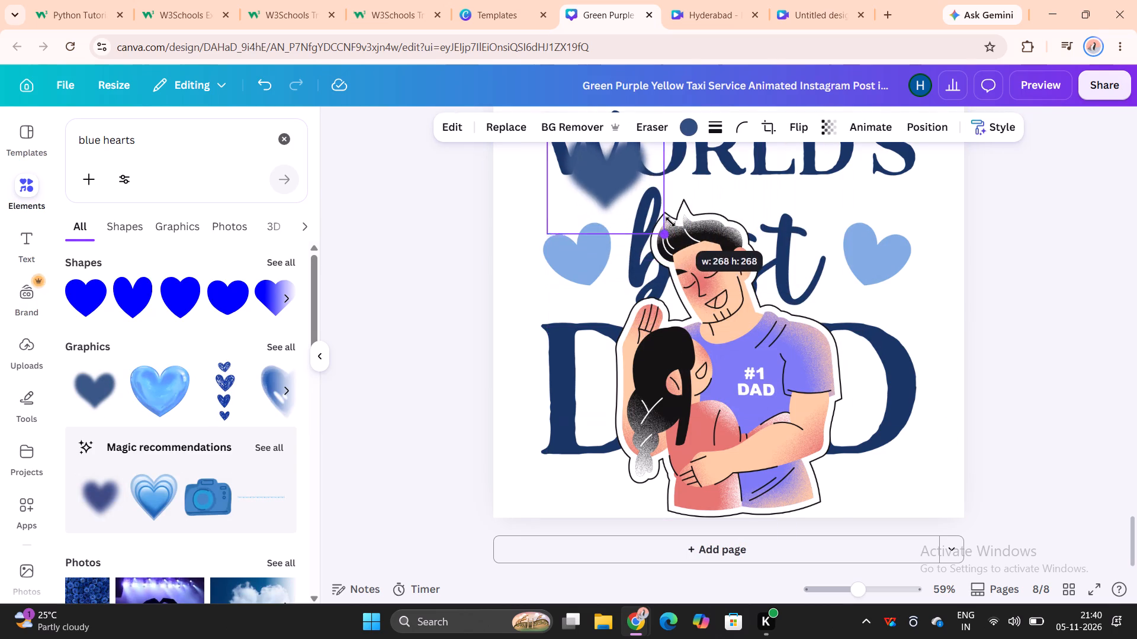
drag(670, 222, 663, 220)
scroll(934, 275, up, 2)
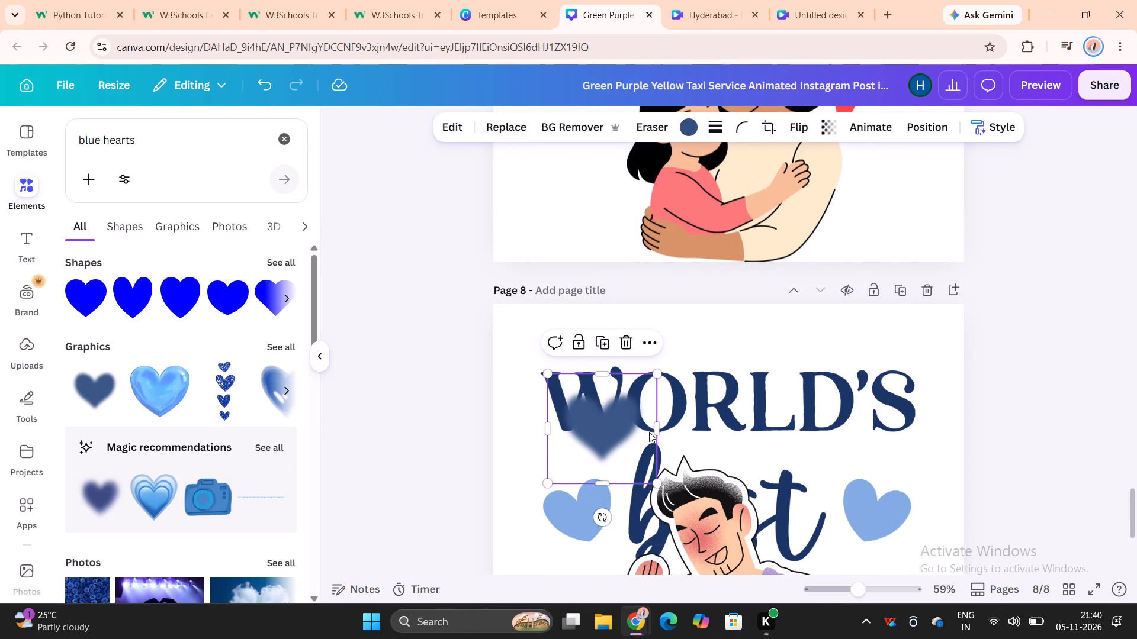
drag(649, 432, 567, 337)
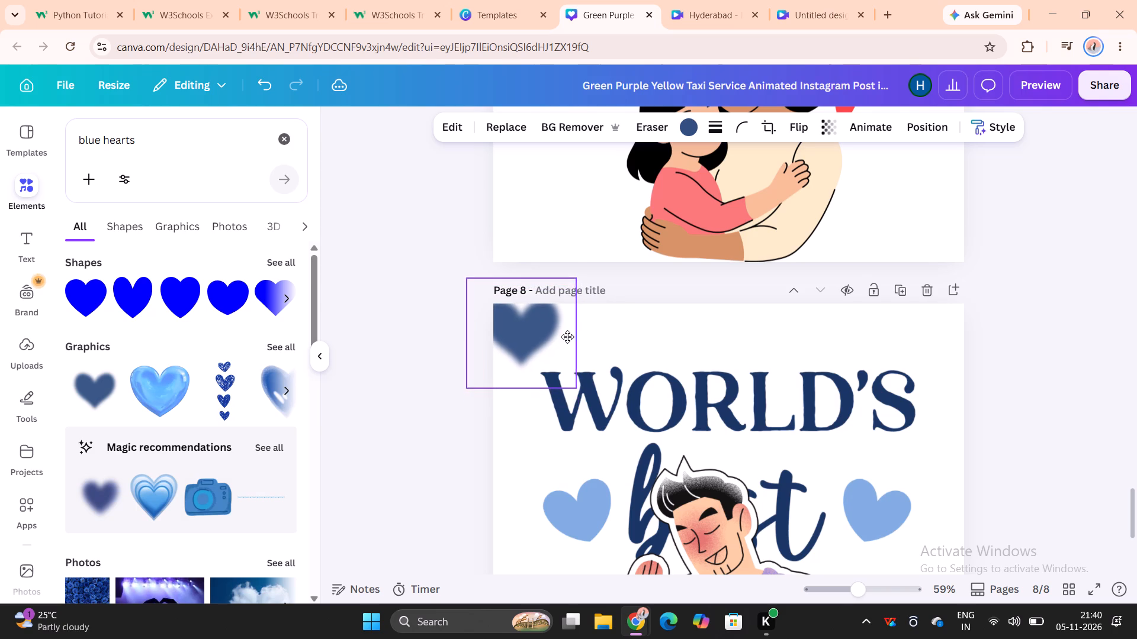
drag(567, 337, 567, 337)
Duplicate the blurred heart six times, spacing the copies evenly in a row across page 8's top edge above "WORLD'S".
click(520, 248)
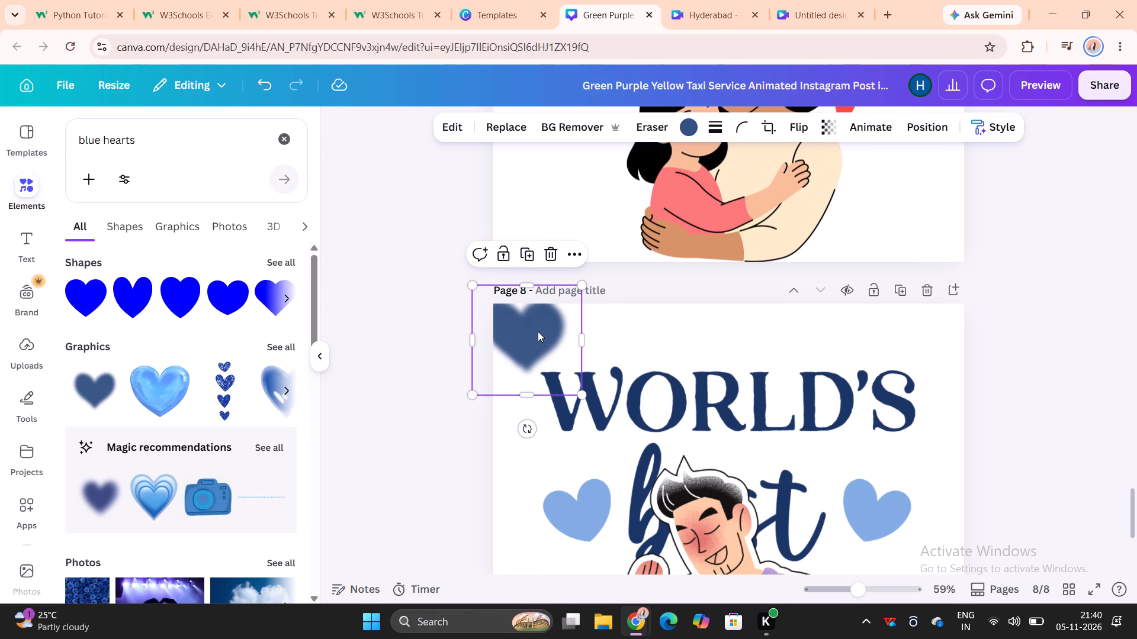
drag(538, 331, 608, 329)
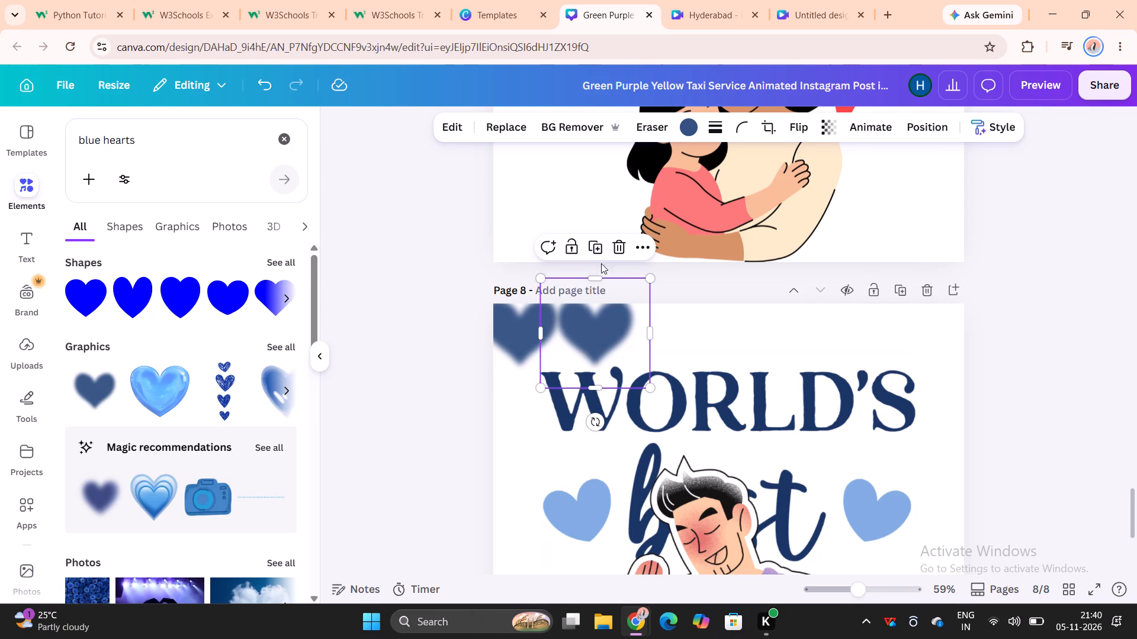
click(595, 246)
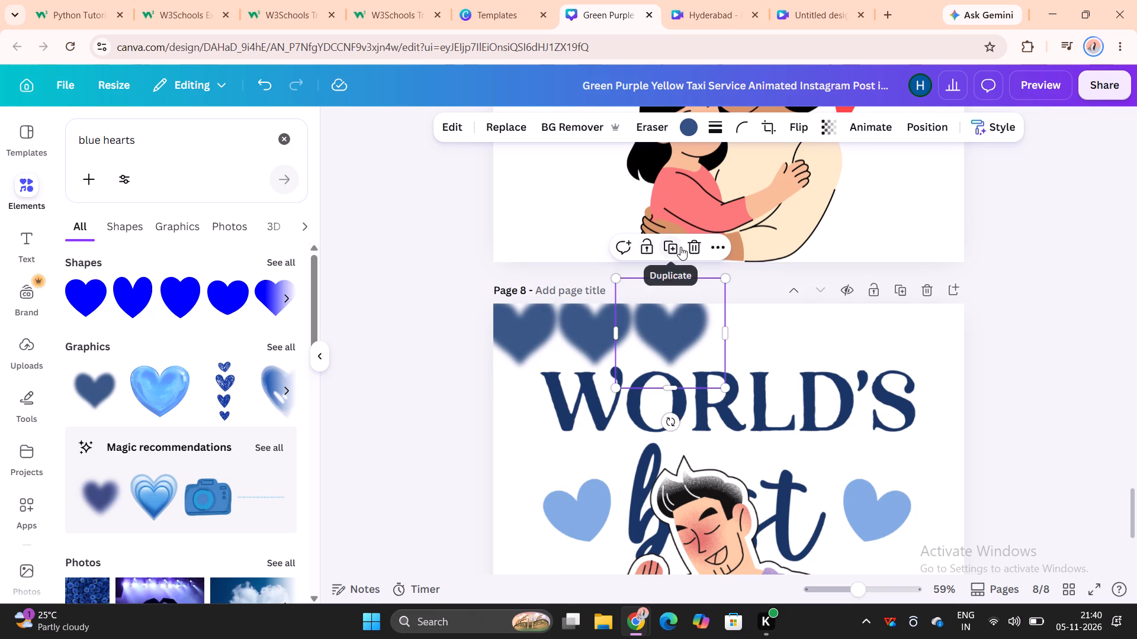
click(680, 247)
click(741, 244)
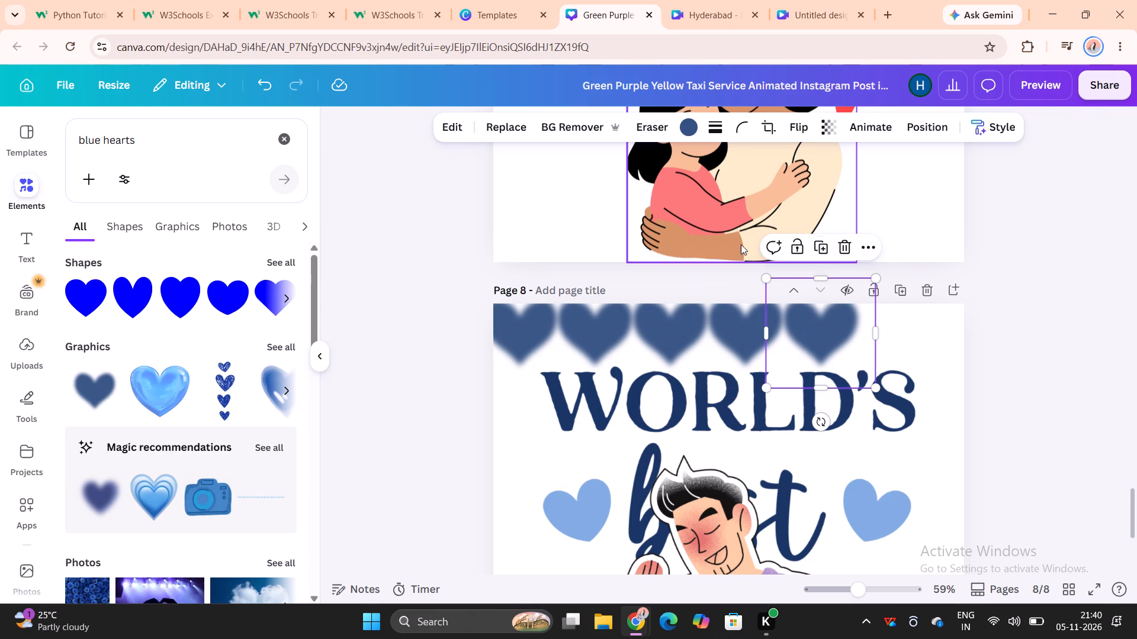
click(823, 247)
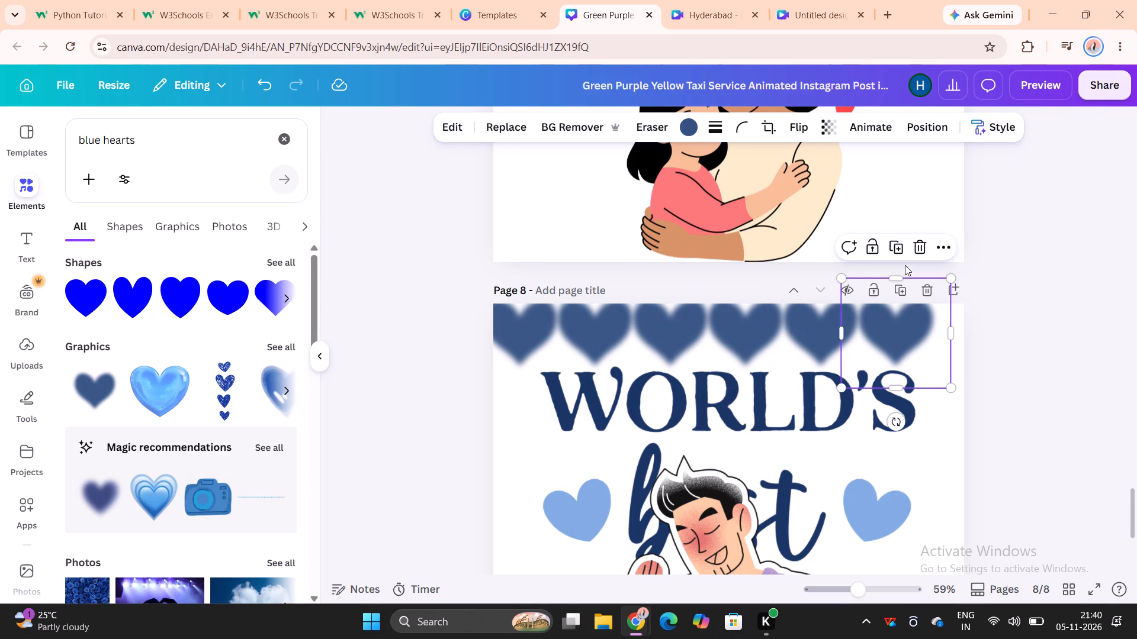
click(897, 250)
click(1043, 315)
Review page 8's composition with the heart border against the mother-themed page 7.
scroll(1043, 315, down, 1)
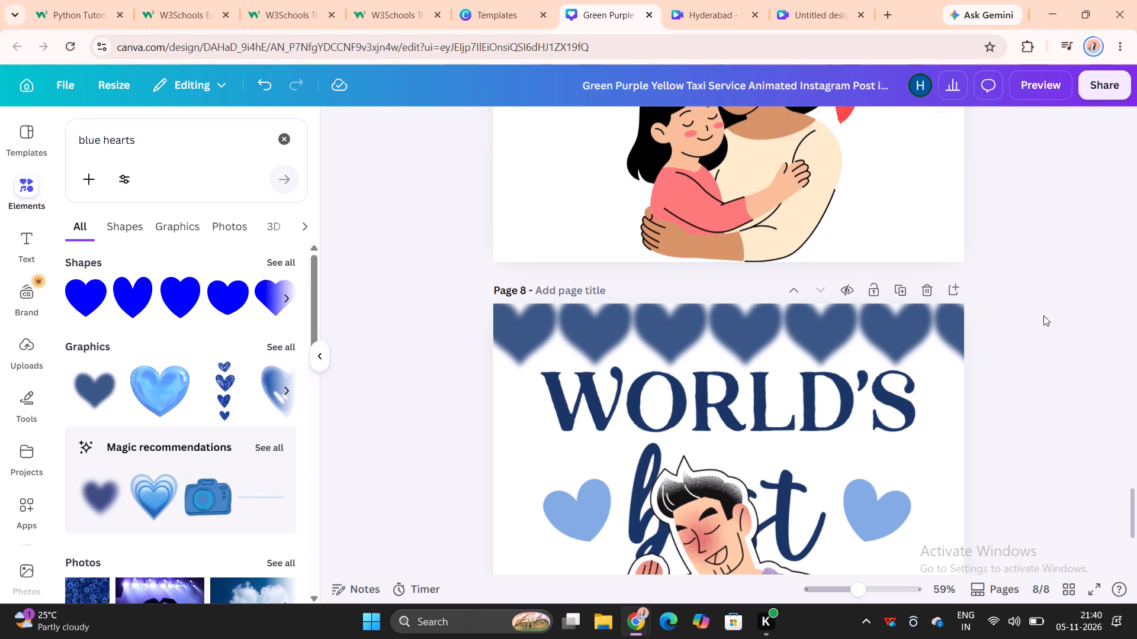
scroll(1043, 315, down, 2)
scroll(1043, 315, up, 1)
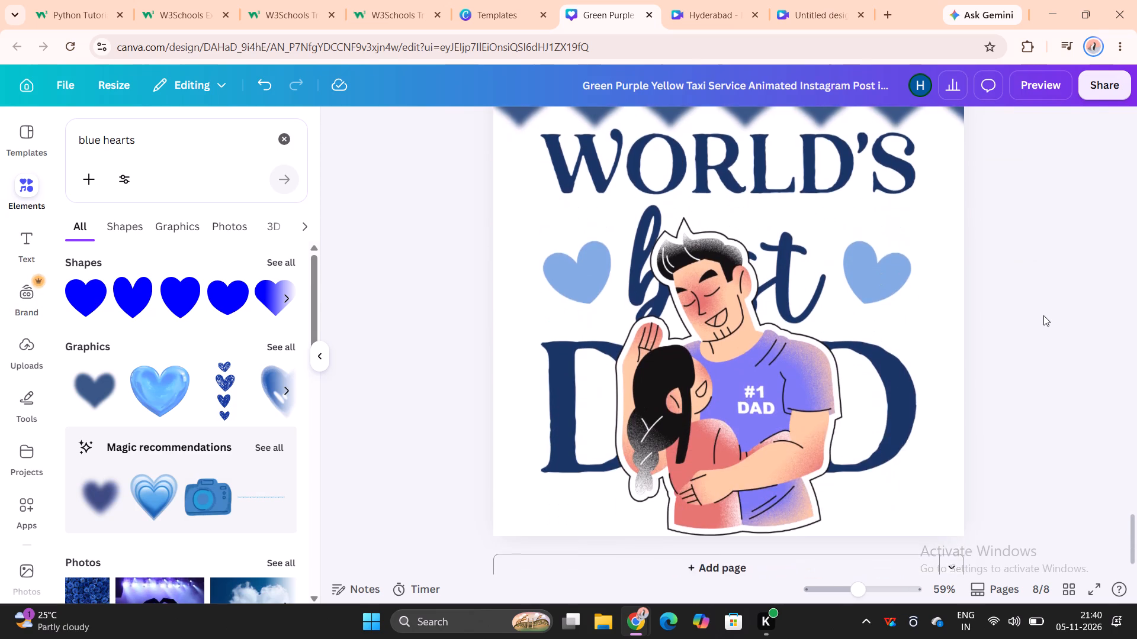
scroll(1043, 315, up, 4)
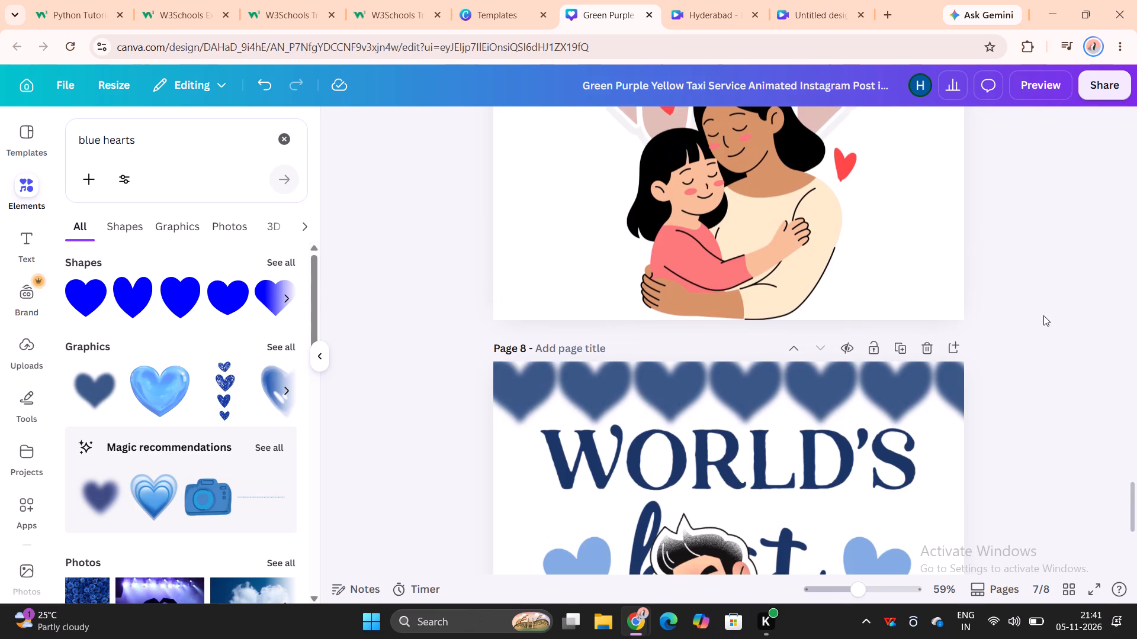
scroll(1043, 315, up, 3)
scroll(913, 328, down, 2)
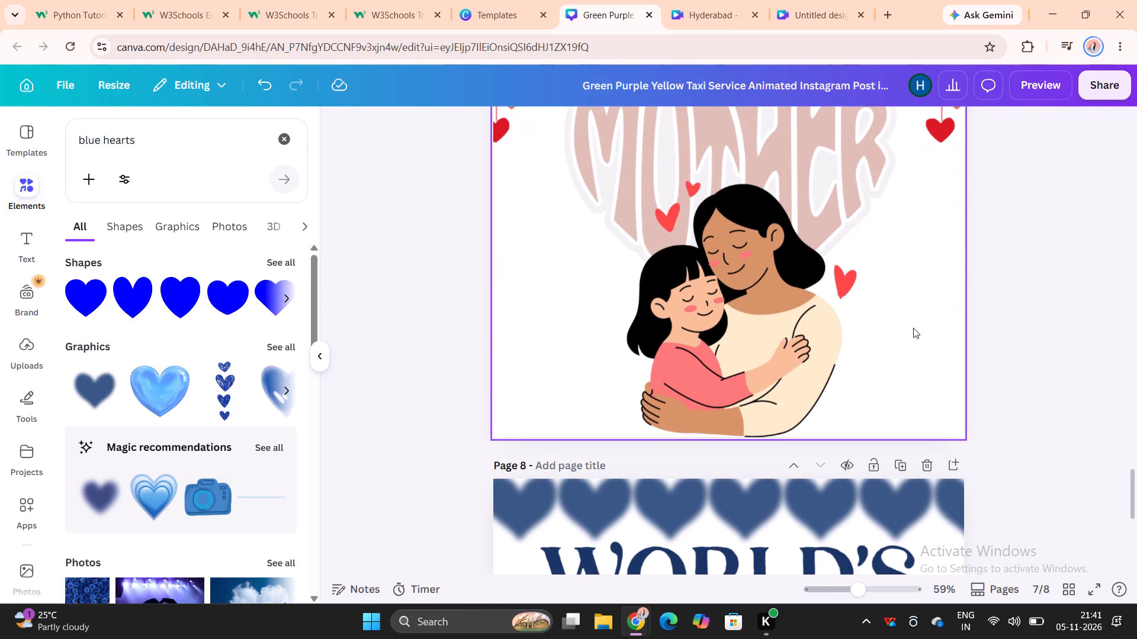
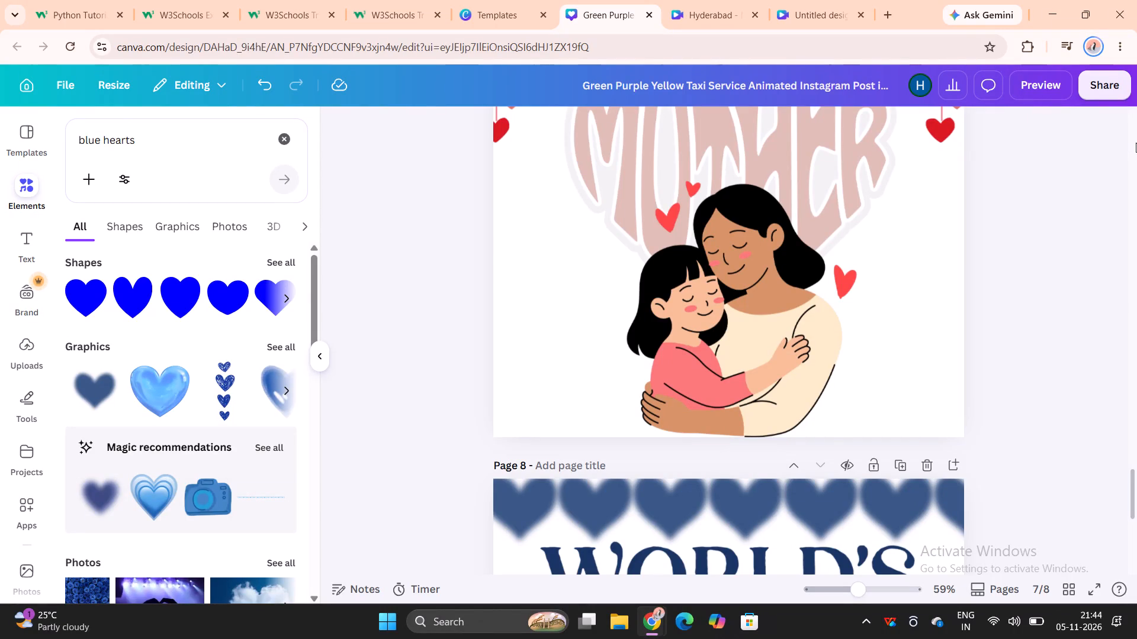
Add a blank page 9 after page 8.
scroll(547, 423, down, 1)
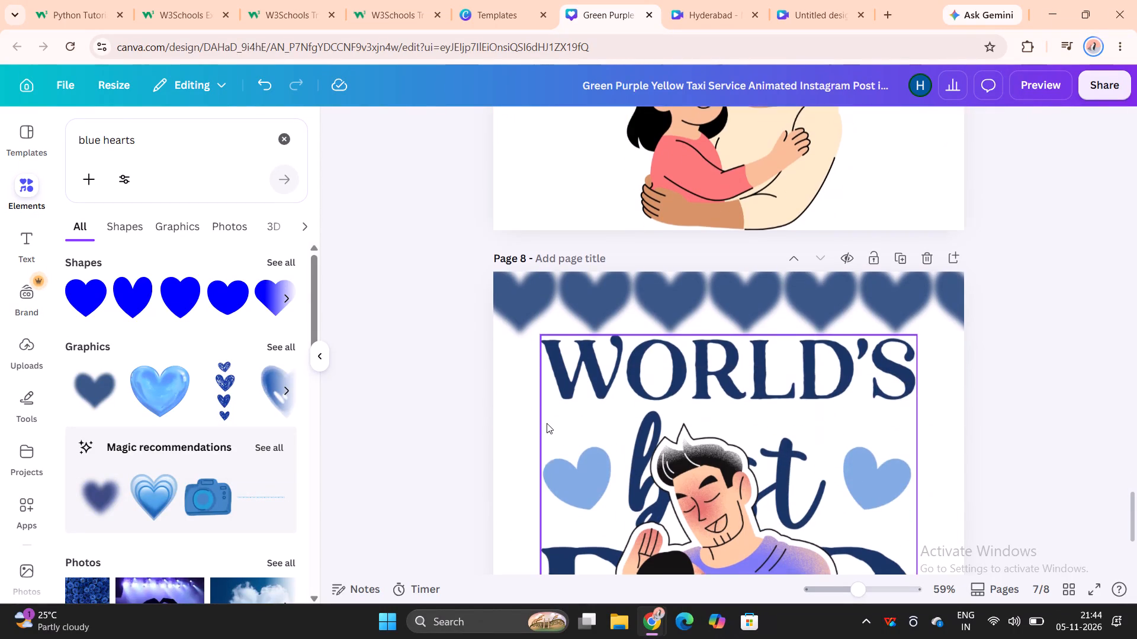
scroll(547, 423, down, 1)
scroll(688, 426, down, 3)
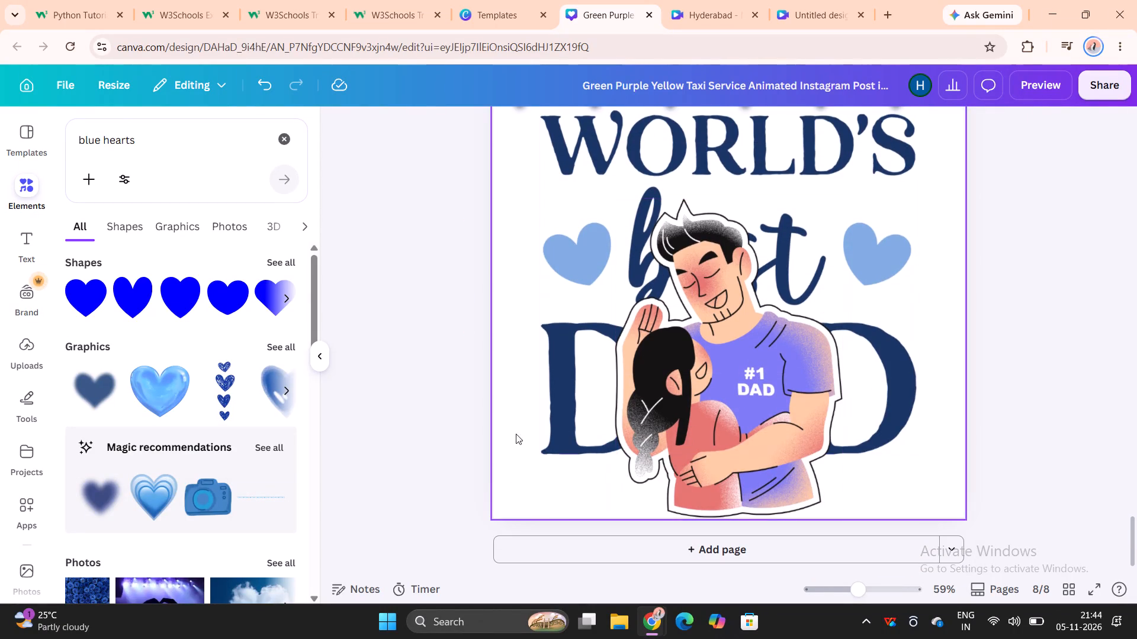
click(659, 543)
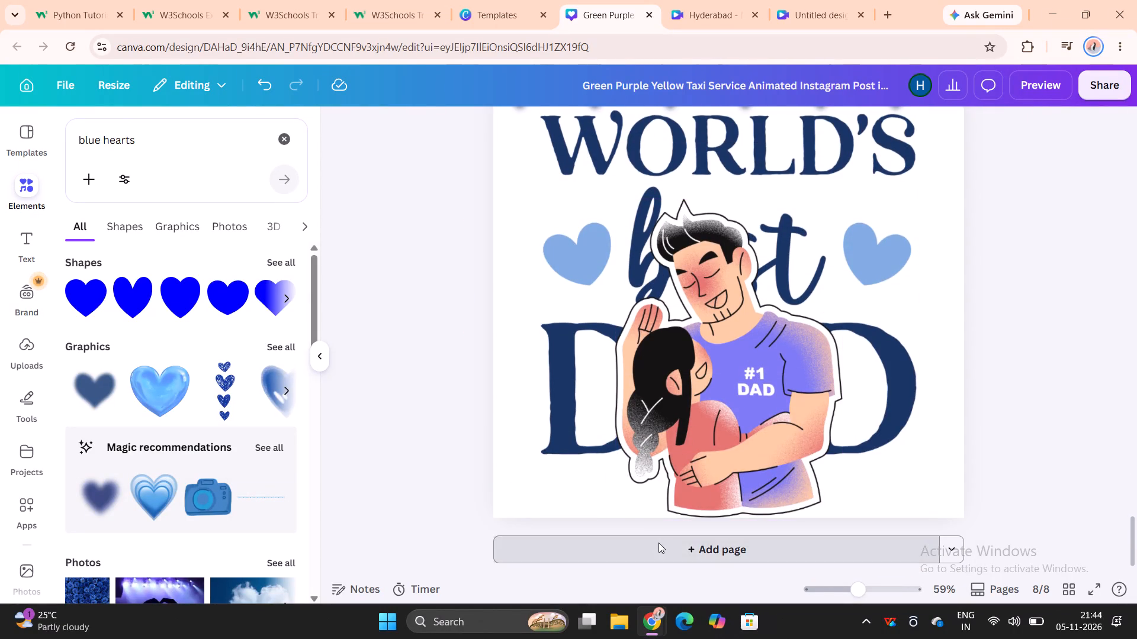
Add the vertical string of four scribbled dark blue hearts from the full graphics results to page 9 and shrink it slightly.
click(275, 342)
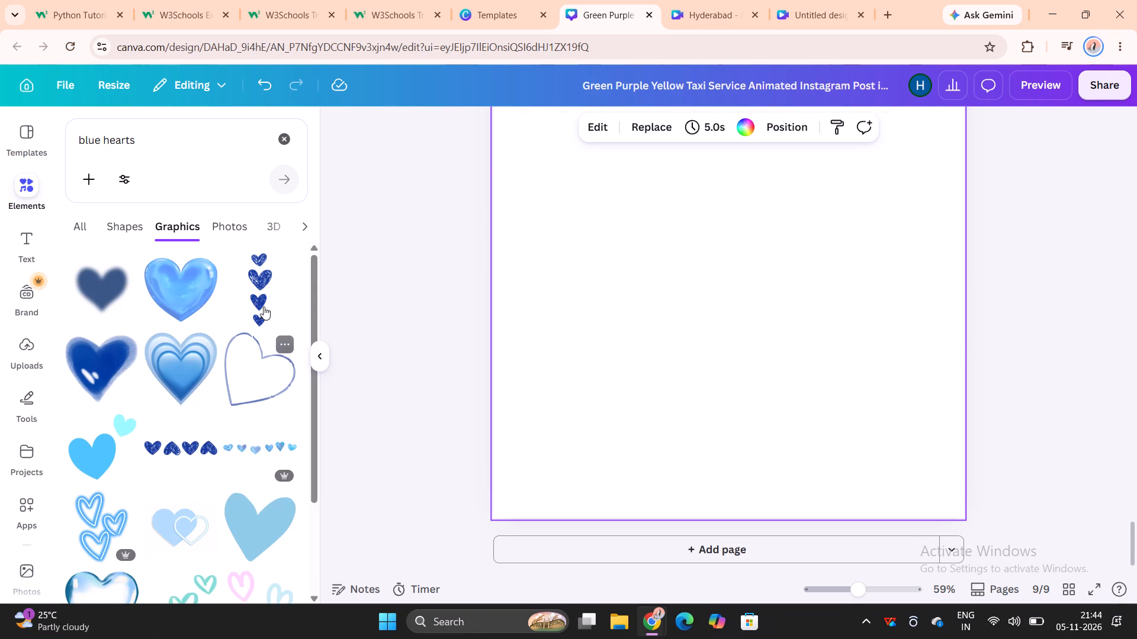
click(266, 295)
scroll(495, 347, up, 1)
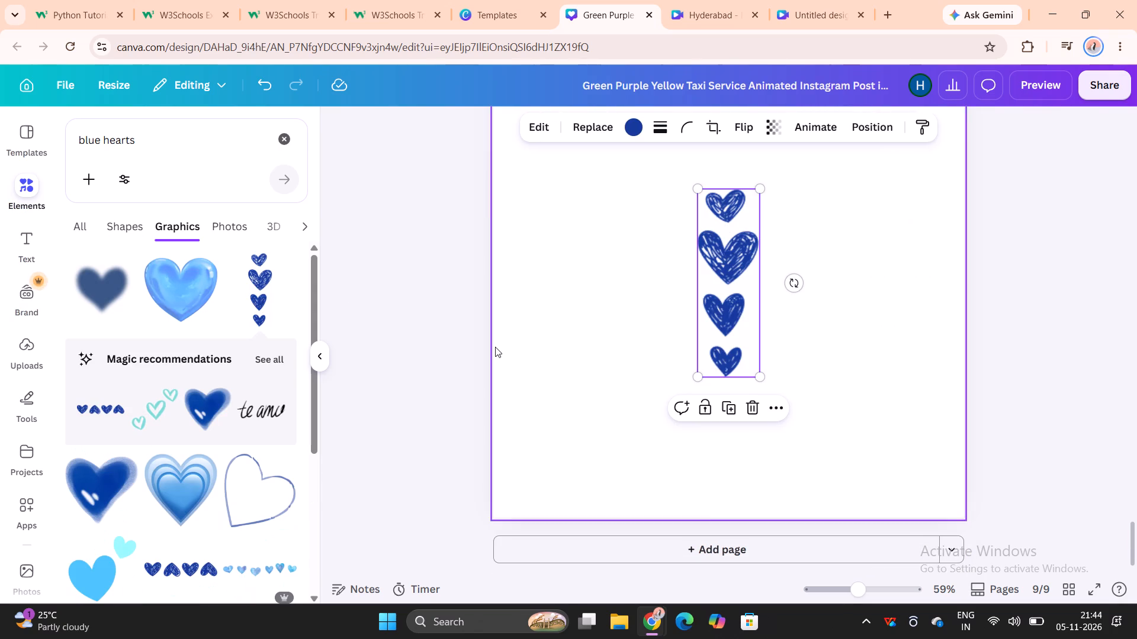
scroll(495, 347, up, 1)
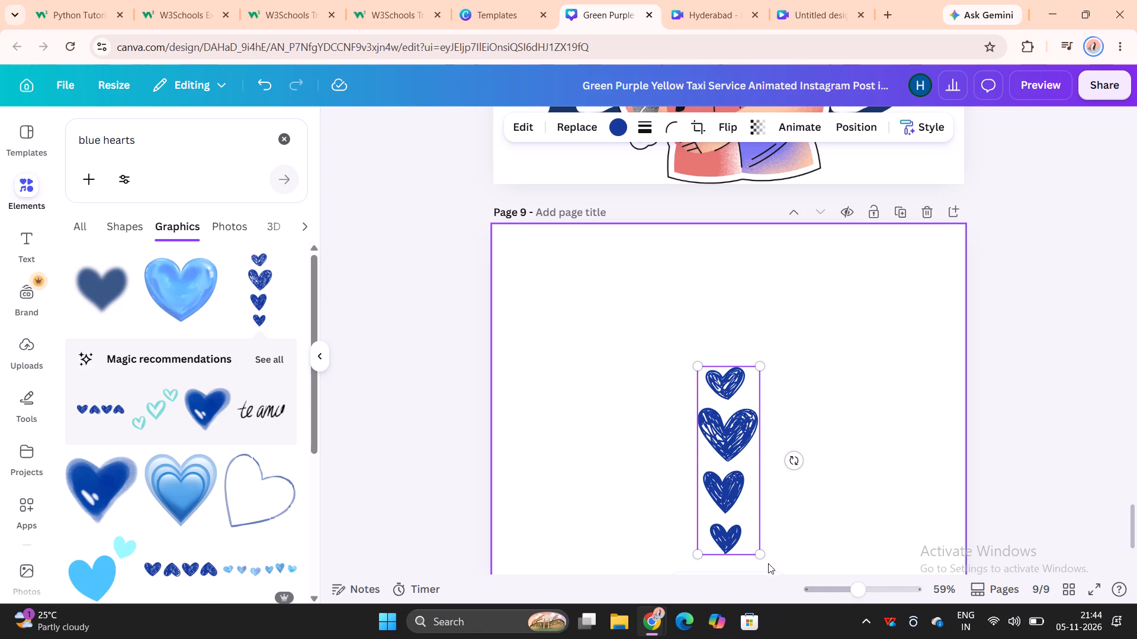
drag(757, 557, 755, 437)
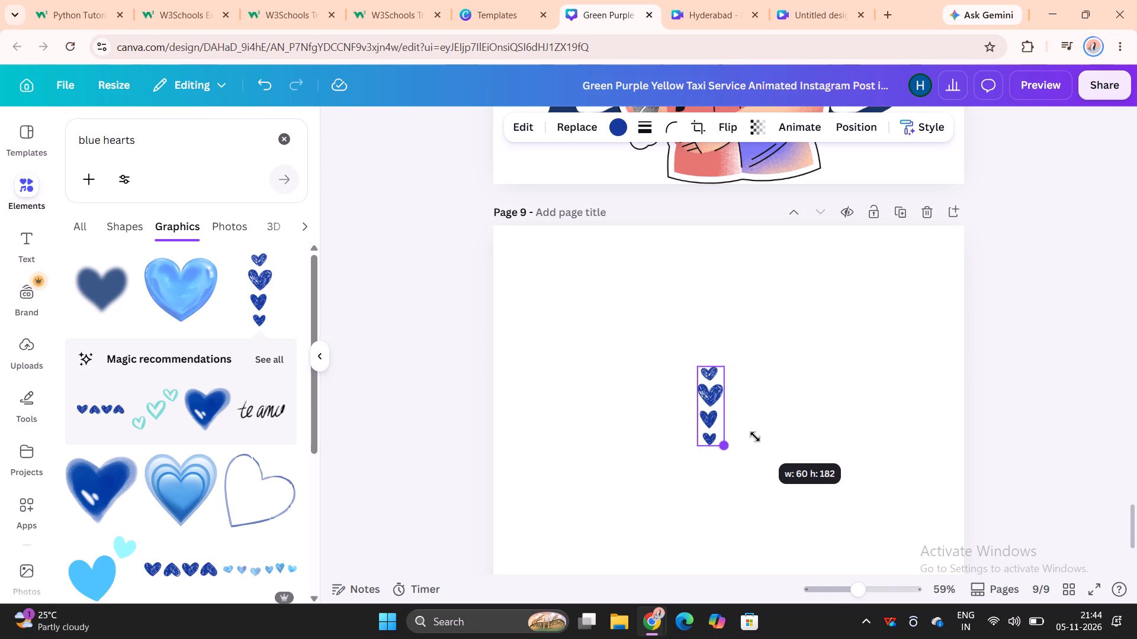
drag(755, 437, 750, 467)
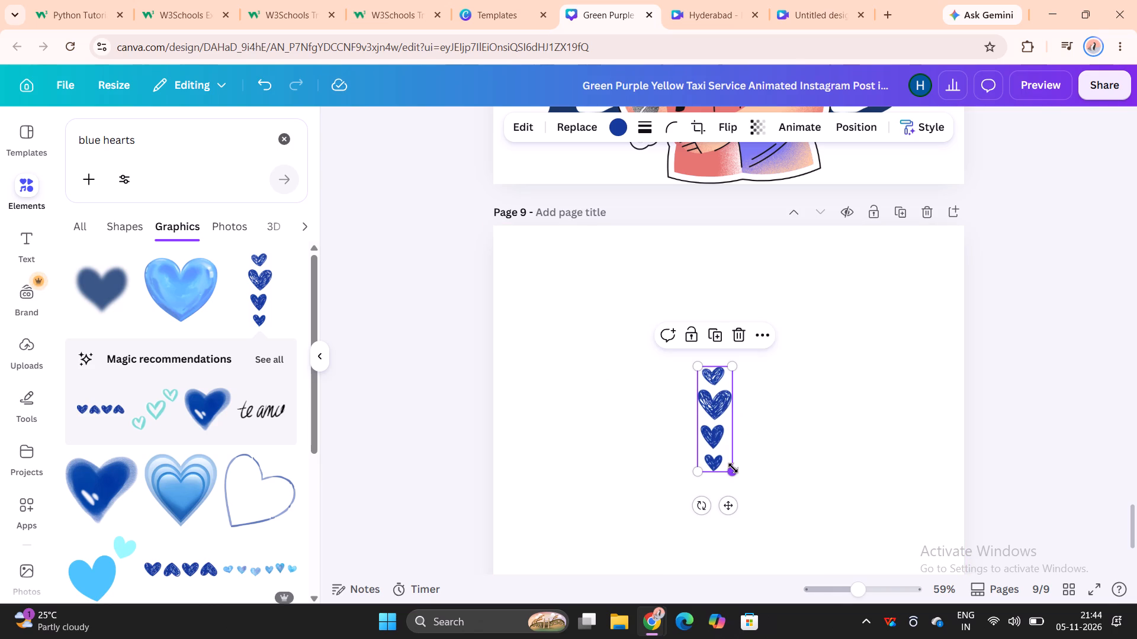
drag(733, 468, 732, 533)
drag(798, 472, 826, 433)
click(826, 433)
Place the heart string in page 9's top-left corner, flush with the page's top edge.
click(721, 425)
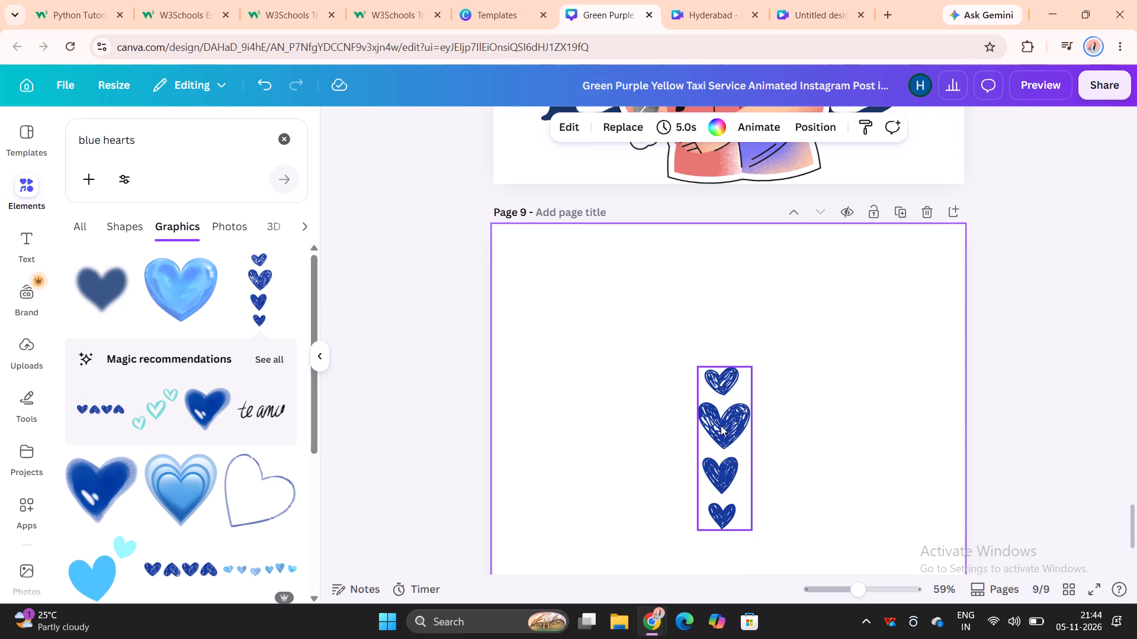
click(730, 427)
drag(730, 427, 531, 283)
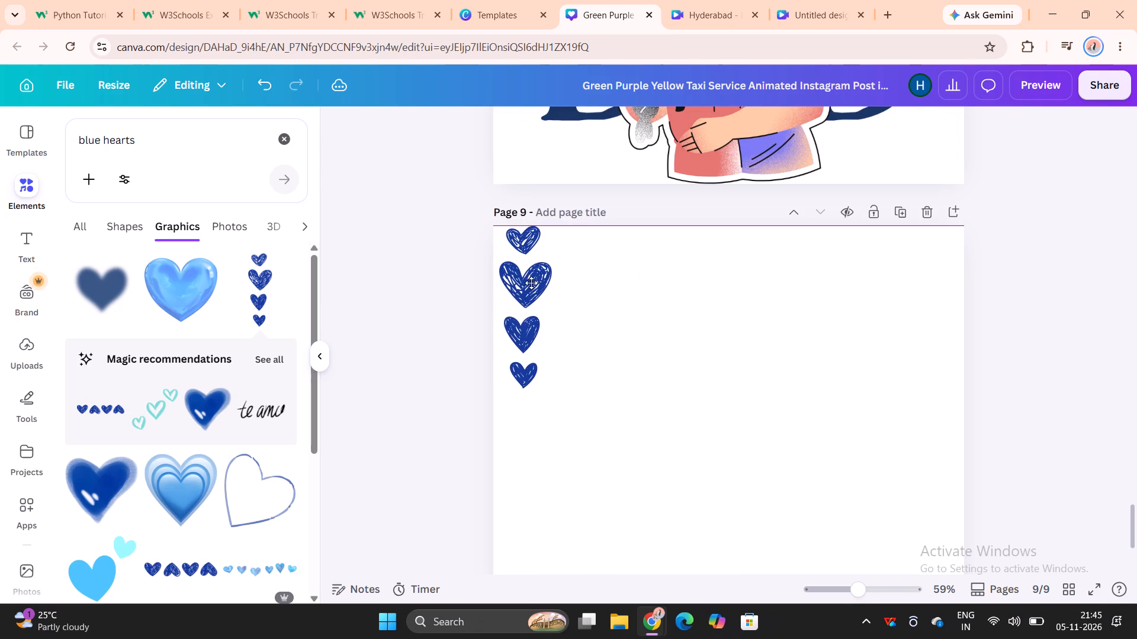
drag(531, 283, 531, 288)
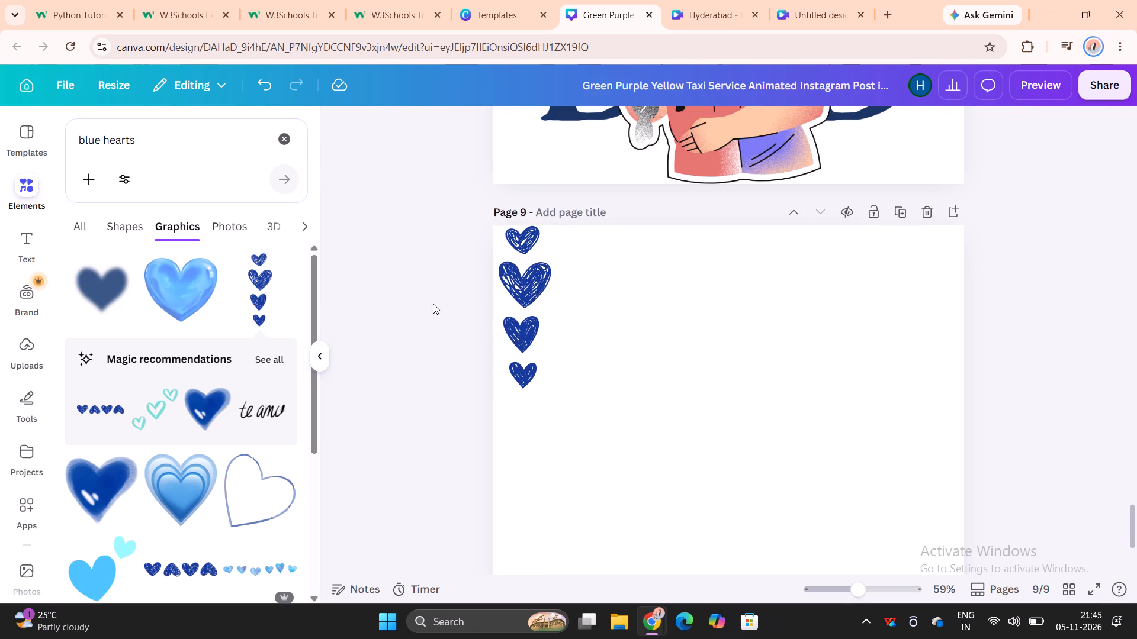
Duplicate the heart string three times toward page 9's centre, setting each copy higher than the previous one and cropped by the top edge.
click(535, 283)
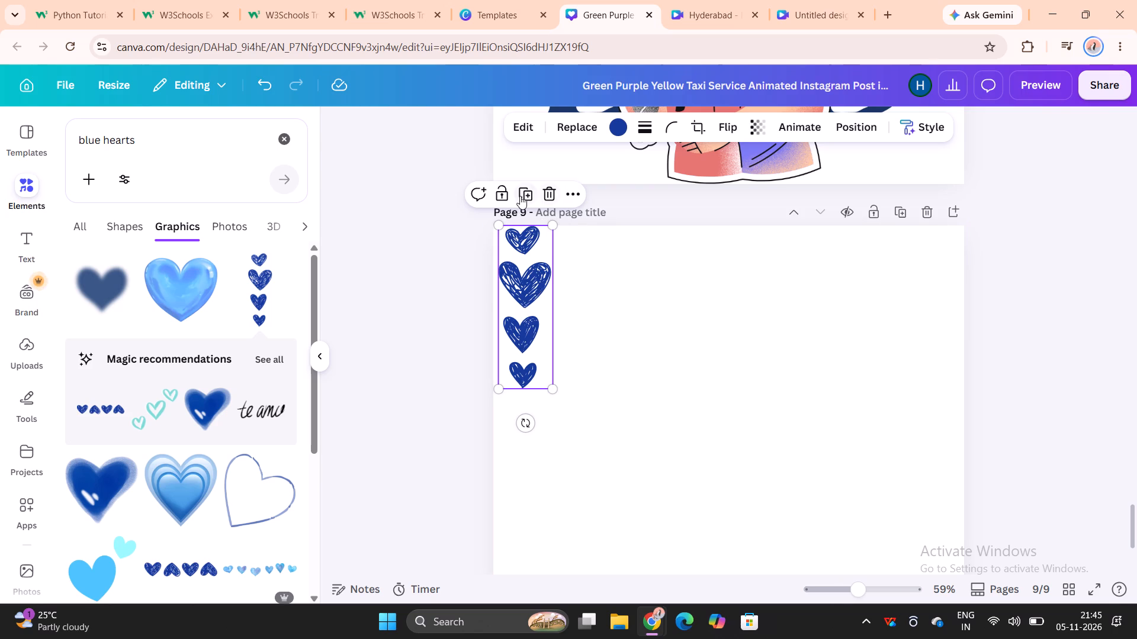
click(520, 196)
drag(541, 299, 583, 283)
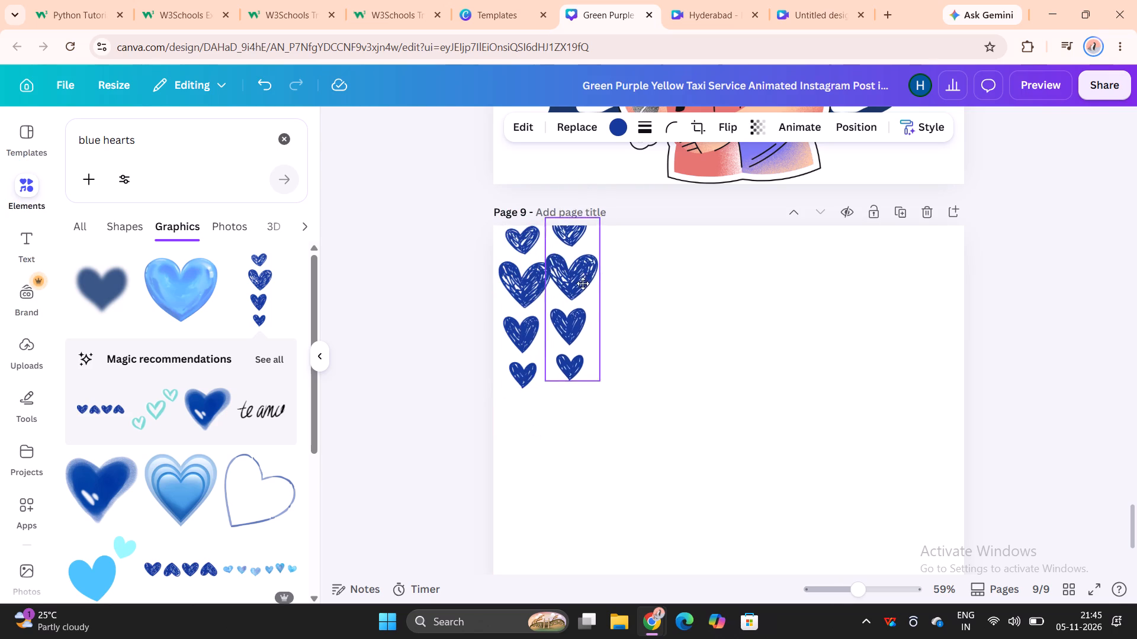
drag(583, 283, 595, 259)
click(584, 386)
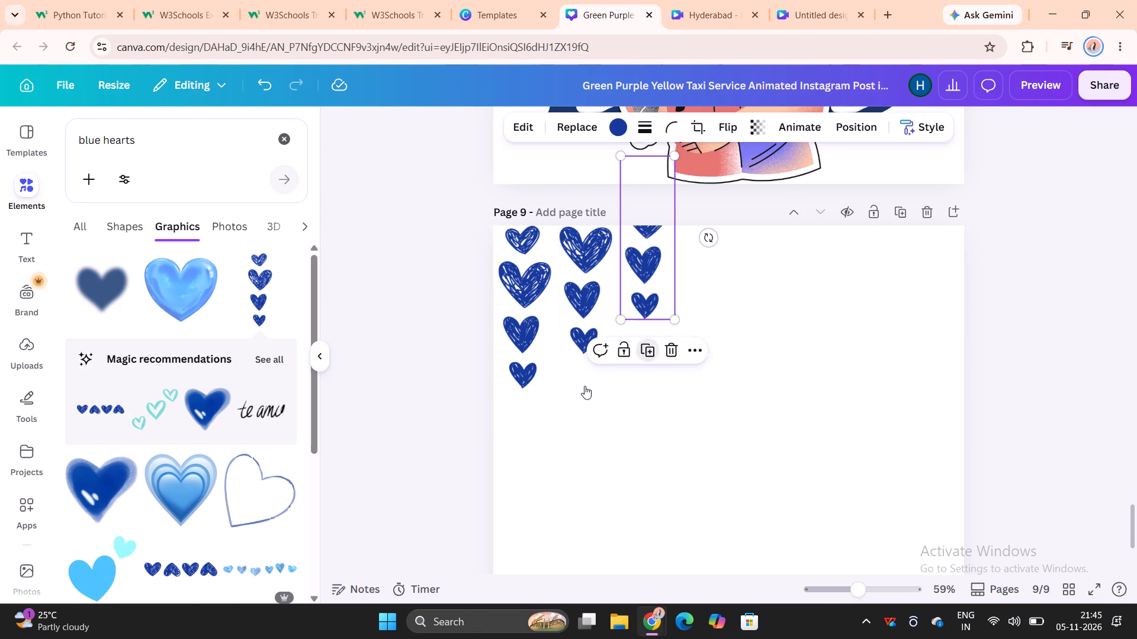
click(645, 352)
click(734, 373)
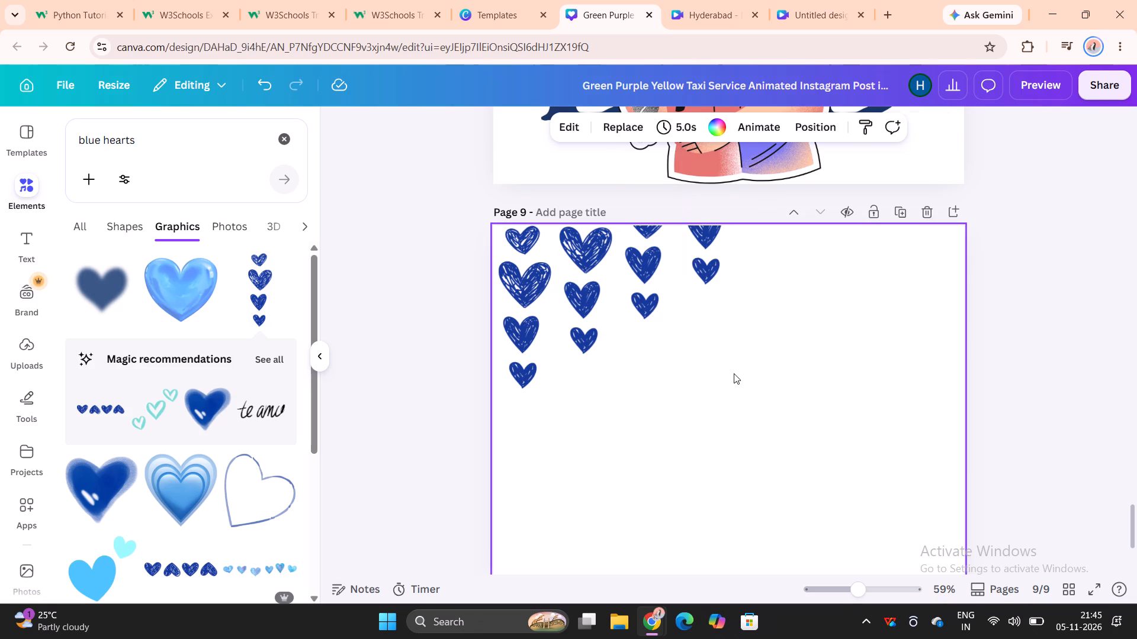
click(692, 244)
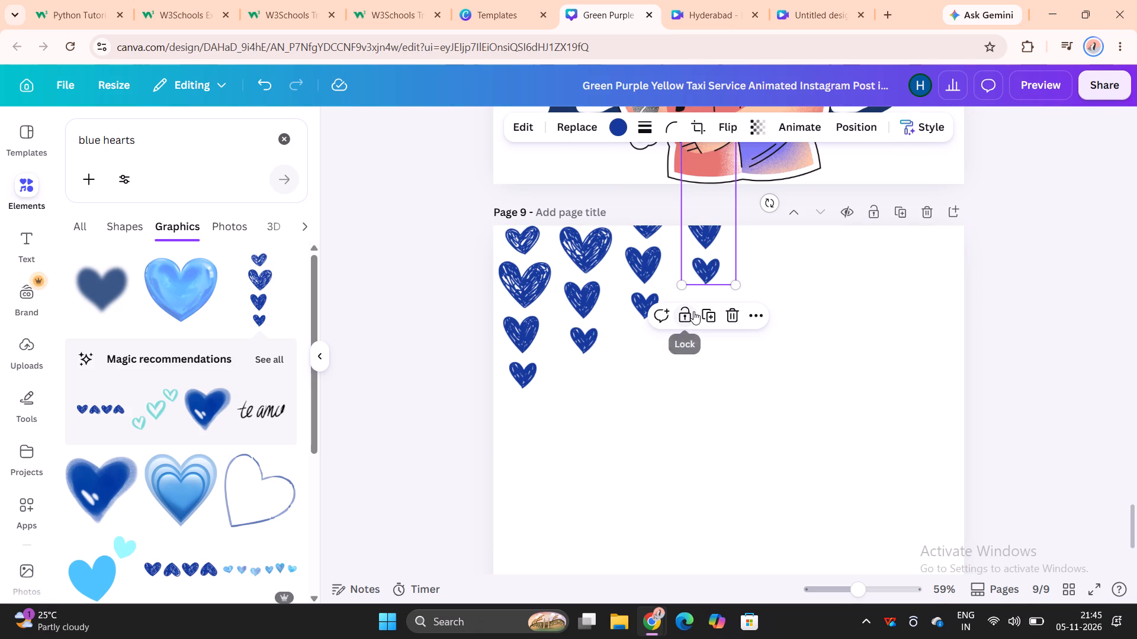
click(702, 315)
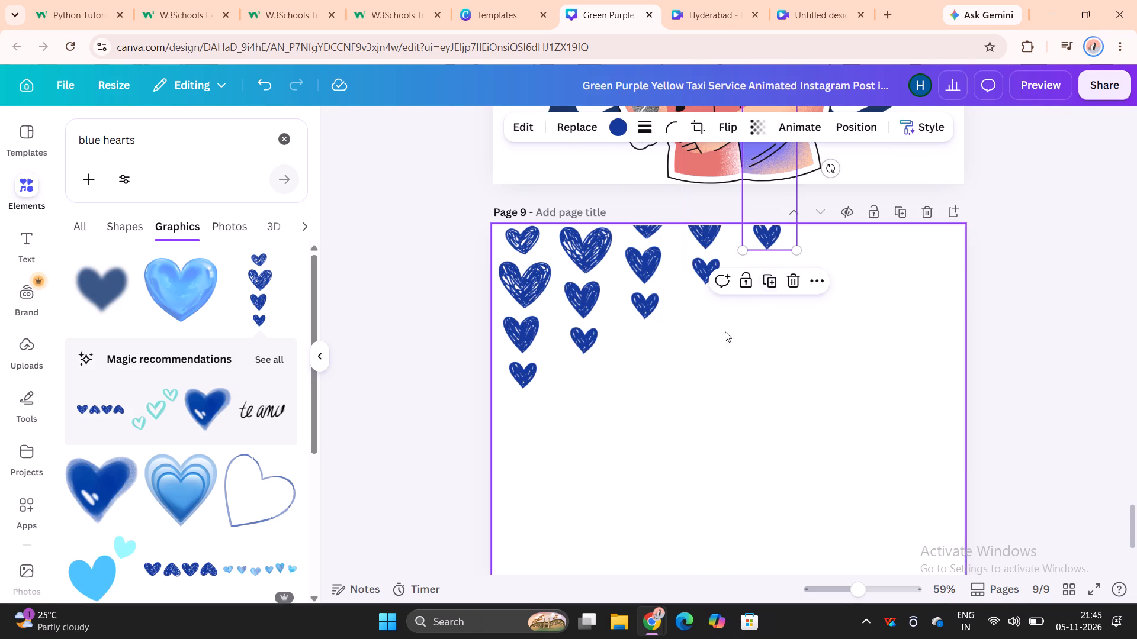
drag(772, 209, 769, 308)
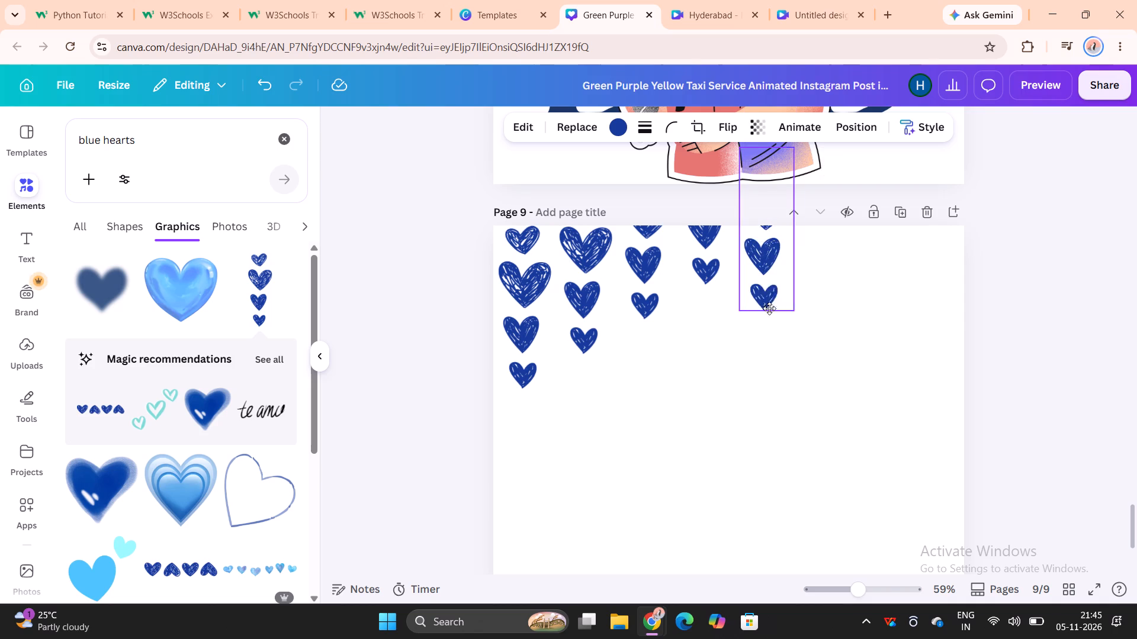
drag(769, 308, 757, 300)
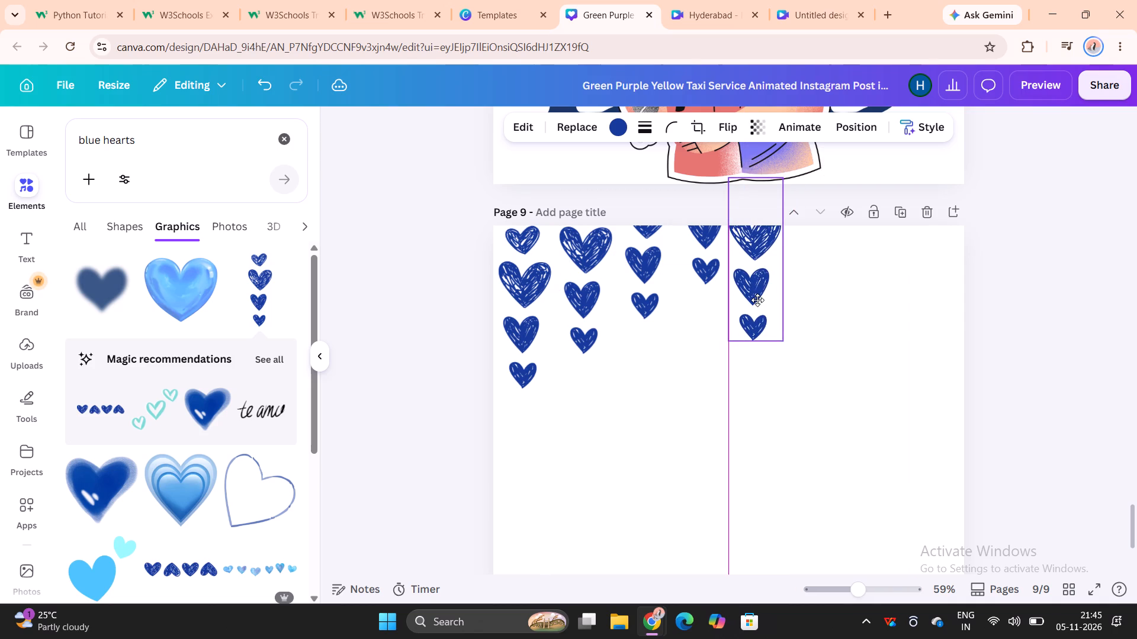
drag(757, 300, 761, 277)
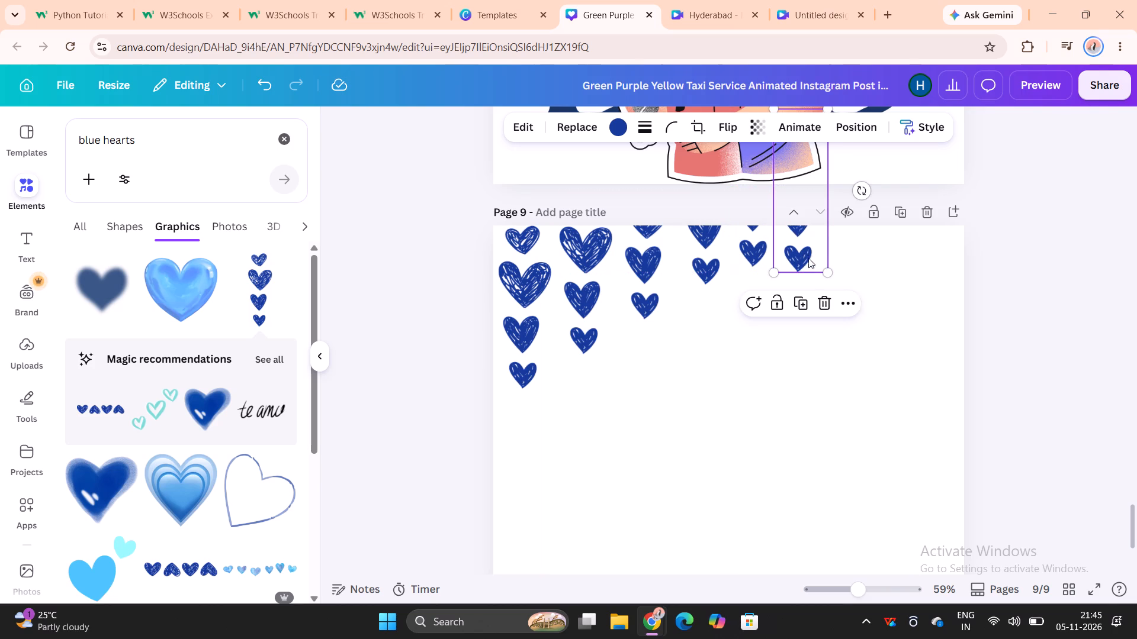
click(795, 302)
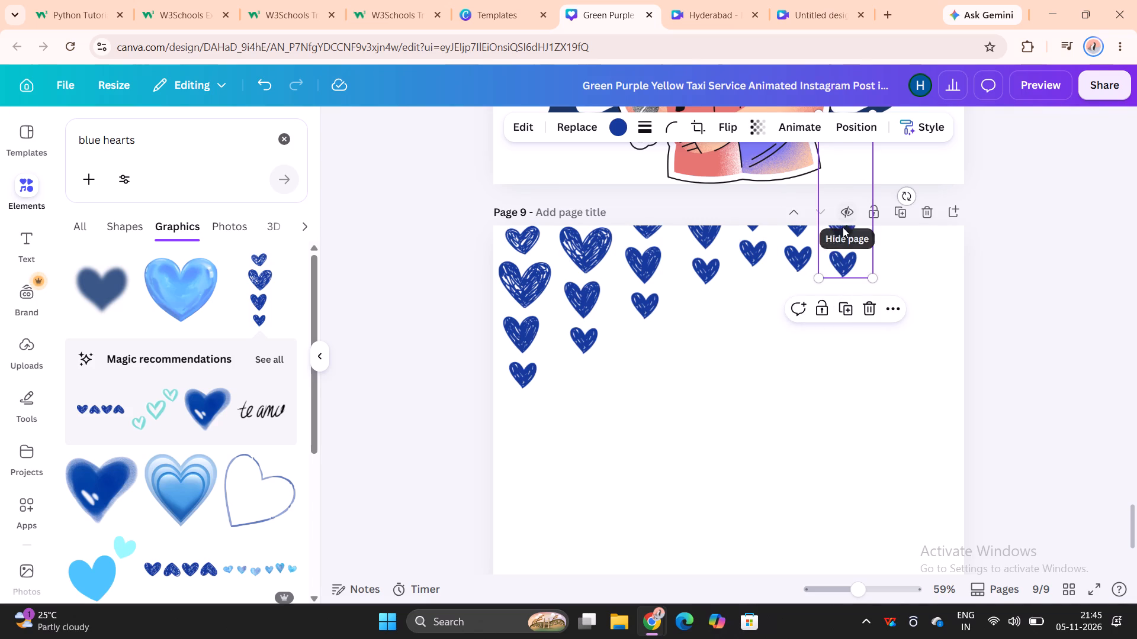
drag(844, 229, 844, 254)
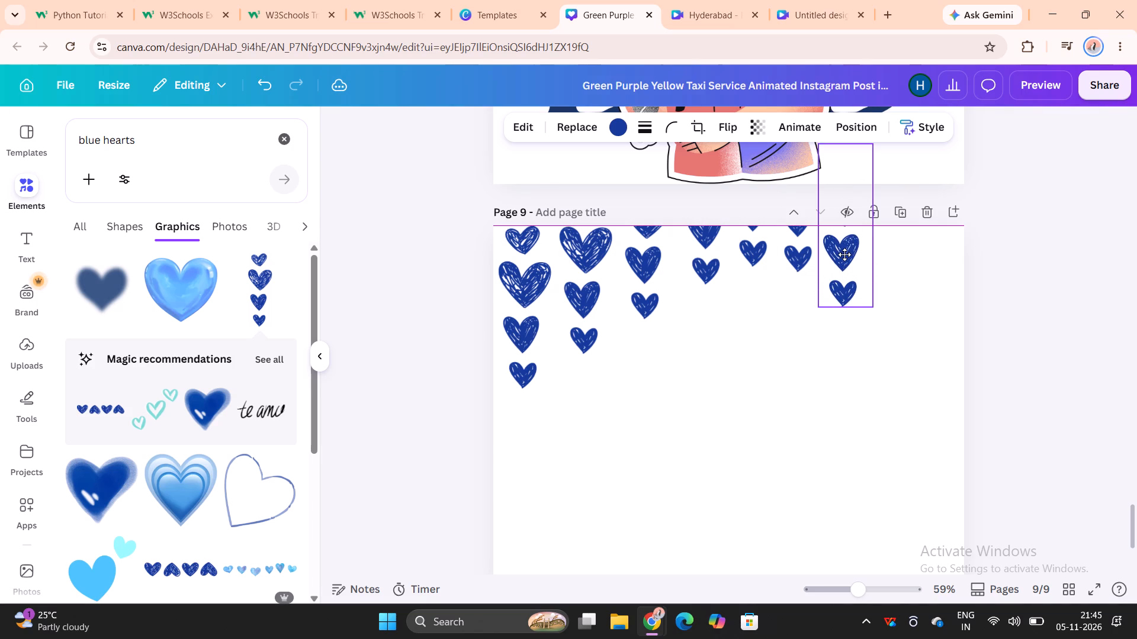
drag(844, 254, 843, 250)
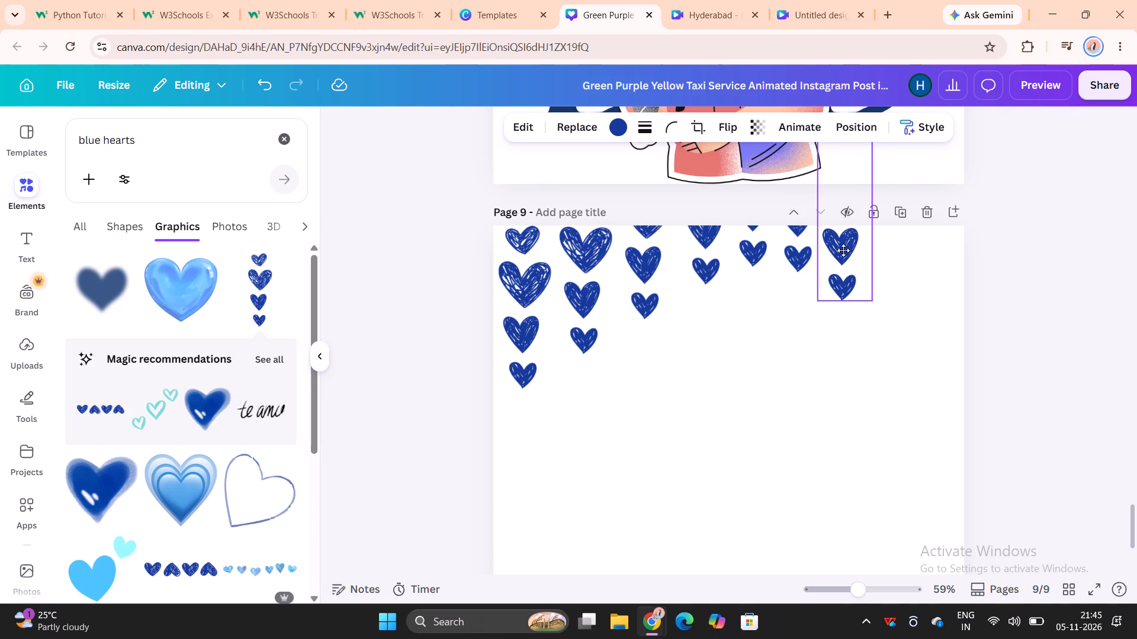
drag(843, 250, 843, 249)
drag(792, 264, 790, 269)
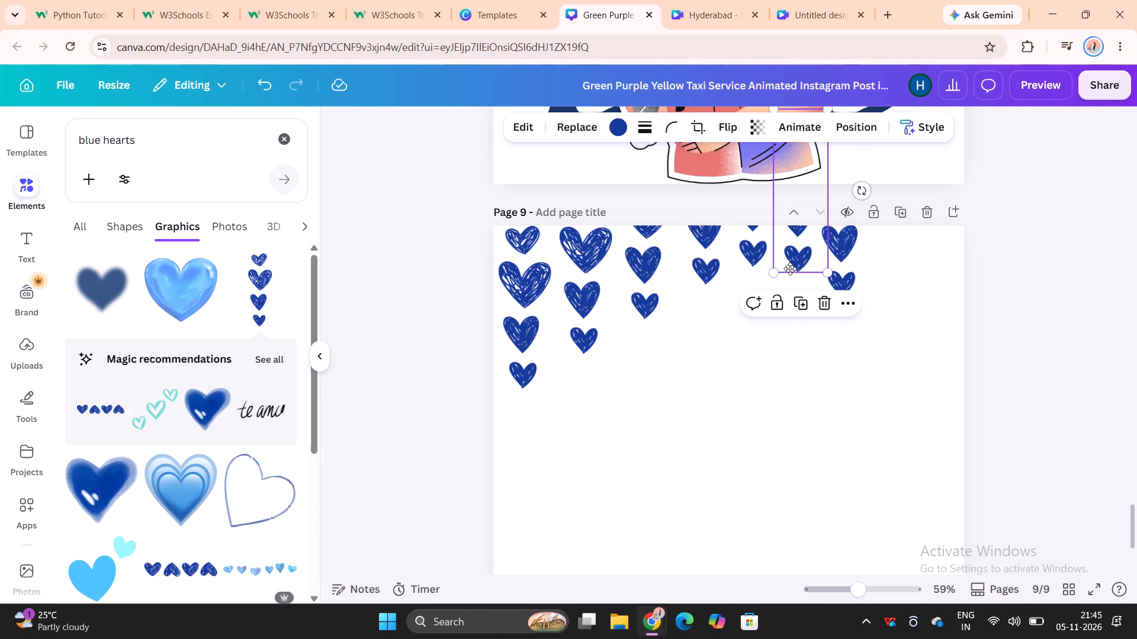
drag(790, 269, 790, 275)
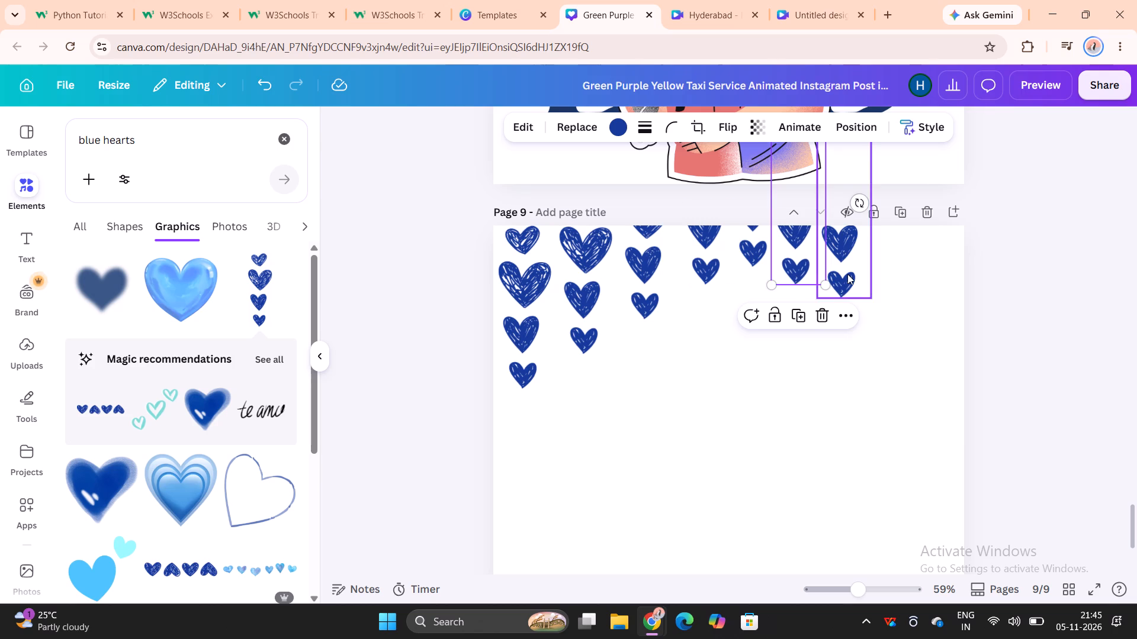
drag(847, 274, 847, 289)
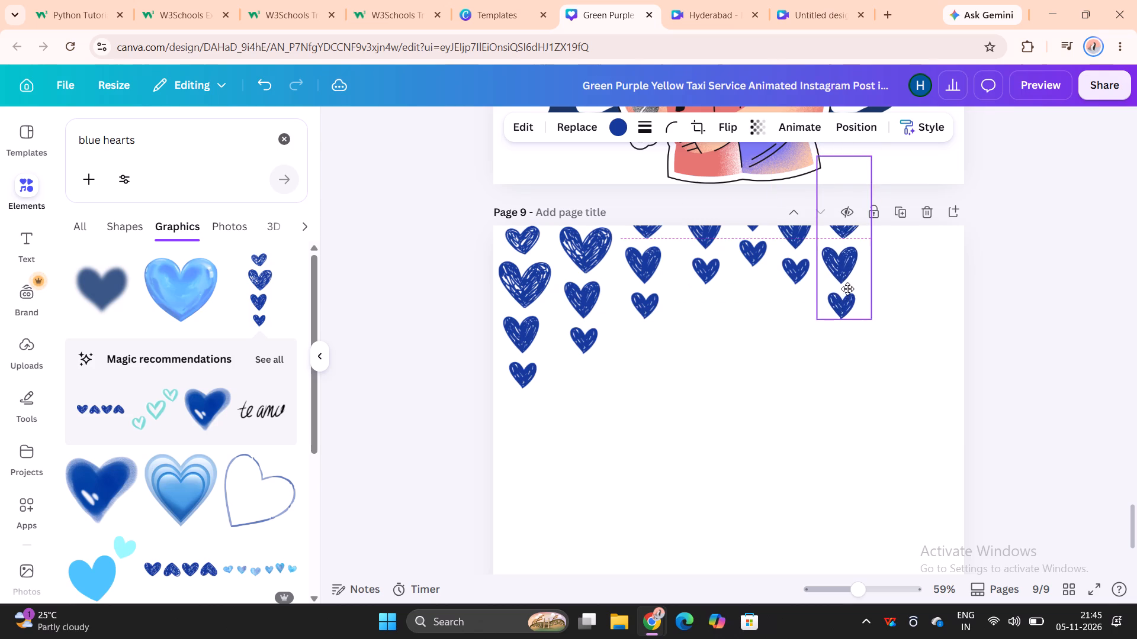
drag(847, 289, 857, 288)
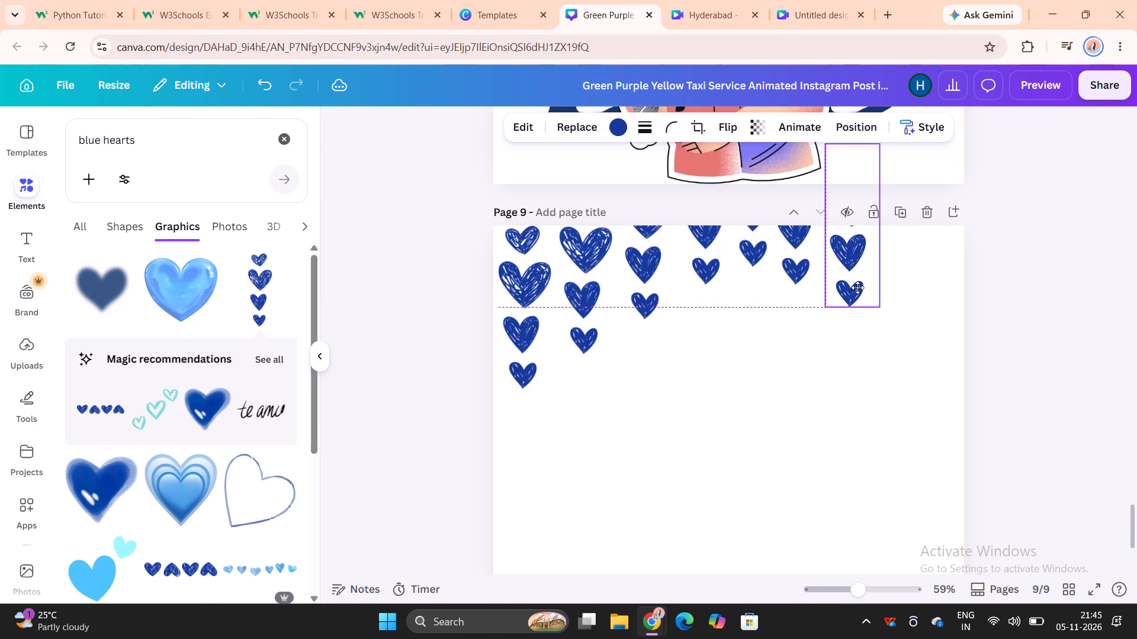
drag(857, 288, 852, 292)
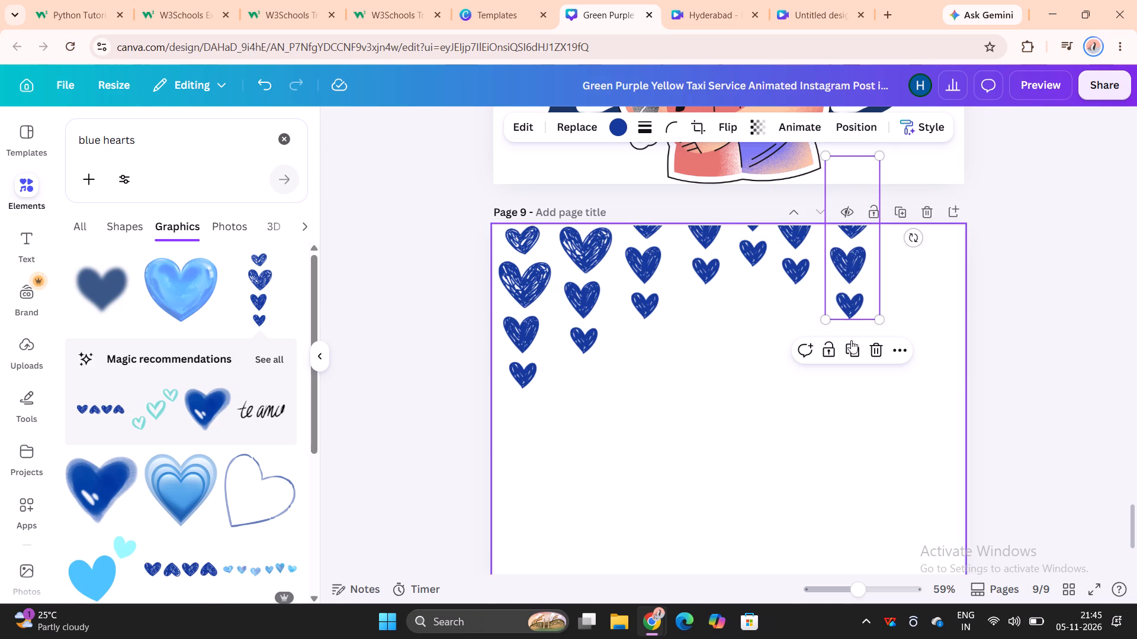
Duplicate the seventh heart string twice, continuing the descending columns to page 9's right edge.
click(850, 345)
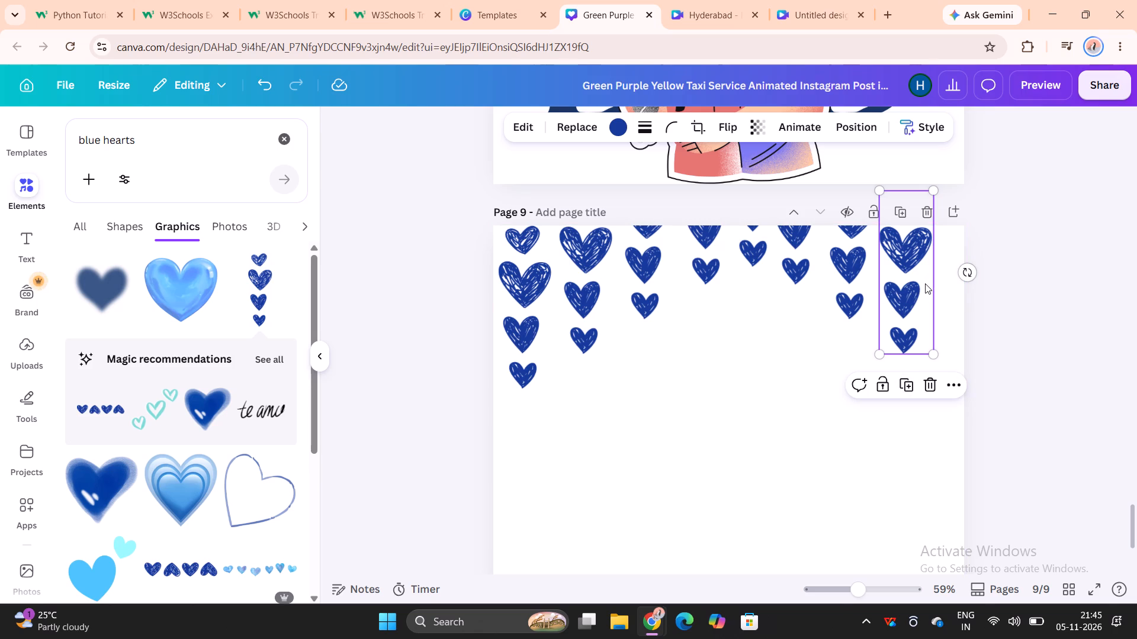
click(909, 383)
click(1046, 344)
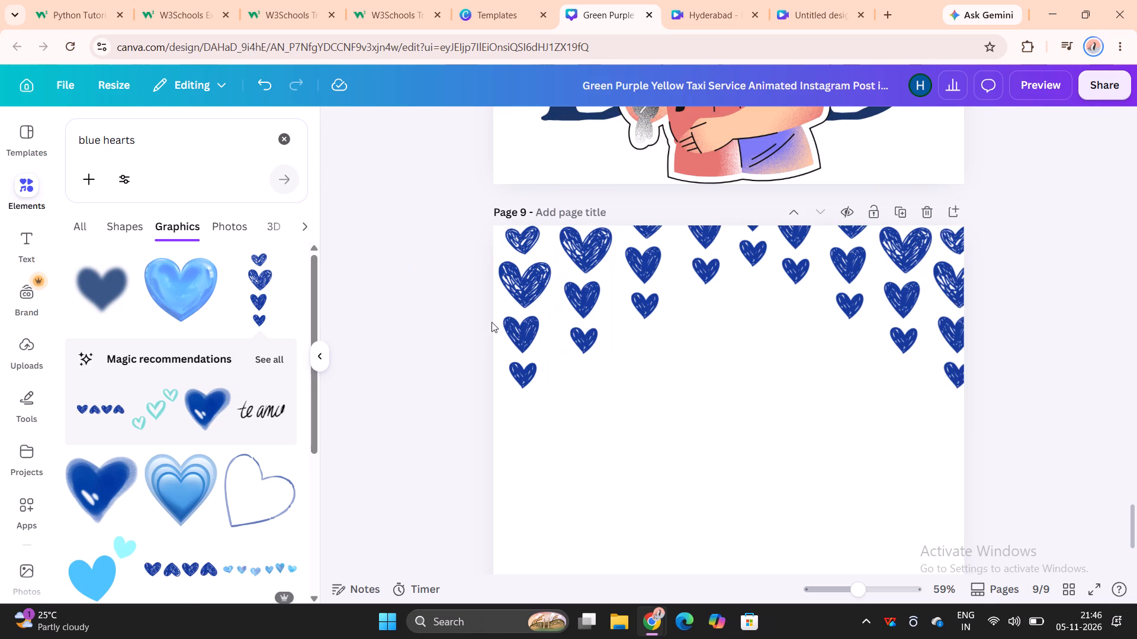
Shift the leftmost heart string further left so page 9's left edge slightly crops it, keeping its hearts hanging from the top.
drag(506, 317, 497, 316)
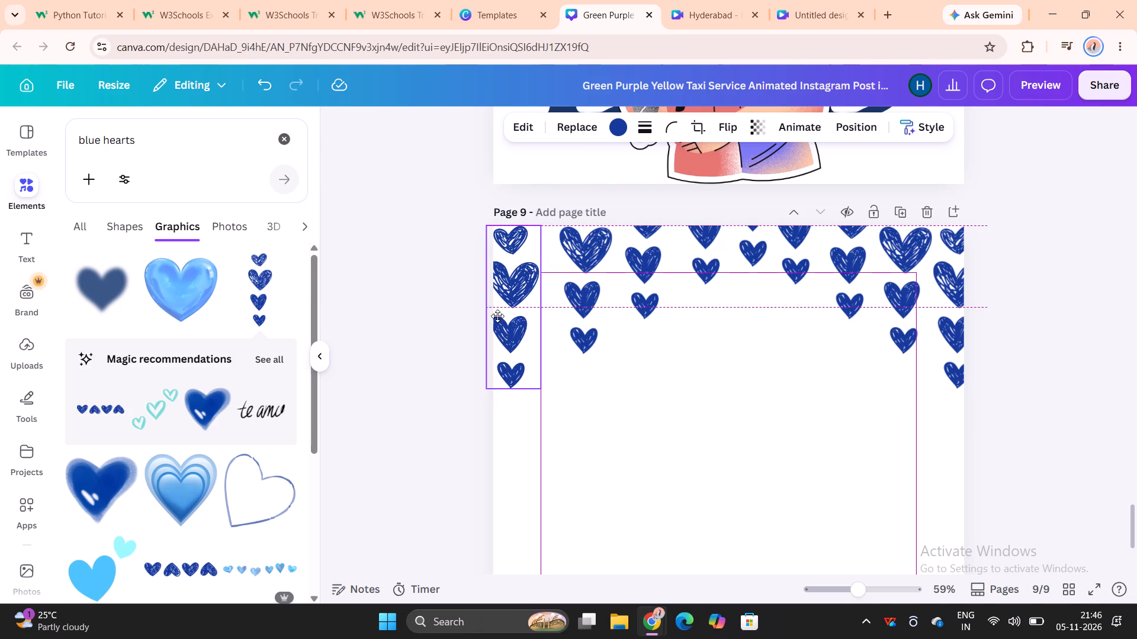
drag(497, 316, 488, 311)
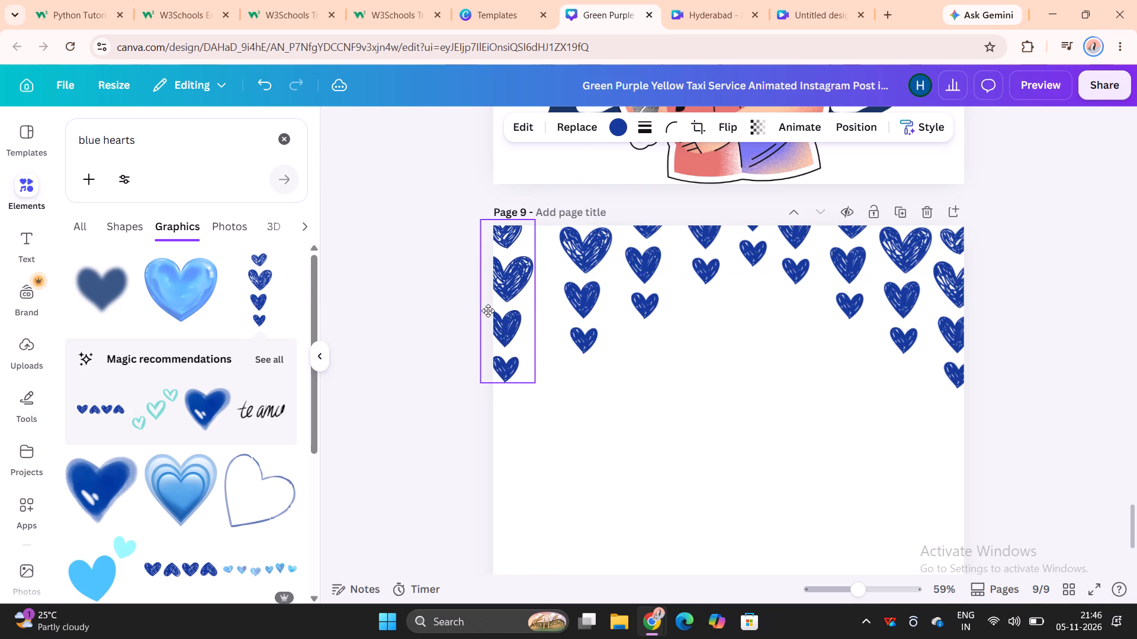
drag(488, 311, 491, 312)
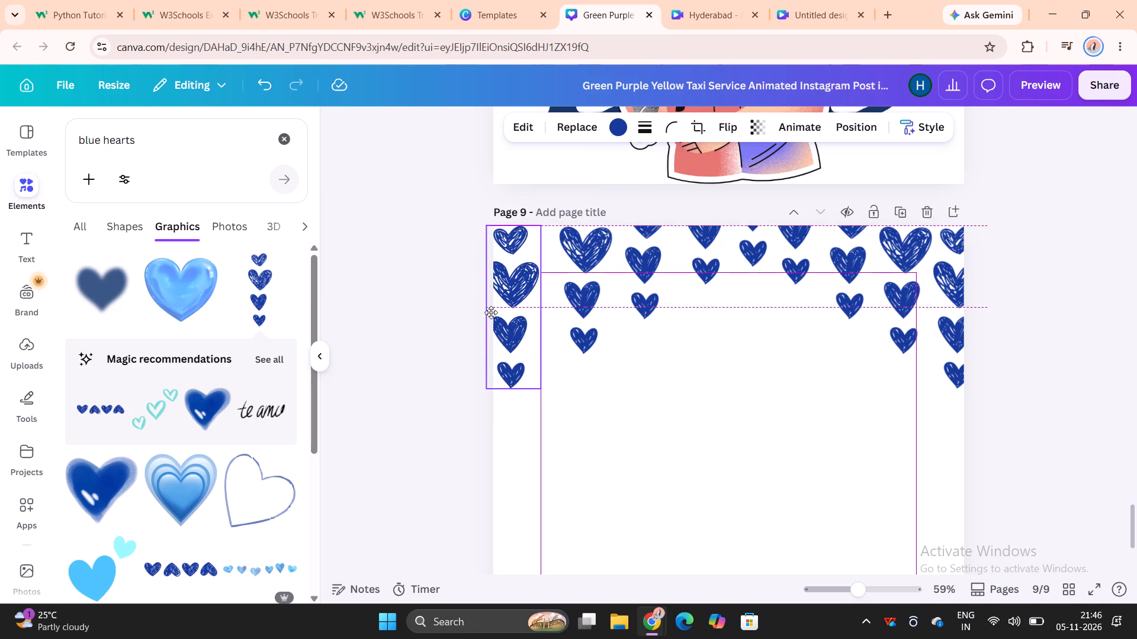
drag(491, 312, 490, 313)
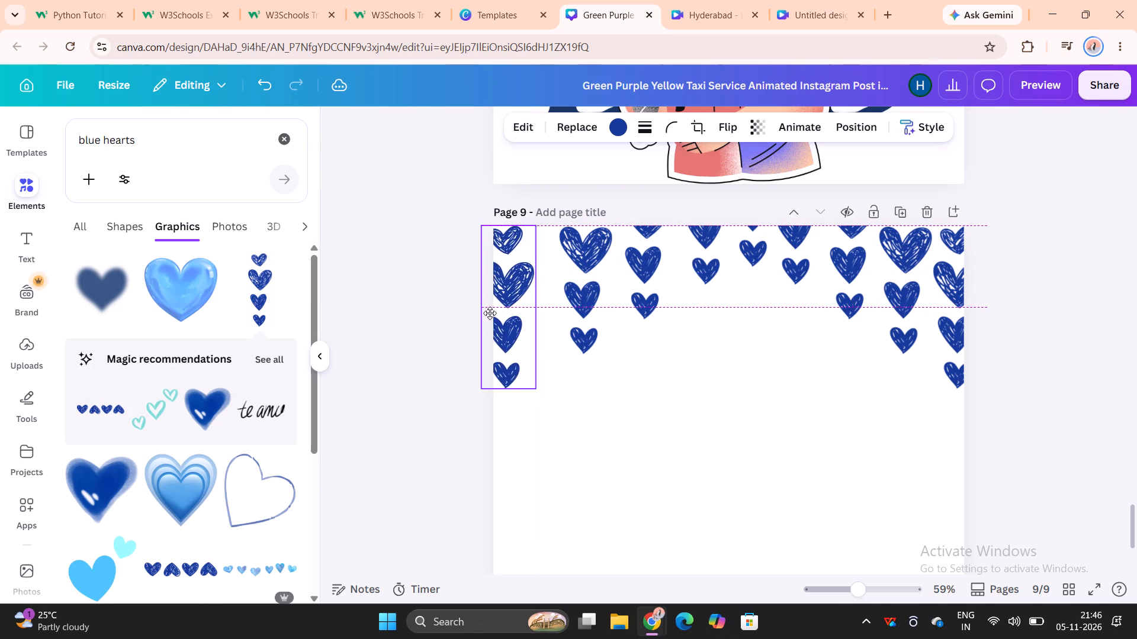
drag(490, 313, 490, 312)
Shift the second to fifth heart strings slightly left to even out the gaps between page 9's hanging columns.
drag(591, 274, 576, 285)
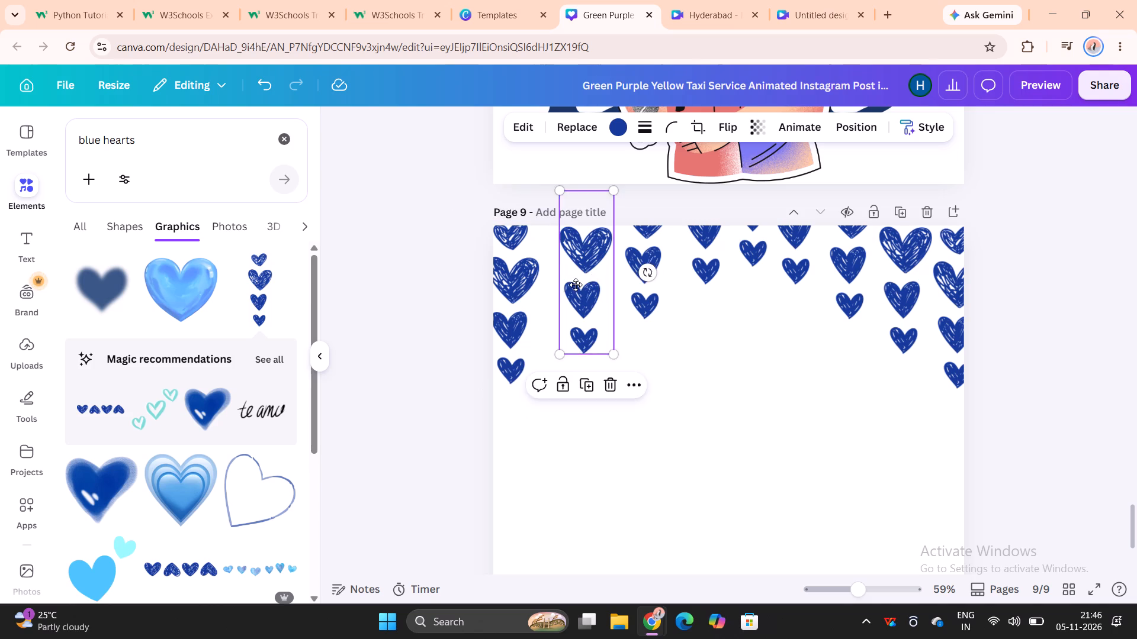
drag(576, 285, 579, 277)
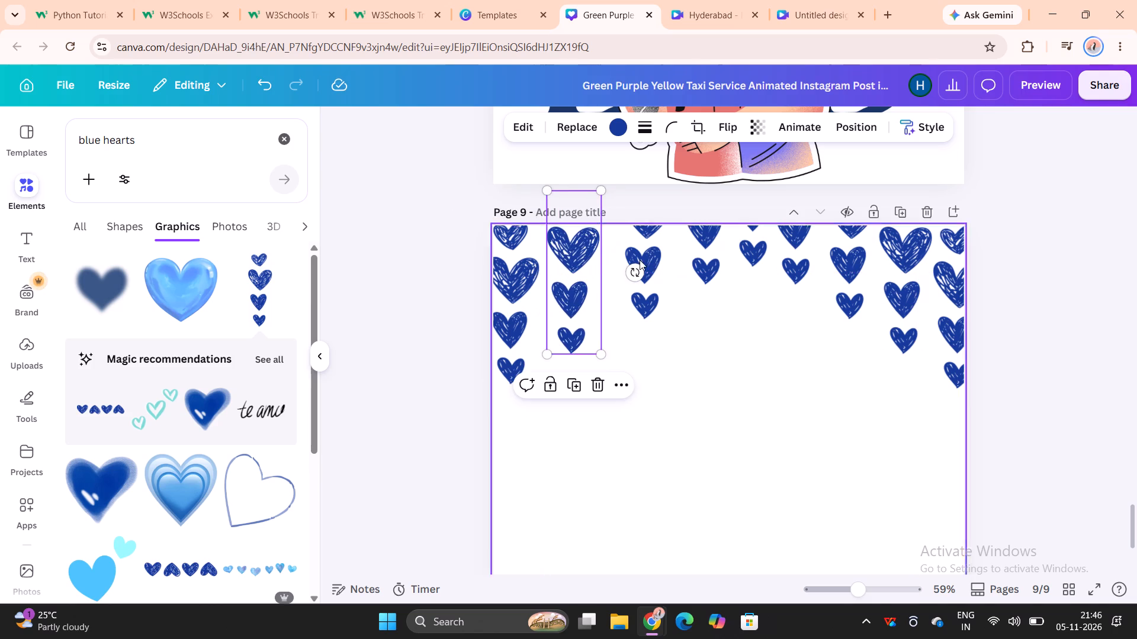
drag(643, 260, 632, 267)
drag(721, 247, 710, 250)
drag(757, 248, 753, 251)
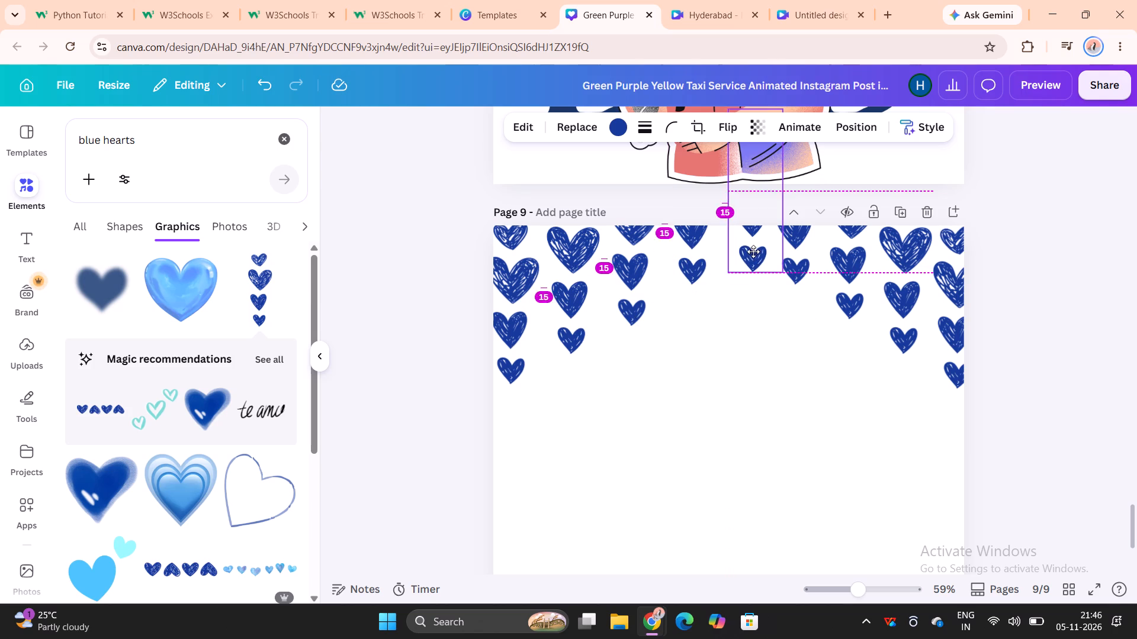
drag(753, 251, 746, 250)
click(805, 249)
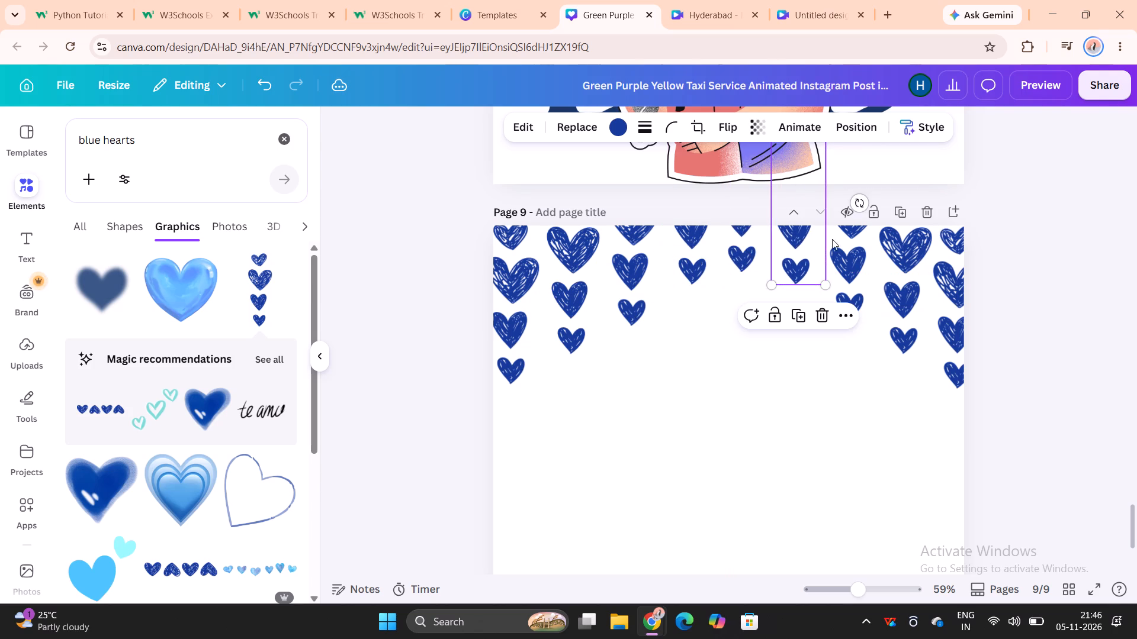
click(1055, 266)
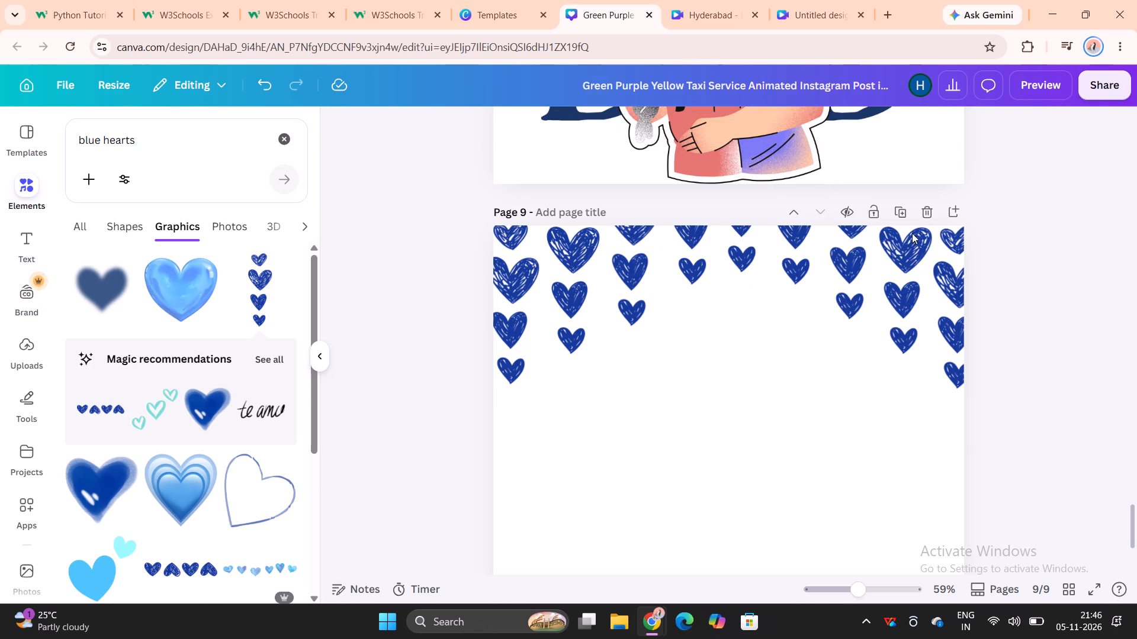
click(1004, 308)
Browse the magic recommendations and the blue hearts graphics for another decoration to fill page 9's empty area.
scroll(1004, 308, down, 1)
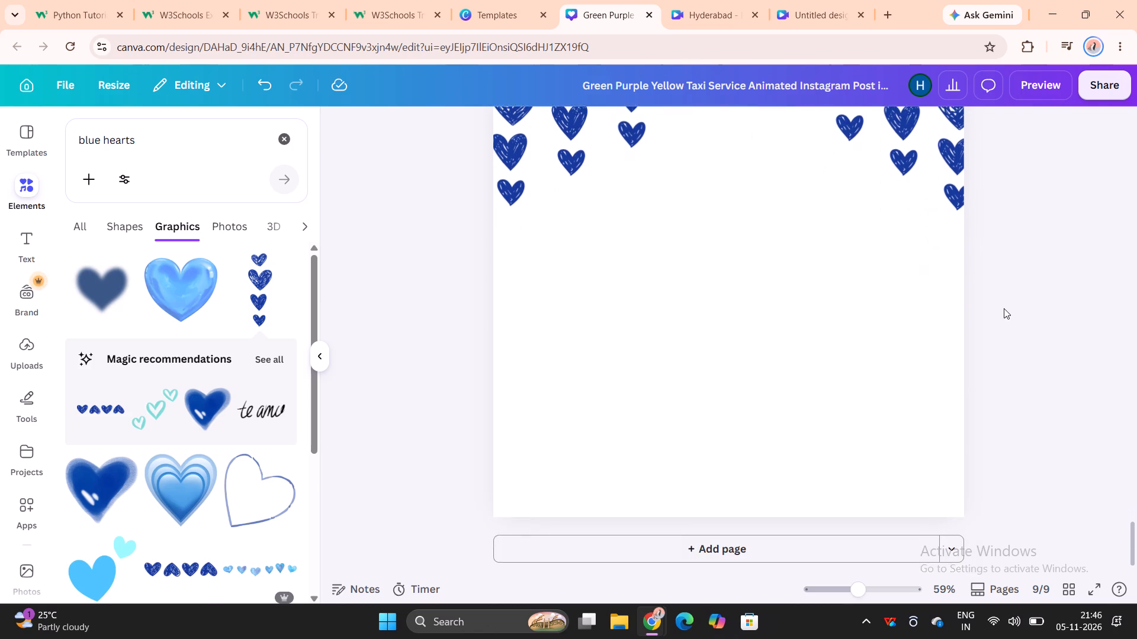
scroll(1004, 308, down, 1)
scroll(1004, 308, up, 3)
scroll(1004, 308, down, 4)
click(269, 349)
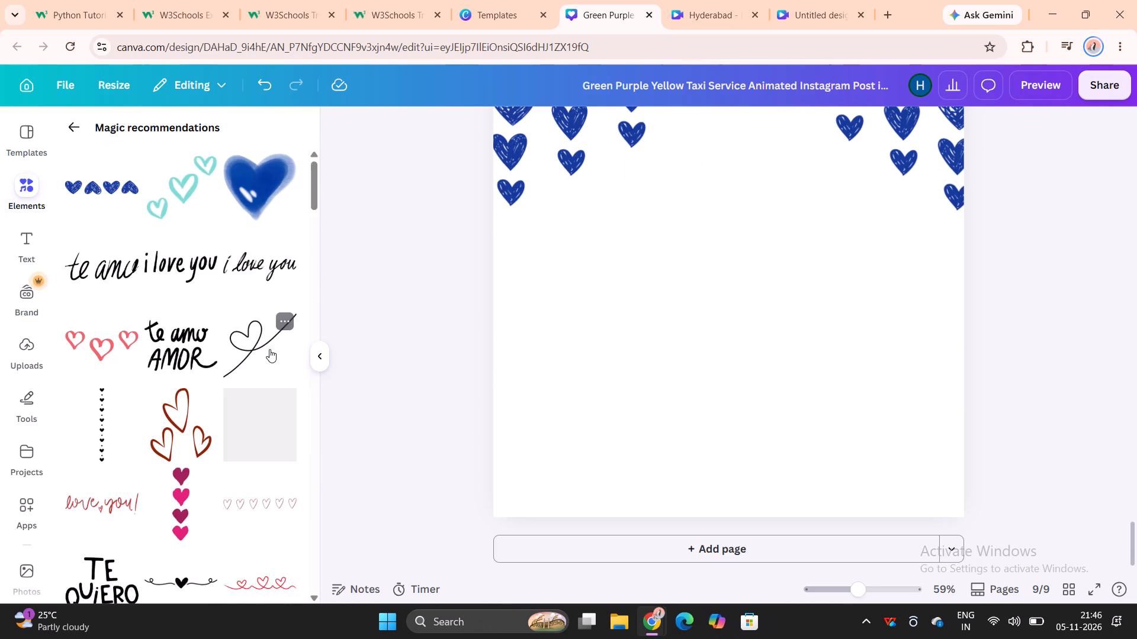
scroll(269, 349, down, 3)
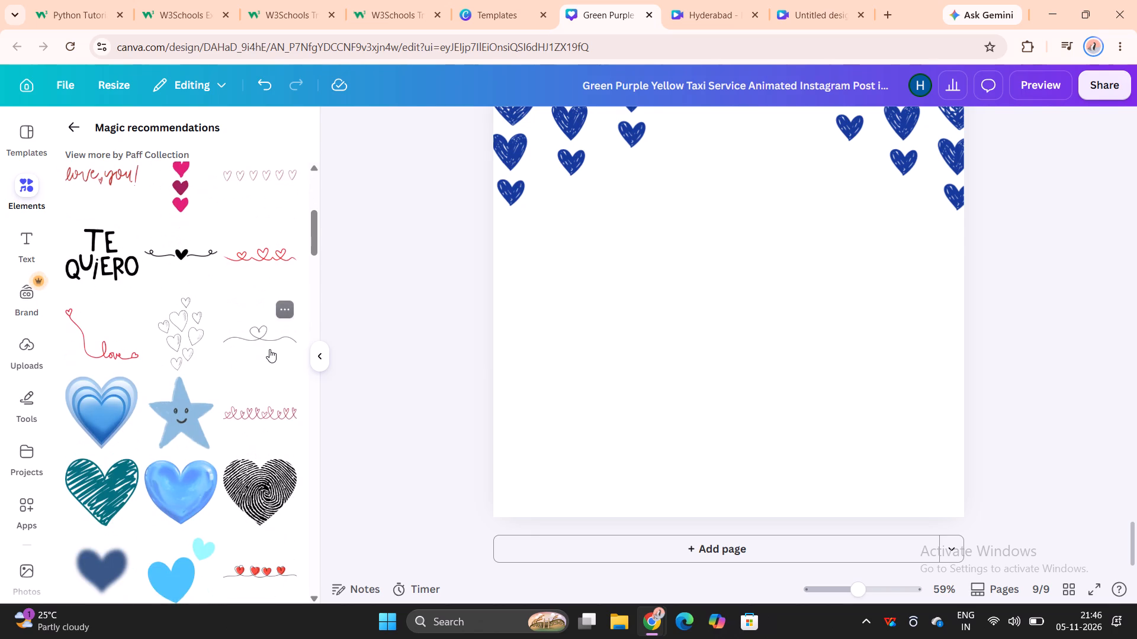
scroll(269, 349, down, 2)
scroll(269, 349, up, 5)
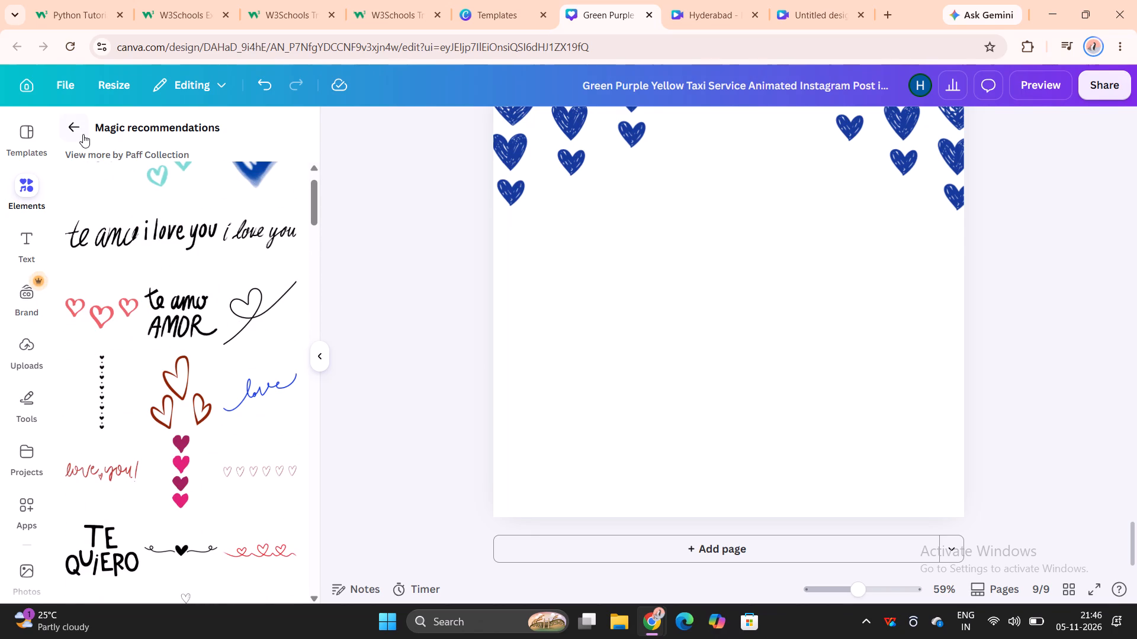
click(79, 131)
scroll(240, 303, up, 1)
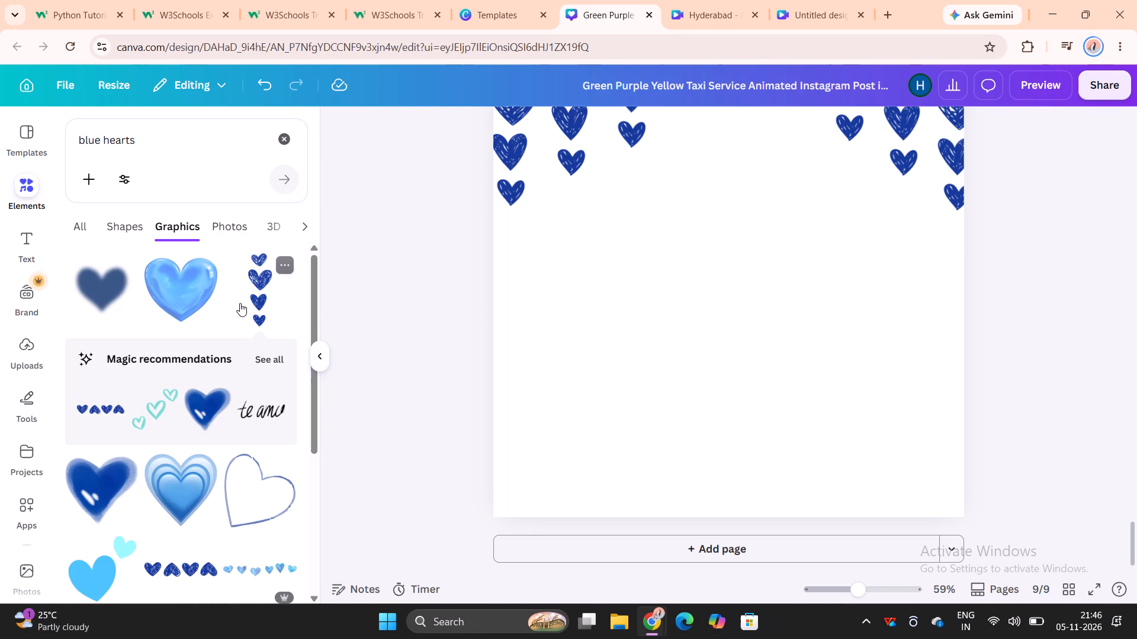
scroll(240, 303, up, 1)
scroll(216, 459, down, 5)
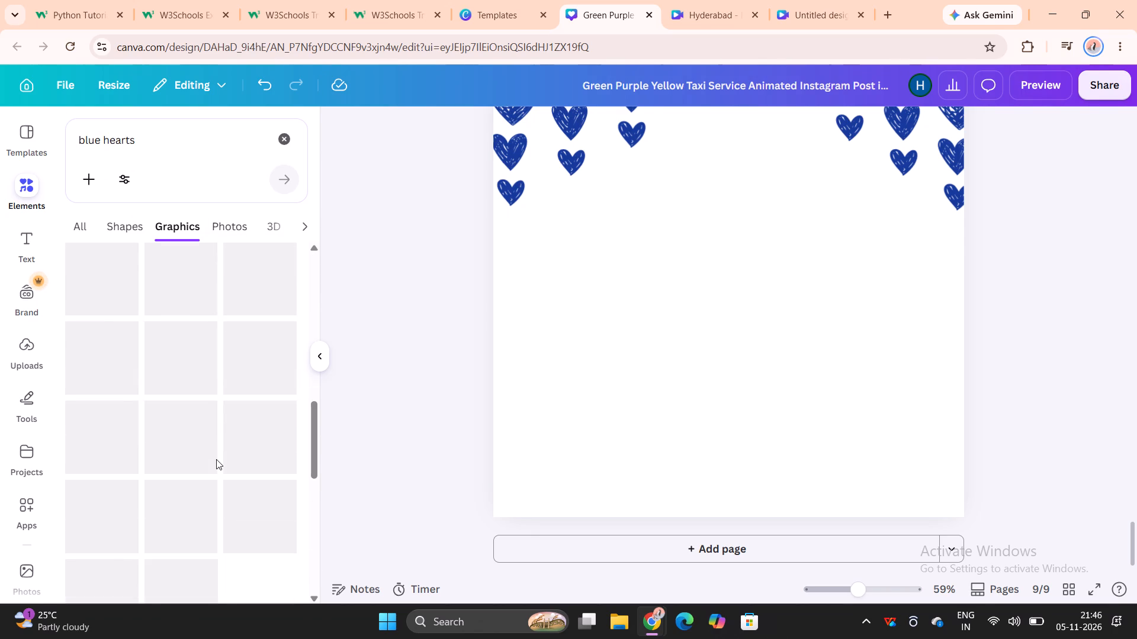
scroll(216, 459, down, 3)
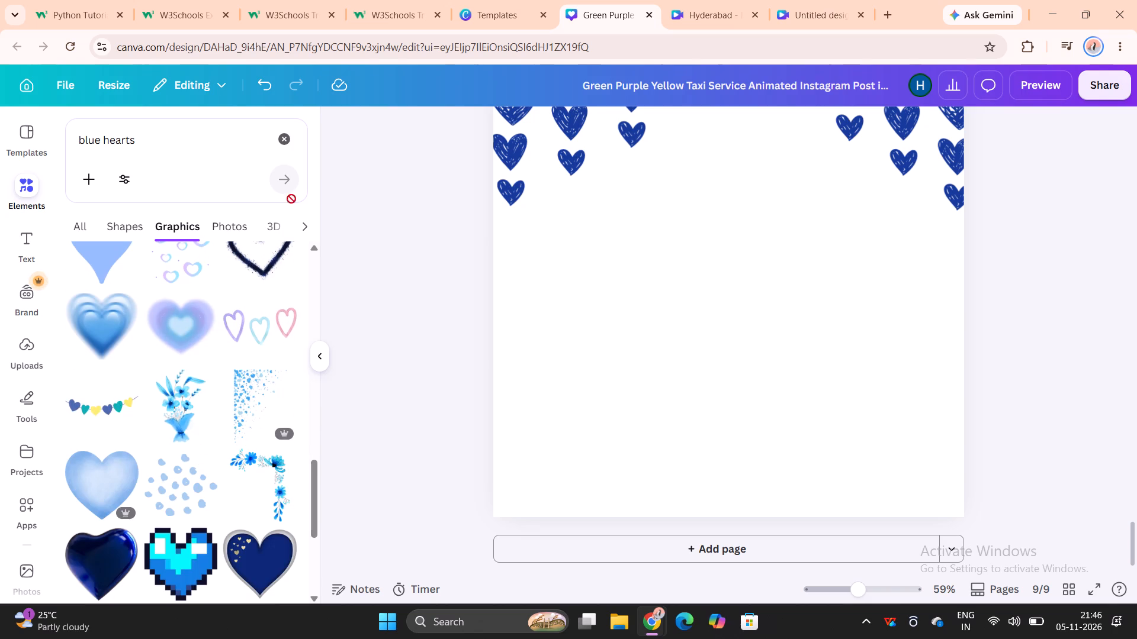
Search the elements library for "dad".
click(282, 144)
click(282, 144)
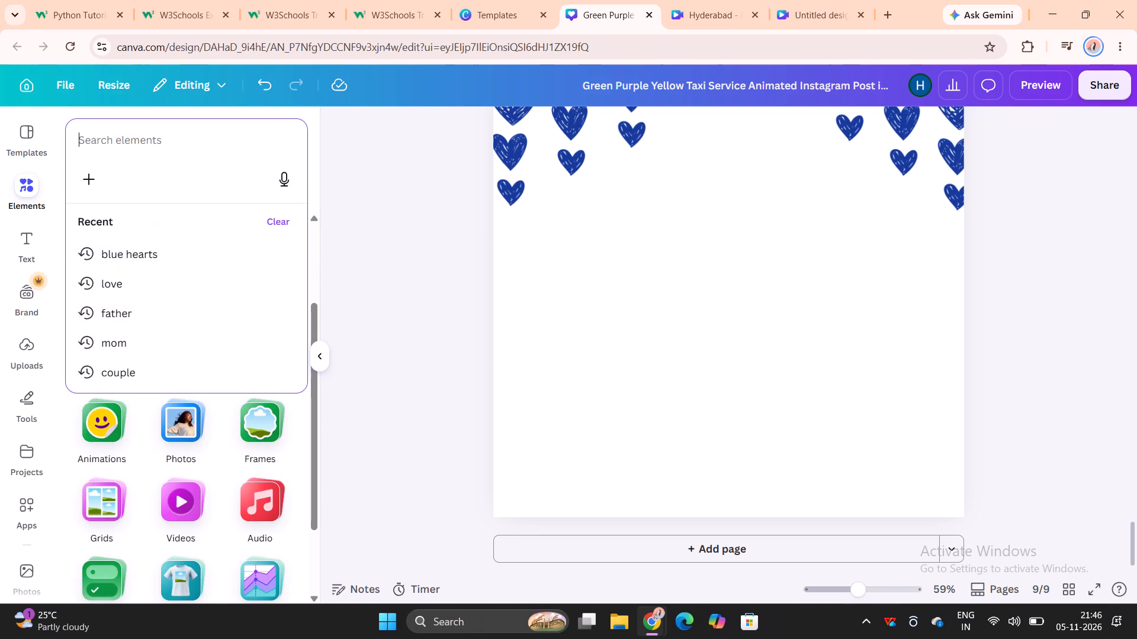
key(Left)
key(d)
text(ad)
key(Return)
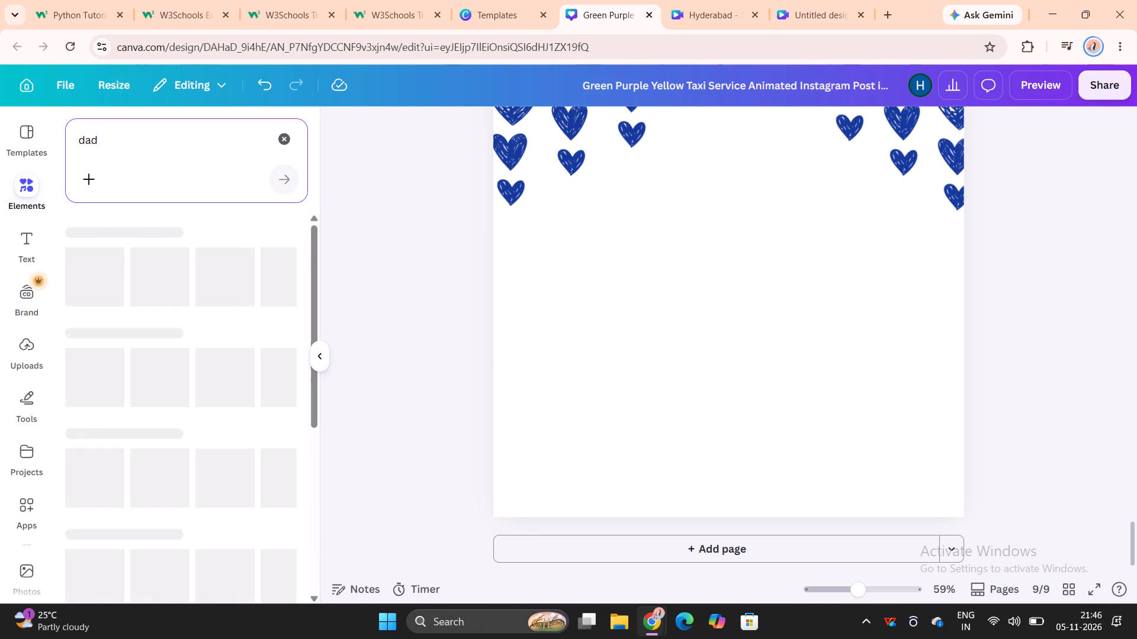
Minimize the browser window and launch Kuro from the desktop.
click(1020, 17)
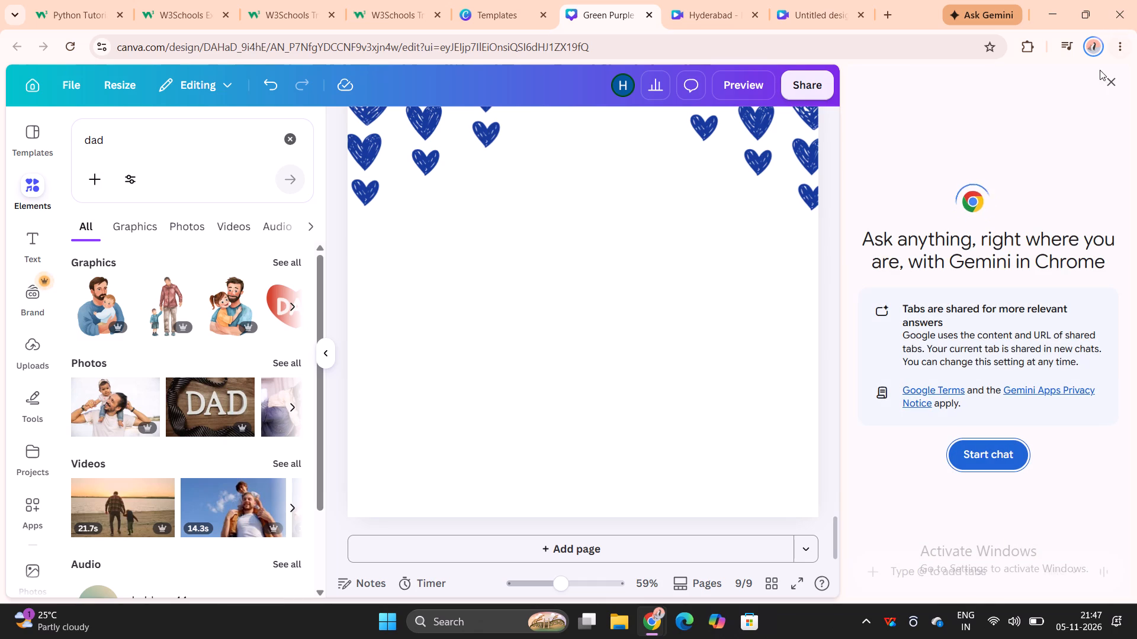
click(1117, 79)
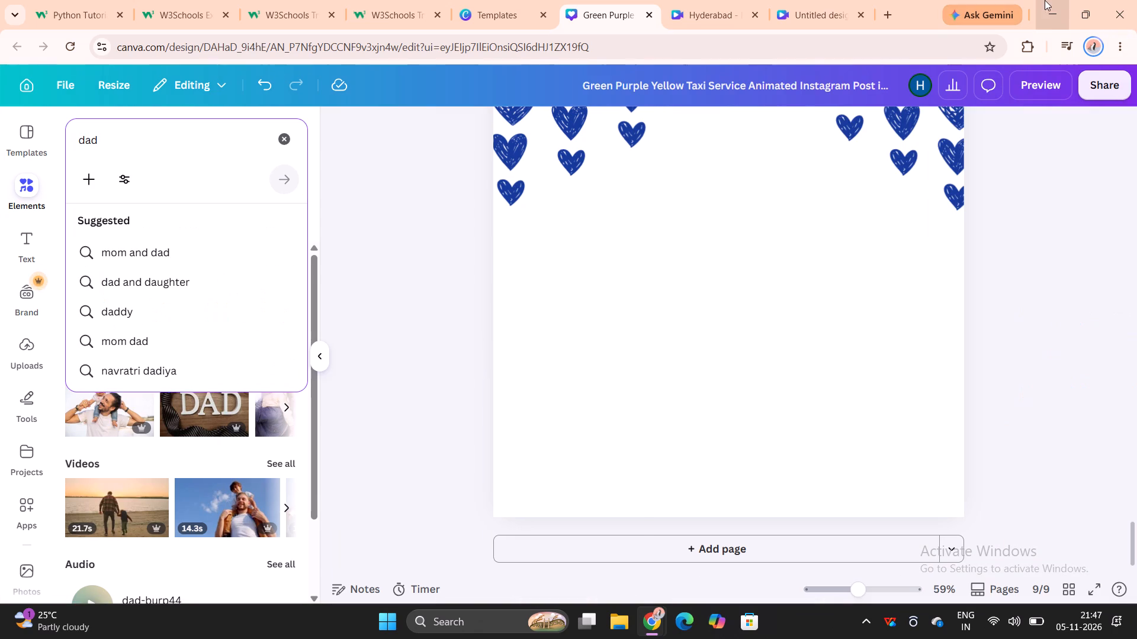
click(1052, 11)
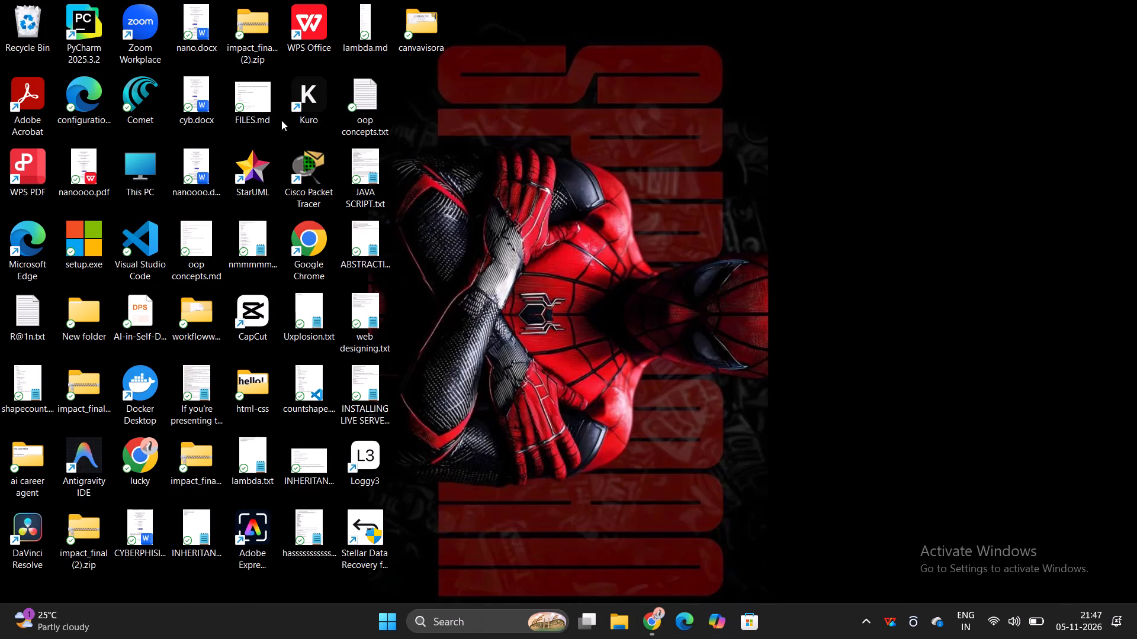
double_click(301, 108)
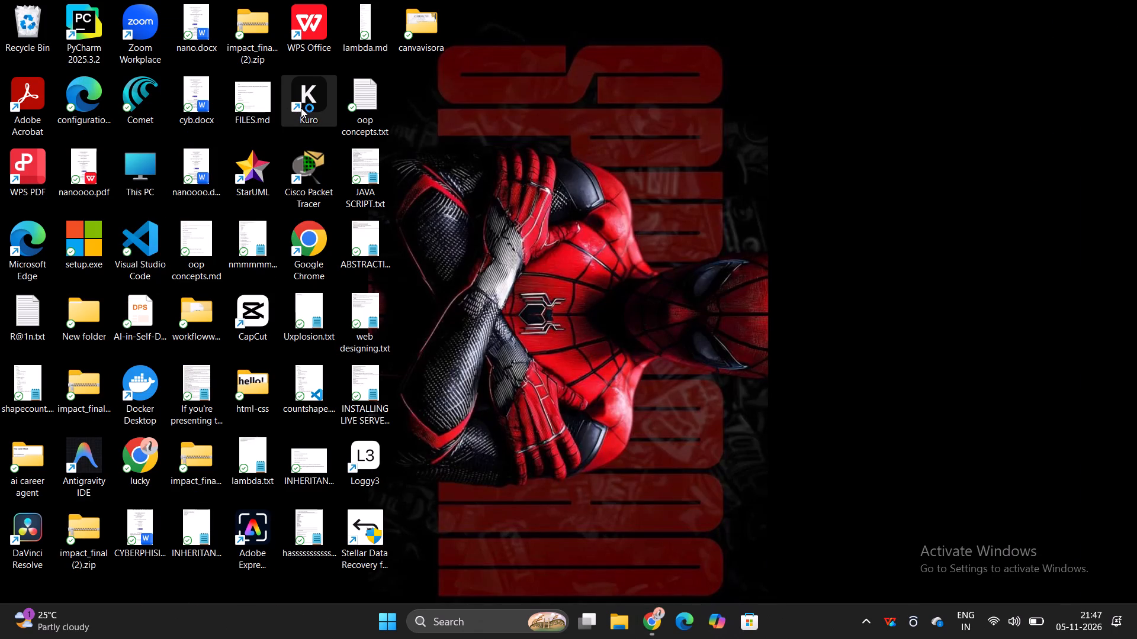
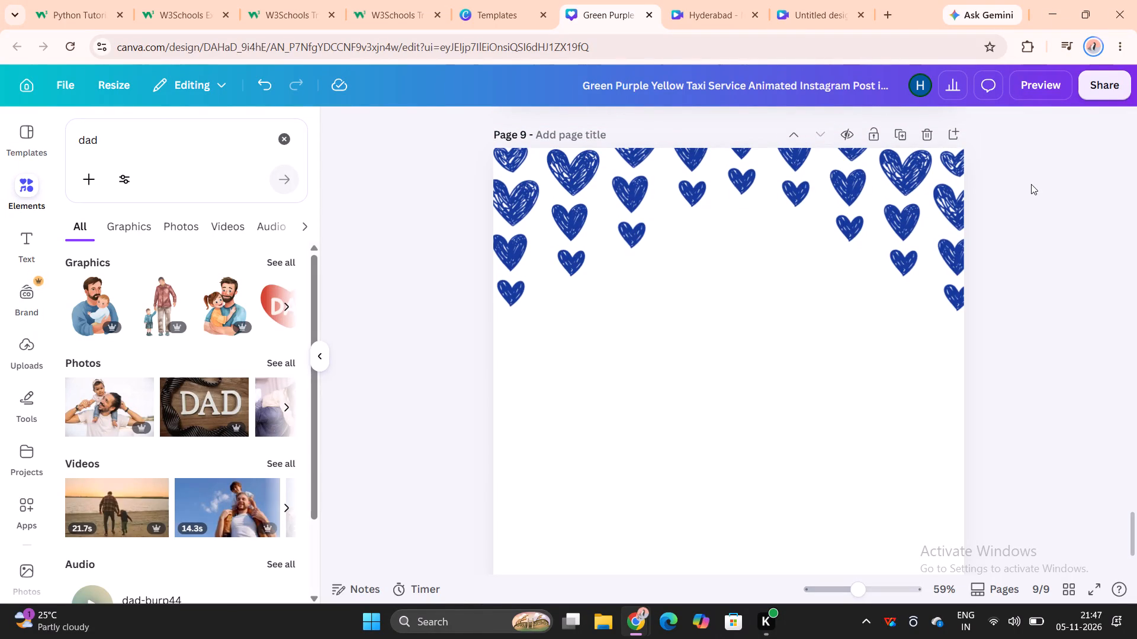
Add the graphic of a father in a blue shirt hugging his daughter and son to page 9.
click(280, 262)
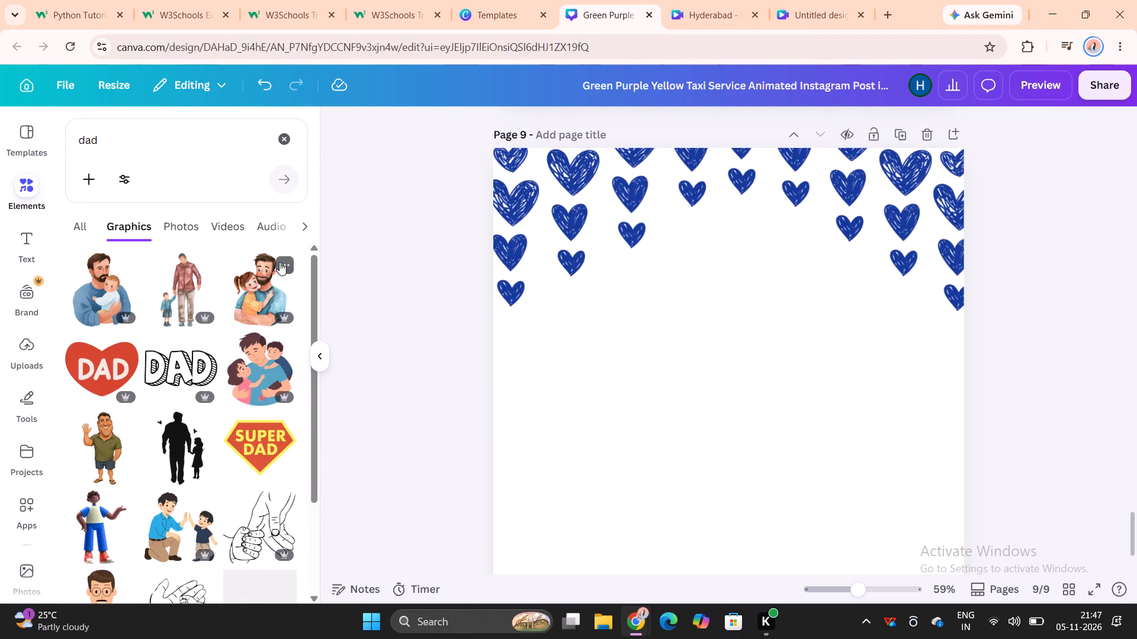
scroll(302, 163, down, 1)
scroll(257, 290, down, 2)
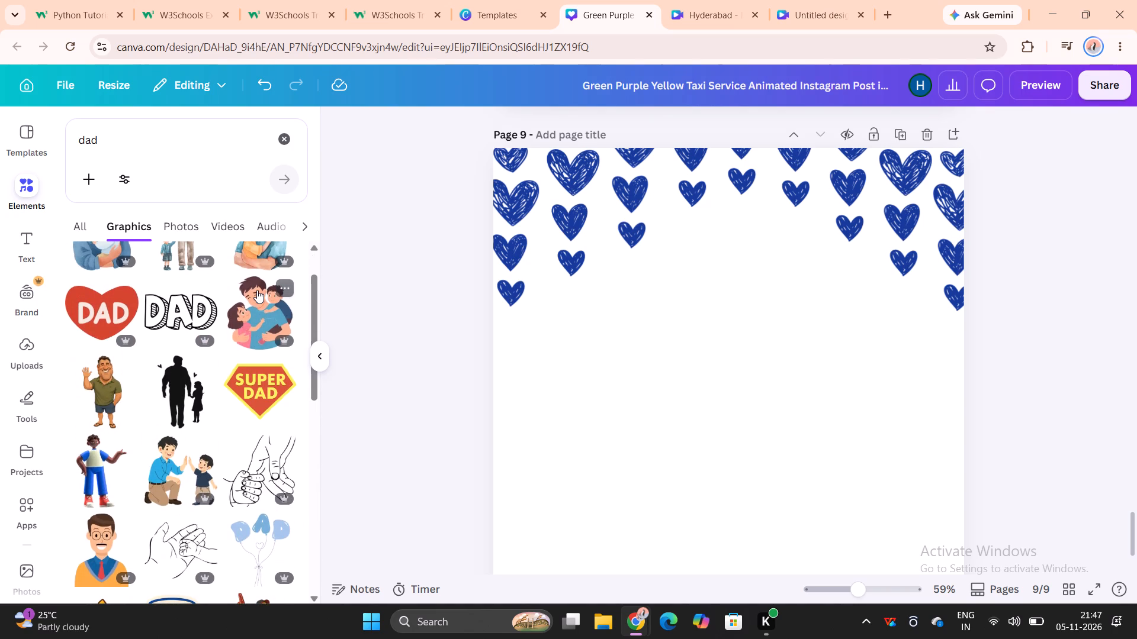
click(257, 290)
Shrink the father-and-children illustration and centre it in the lower part of page 9, below the hanging hearts.
scroll(1003, 415, down, 2)
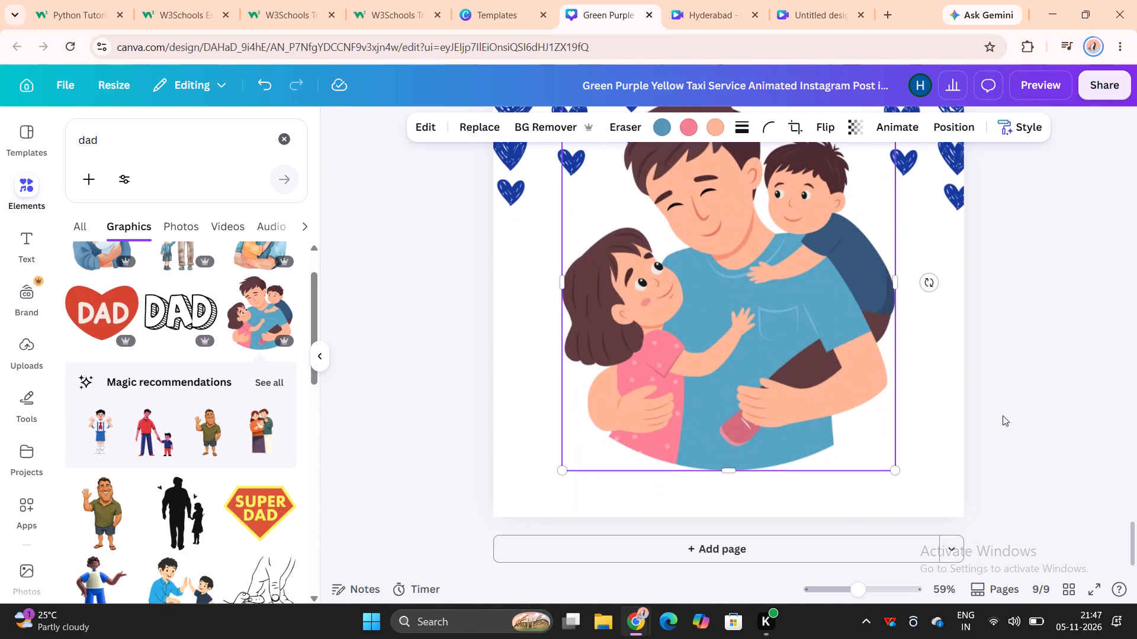
drag(898, 470, 847, 393)
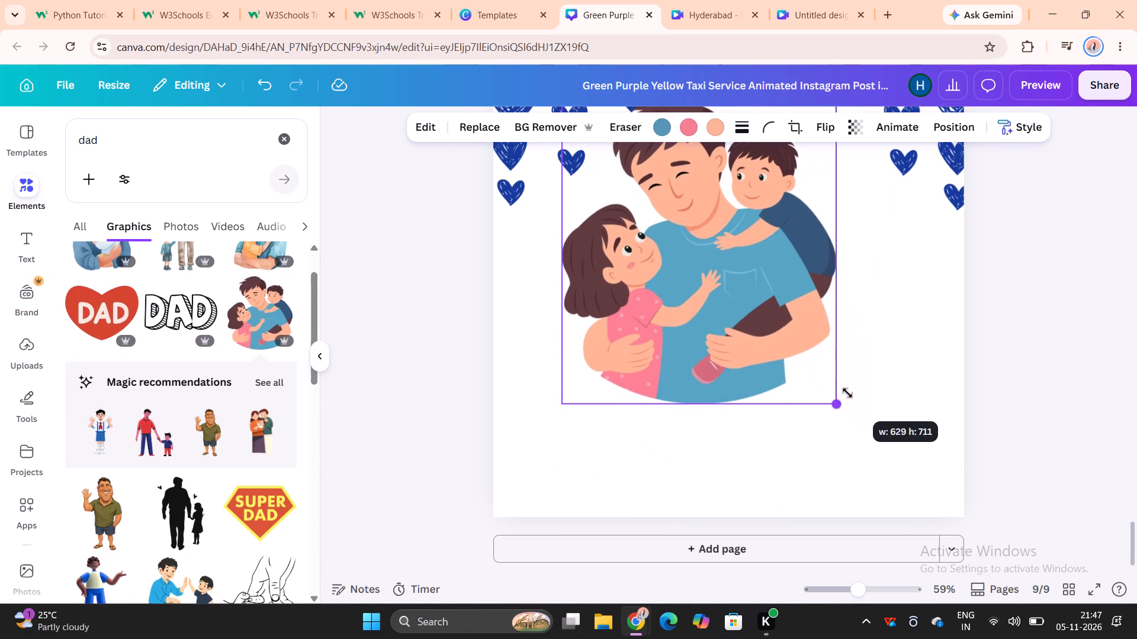
drag(847, 393, 827, 373)
drag(733, 257, 772, 374)
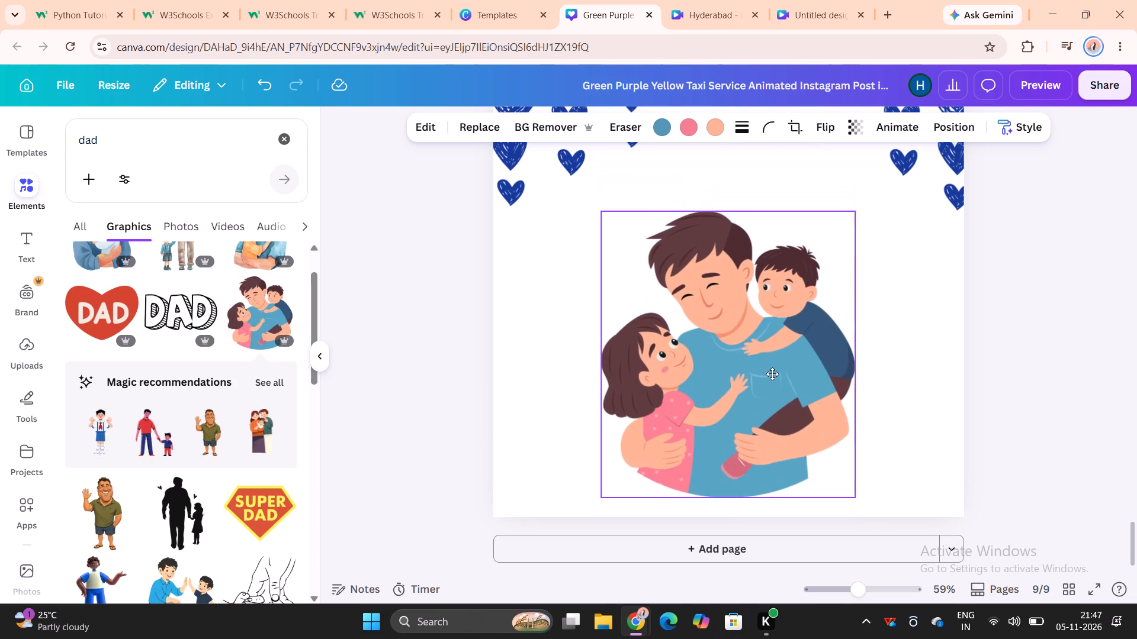
drag(772, 374, 775, 371)
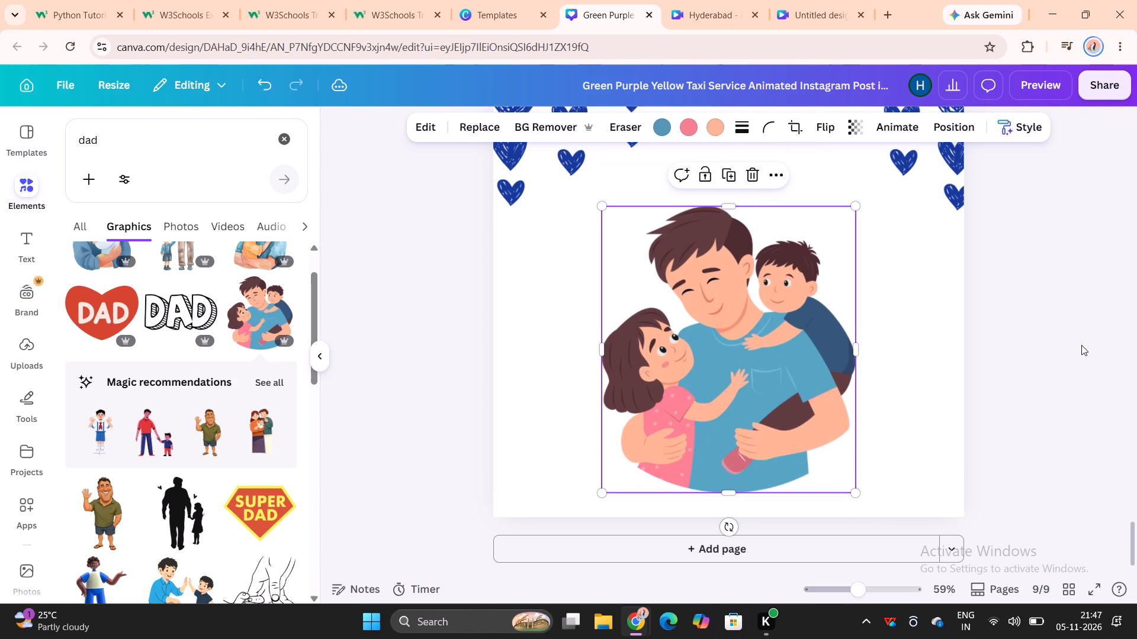
click(1081, 345)
scroll(1081, 345, up, 3)
scroll(1081, 345, down, 2)
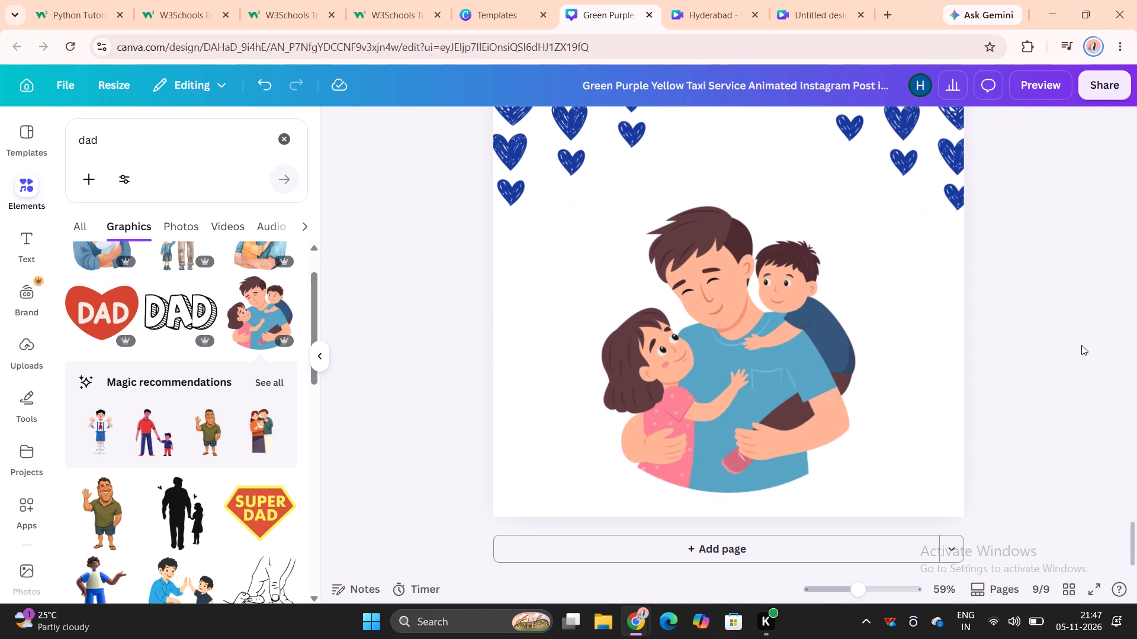
scroll(1081, 345, down, 1)
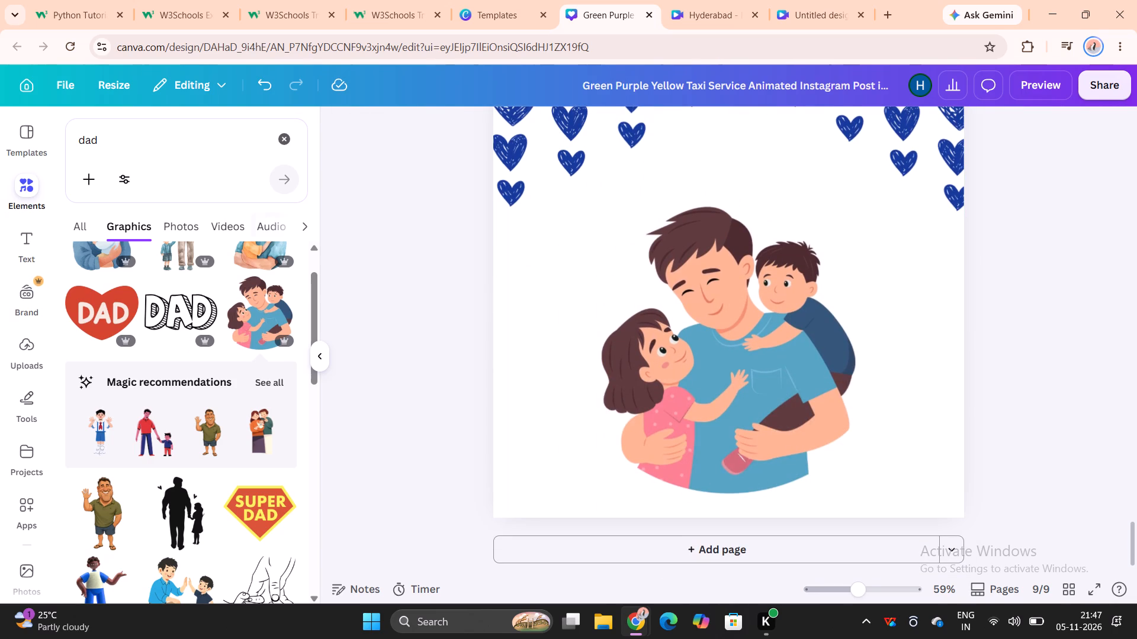
Search the elements library for "super dad" and show all matching graphics.
click(286, 144)
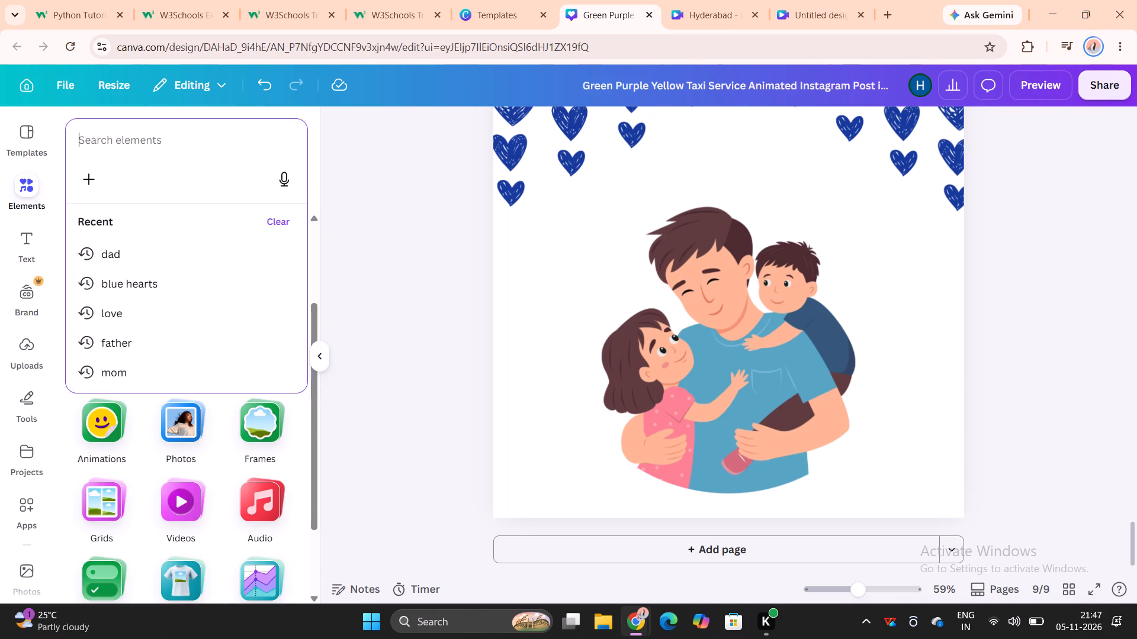
text(super dad)
key(Return)
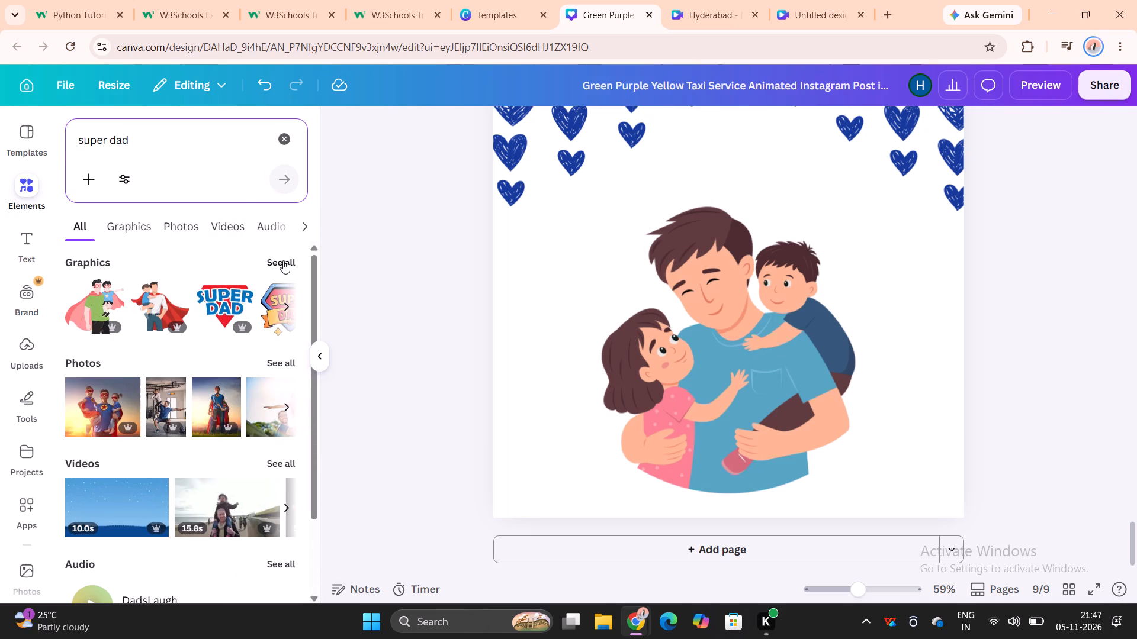
click(283, 260)
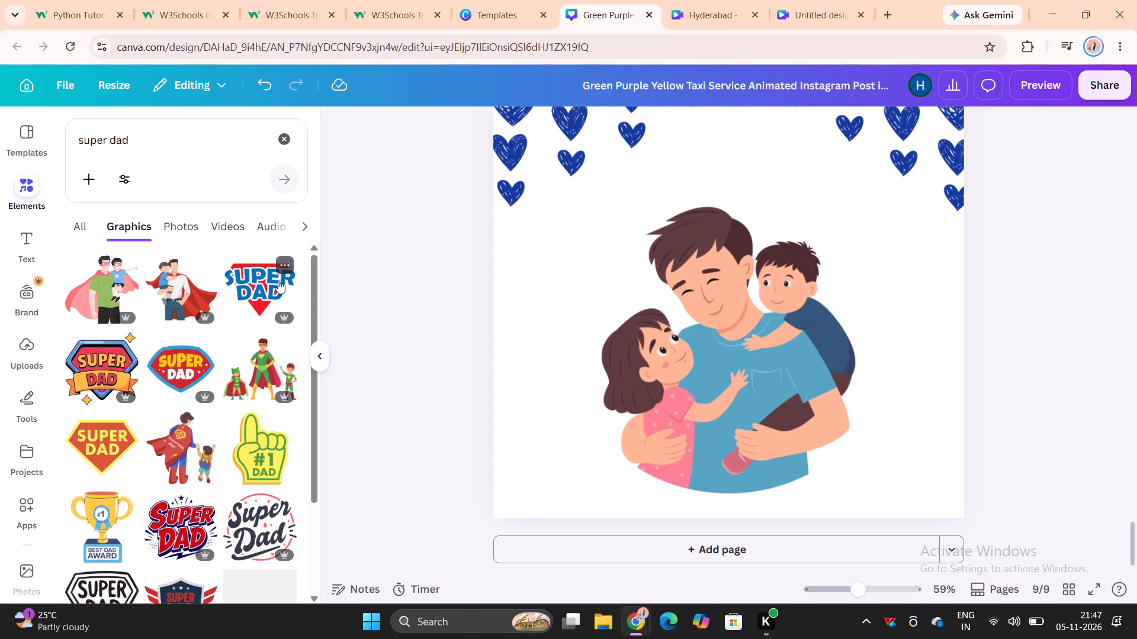
Find the blue "SUPER DAD" lettering with a gold crown among the graphics and add it to page 9.
scroll(245, 450, down, 5)
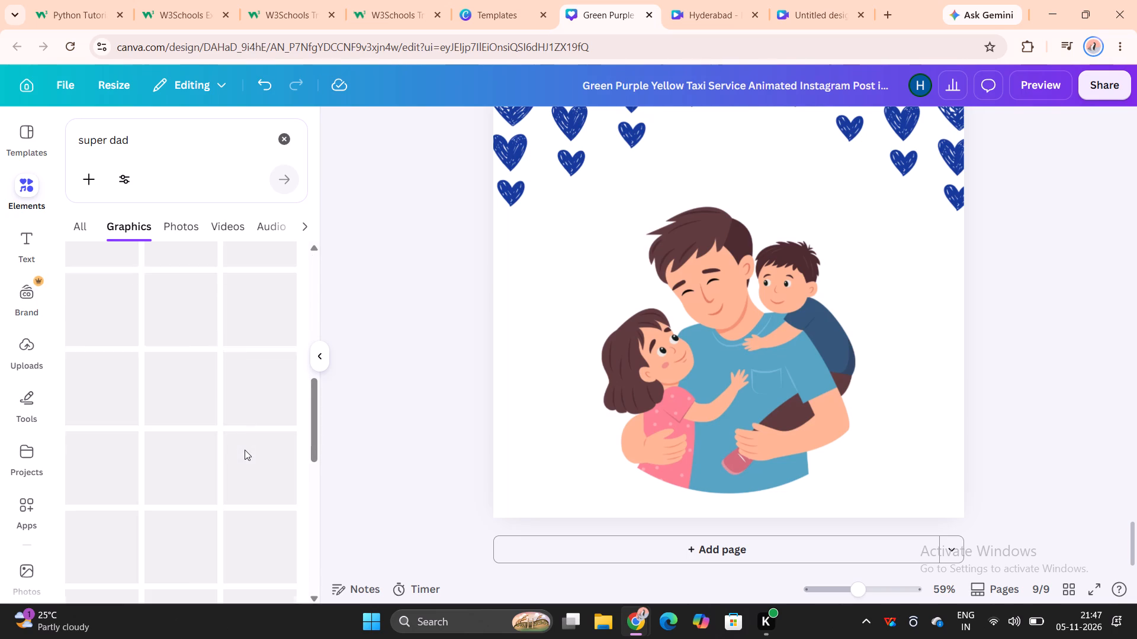
scroll(245, 450, down, 3)
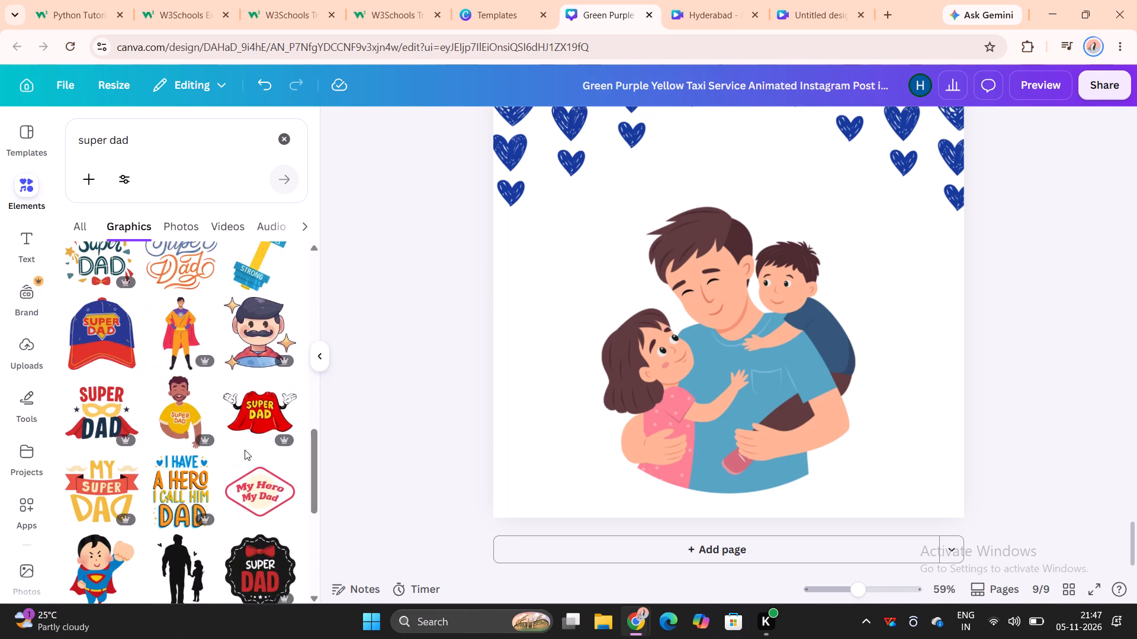
scroll(245, 450, down, 5)
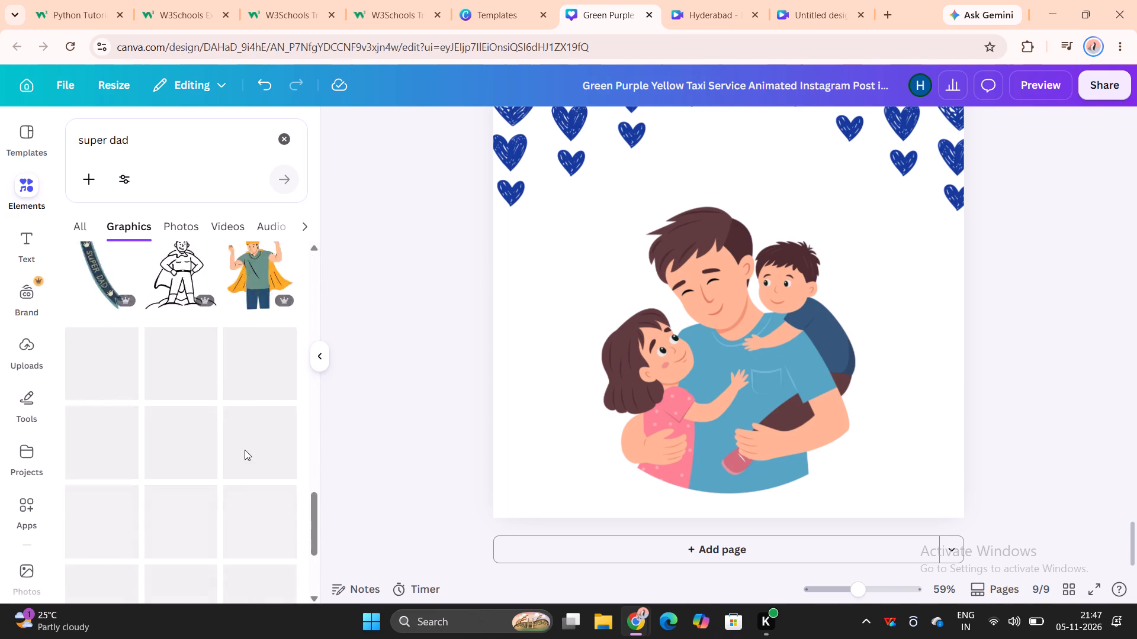
scroll(245, 450, down, 4)
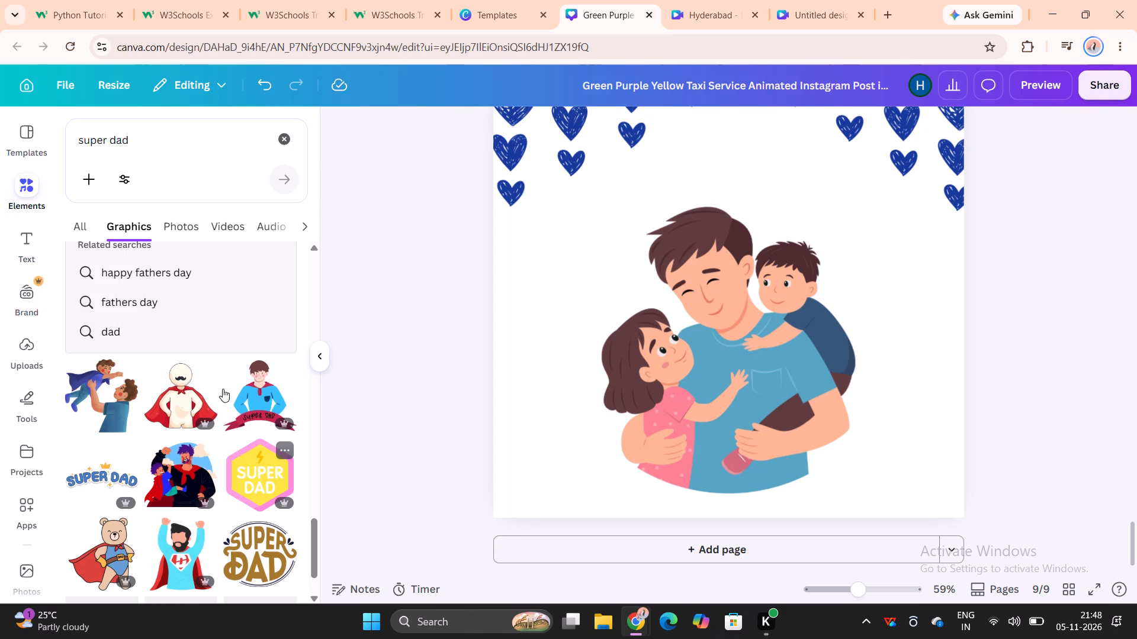
click(88, 477)
Enlarge the "SUPER DAD" lettering and centre it under the heart arch, just above the father's head.
scroll(978, 385, up, 1)
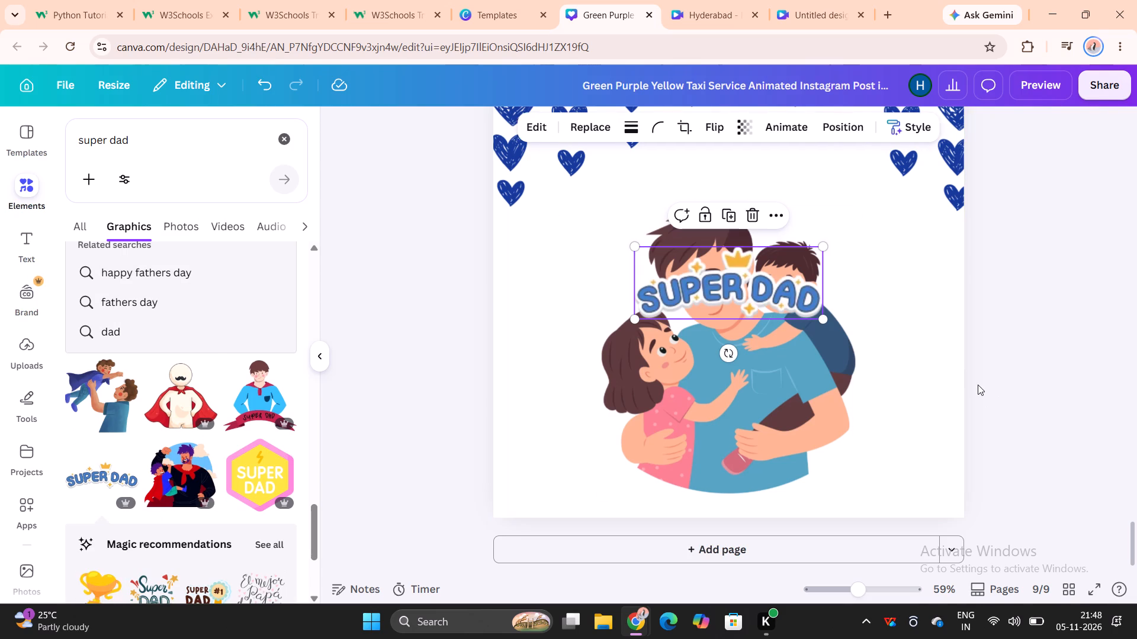
scroll(978, 385, up, 2)
drag(726, 548, 730, 425)
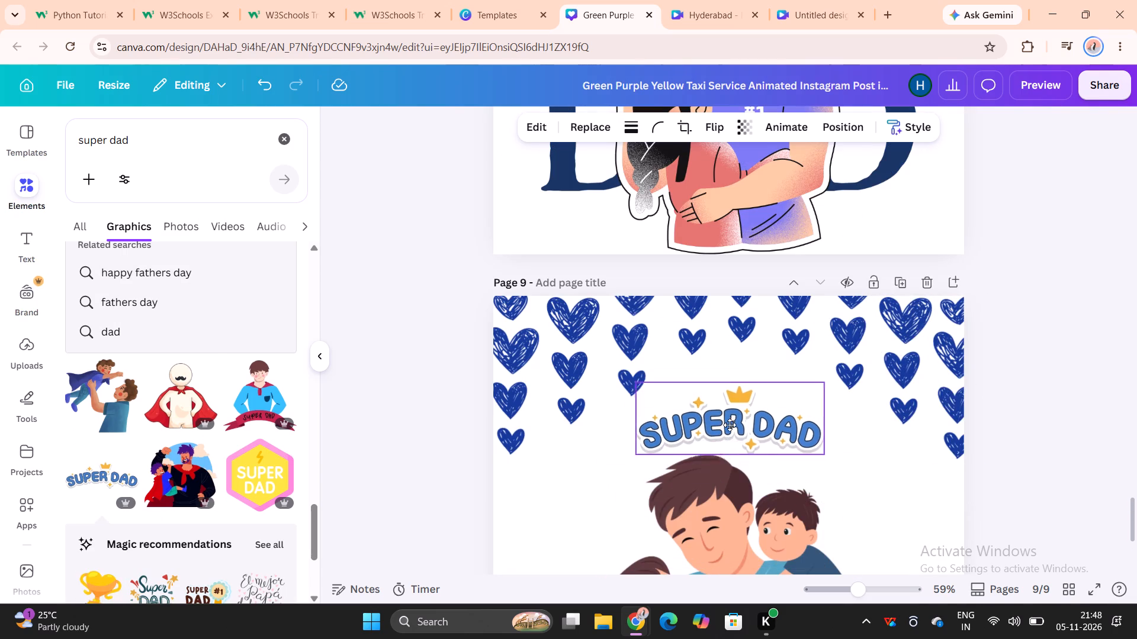
drag(730, 425, 718, 433)
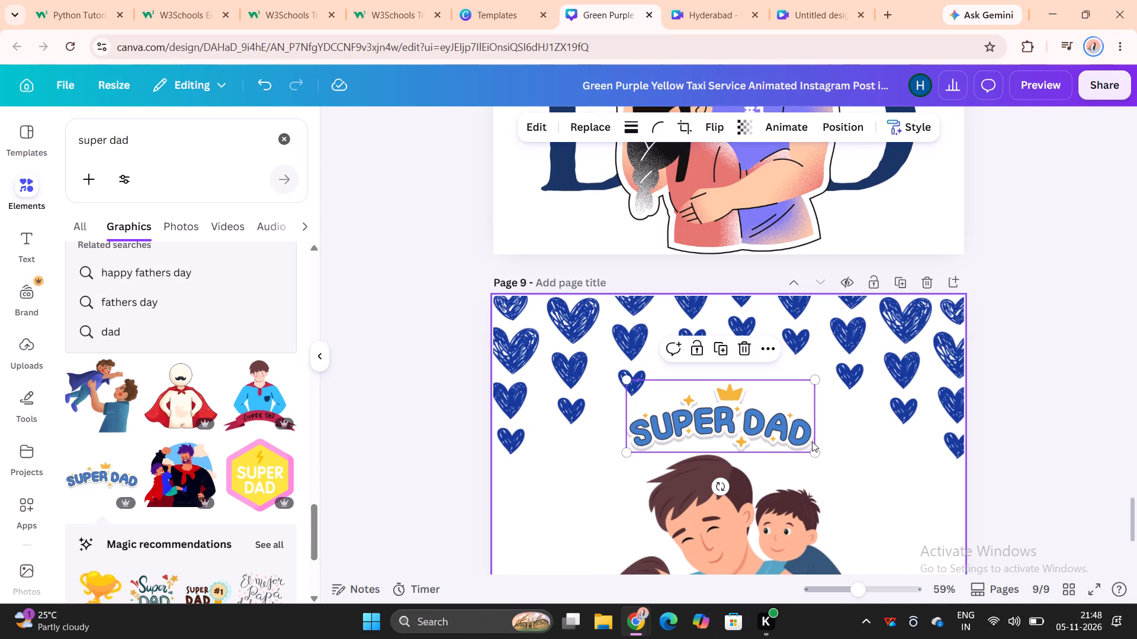
drag(817, 450, 836, 454)
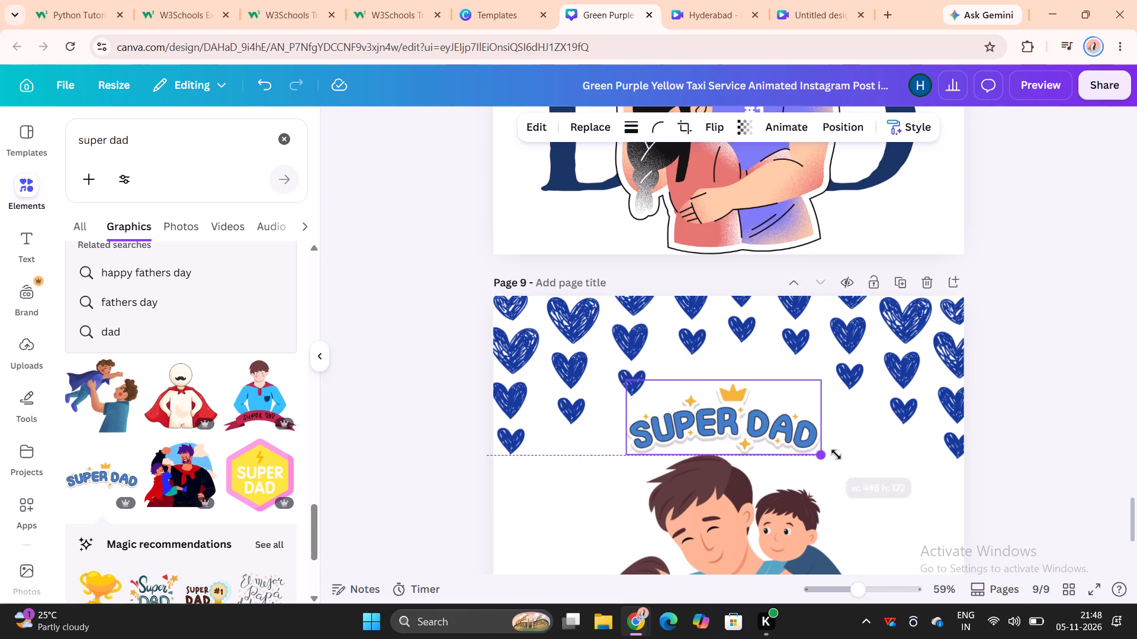
drag(836, 454, 919, 495)
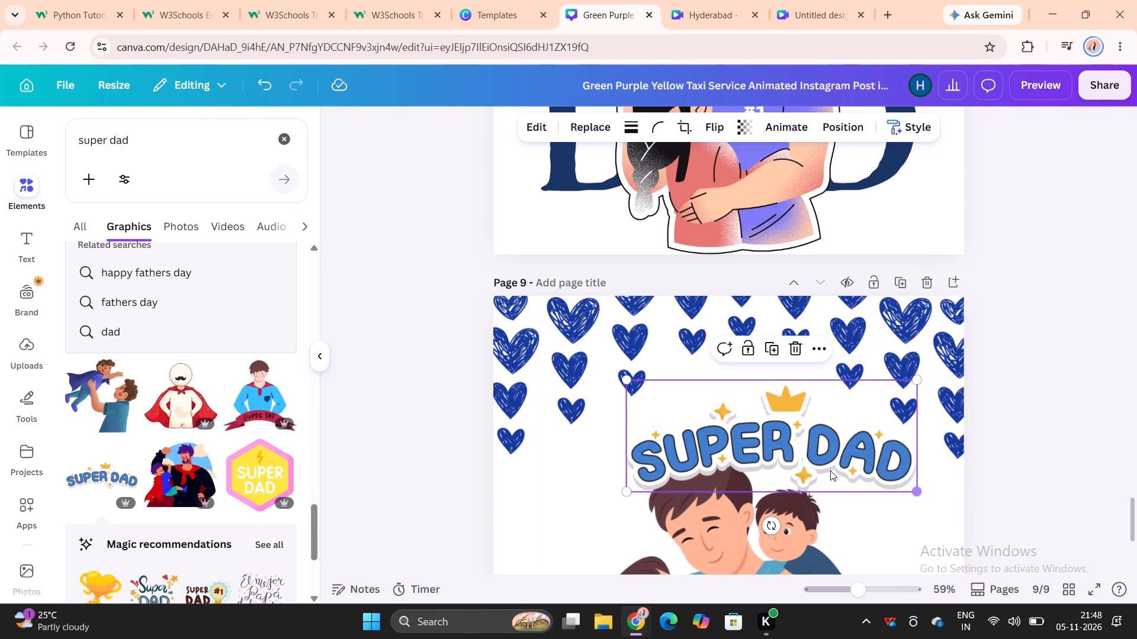
drag(805, 466, 763, 446)
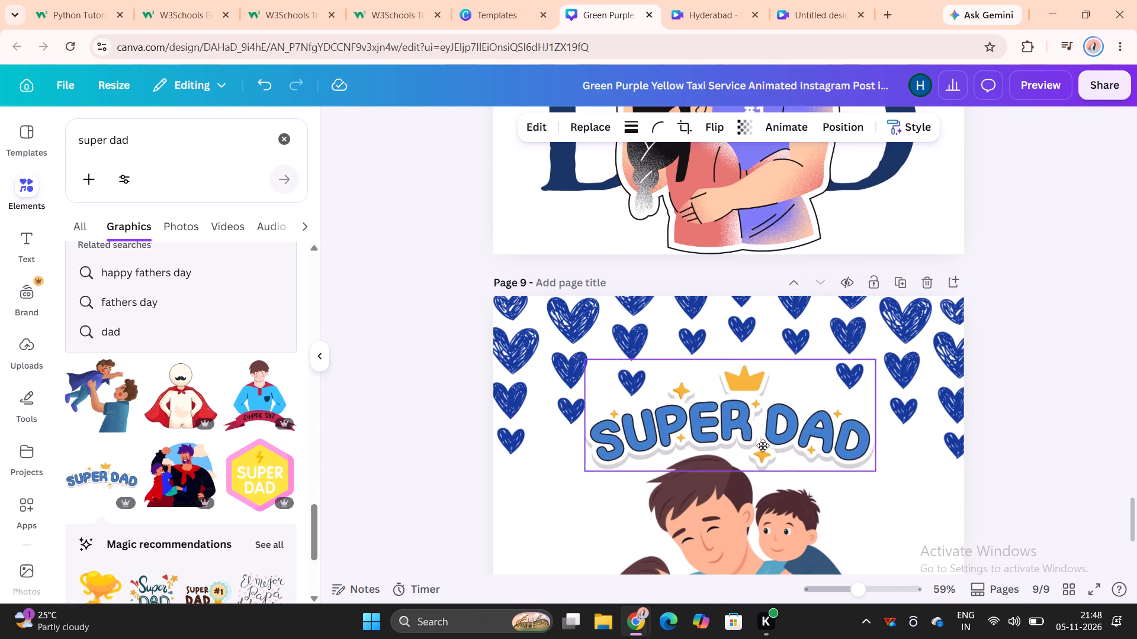
drag(763, 446, 759, 446)
drag(759, 446, 768, 446)
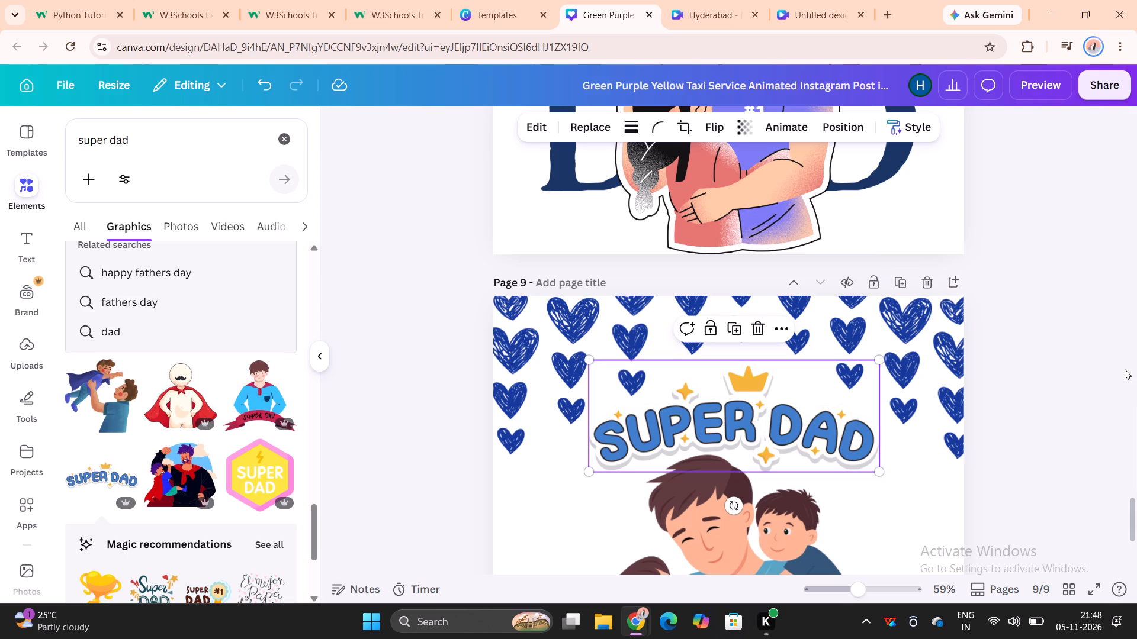
click(1032, 364)
Move the father-and-children illustration down so it sits clear of the "SUPER DAD" lettering and centred beneath it.
scroll(1032, 364, down, 3)
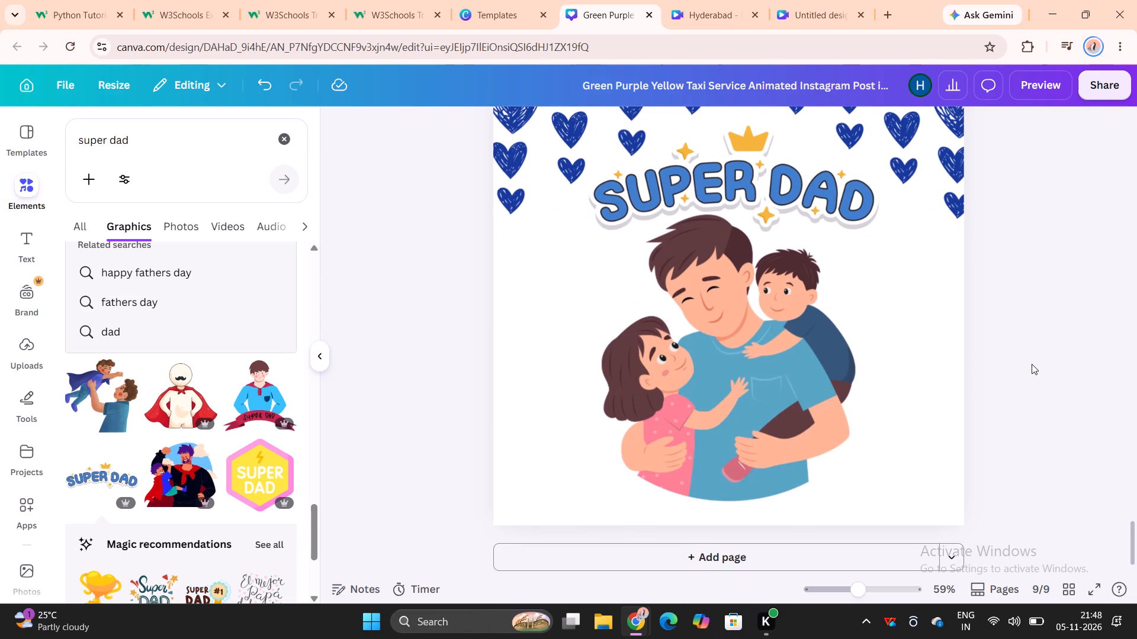
scroll(1032, 364, up, 1)
drag(750, 443, 750, 448)
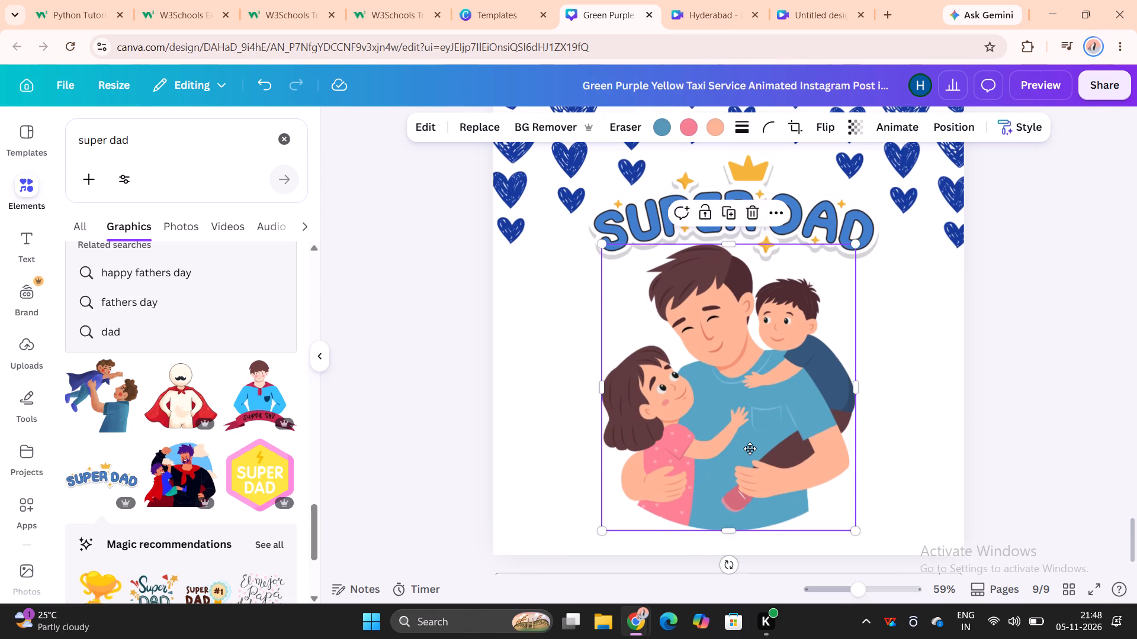
drag(750, 448, 756, 459)
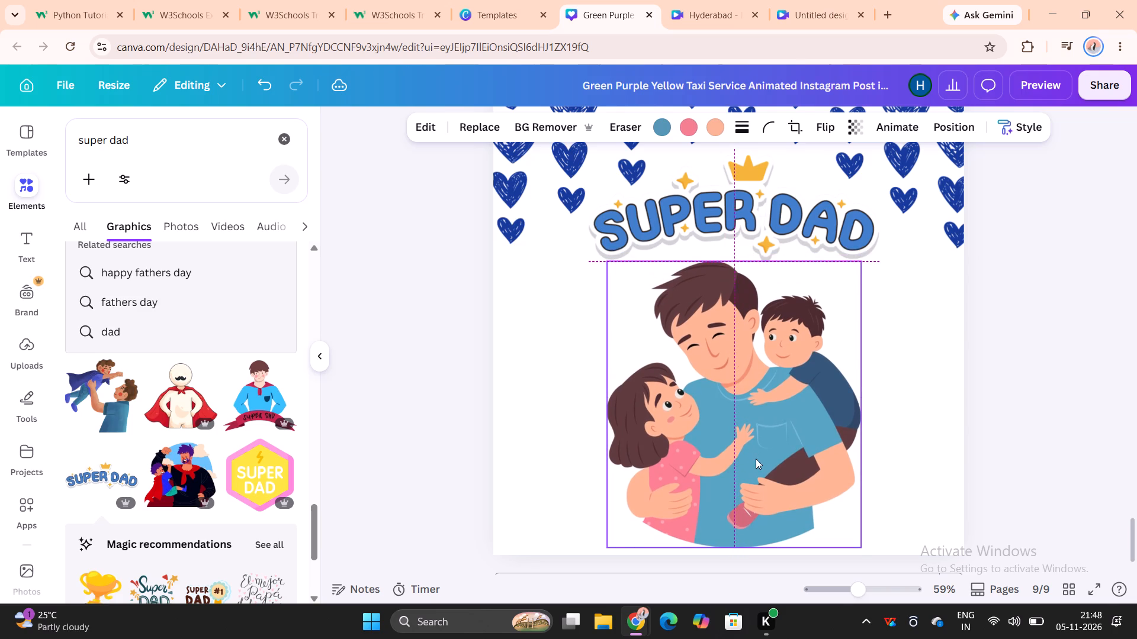
click(1076, 390)
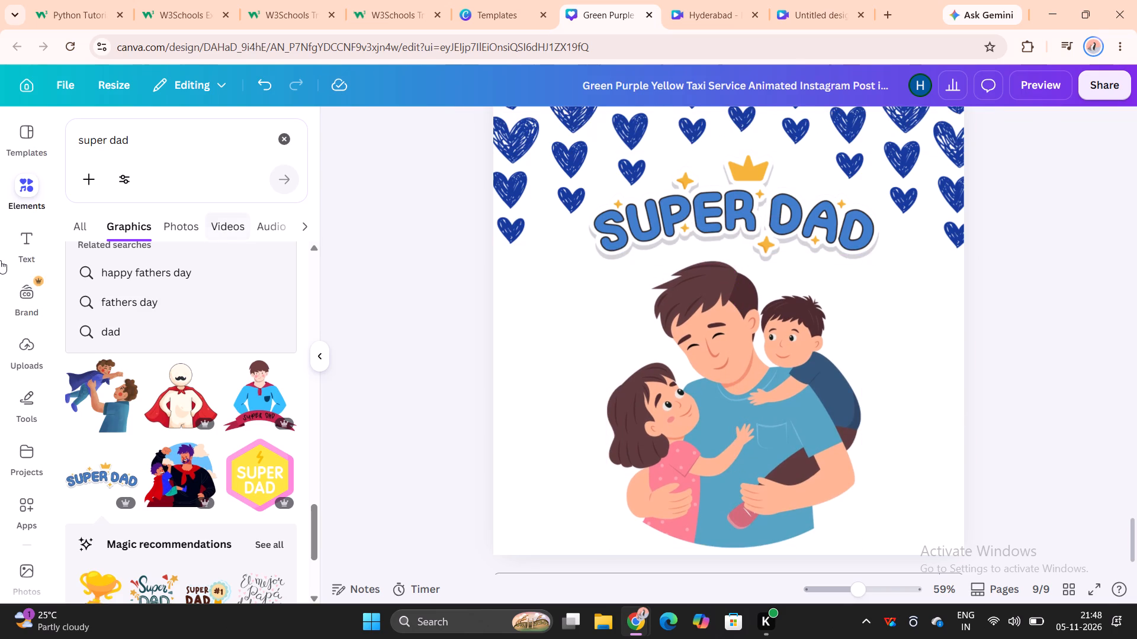
Browse the text styles, recently used font combinations and text apps, and examine the TypeCraft app's description.
click(30, 251)
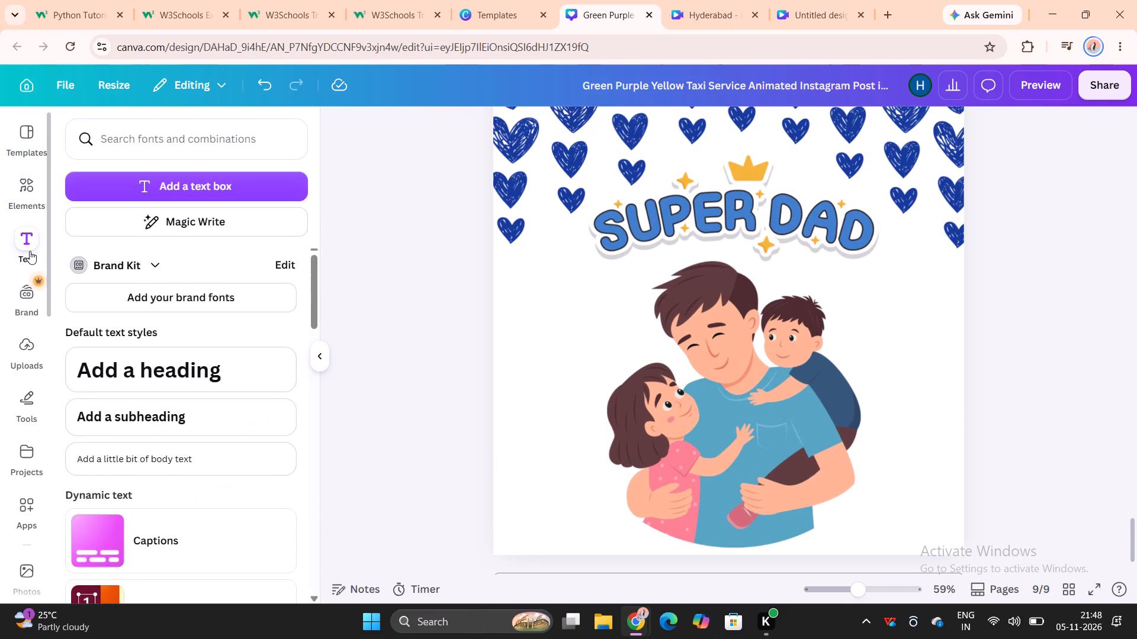
scroll(245, 395, down, 4)
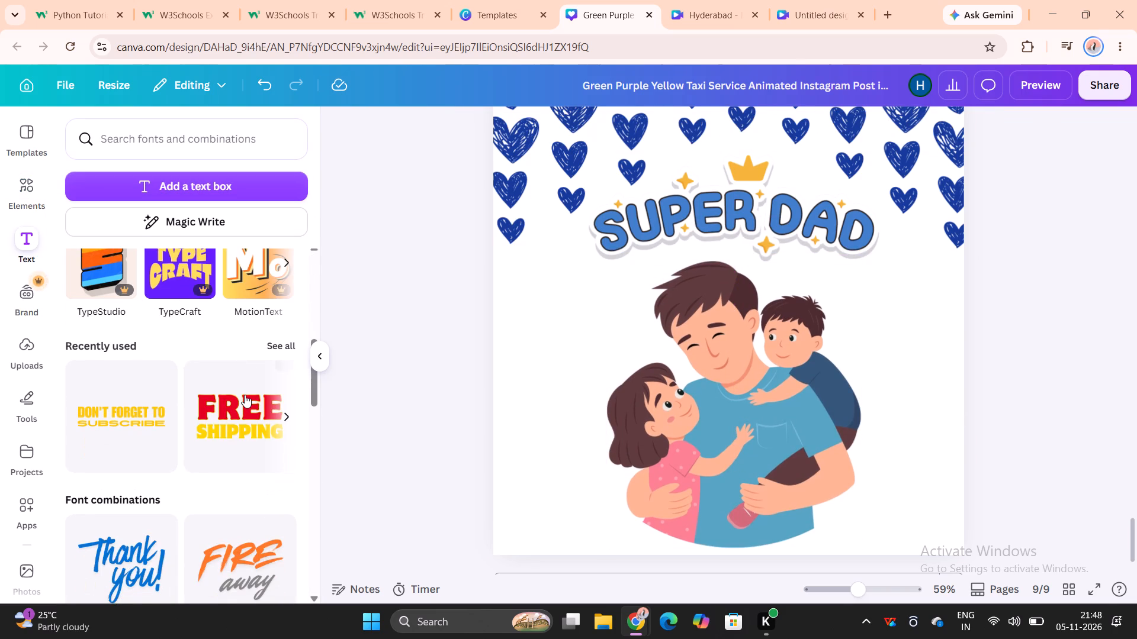
scroll(245, 395, left, 4)
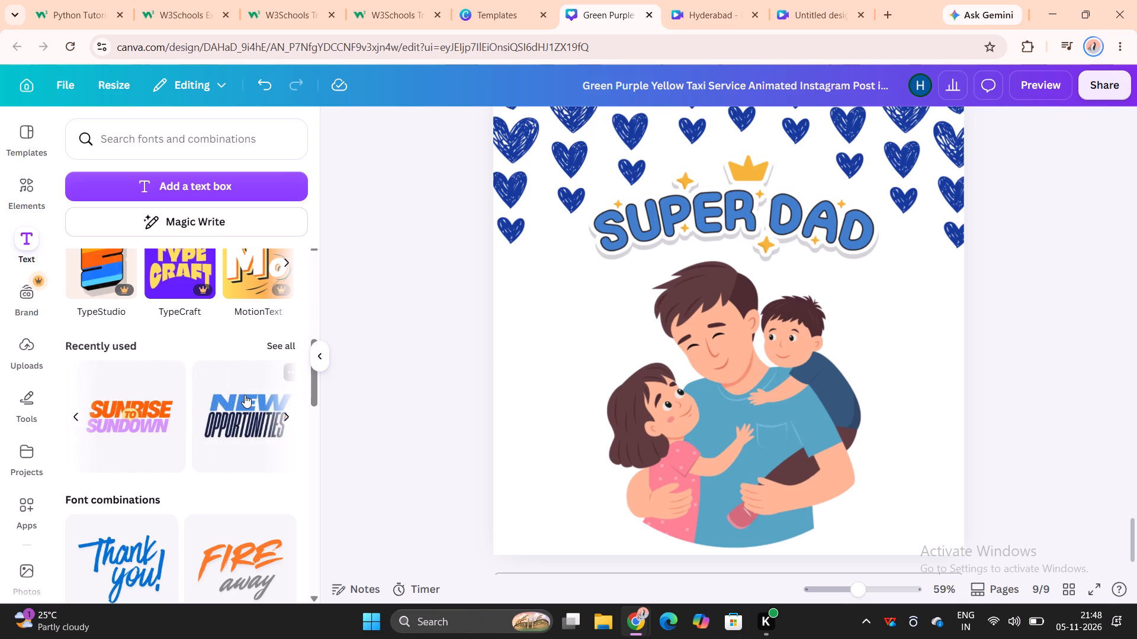
scroll(245, 395, left, 2)
scroll(245, 395, up, 1)
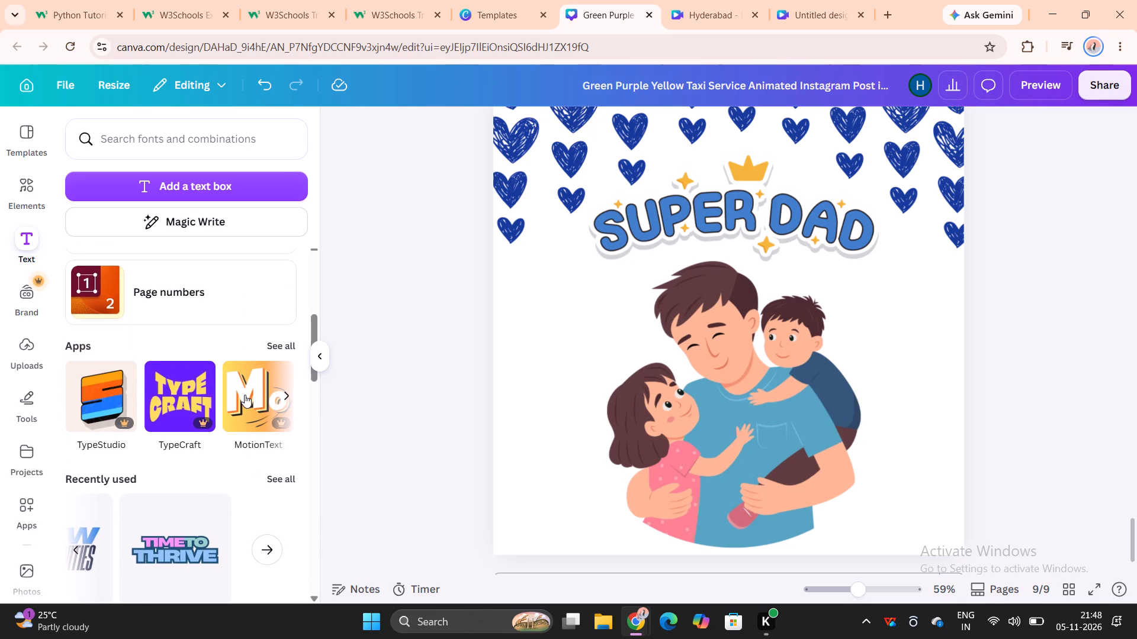
scroll(245, 395, left, 5)
scroll(245, 395, right, 4)
click(191, 366)
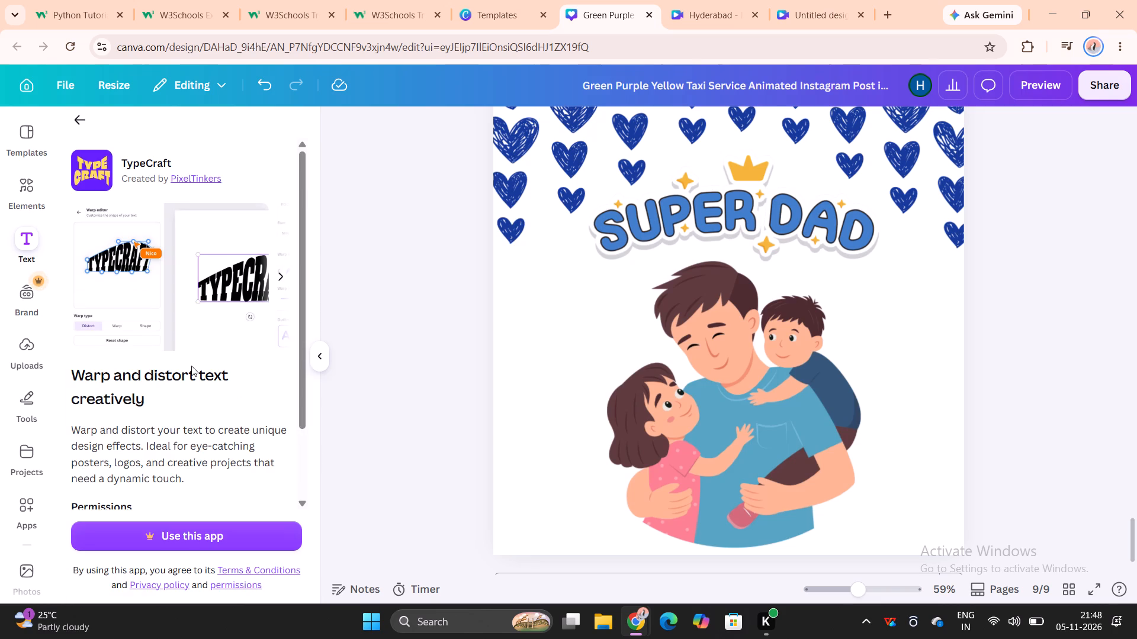
scroll(168, 308, down, 8)
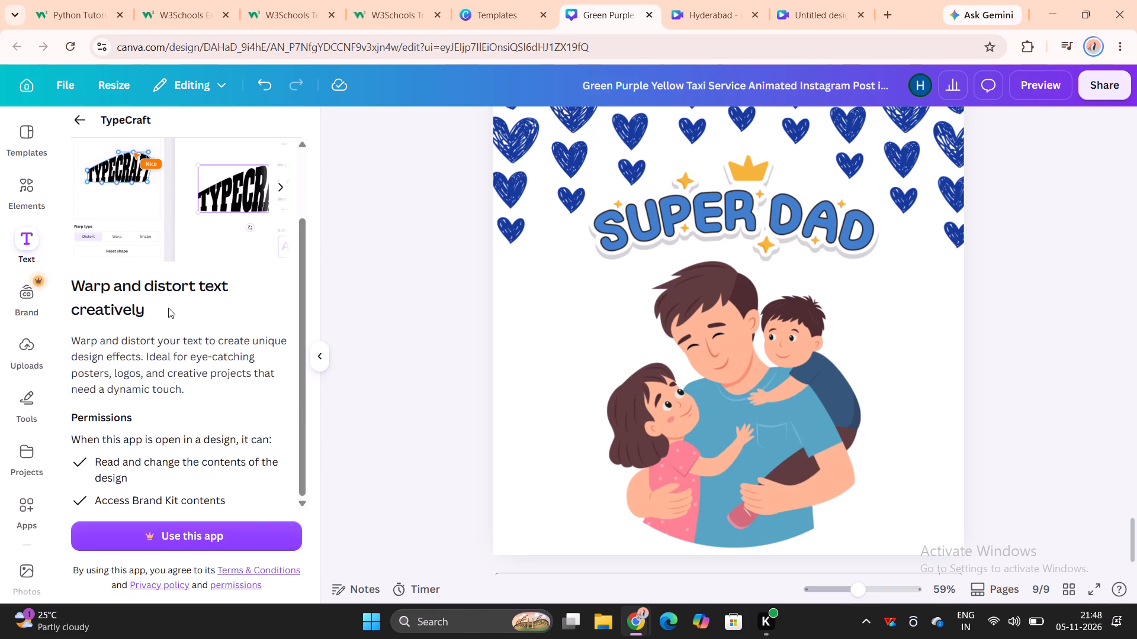
scroll(168, 308, up, 6)
click(418, 134)
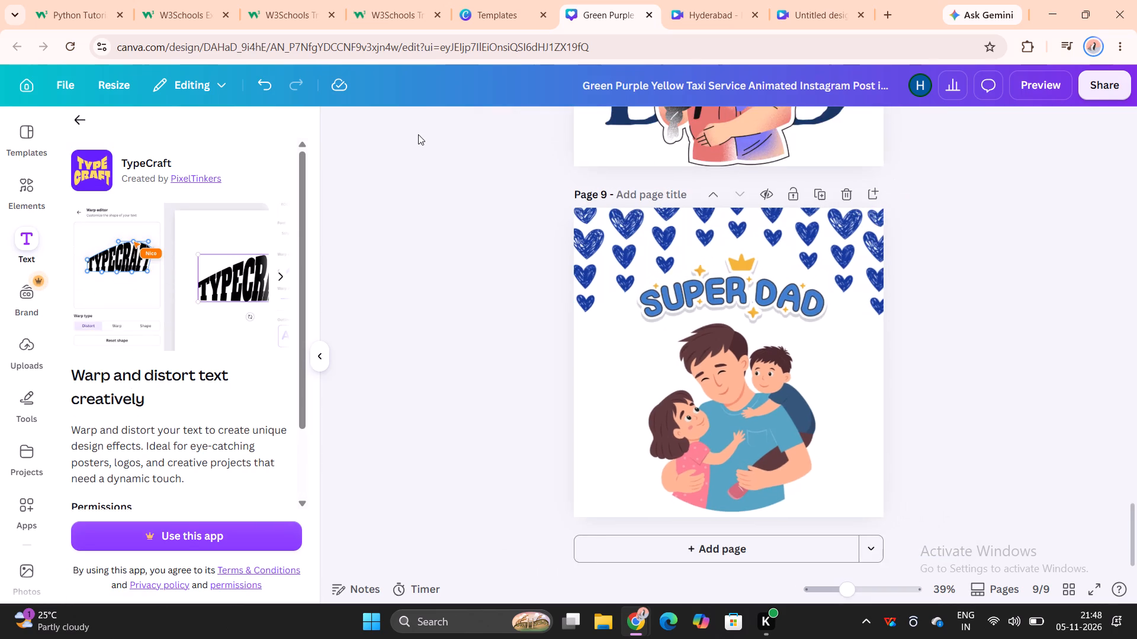
Leave the TypeCraft app description and review the finished designs on pages 7 to 9.
scroll(418, 134, up, 1)
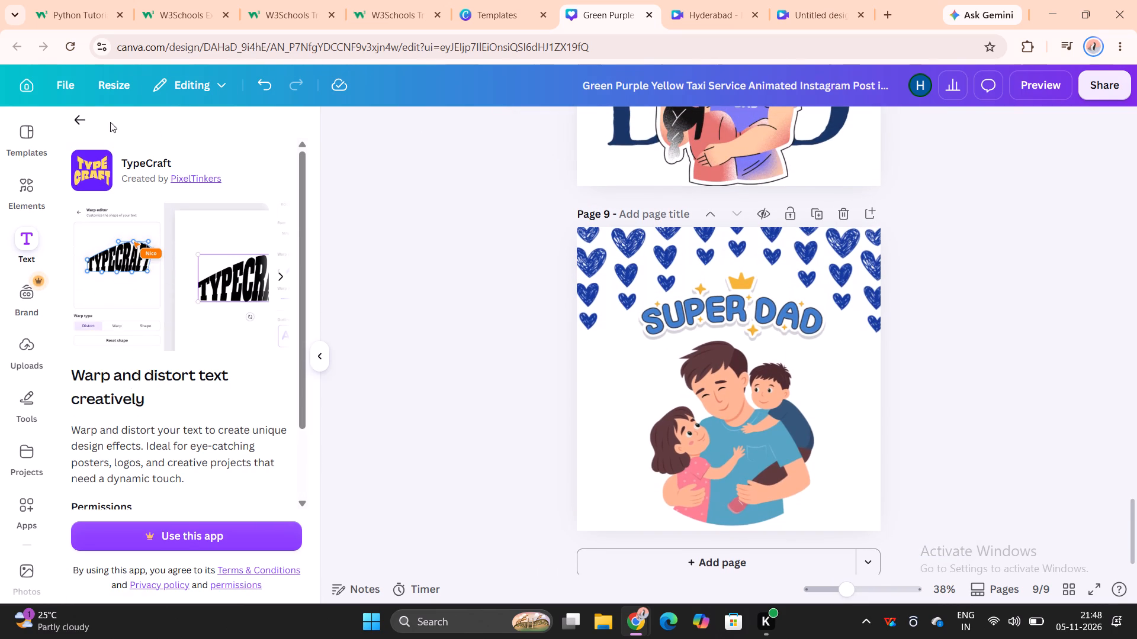
click(76, 118)
scroll(392, 186, up, 3)
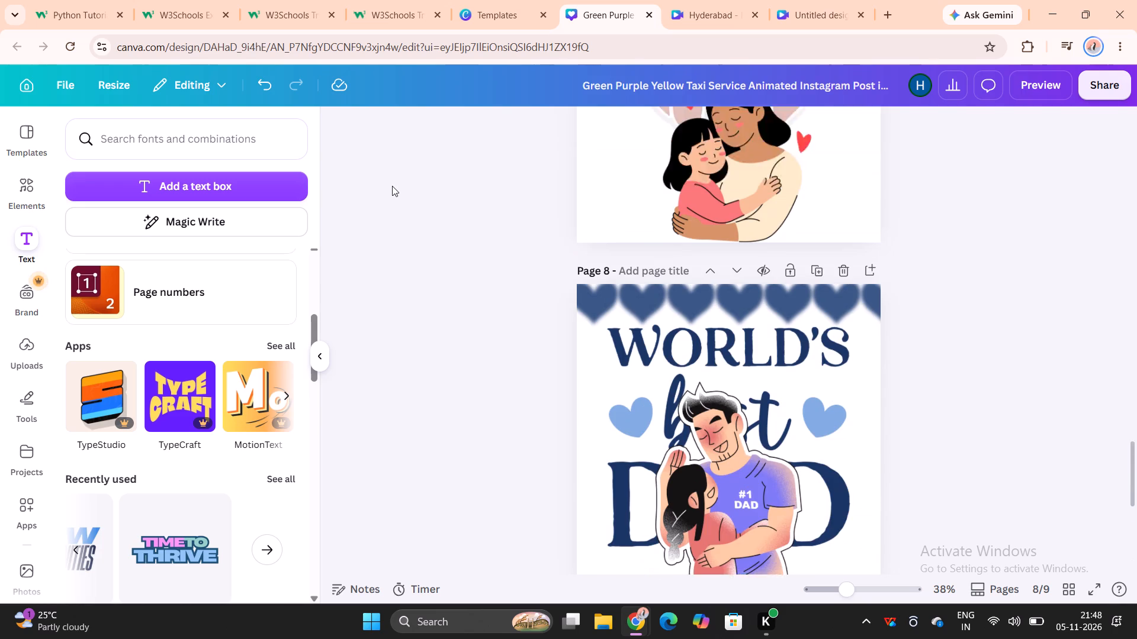
scroll(392, 186, up, 2)
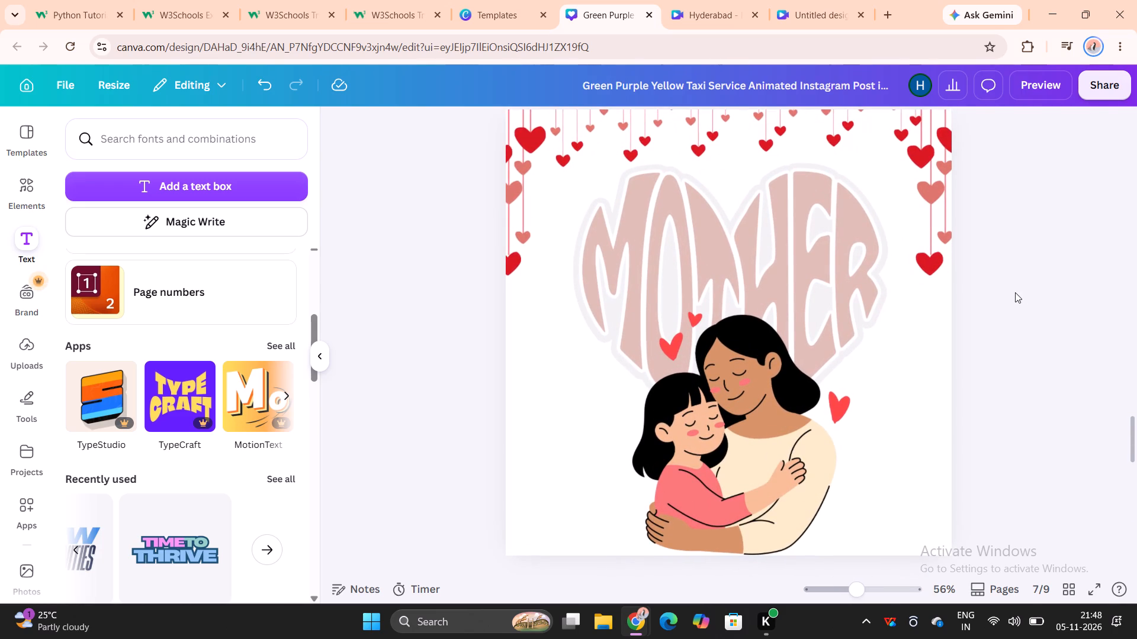
scroll(1015, 292, down, 8)
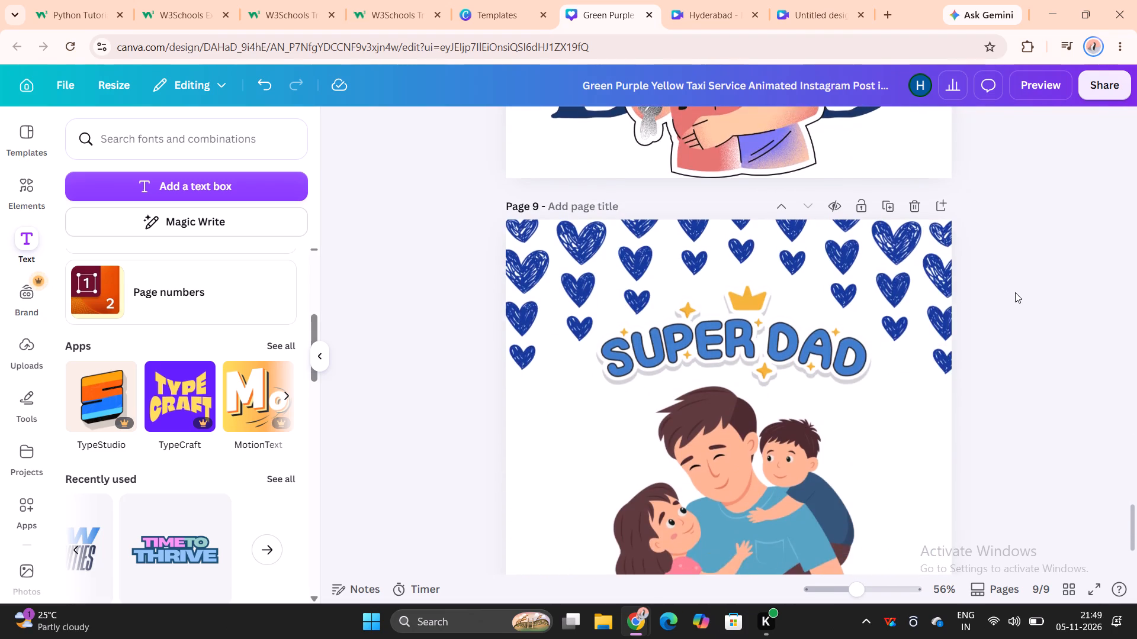
scroll(1015, 292, down, 2)
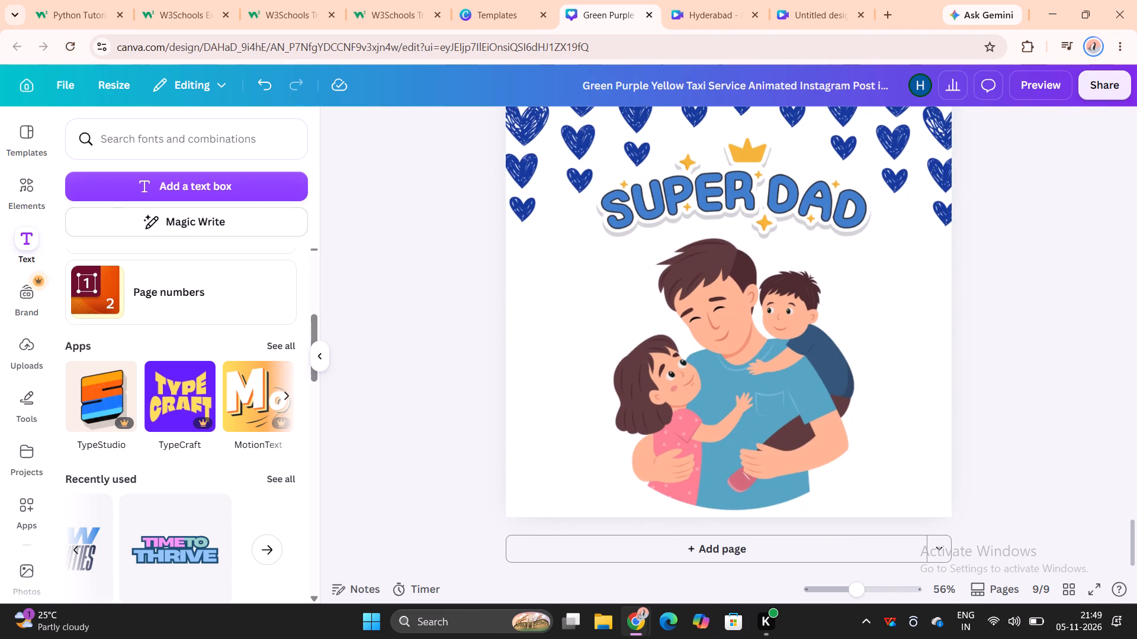
Search the fonts and text combinations for "dad" and look through the results.
click(144, 137)
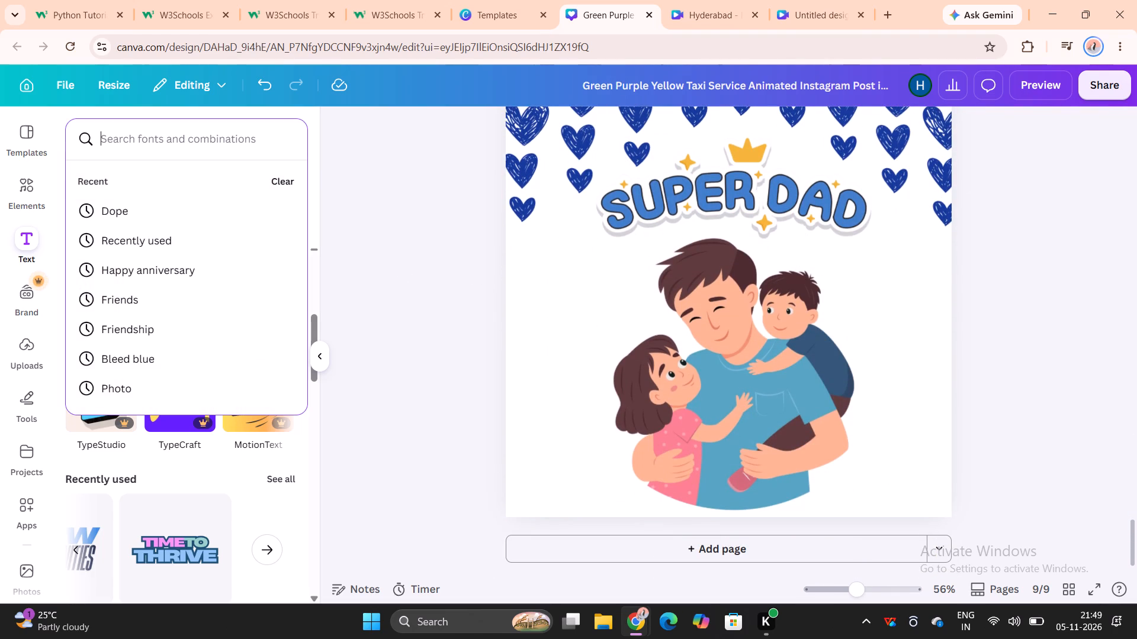
text(dad)
key(Return)
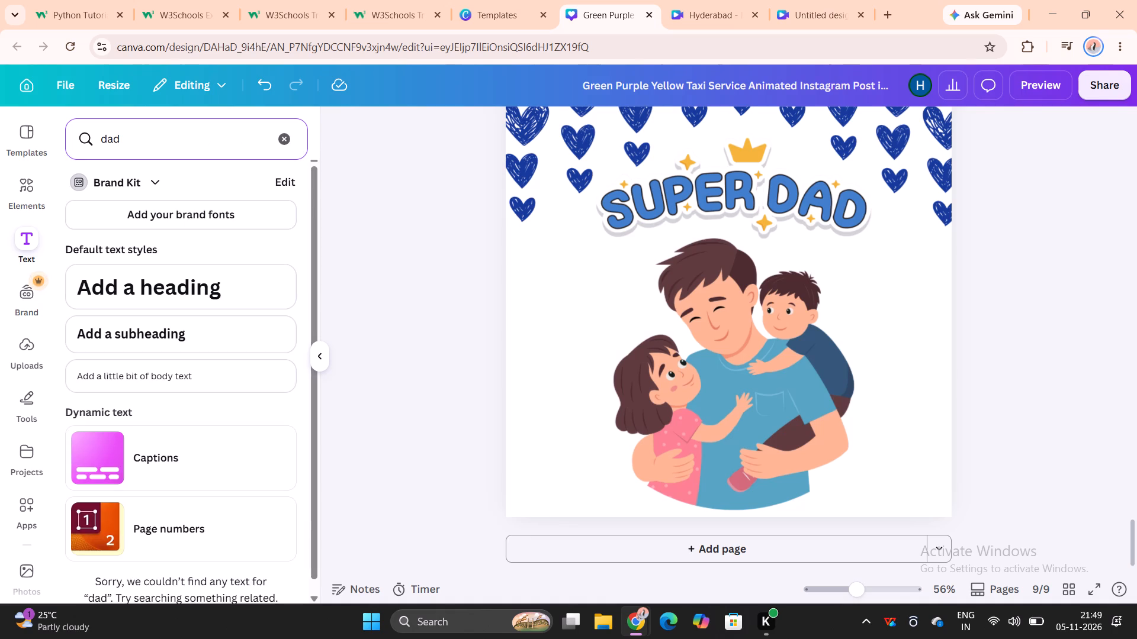
scroll(146, 337, down, 1)
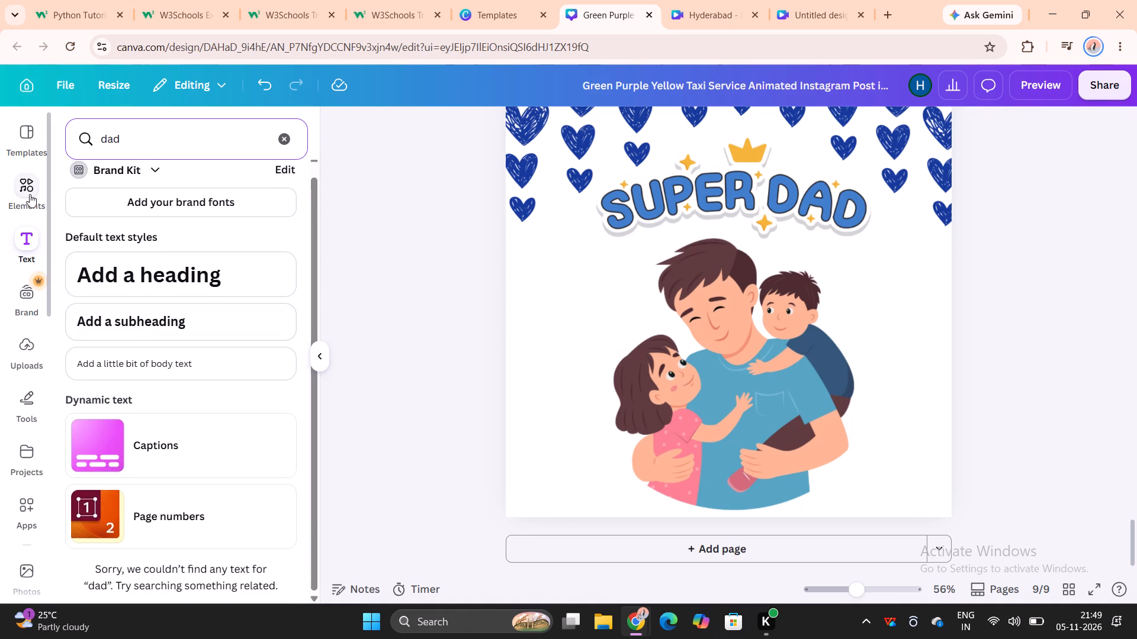
Search the graphics for "dad" in place of the previous search term.
click(7, 190)
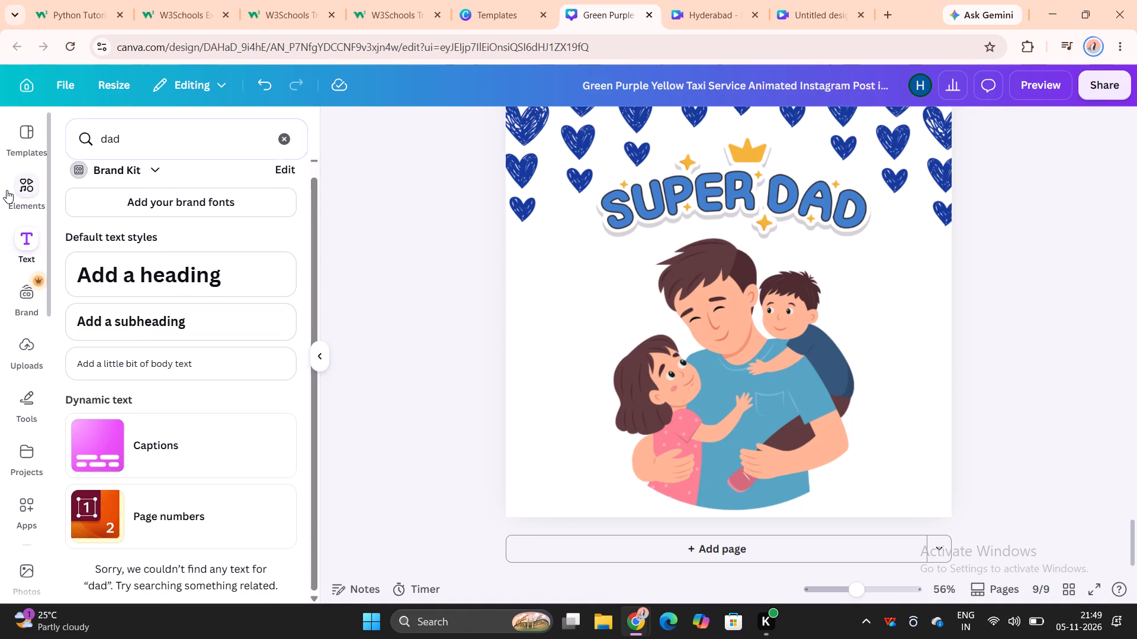
click(111, 138)
key(BackSpace)
key(BackSpace)
key(BackSpace)
key(BackSpace)
key(BackSpace)
key(BackSpace)
key(BackSpace)
key(BackSpace)
key(BackSpace)
key(BackSpace)
key(BackSpace)
key(BackSpace)
key(BackSpace)
key(BackSpace)
key(BackSpace)
key(BackSpace)
key(BackSpace)
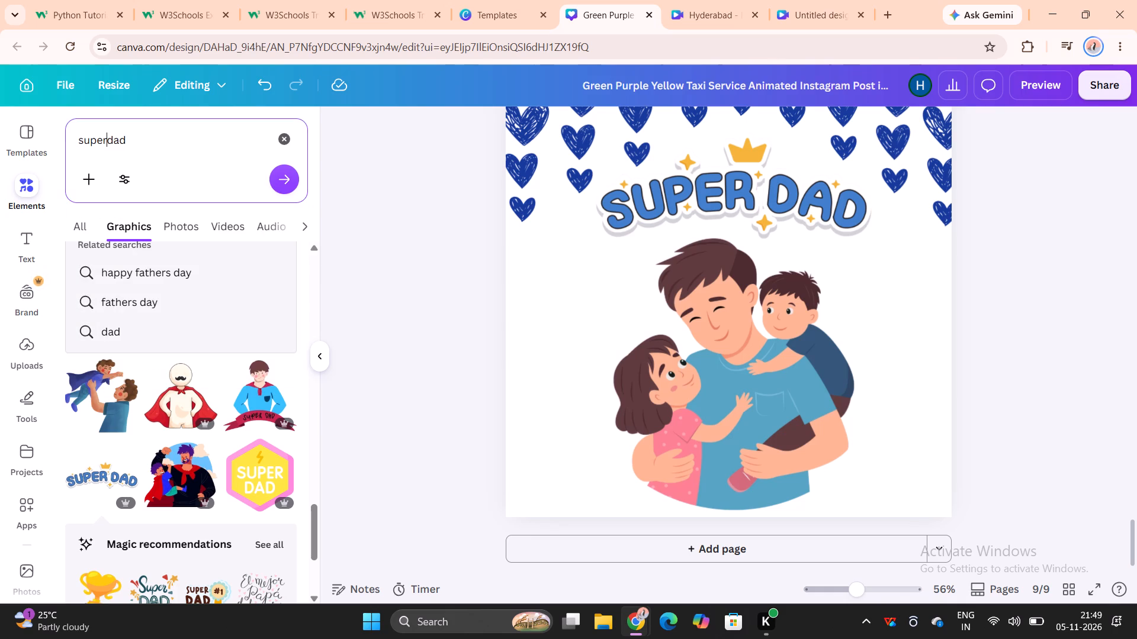
key(Return)
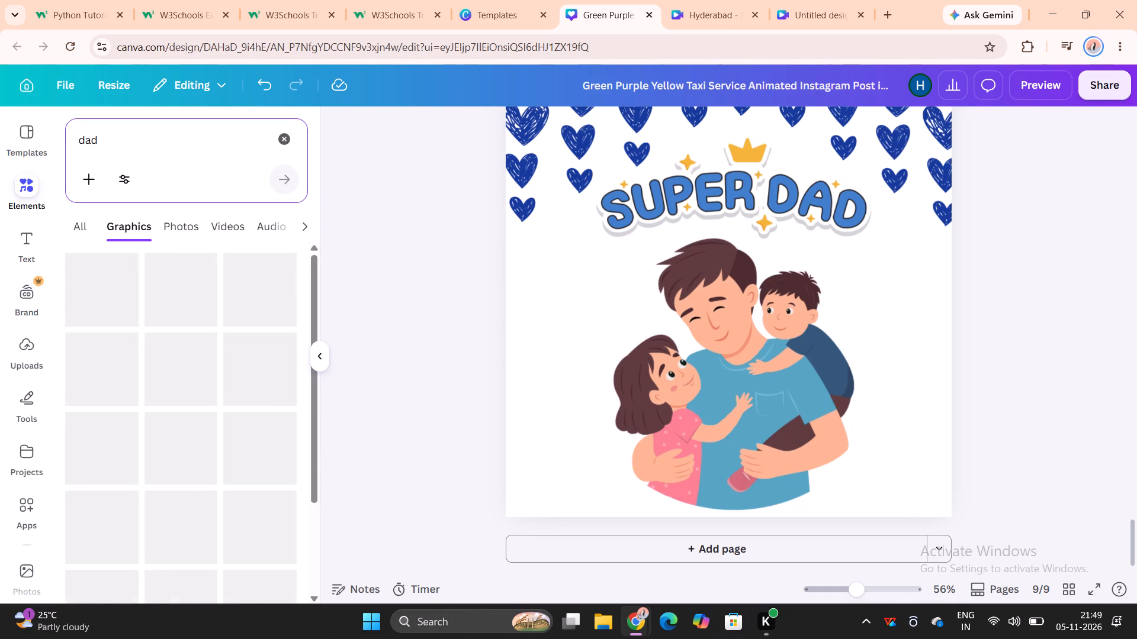
Find the light-blue balloons spelling "DAD" among the graphics and add them to page 9.
scroll(262, 351, down, 1)
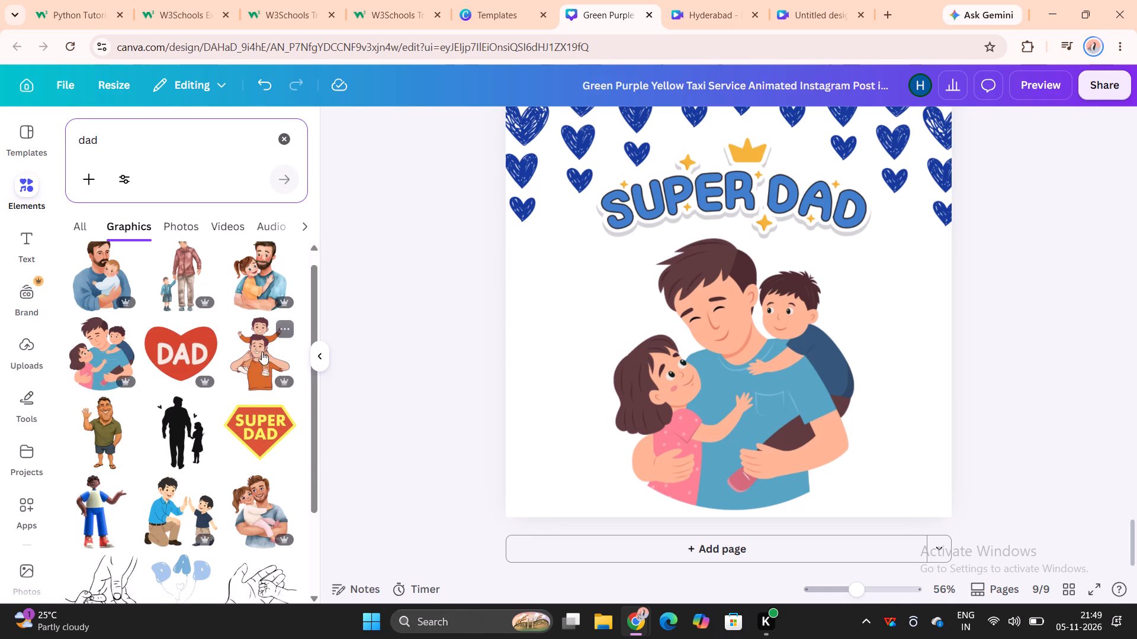
scroll(262, 351, down, 3)
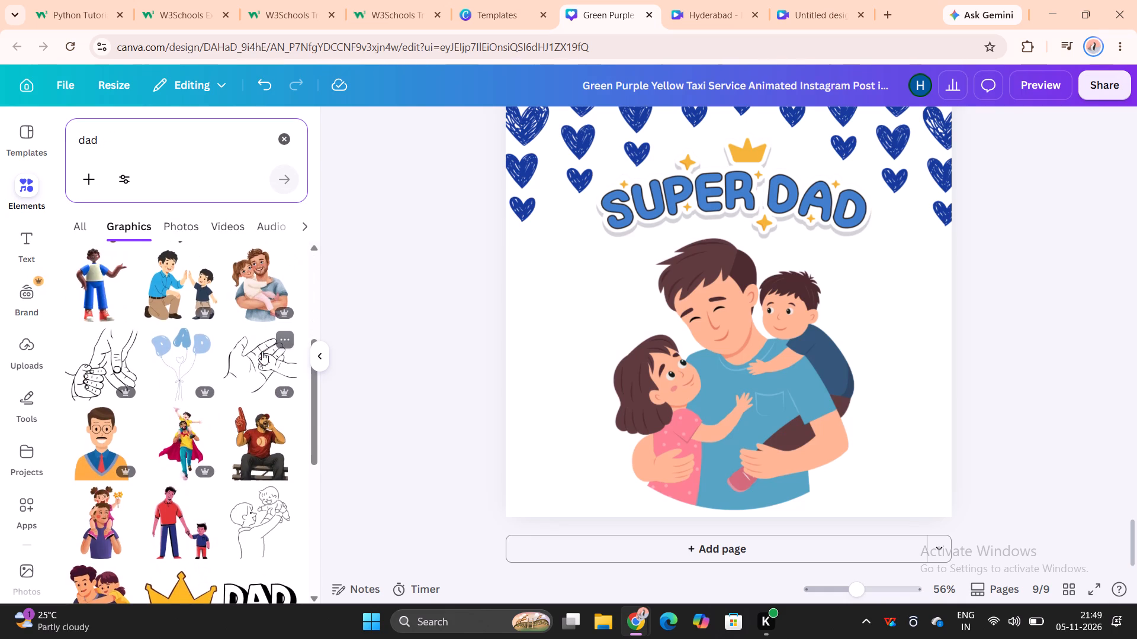
scroll(262, 351, down, 1)
scroll(182, 359, down, 1)
scroll(159, 373, up, 1)
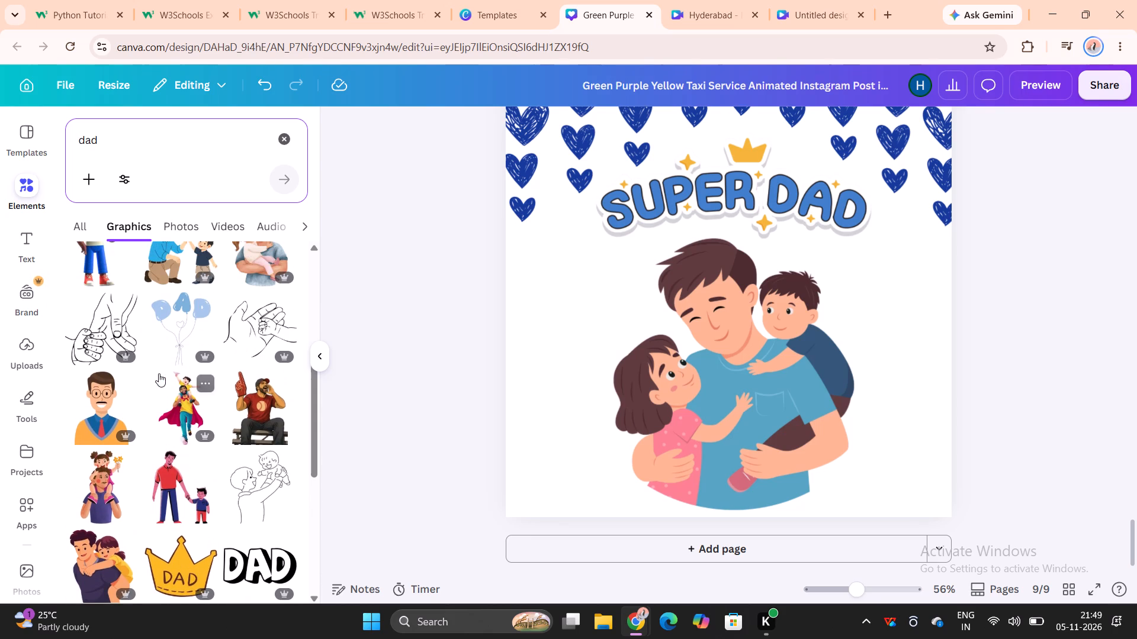
scroll(159, 373, up, 1)
click(174, 343)
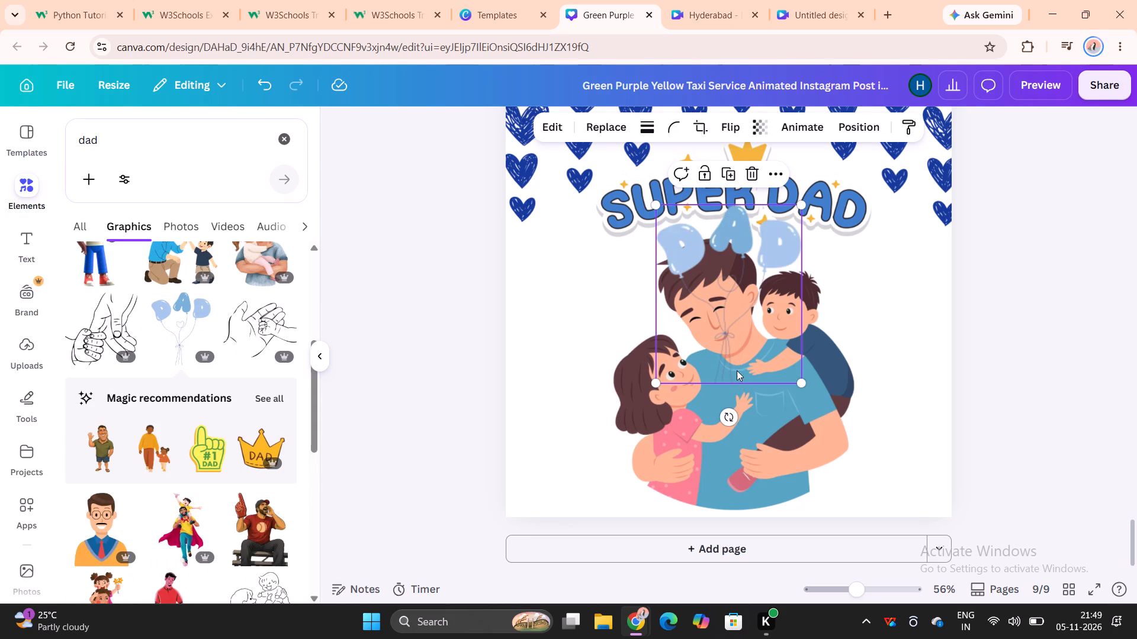
Move the "DAD" balloons off the father's face and tilt them to about -4°.
drag(728, 416, 813, 431)
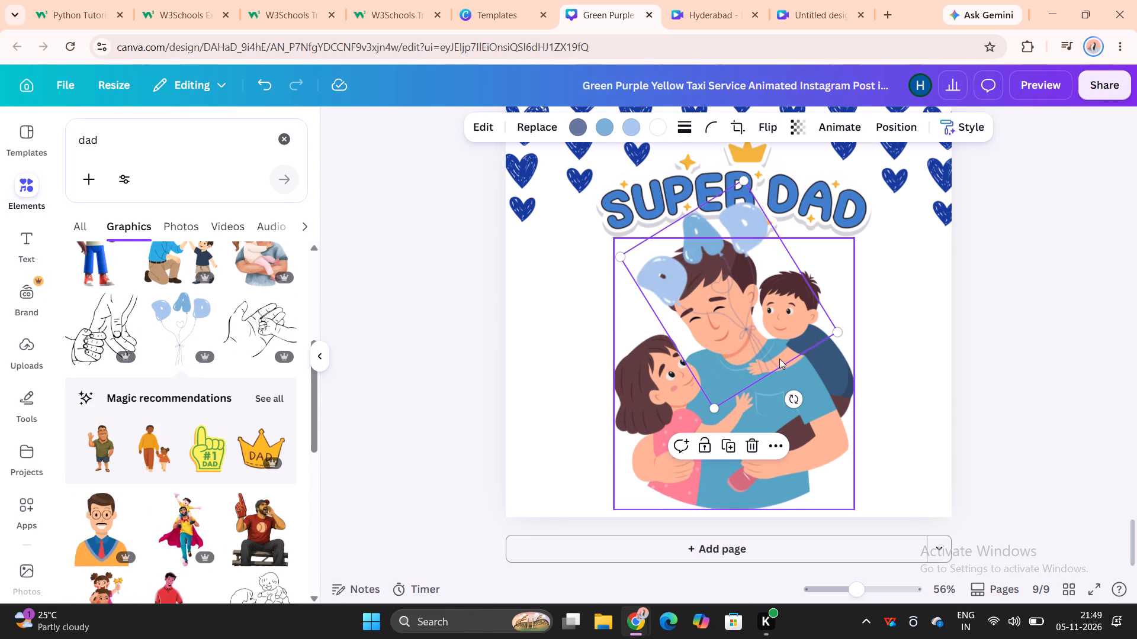
drag(775, 335, 640, 374)
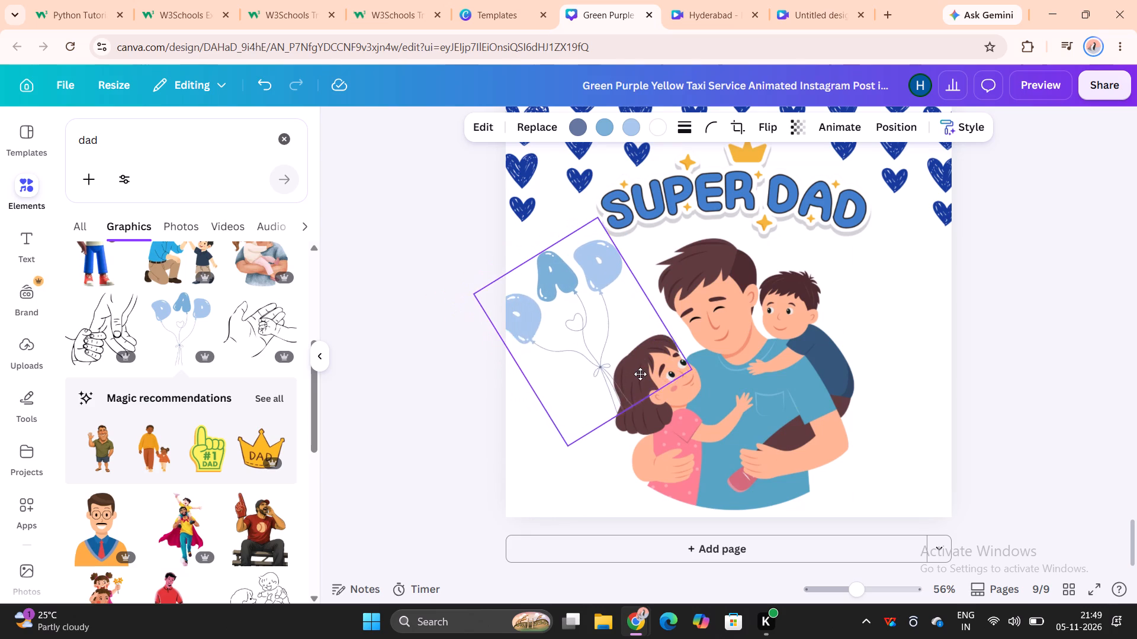
drag(640, 374, 648, 391)
drag(673, 459, 600, 460)
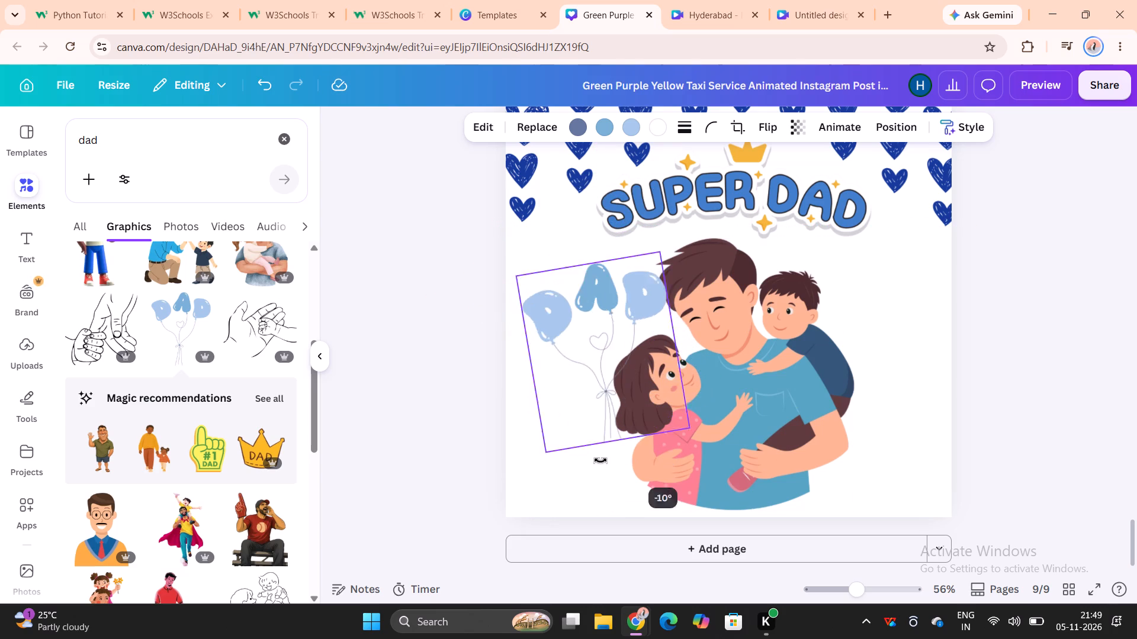
drag(600, 460, 615, 454)
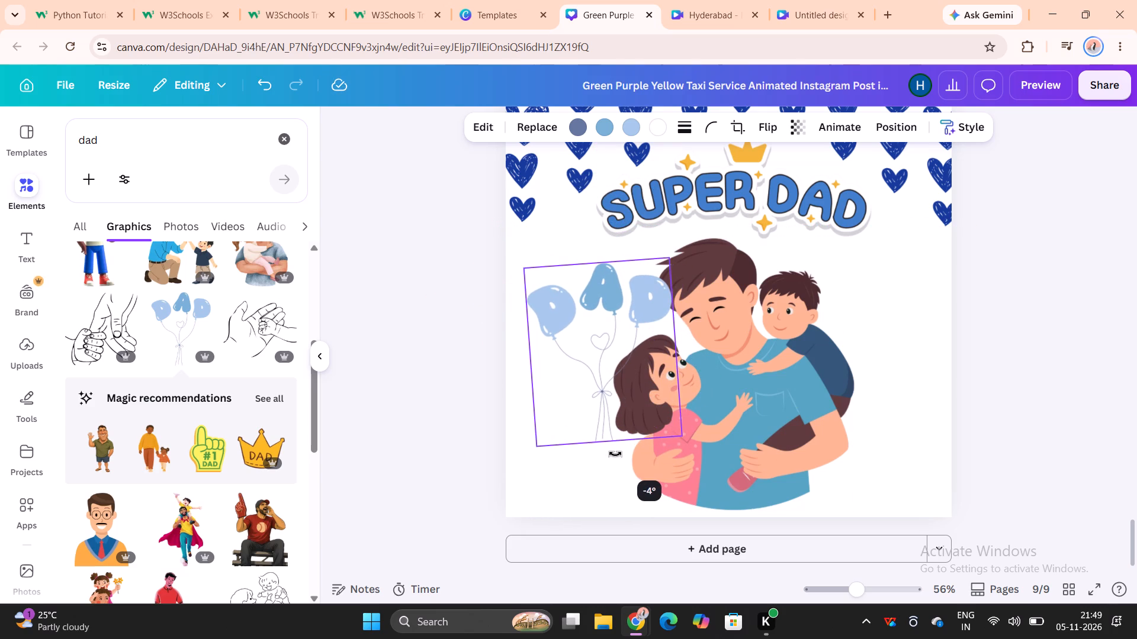
drag(615, 454, 614, 454)
Shrink the "DAD" balloons and place them in page 9's bottom-right corner beside the father.
drag(624, 360, 604, 410)
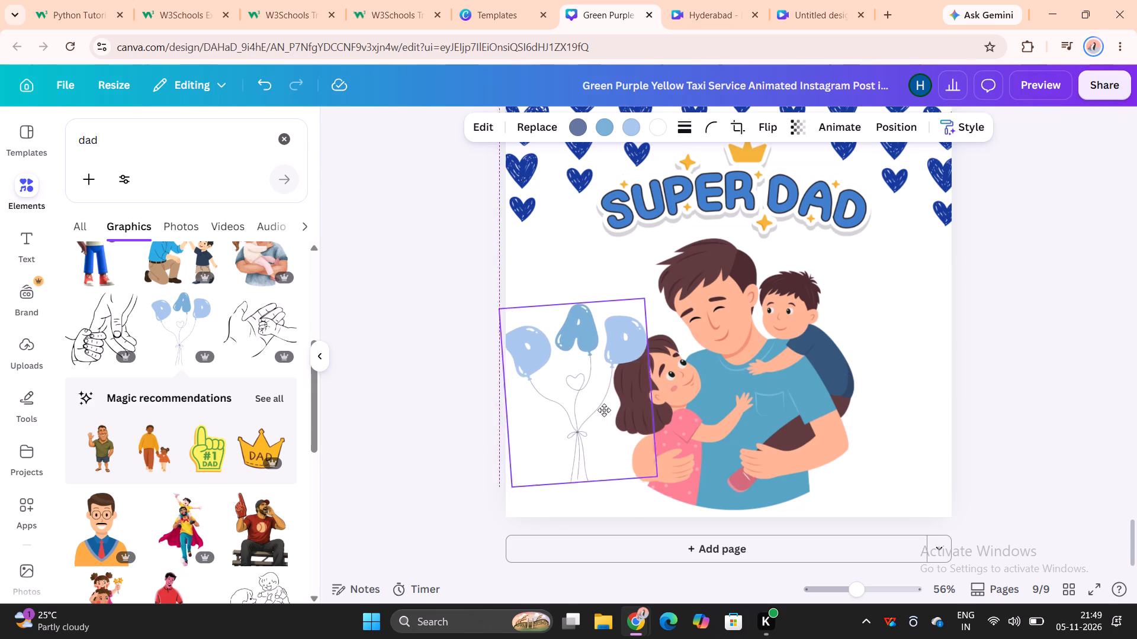
drag(604, 410, 594, 422)
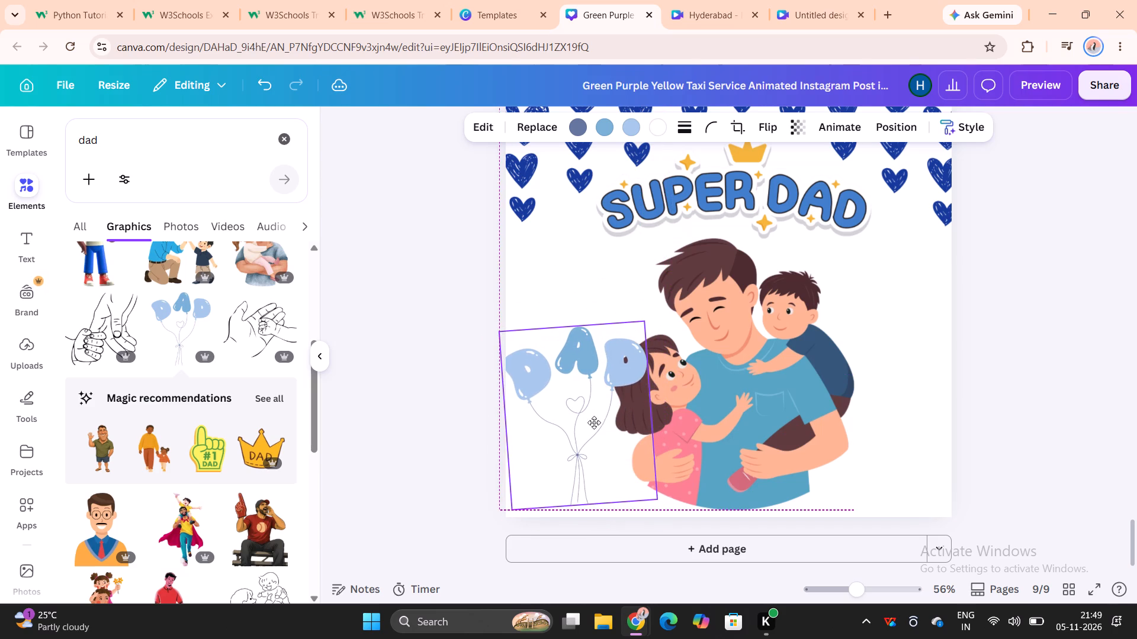
drag(594, 422, 900, 452)
drag(958, 526, 900, 461)
drag(856, 429, 897, 461)
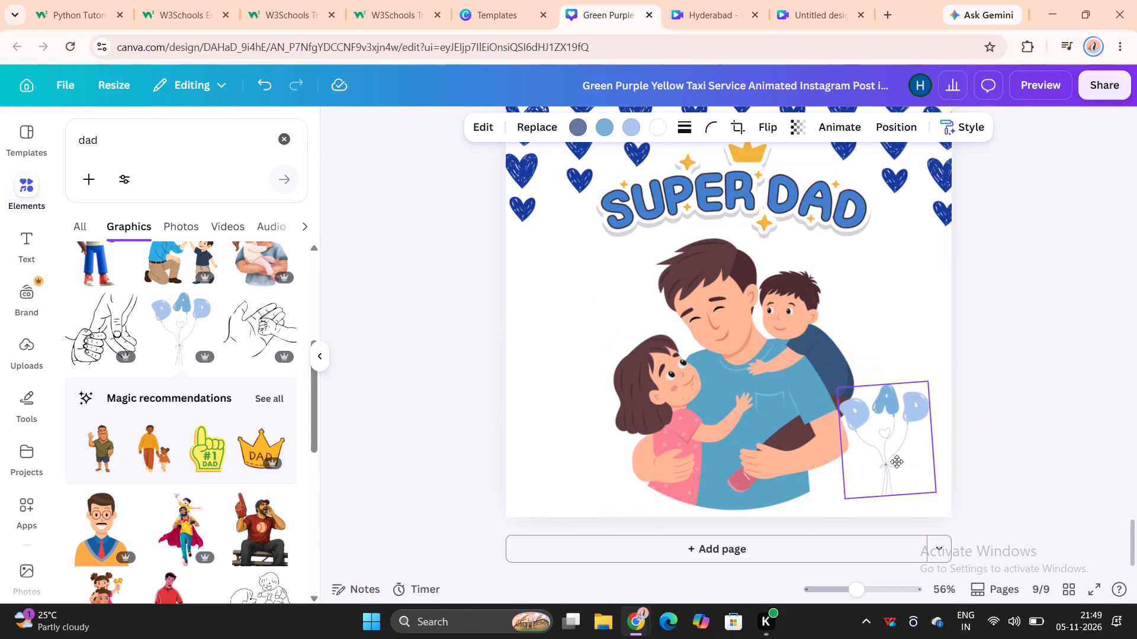
drag(897, 461, 907, 489)
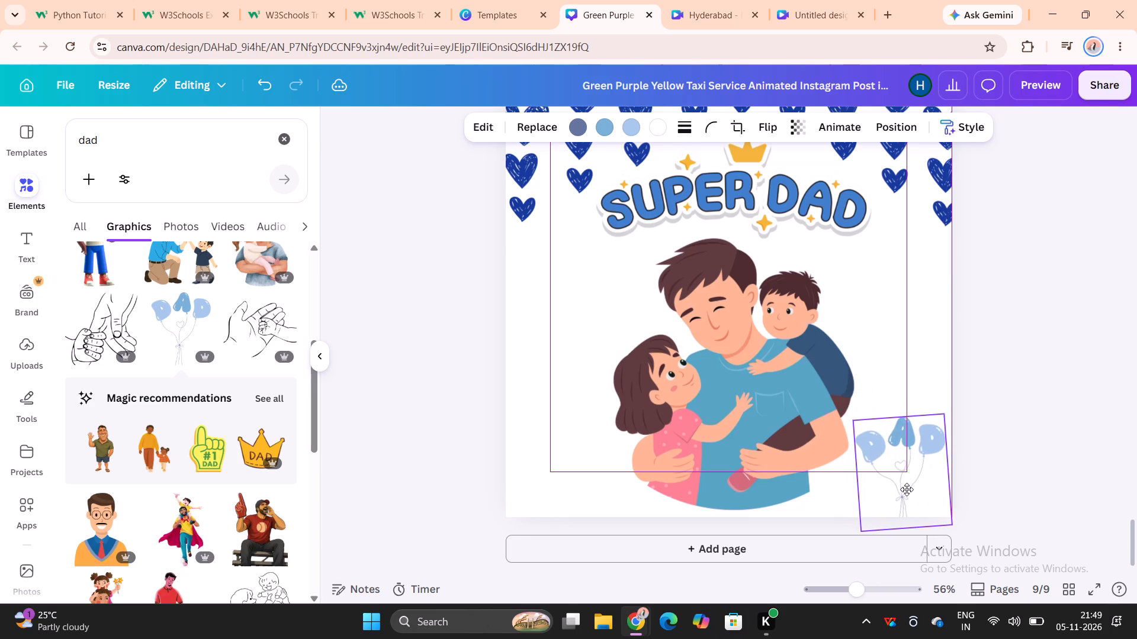
drag(907, 489, 905, 490)
click(1010, 453)
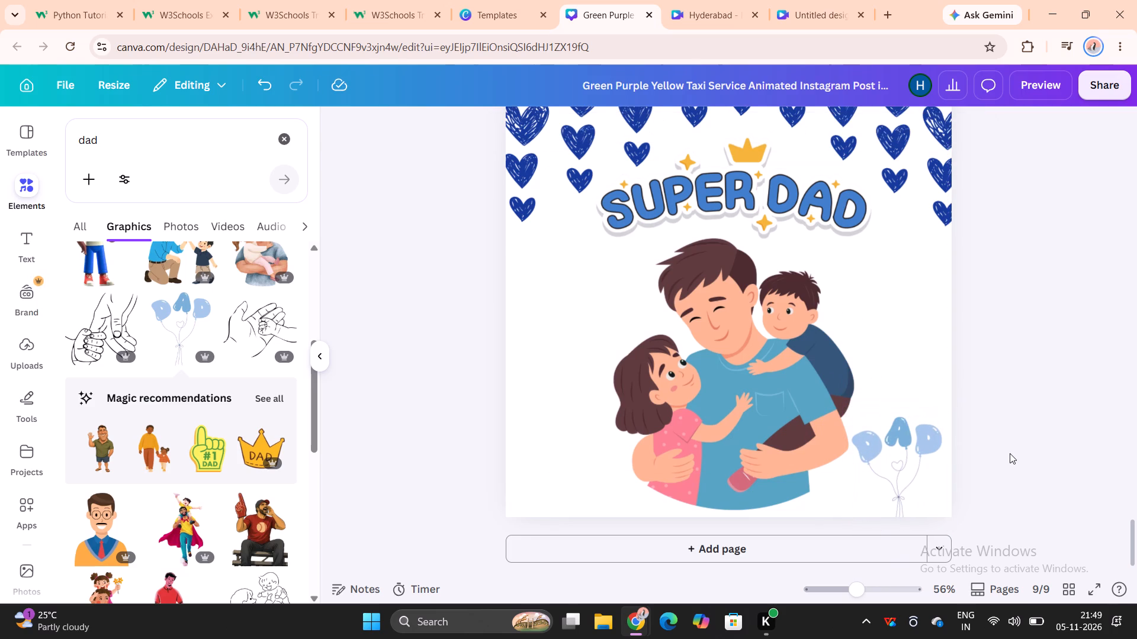
Browse the full set of Magic recommendations related to the "DAD" balloons for further father-themed graphics.
scroll(1010, 453, up, 1)
click(1010, 453)
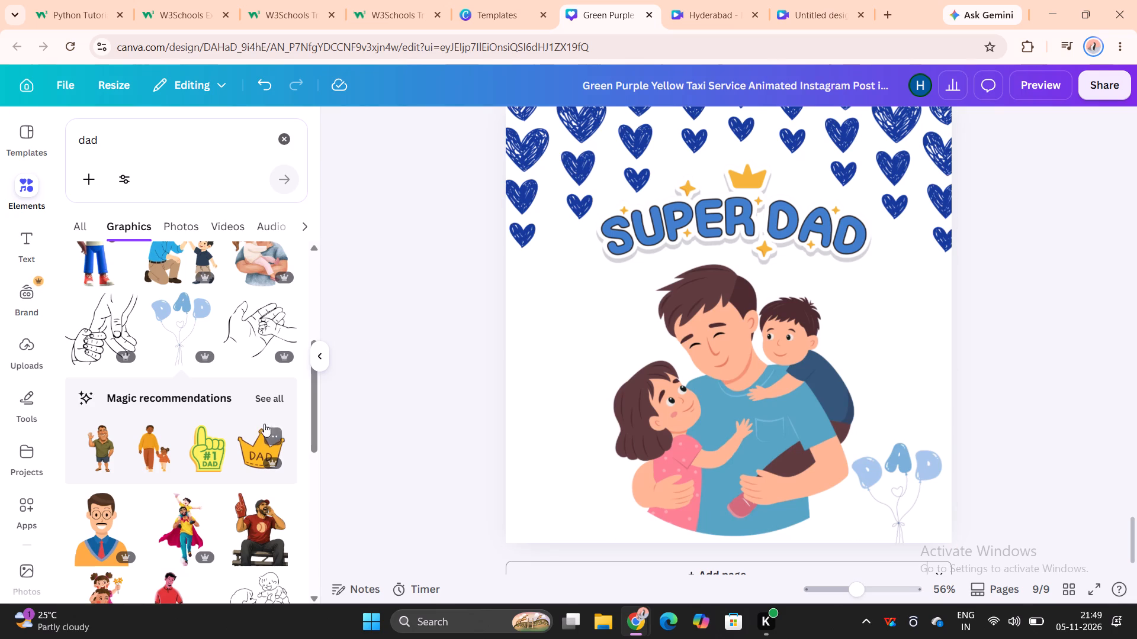
click(275, 396)
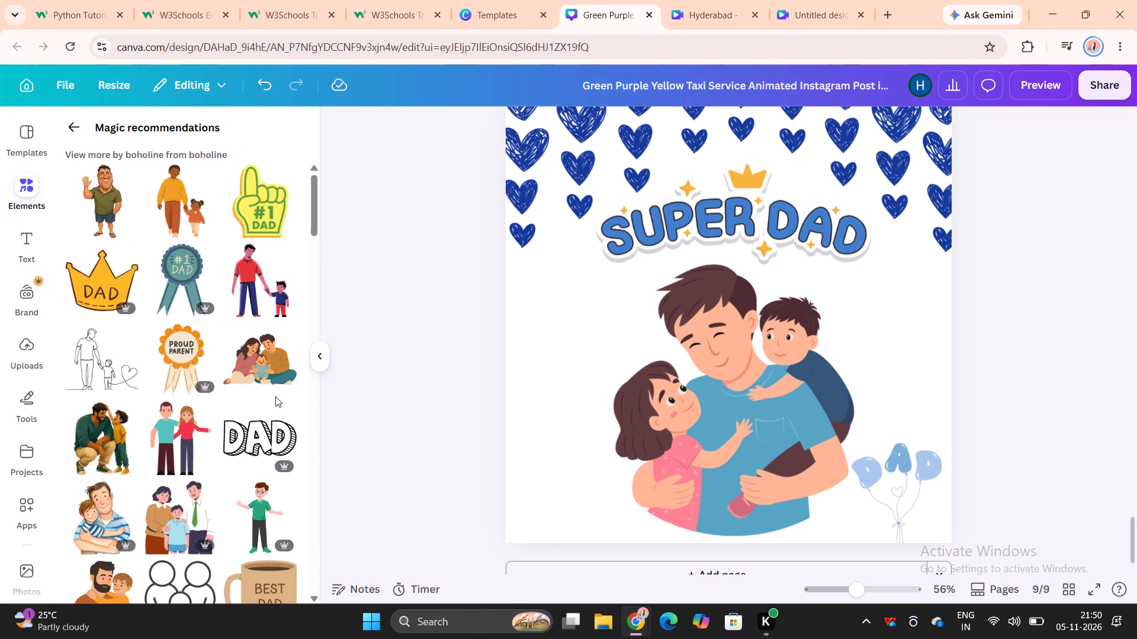
scroll(275, 396, down, 4)
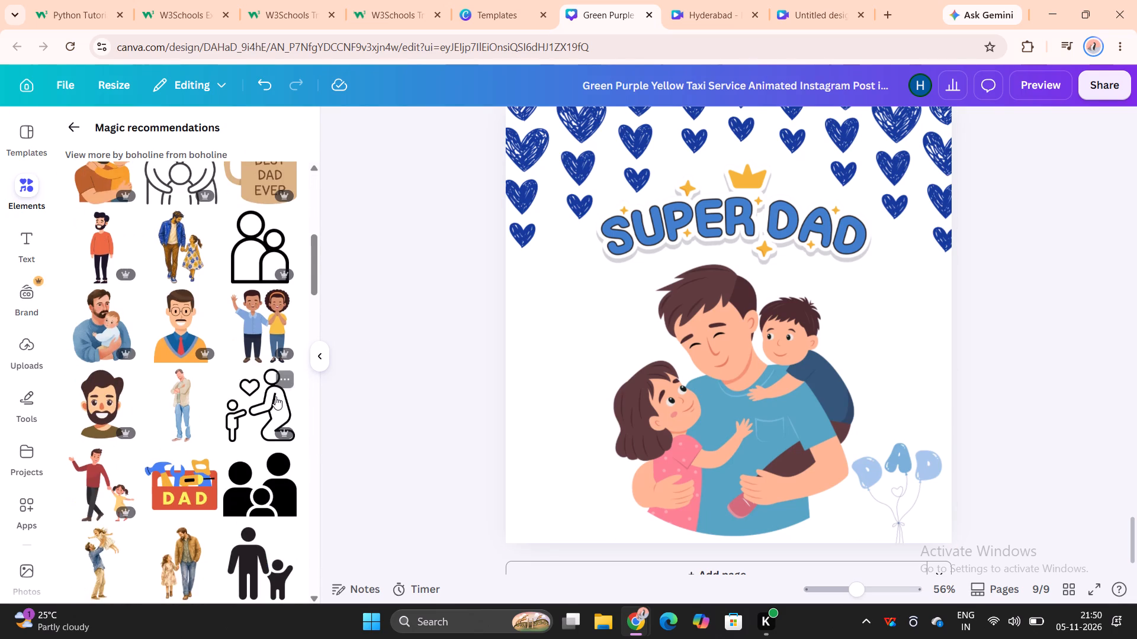
scroll(275, 396, down, 3)
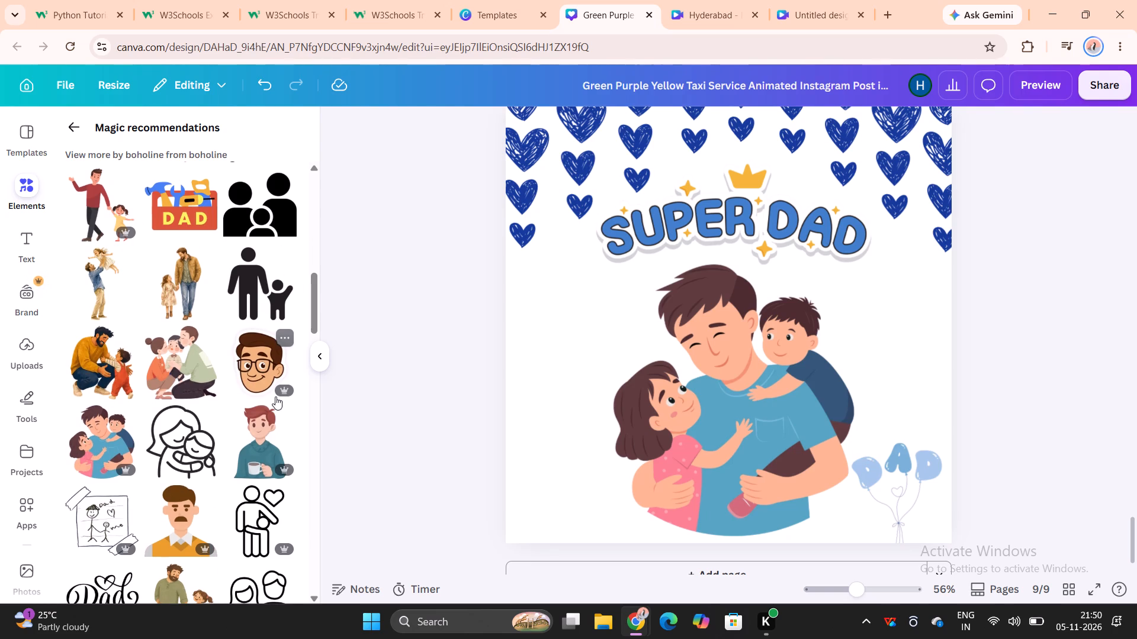
scroll(275, 396, down, 6)
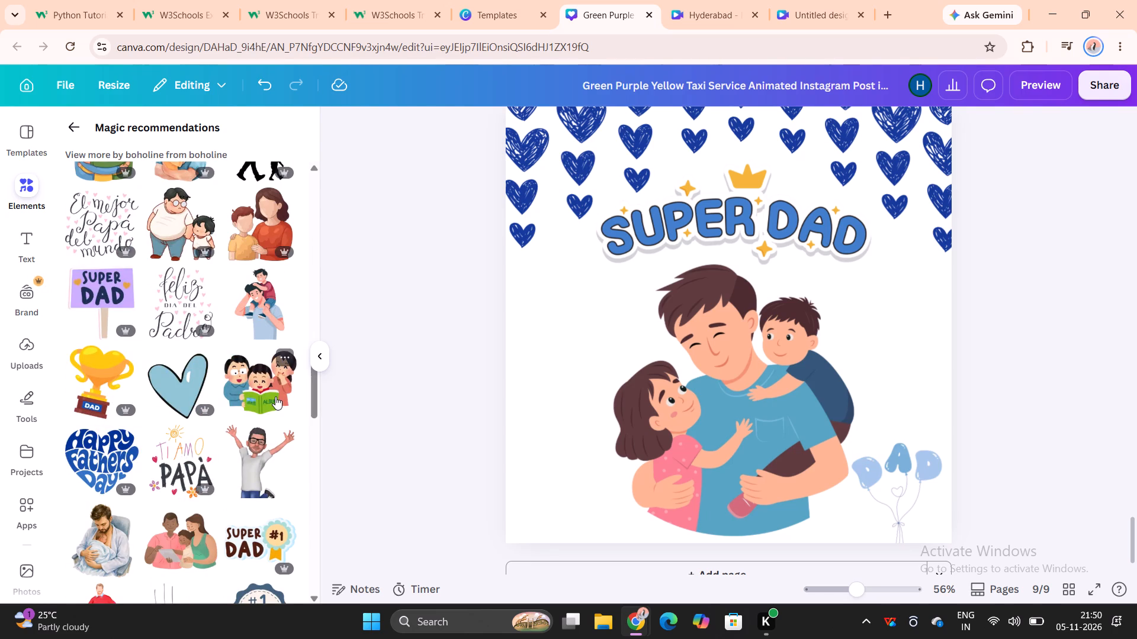
scroll(176, 321, down, 2)
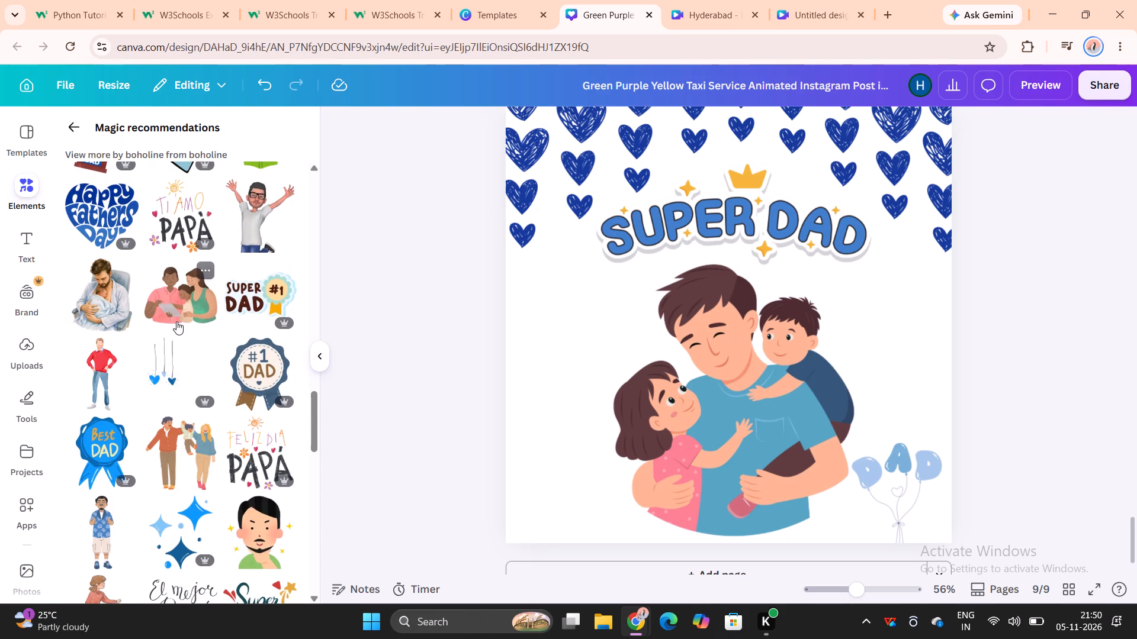
scroll(176, 321, down, 3)
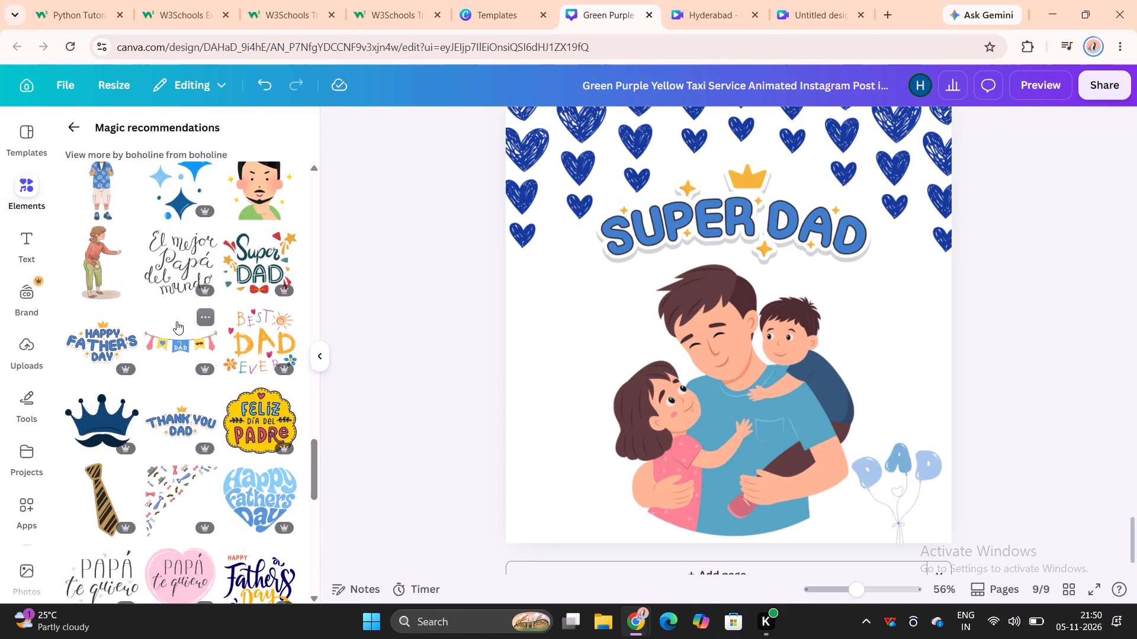
Add a blank page 10 after the "SUPER DAD" page.
click(457, 211)
scroll(457, 211, up, 1)
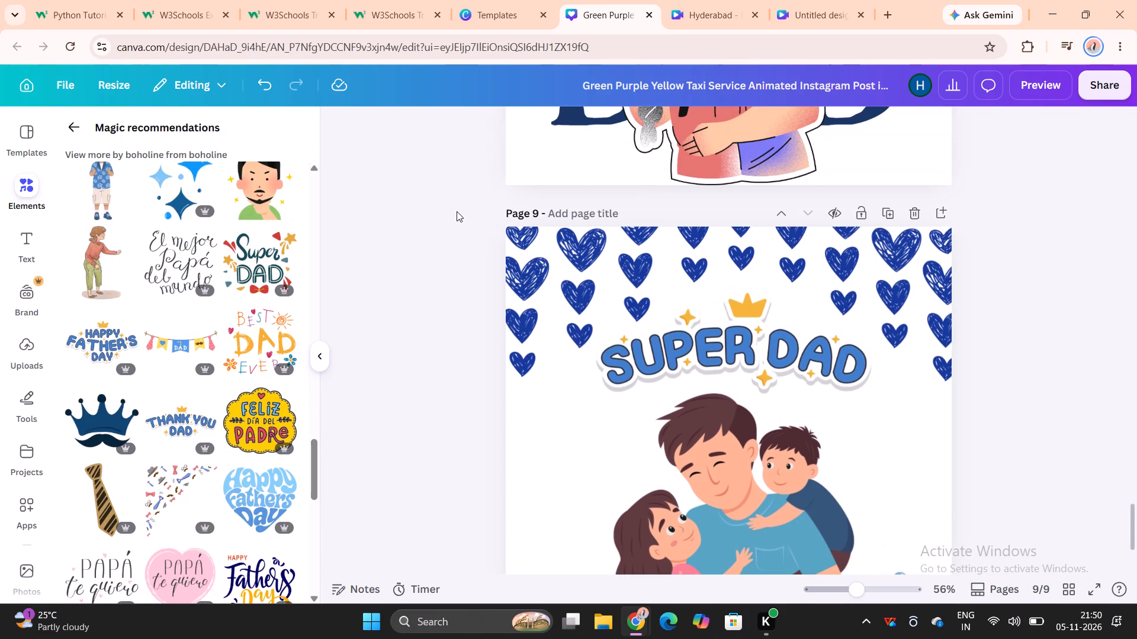
scroll(457, 211, up, 5)
scroll(457, 211, down, 2)
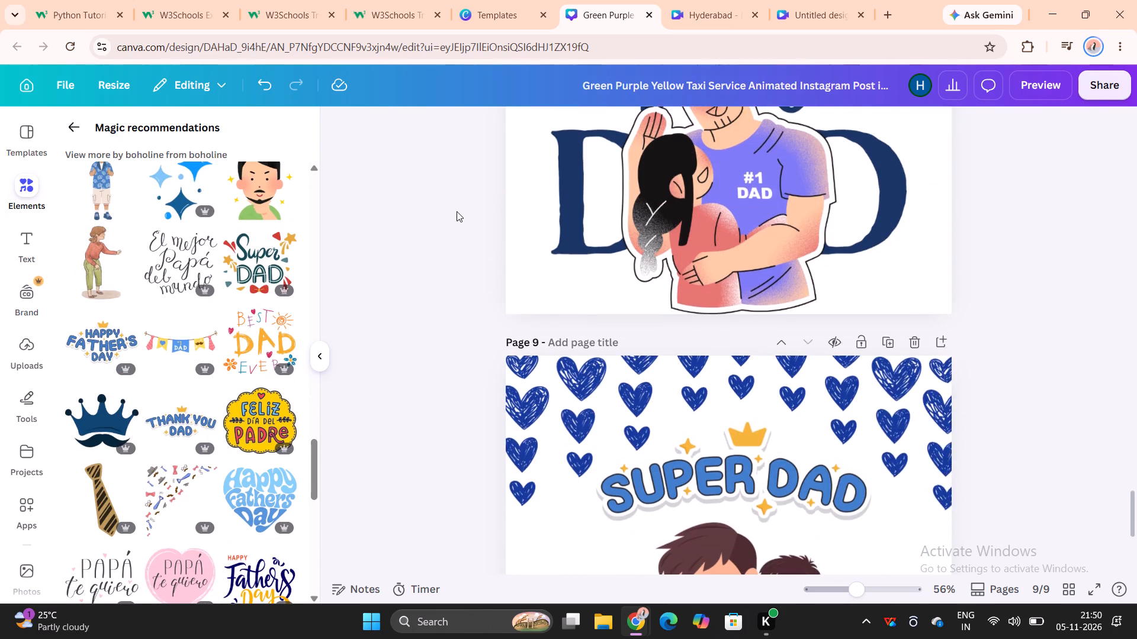
scroll(457, 211, down, 5)
click(760, 546)
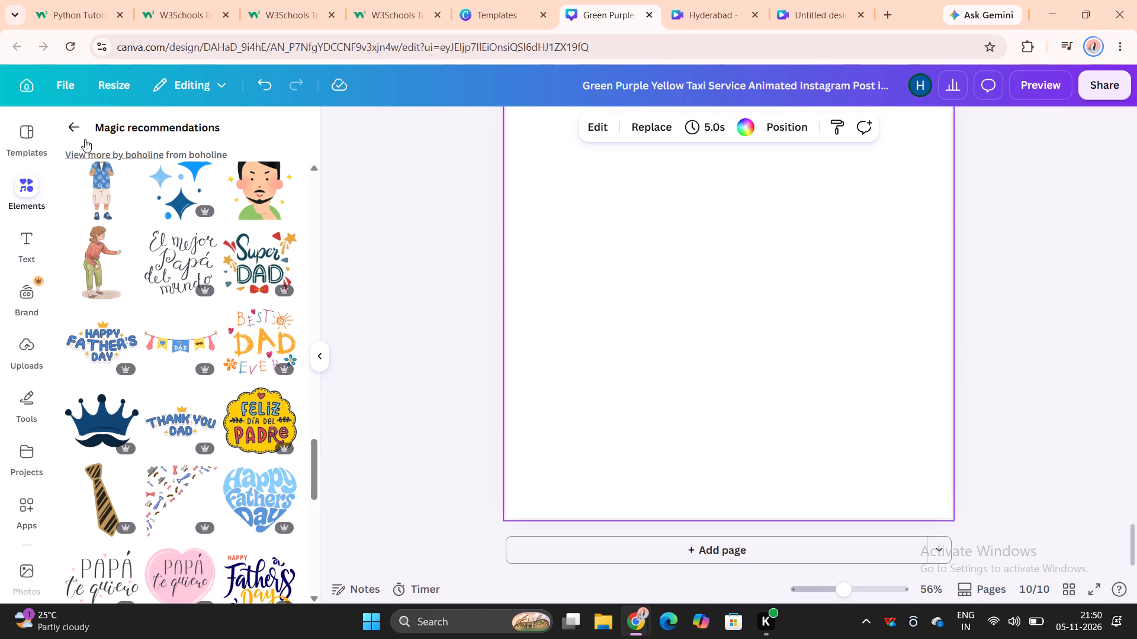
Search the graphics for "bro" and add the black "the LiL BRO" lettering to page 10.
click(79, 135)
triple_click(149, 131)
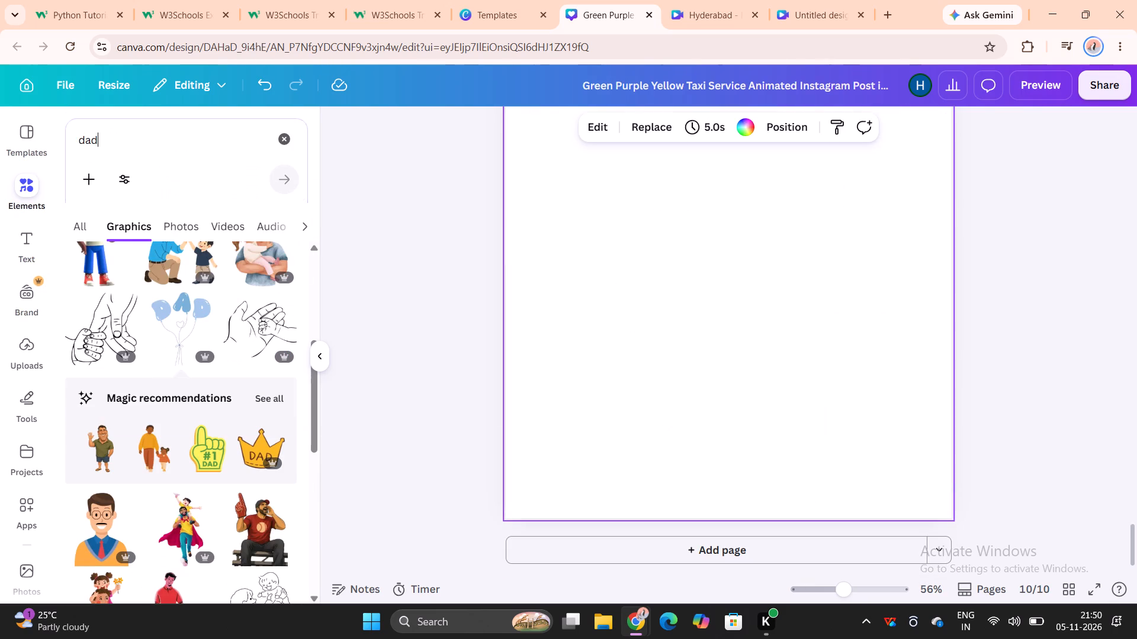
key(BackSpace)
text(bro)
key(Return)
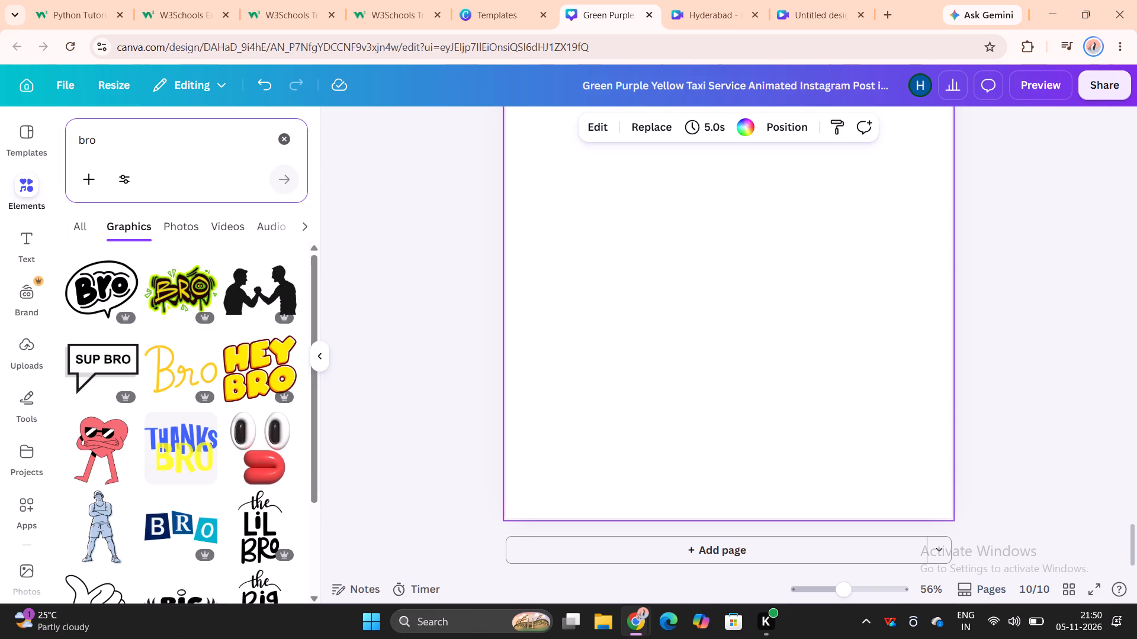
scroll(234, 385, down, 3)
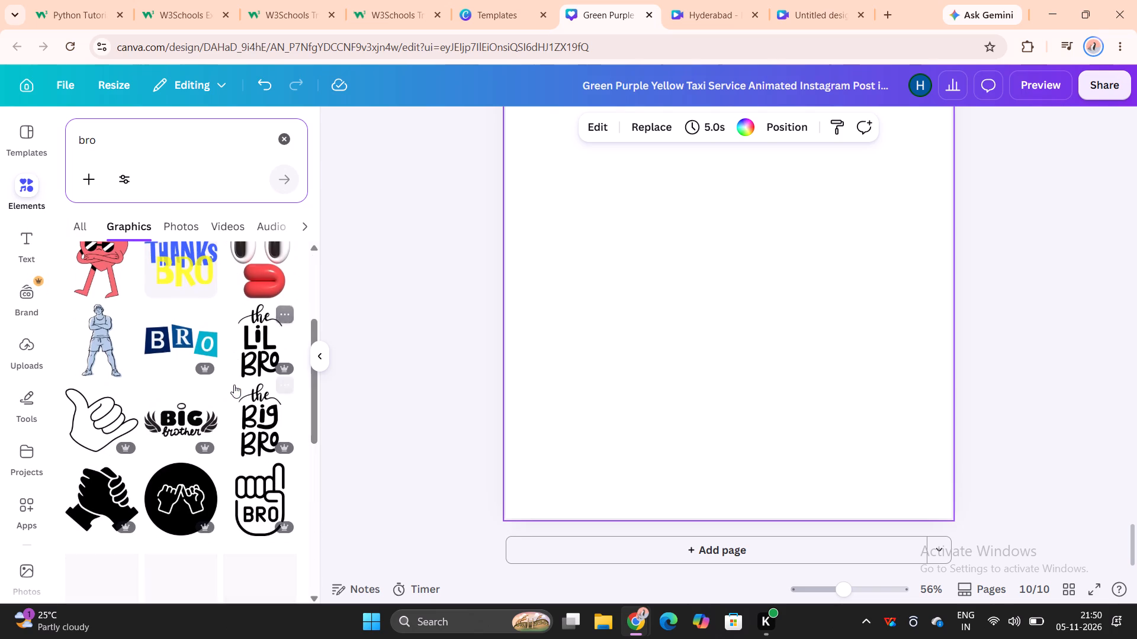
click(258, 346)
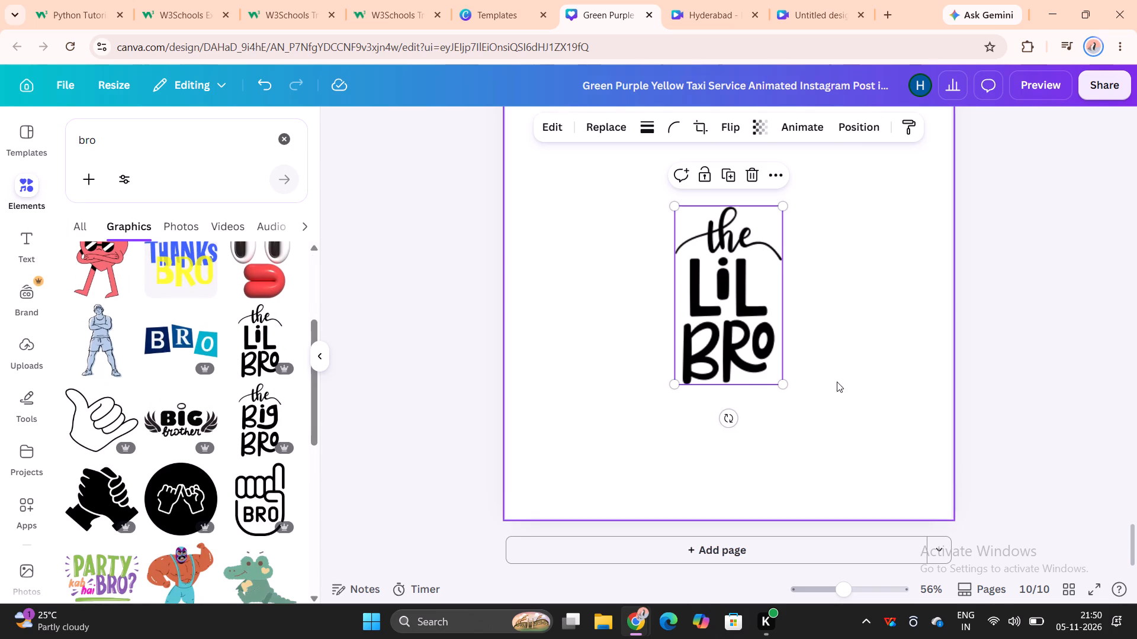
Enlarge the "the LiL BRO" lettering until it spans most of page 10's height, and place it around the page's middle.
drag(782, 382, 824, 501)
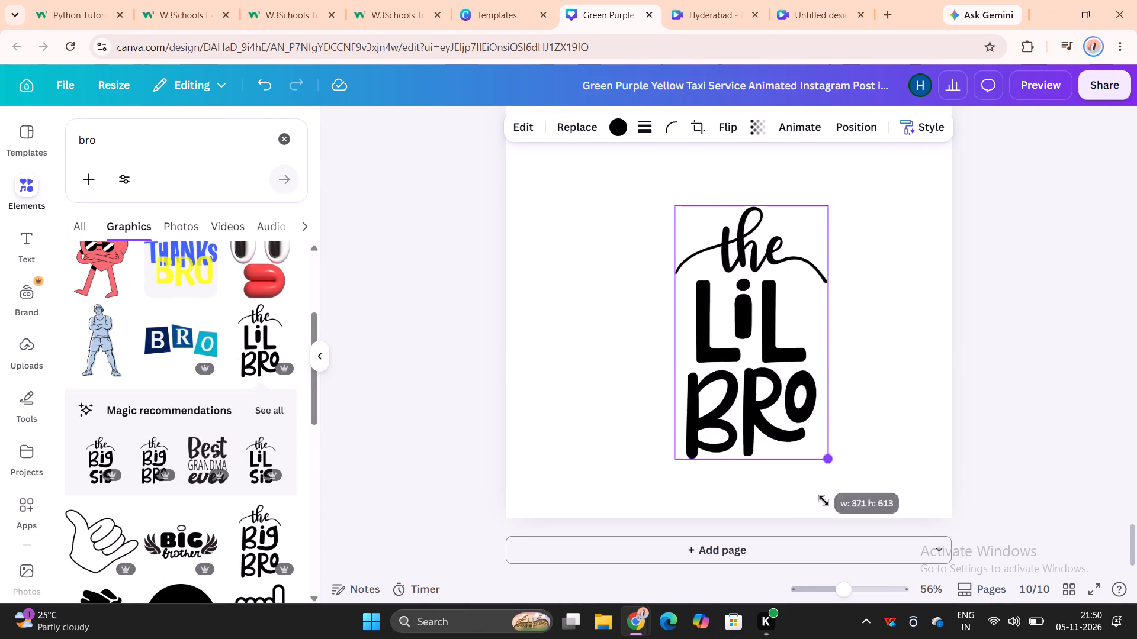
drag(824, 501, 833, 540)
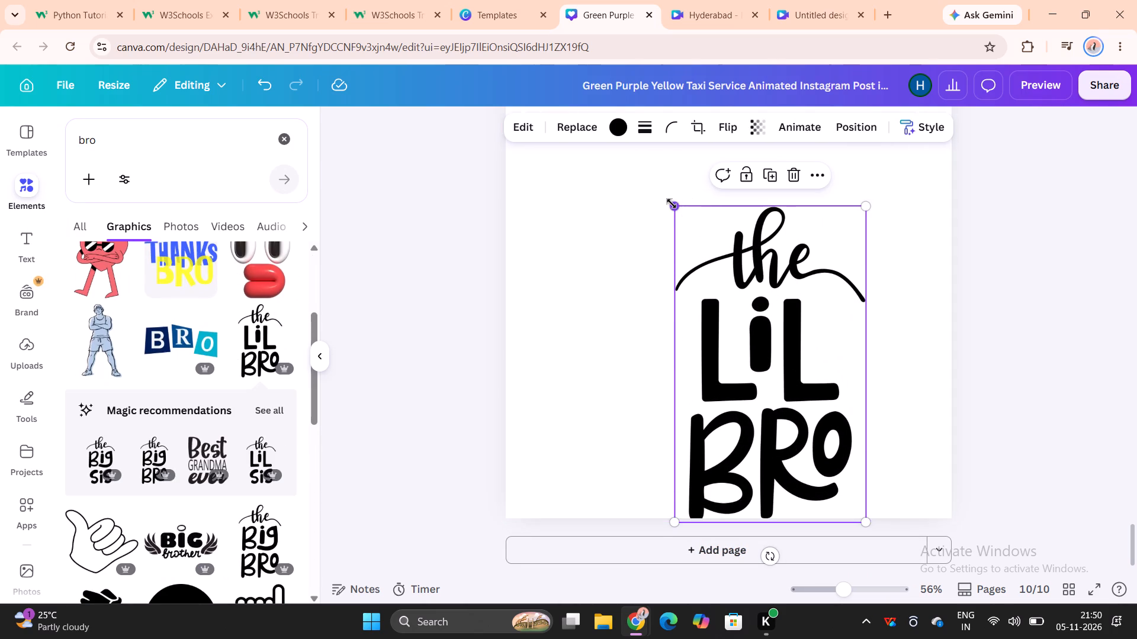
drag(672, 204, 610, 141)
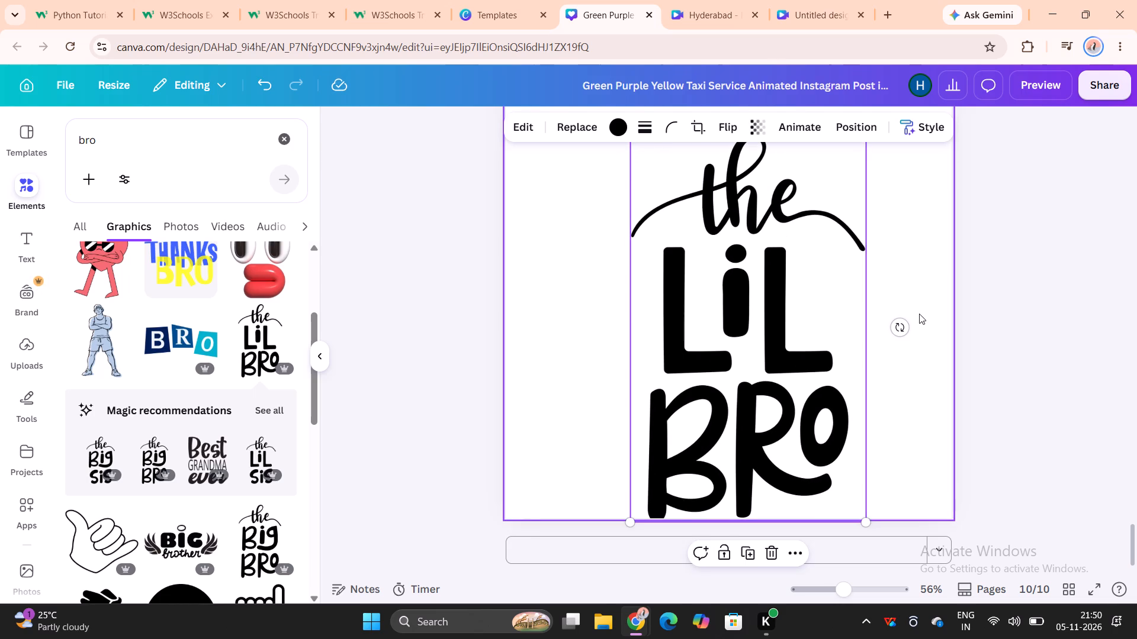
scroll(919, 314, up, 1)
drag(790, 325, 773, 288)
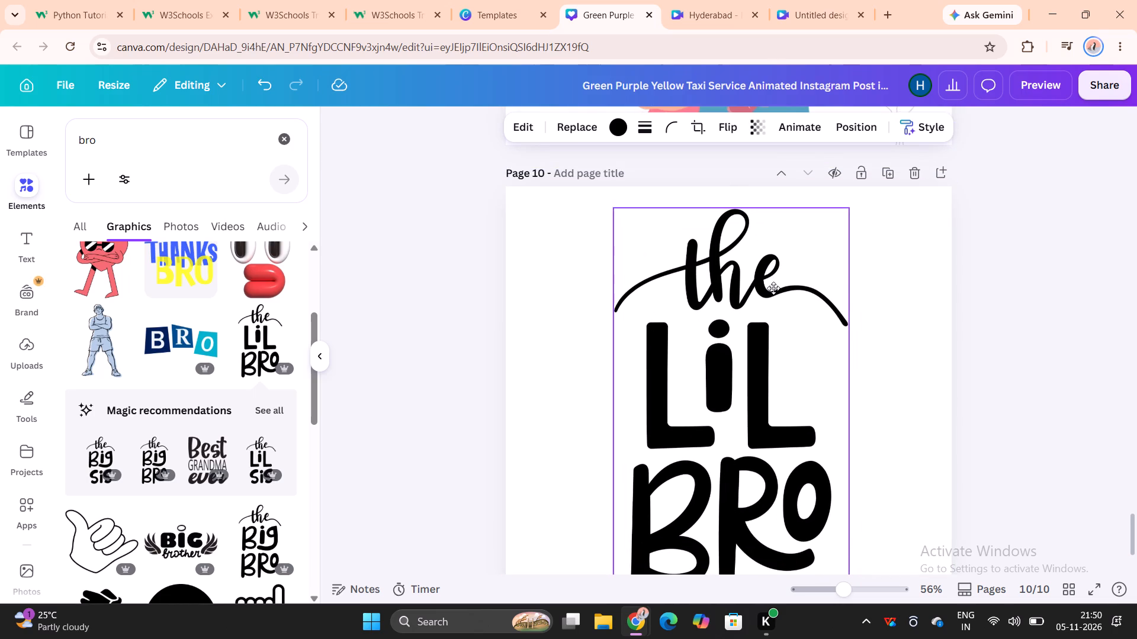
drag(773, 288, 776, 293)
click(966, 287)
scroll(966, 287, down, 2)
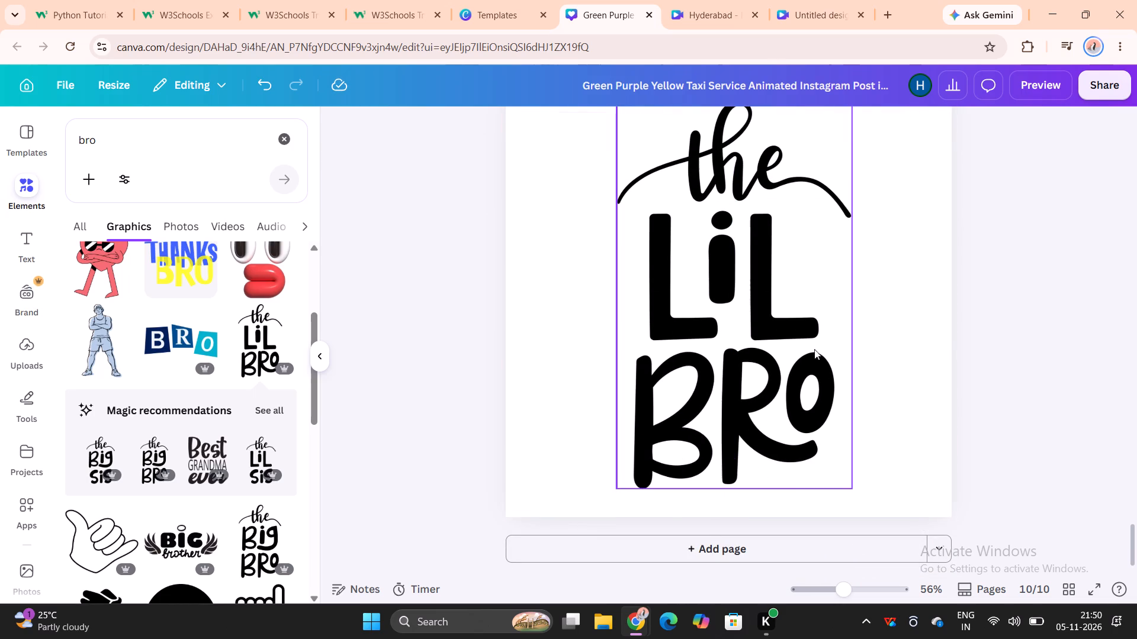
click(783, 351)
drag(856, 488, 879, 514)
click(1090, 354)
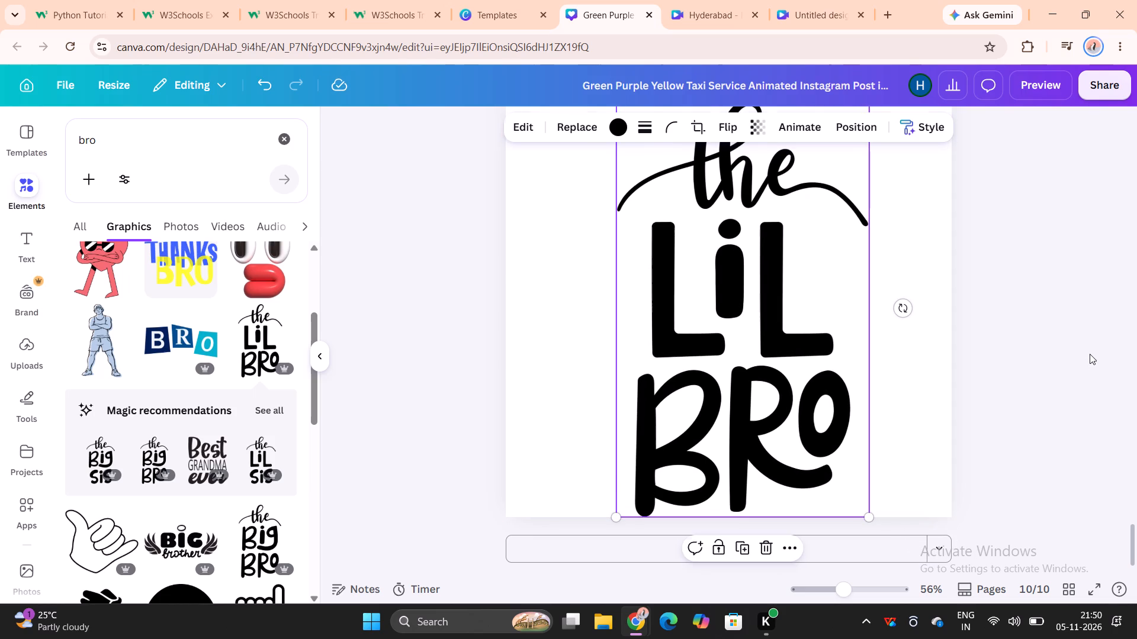
Search the elements for "little brother" and list all matching graphics.
scroll(1090, 354, up, 1)
scroll(227, 304, down, 1)
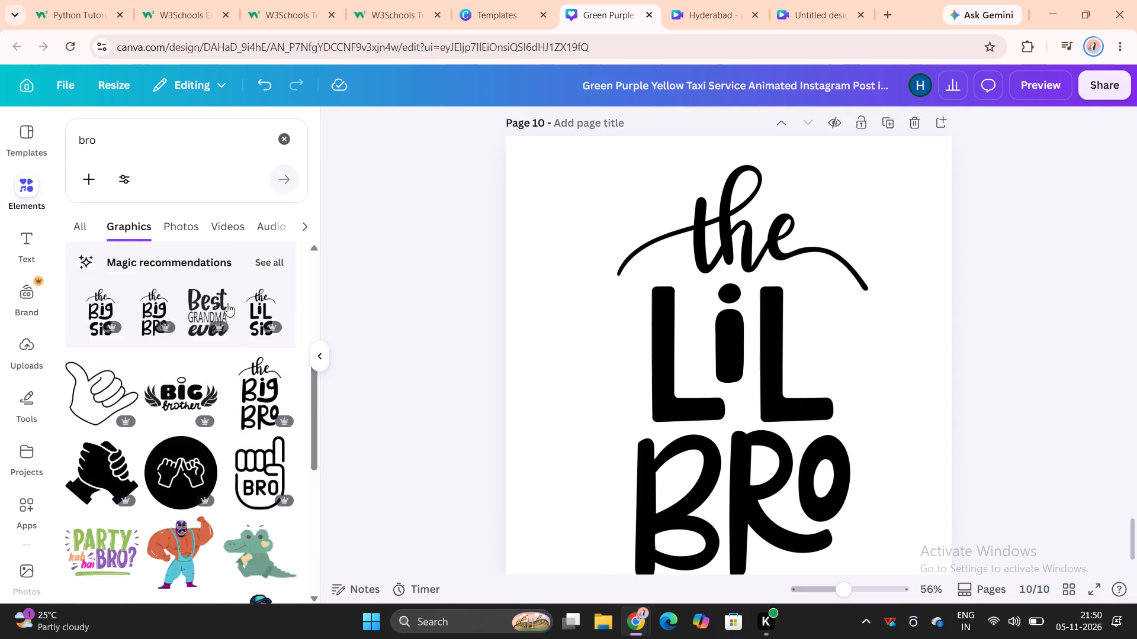
scroll(227, 304, down, 4)
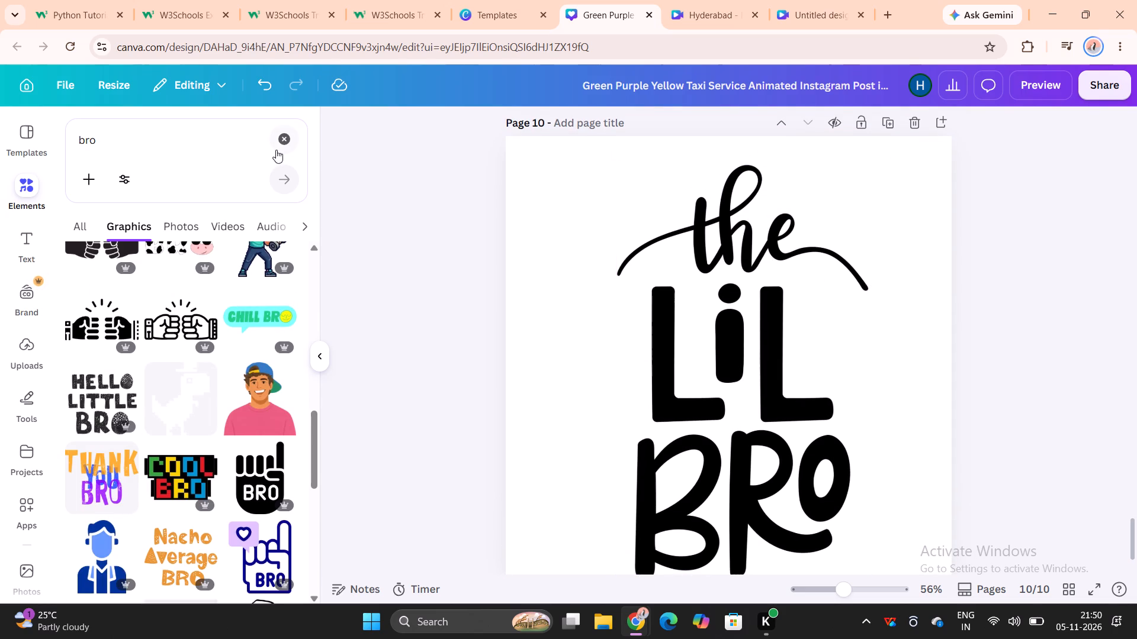
click(277, 148)
click(277, 148)
text(li)
text(ttle b)
text(roth)
key(r)
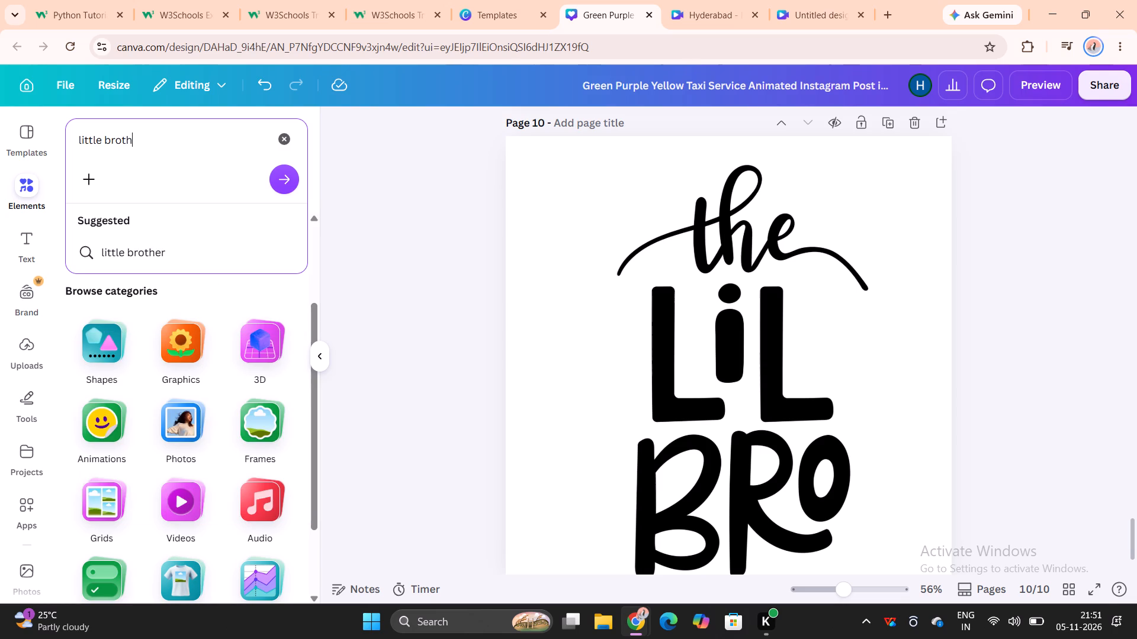
key(BackSpace)
text(er)
key(Return)
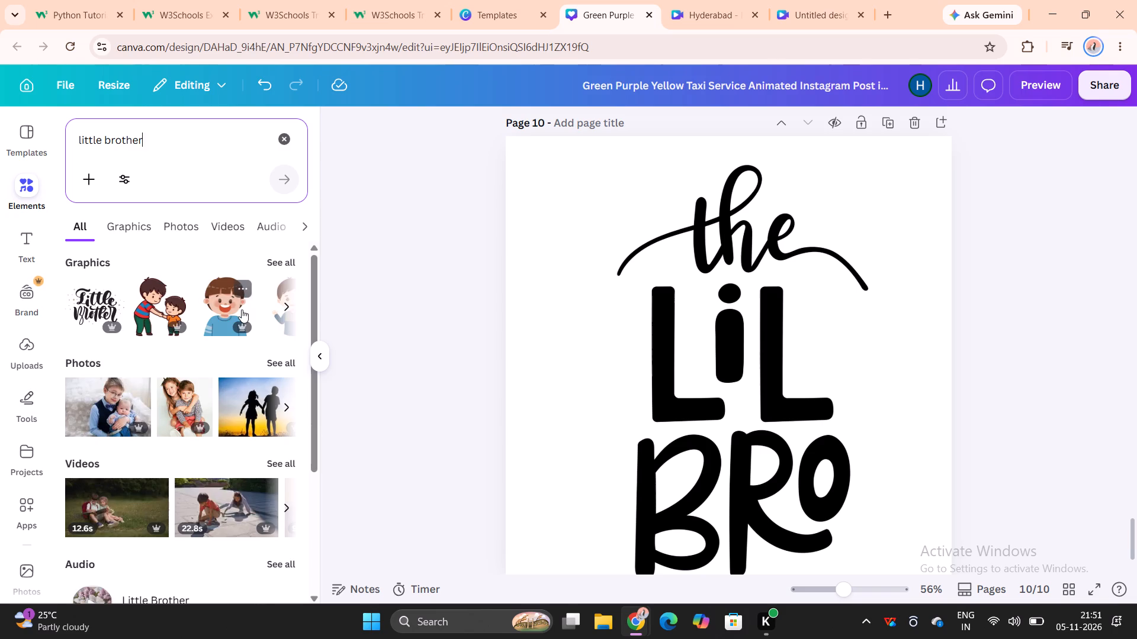
click(285, 262)
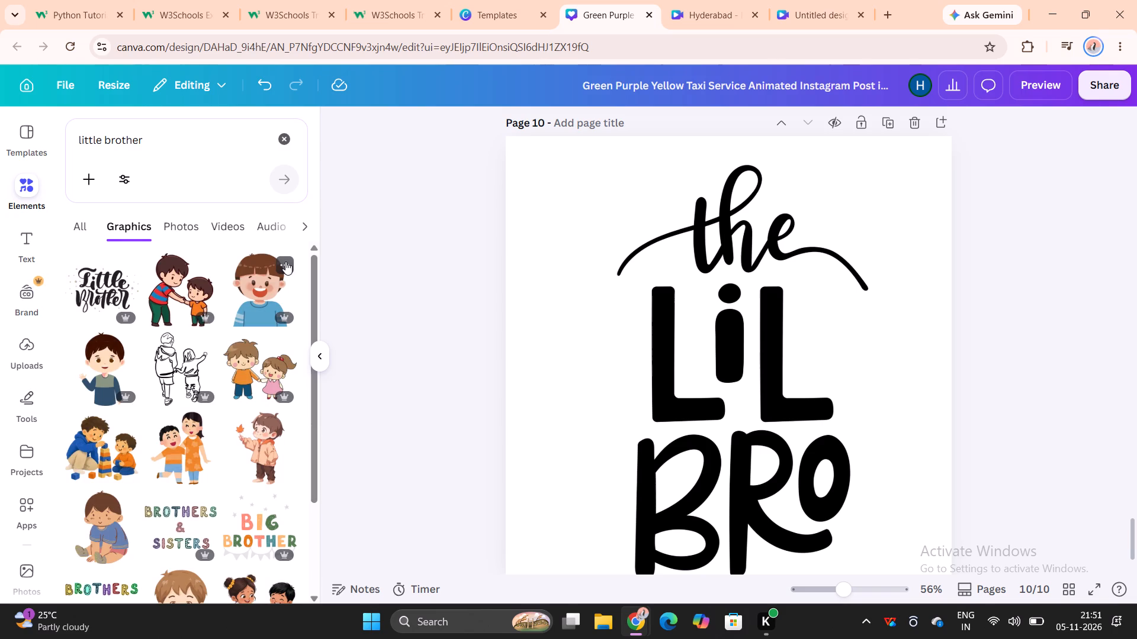
Browse the "little brother" graphics for sibling illustrations and lettering suitable for page 10.
scroll(285, 262, down, 2)
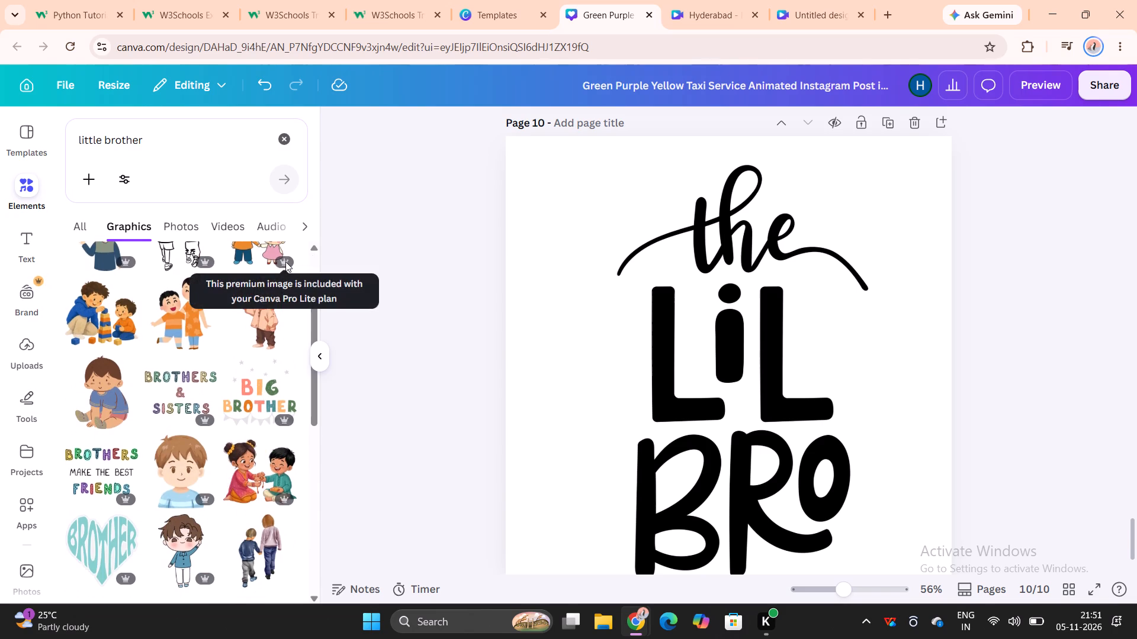
scroll(285, 262, down, 2)
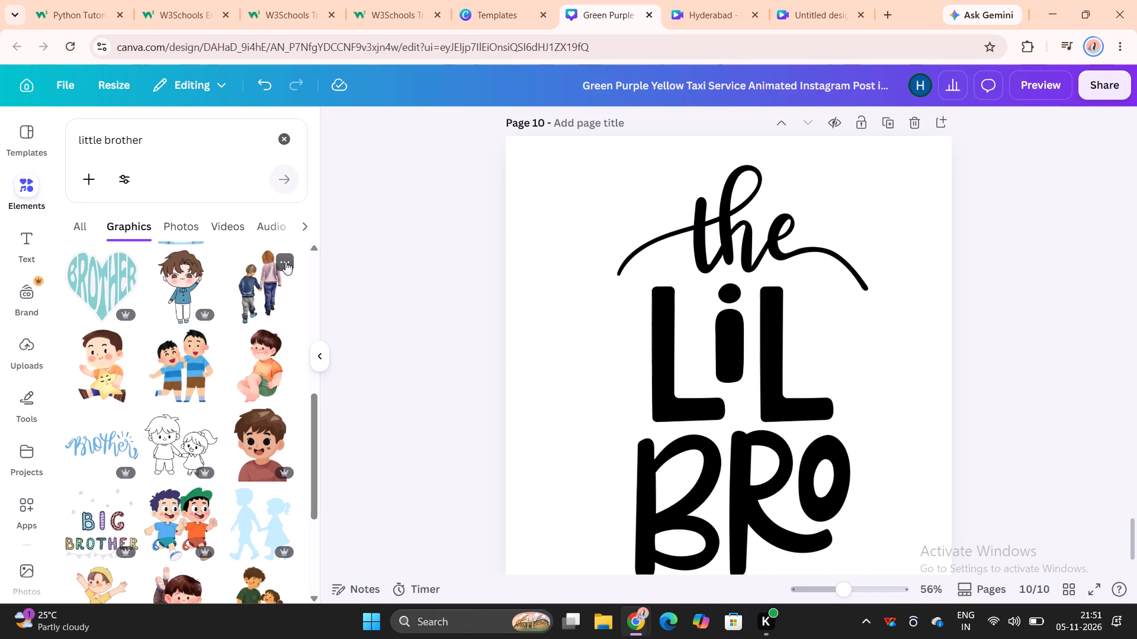
scroll(259, 396, down, 1)
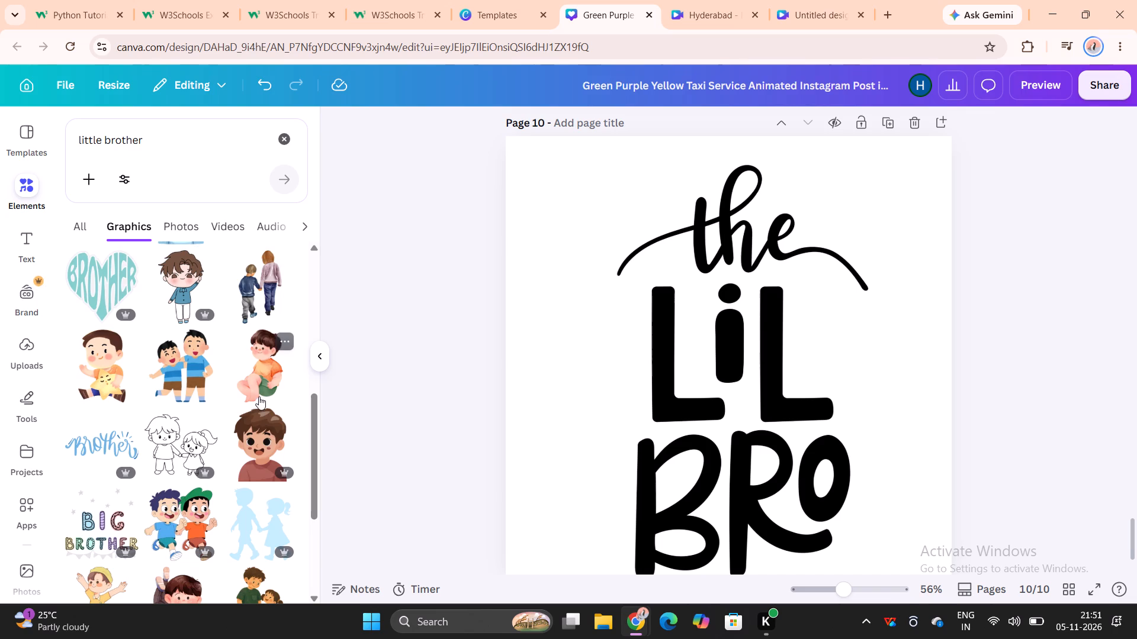
scroll(259, 396, down, 1)
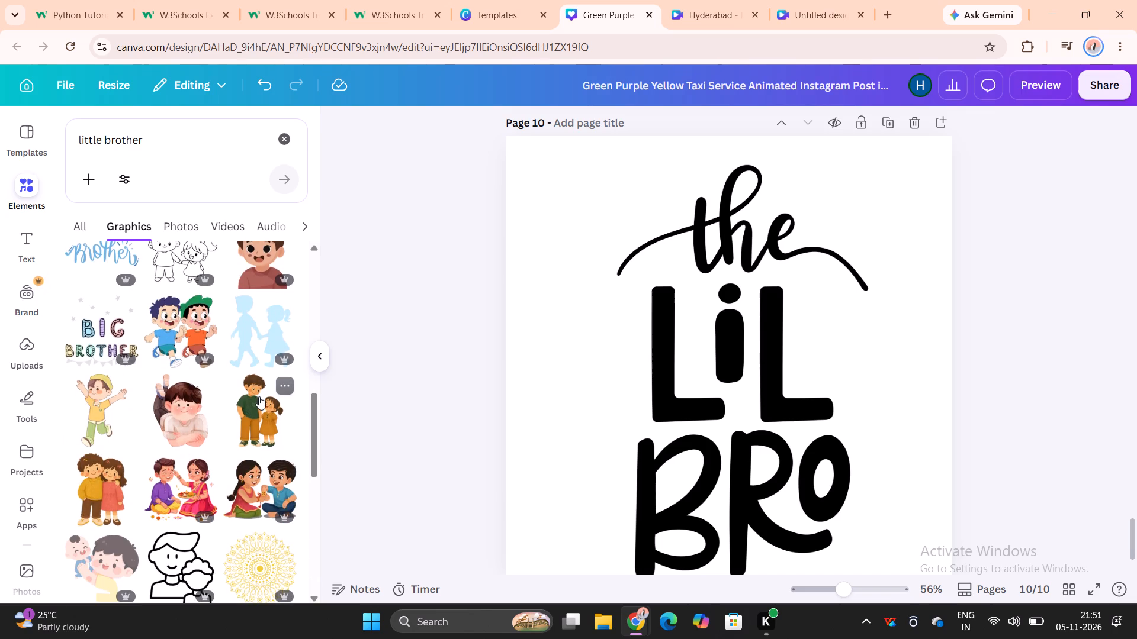
scroll(259, 396, down, 2)
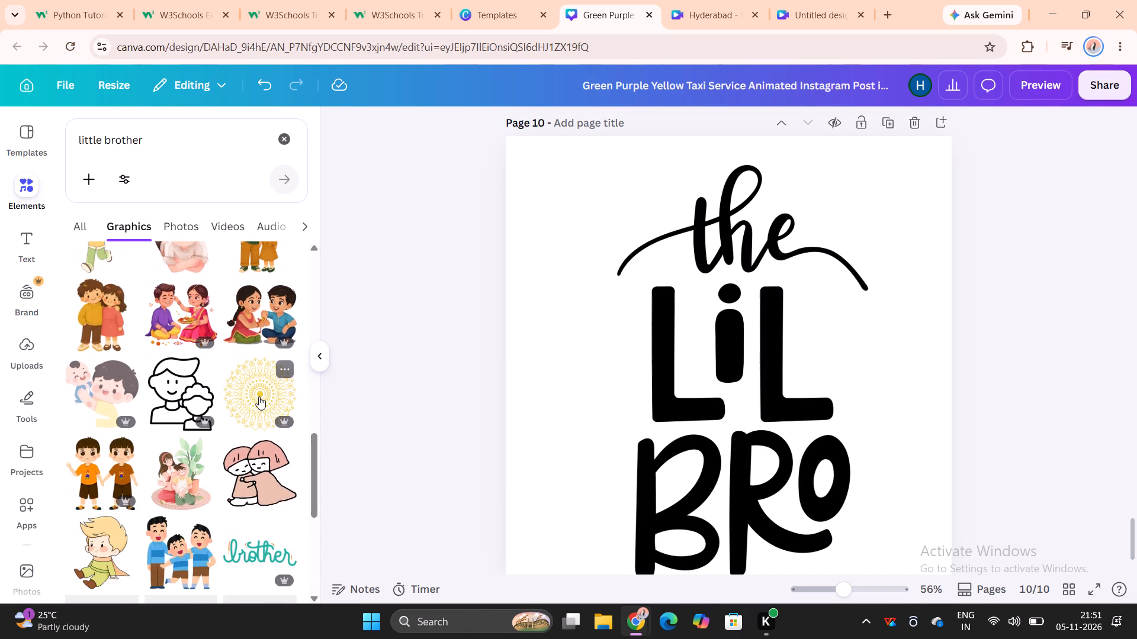
scroll(259, 396, down, 1)
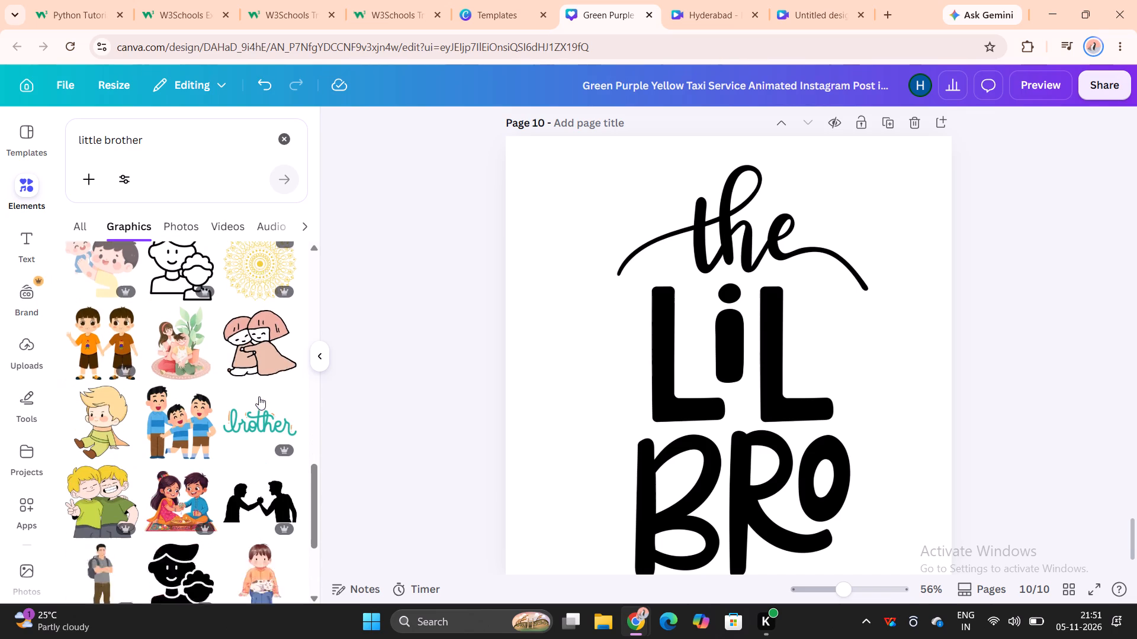
scroll(259, 396, down, 2)
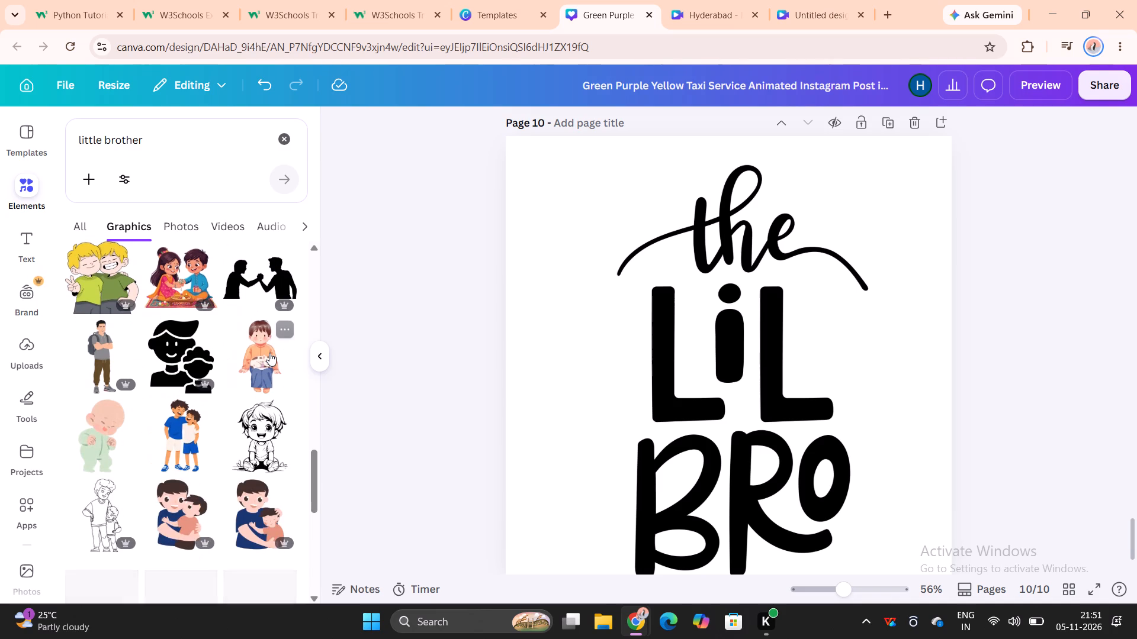
scroll(269, 353, down, 4)
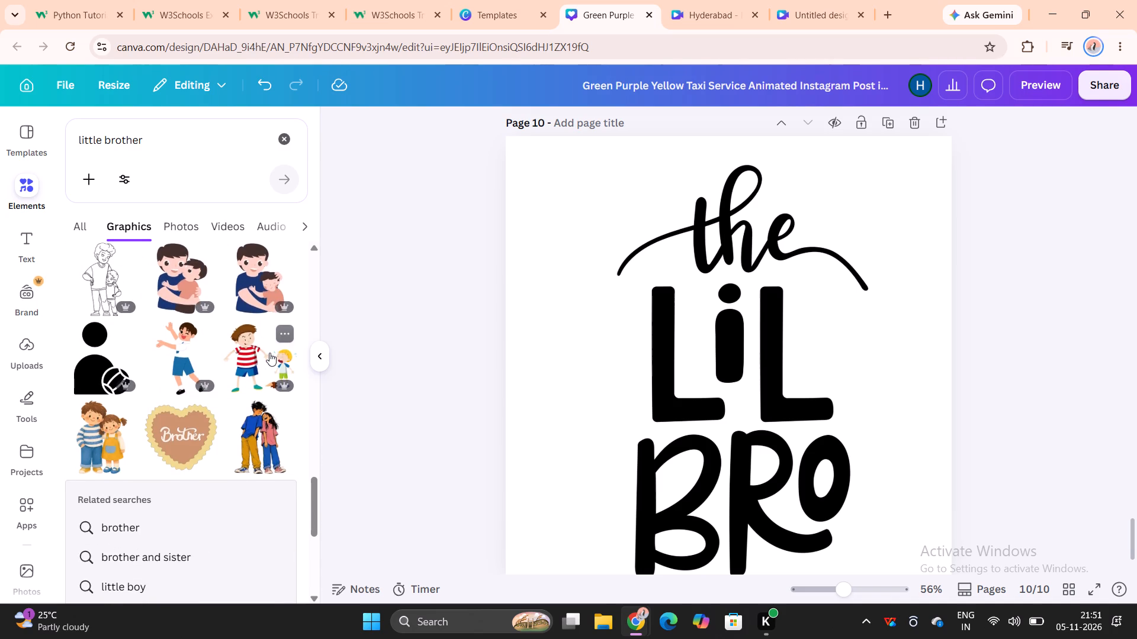
scroll(269, 353, down, 4)
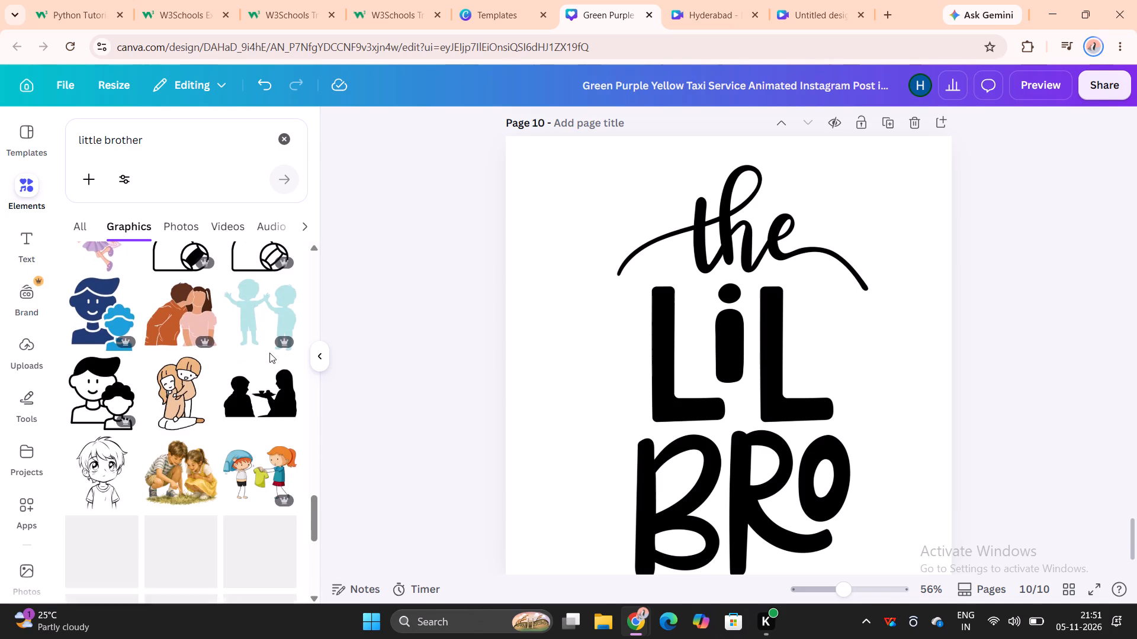
scroll(269, 353, down, 5)
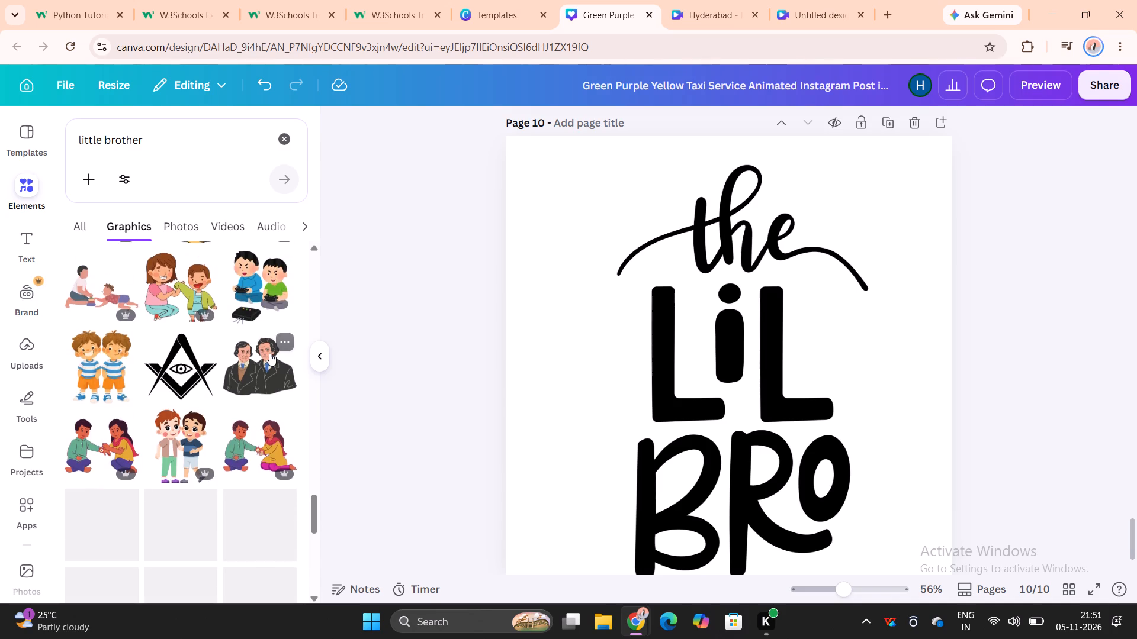
scroll(269, 353, down, 1)
scroll(269, 353, up, 13)
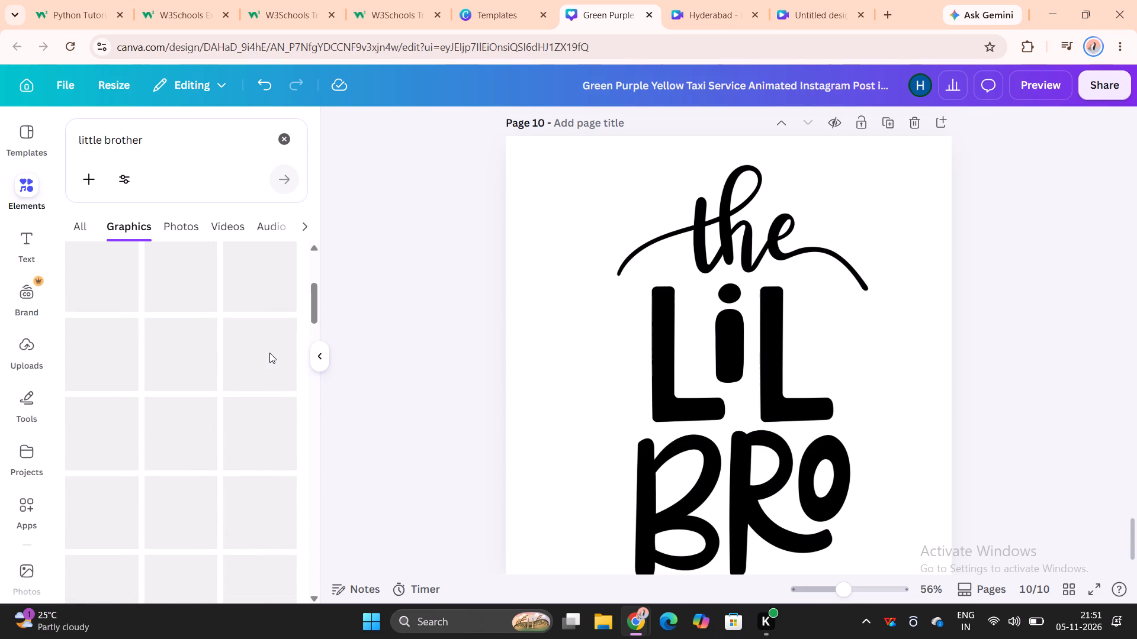
scroll(269, 353, up, 2)
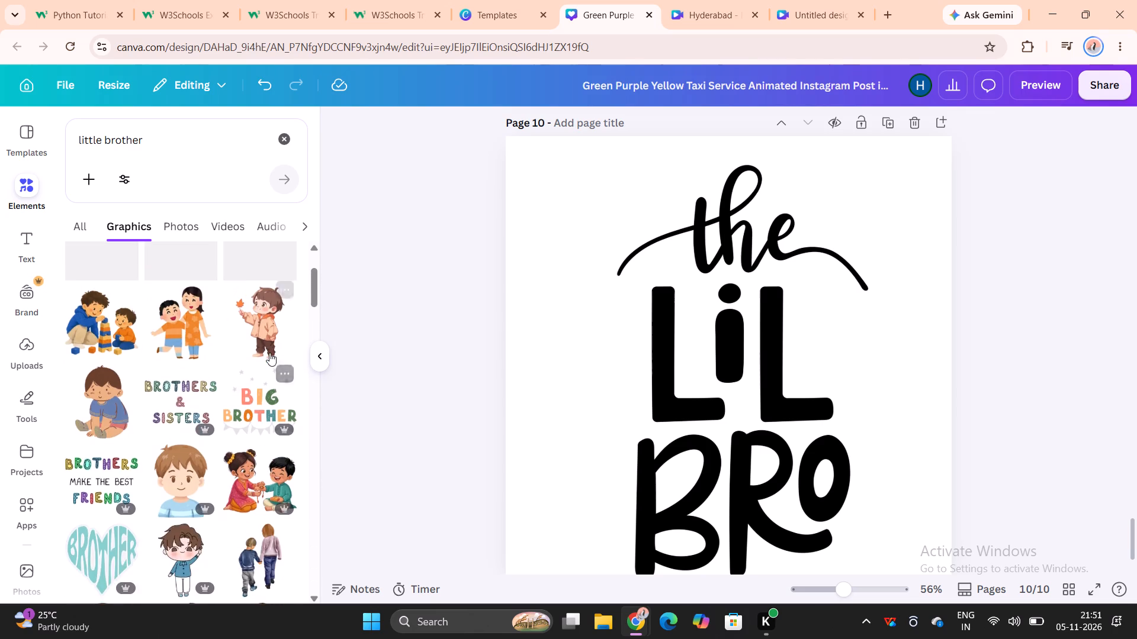
scroll(269, 353, up, 3)
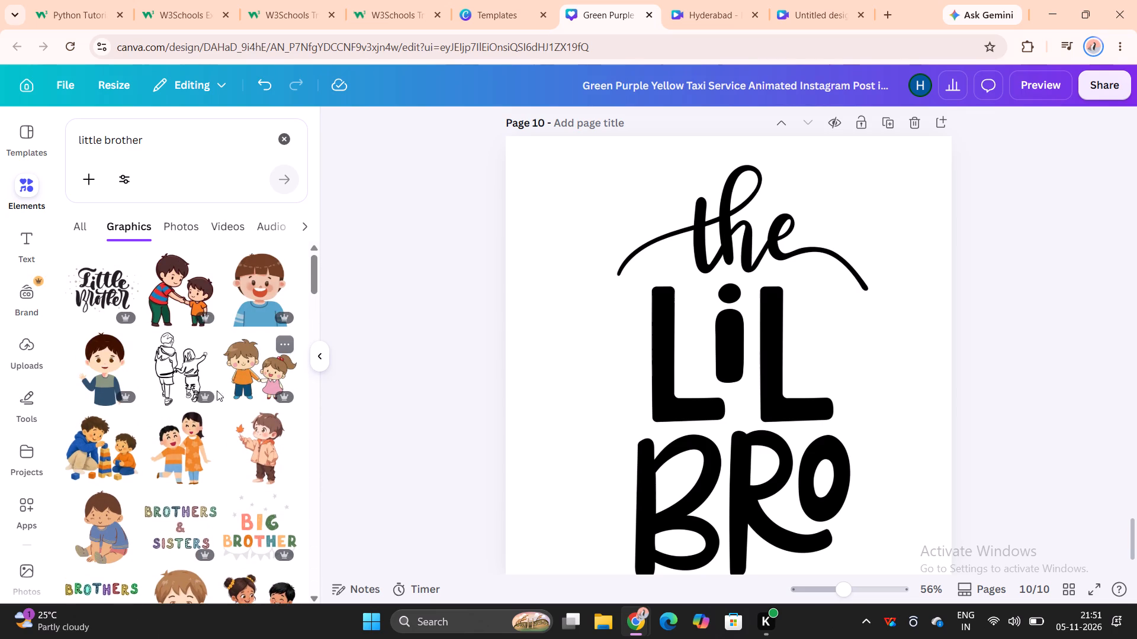
Add the illustration of the boy and girl in orange to page 10, shrink it and place it centrally at the page's bottom edge.
click(191, 435)
scroll(429, 457, down, 2)
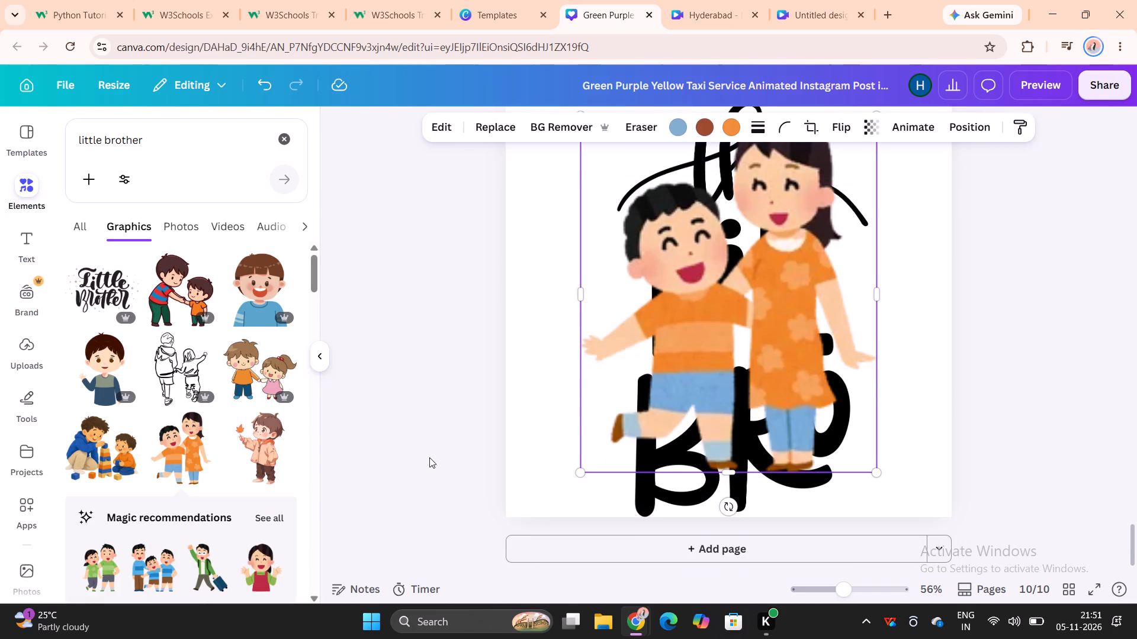
scroll(429, 457, down, 1)
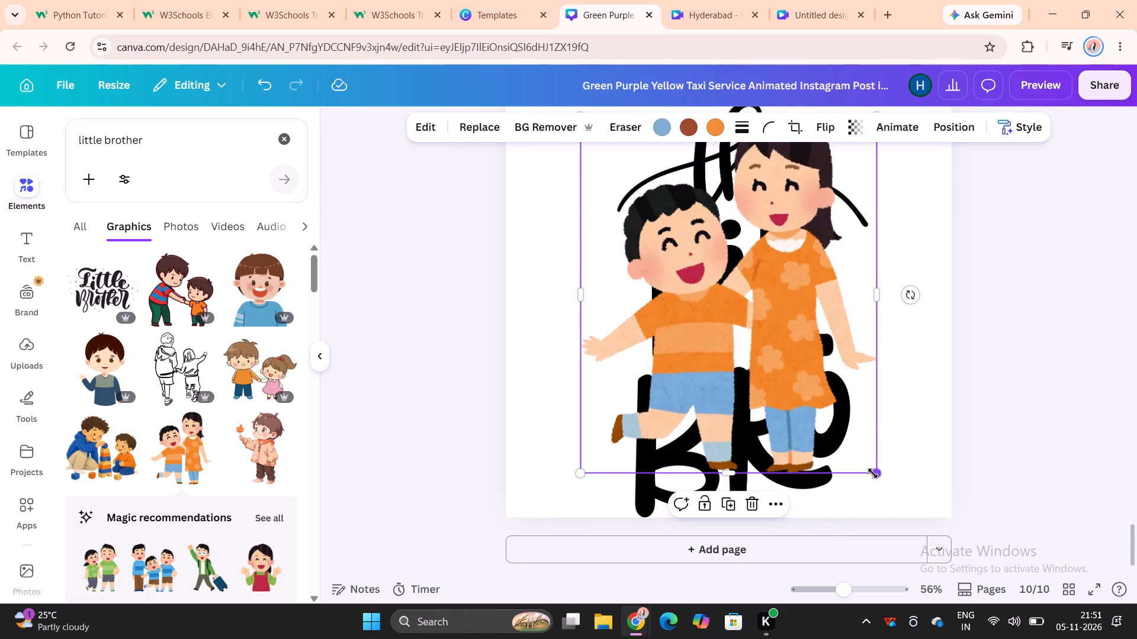
drag(809, 392, 805, 435)
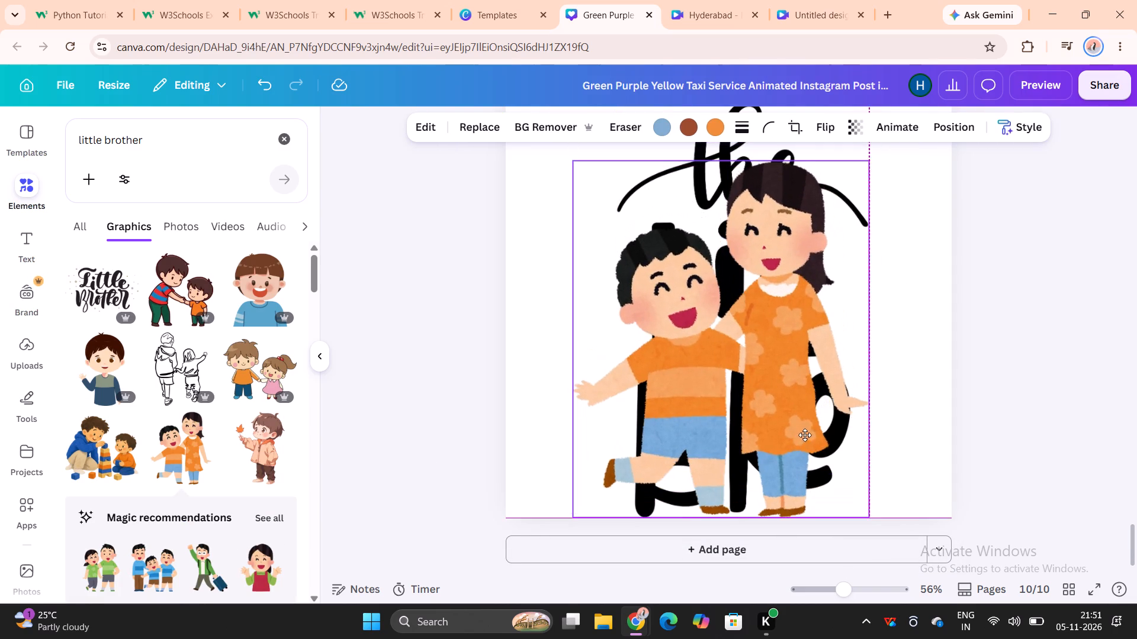
drag(805, 435, 805, 431)
drag(873, 508, 868, 398)
drag(789, 341, 810, 413)
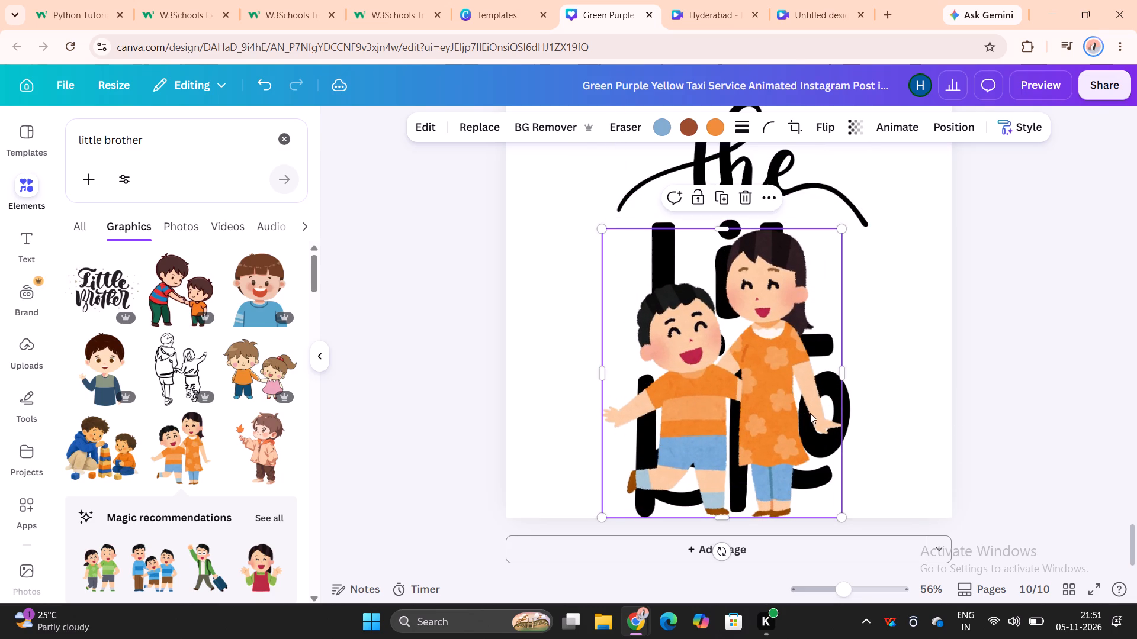
click(1002, 418)
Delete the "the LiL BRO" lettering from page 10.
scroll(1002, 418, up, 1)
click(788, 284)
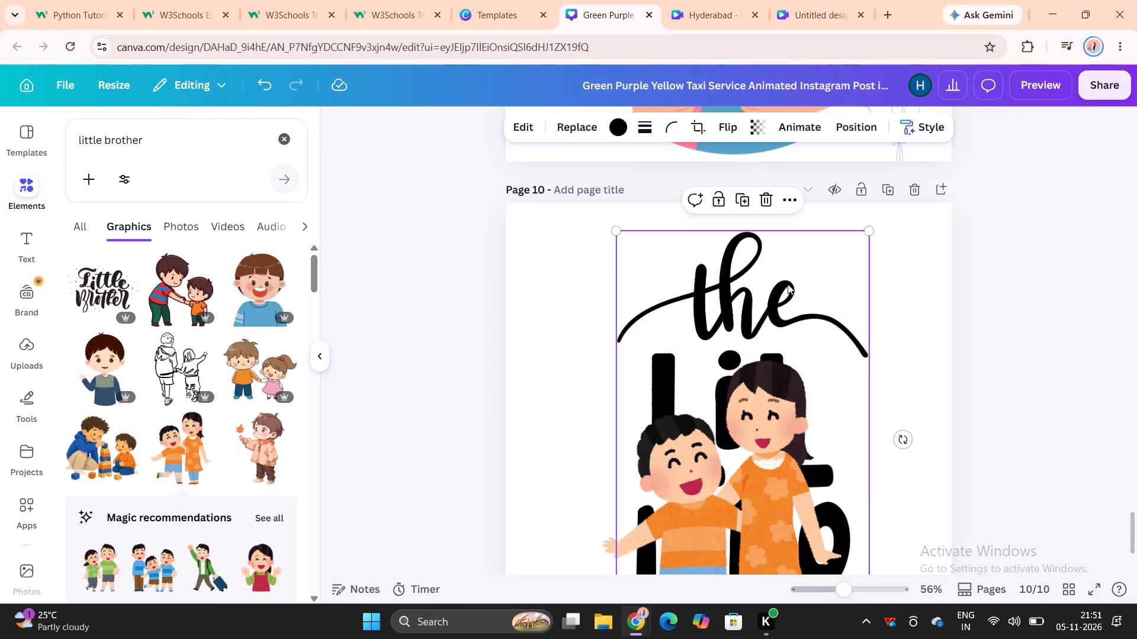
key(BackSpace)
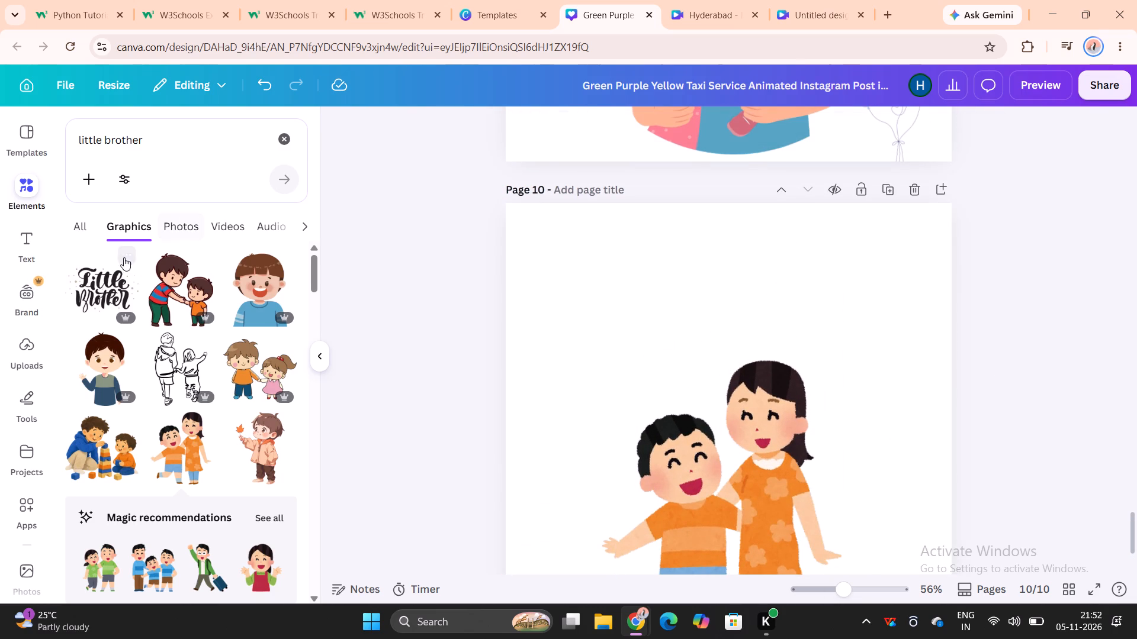
Add the black "Little Brother" script lettering with dots to page 10.
click(97, 289)
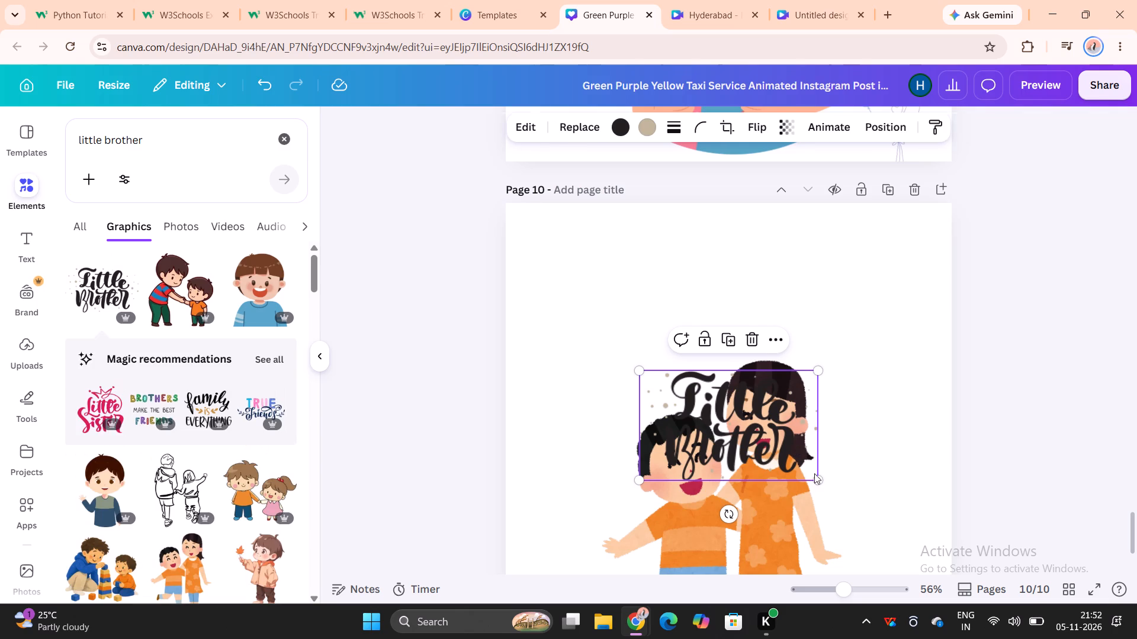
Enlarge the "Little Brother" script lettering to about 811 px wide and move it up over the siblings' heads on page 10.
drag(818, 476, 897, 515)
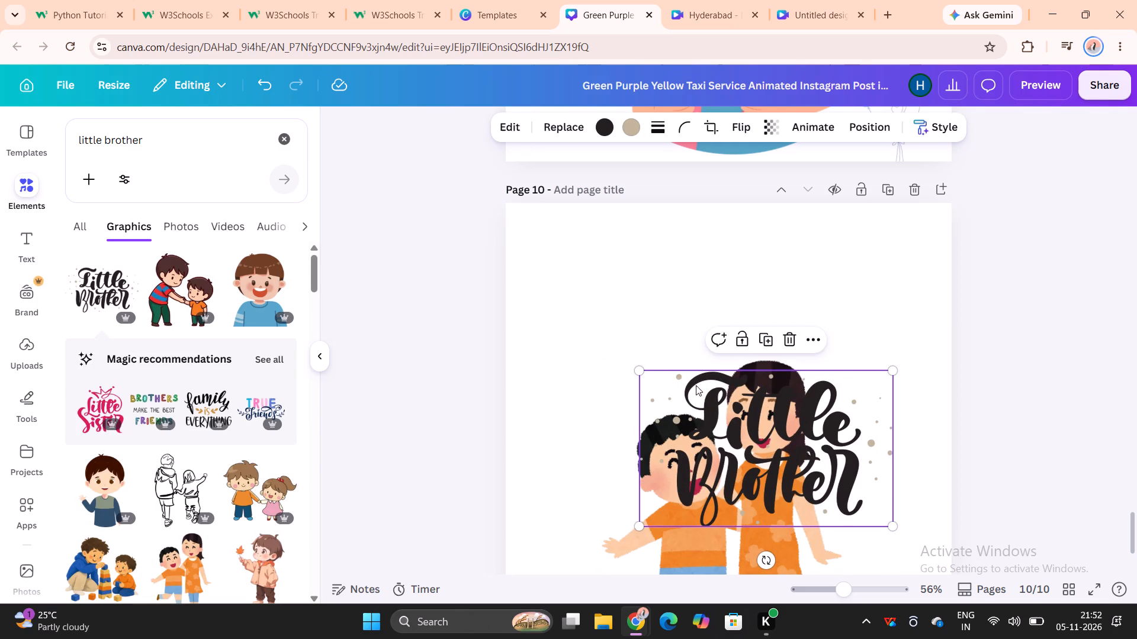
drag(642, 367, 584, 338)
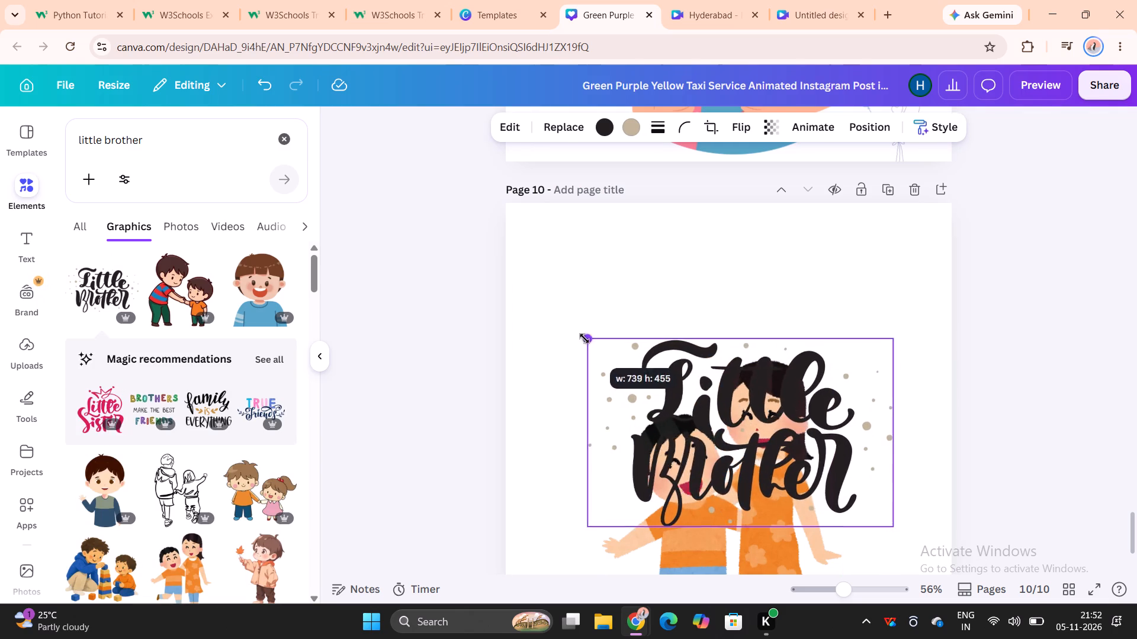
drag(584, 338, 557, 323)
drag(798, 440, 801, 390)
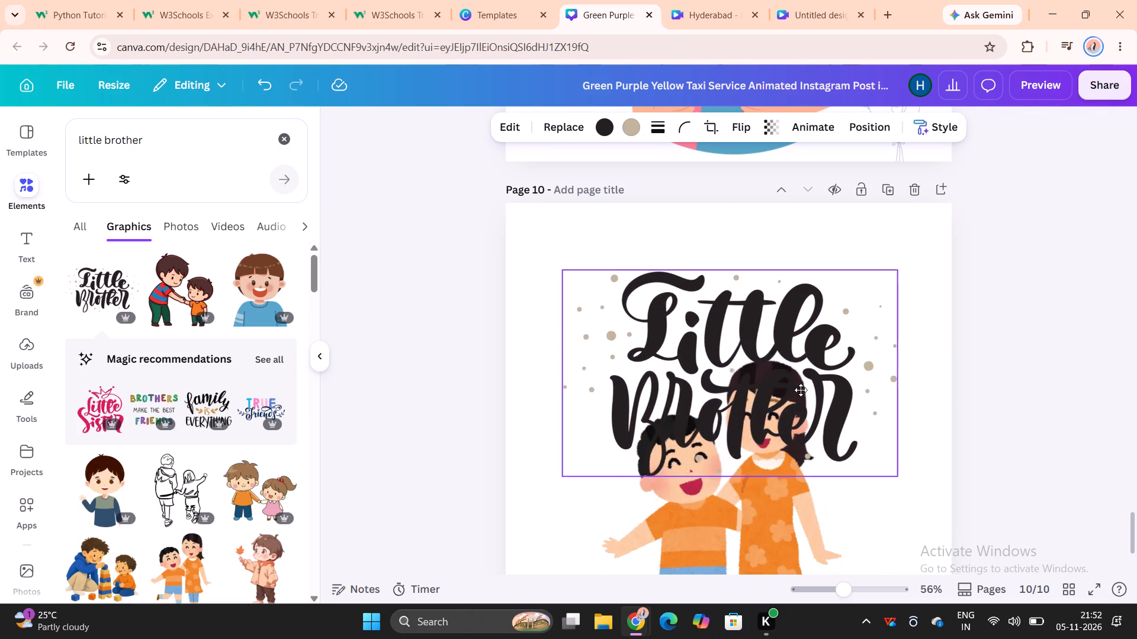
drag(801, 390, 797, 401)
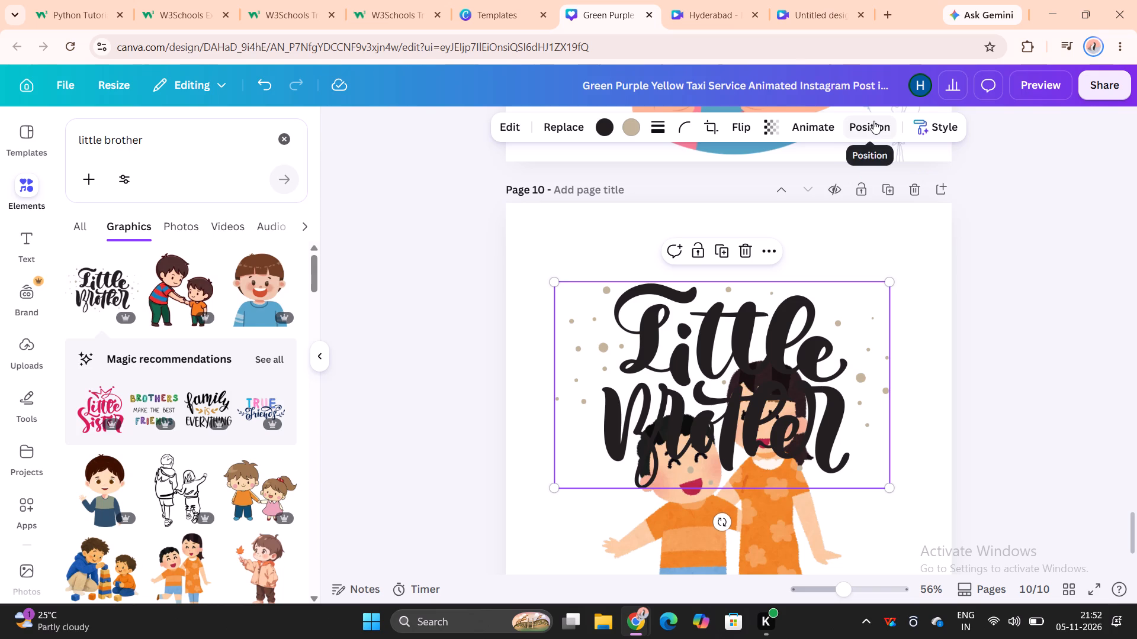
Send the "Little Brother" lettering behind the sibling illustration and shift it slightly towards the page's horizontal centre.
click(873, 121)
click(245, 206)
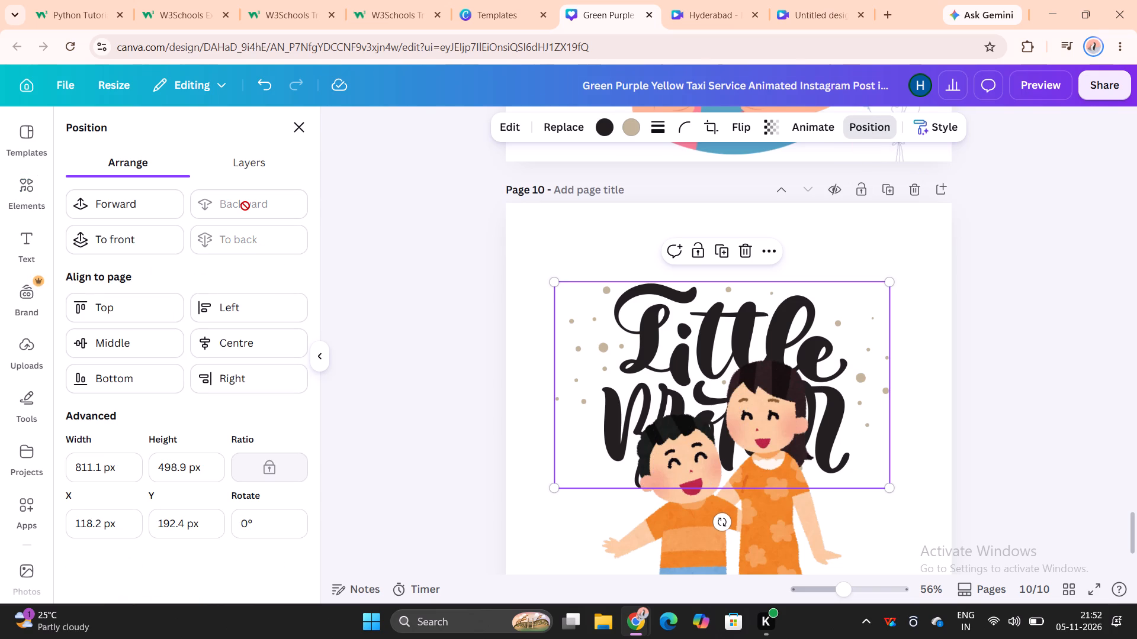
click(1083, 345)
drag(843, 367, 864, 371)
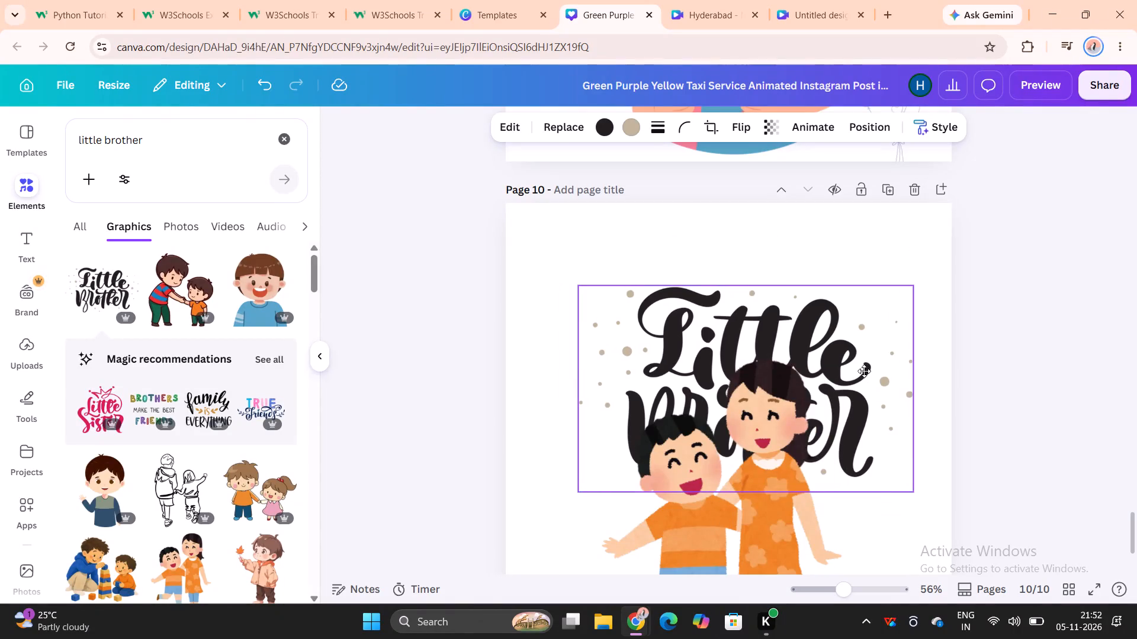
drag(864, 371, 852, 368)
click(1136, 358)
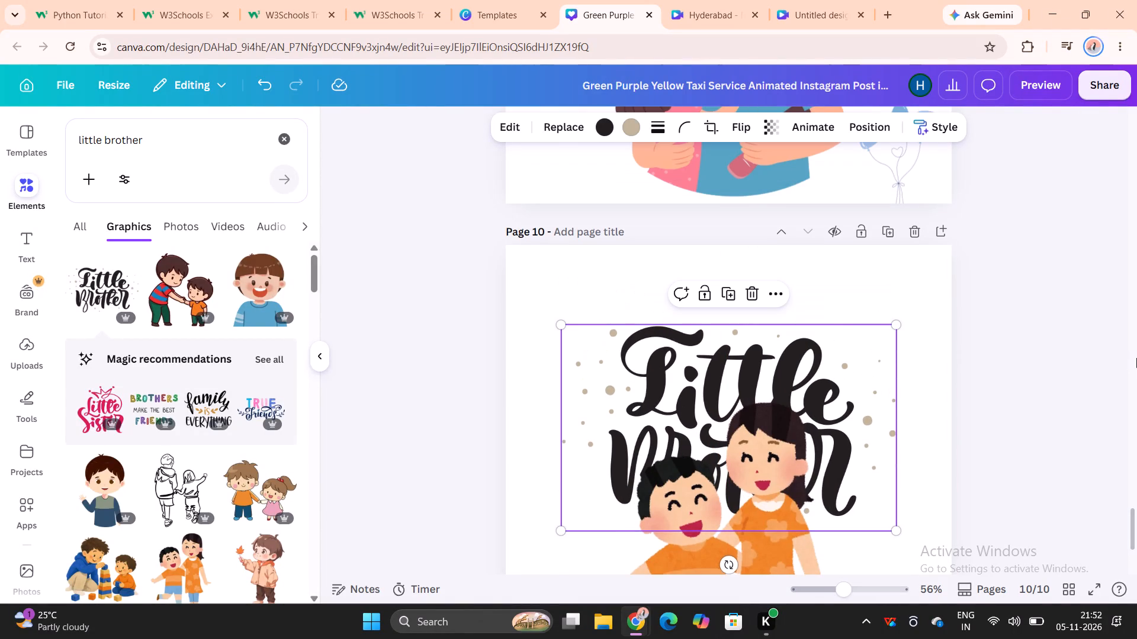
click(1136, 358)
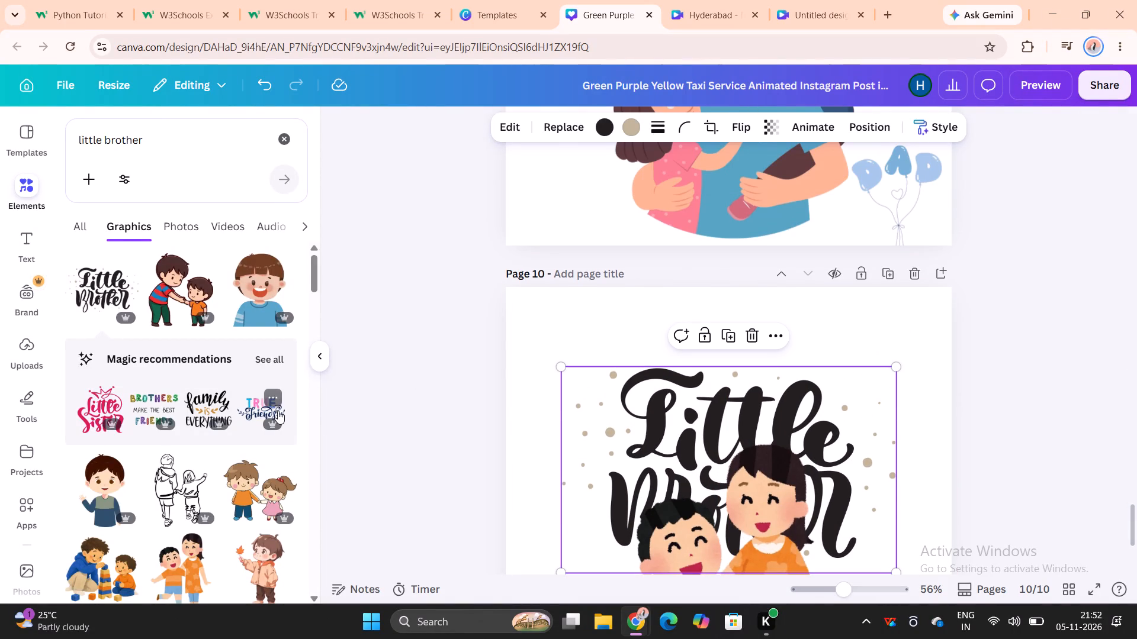
Delete the "Little Brother" script lettering from page 10.
scroll(278, 411, down, 6)
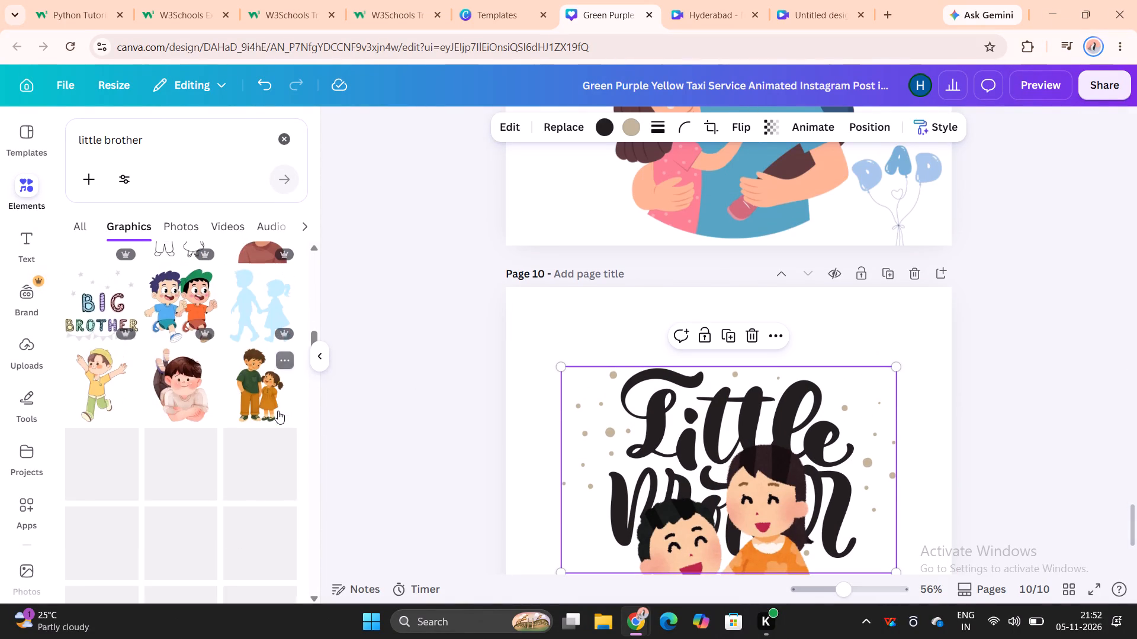
scroll(278, 411, up, 2)
scroll(210, 420, up, 1)
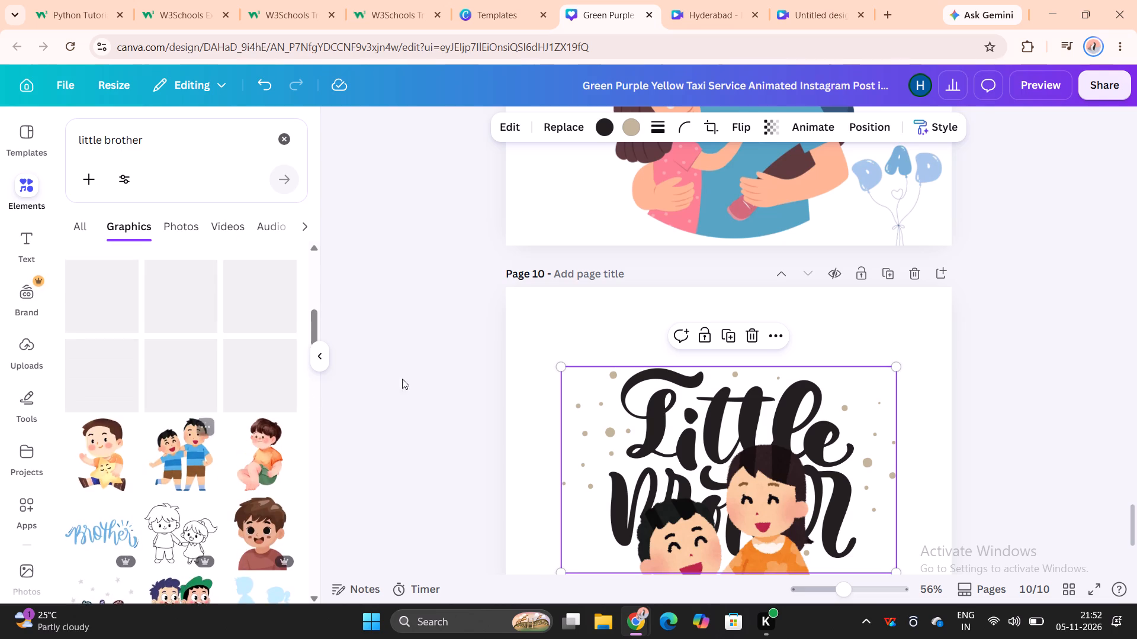
click(641, 391)
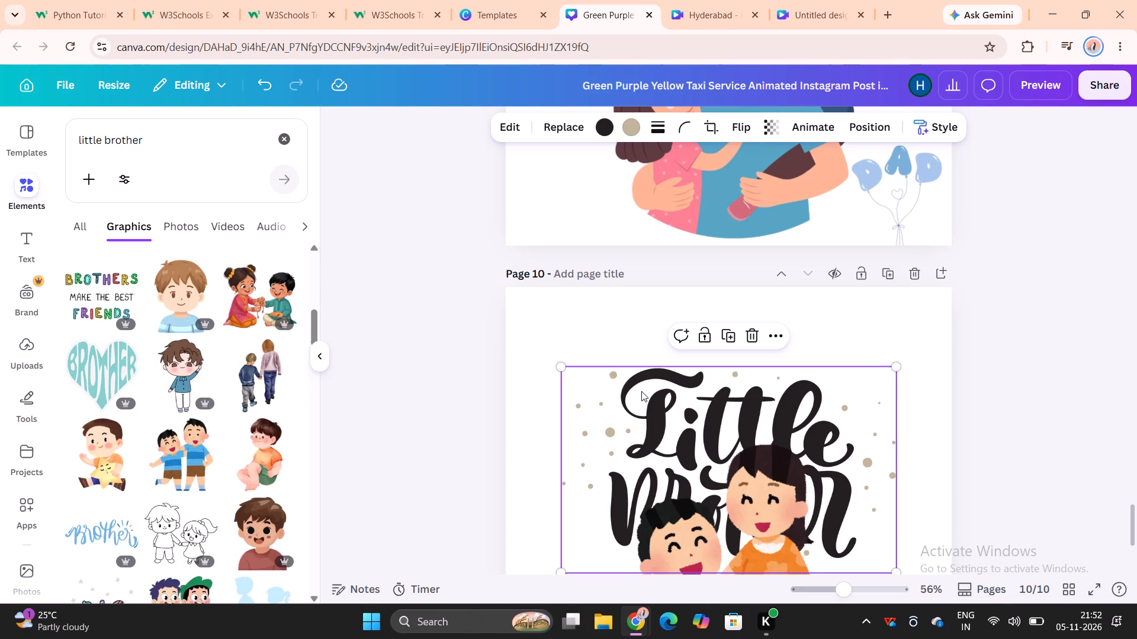
key(BackSpace)
click(678, 403)
key(BackSpace)
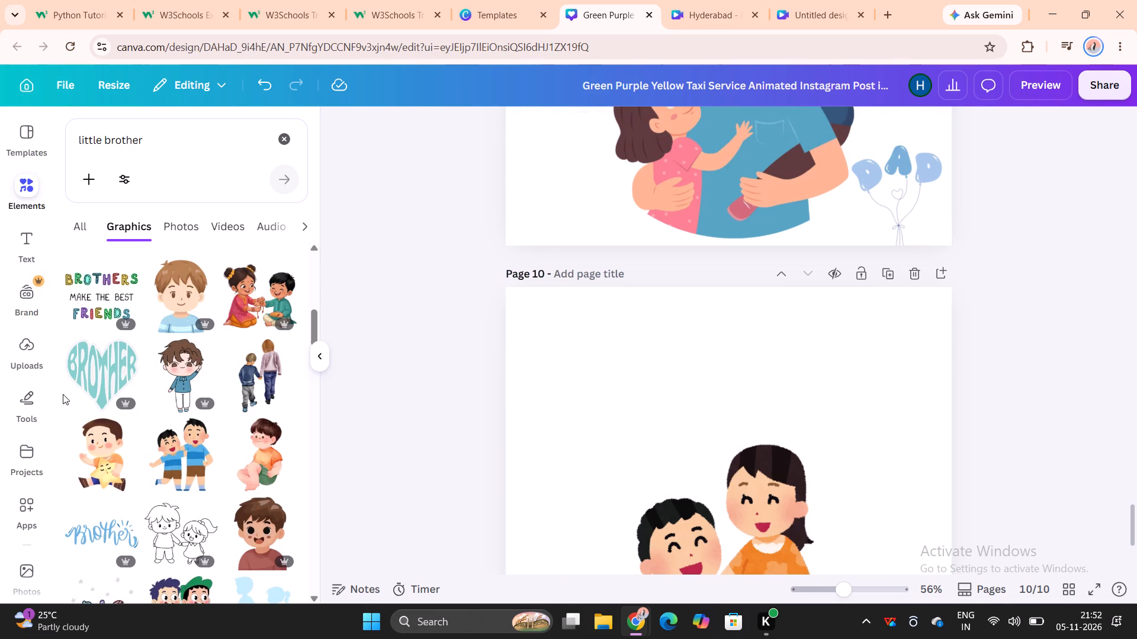
Add the teal heart-shaped "BROTHER" lettering graphic to page 10.
click(63, 394)
click(96, 383)
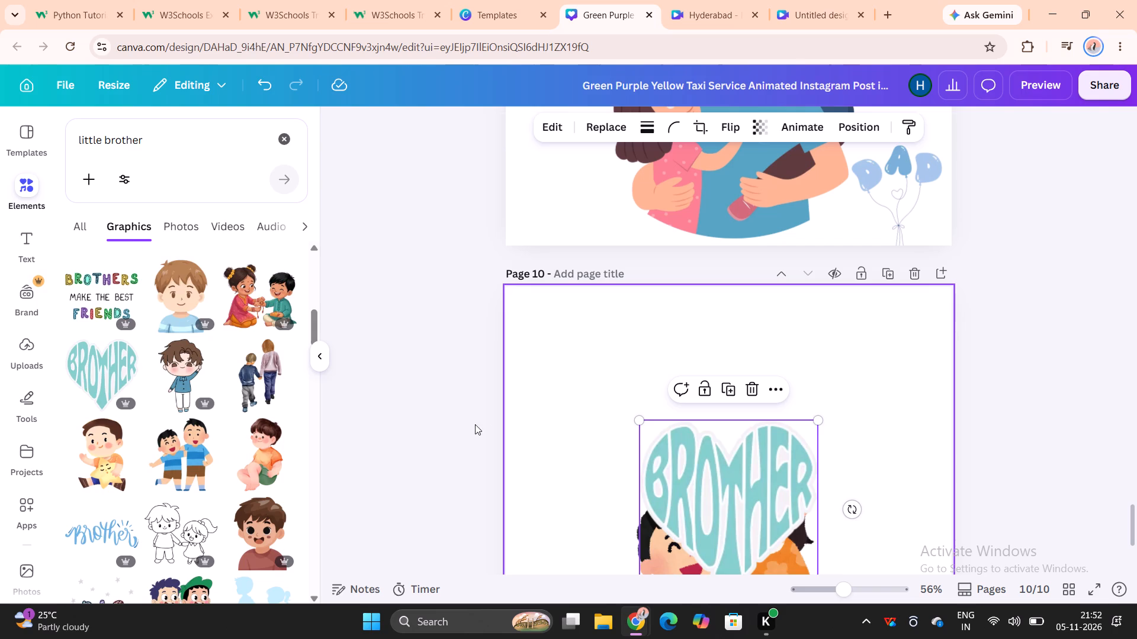
click(670, 439)
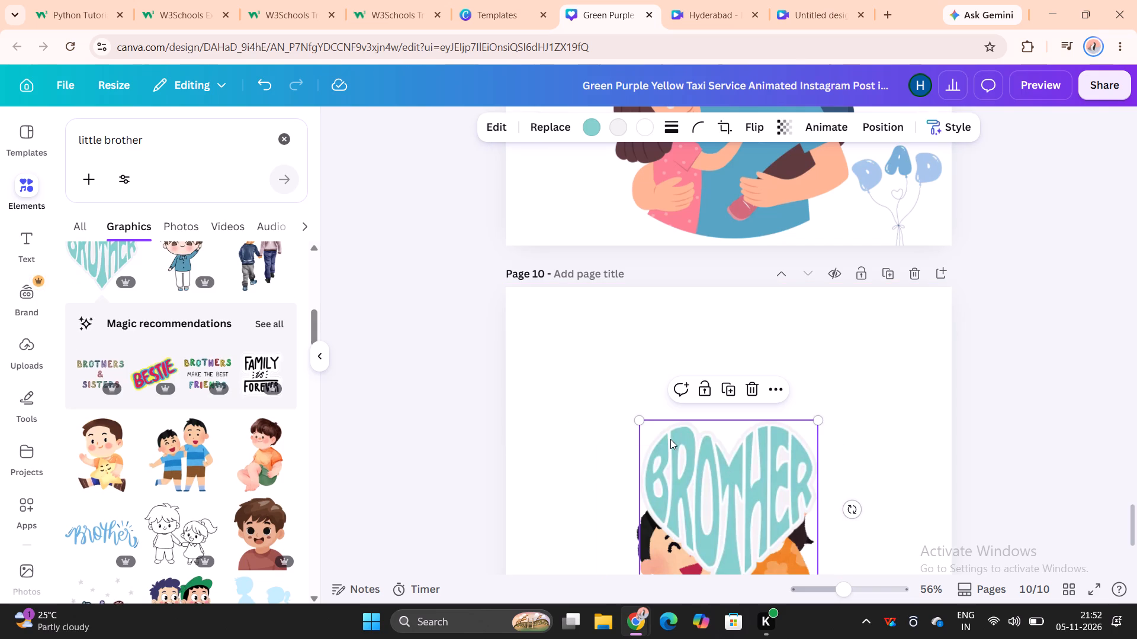
triple_click(670, 439)
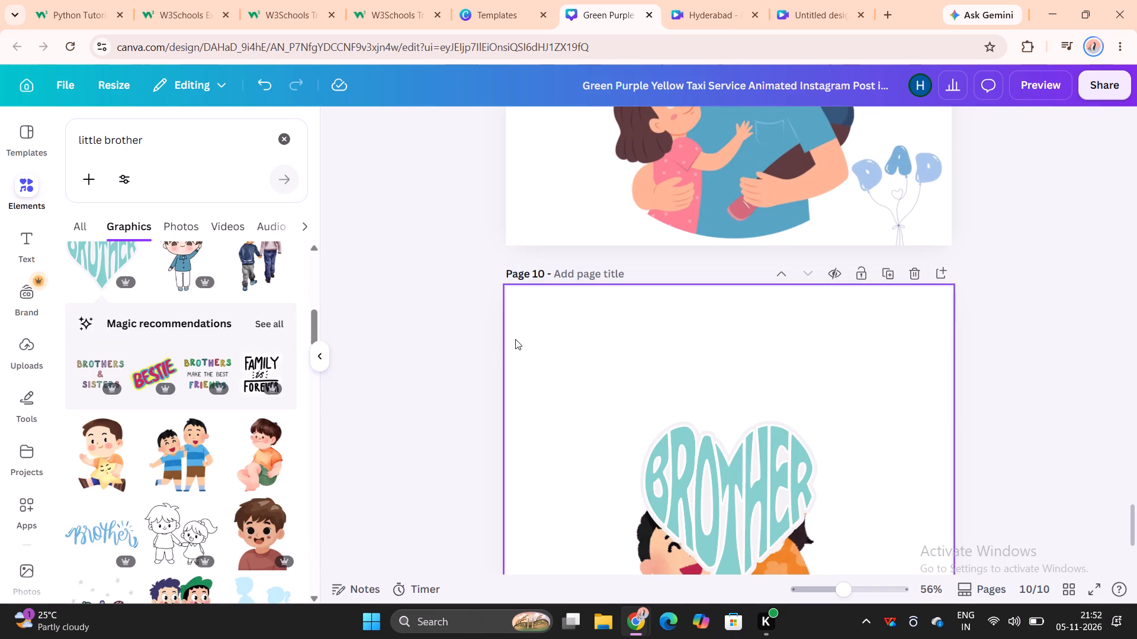
click(712, 467)
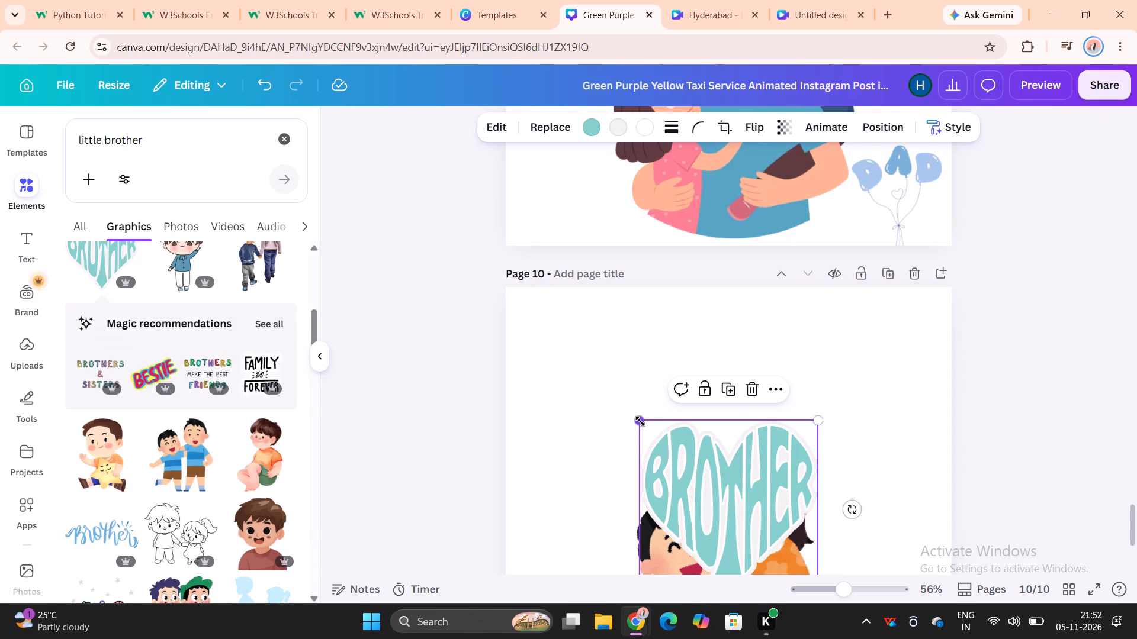
Resize the heart-shaped "BROTHER" lettering to about 521 px wide and centre it over the siblings' heads.
drag(640, 421, 553, 360)
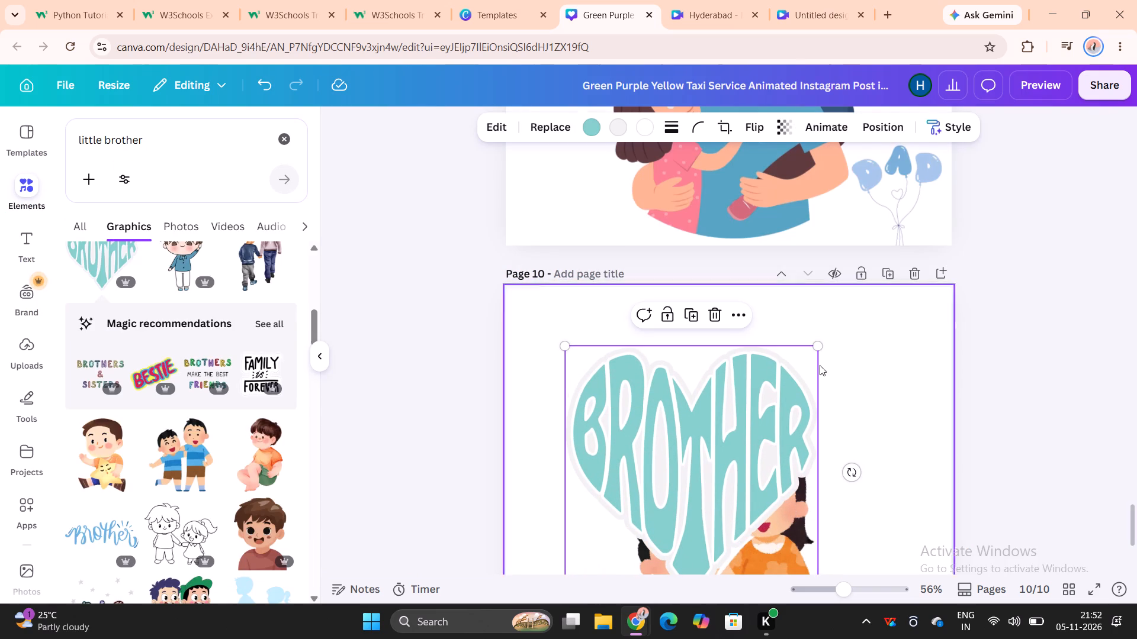
drag(821, 346, 930, 358)
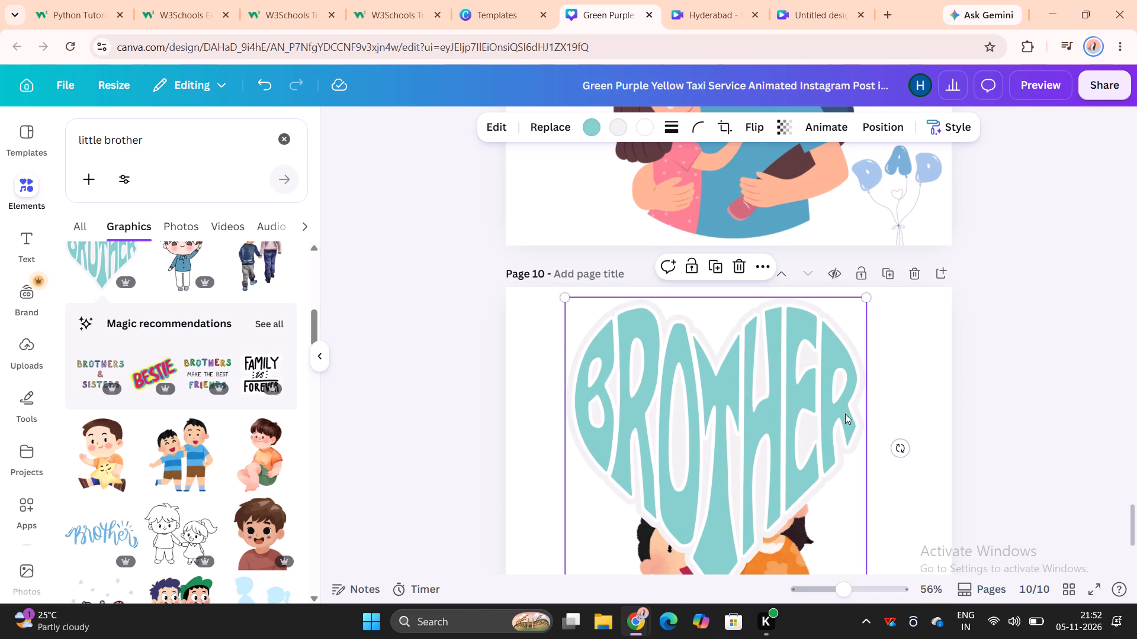
drag(845, 414, 845, 453)
click(1093, 408)
scroll(1093, 408, down, 3)
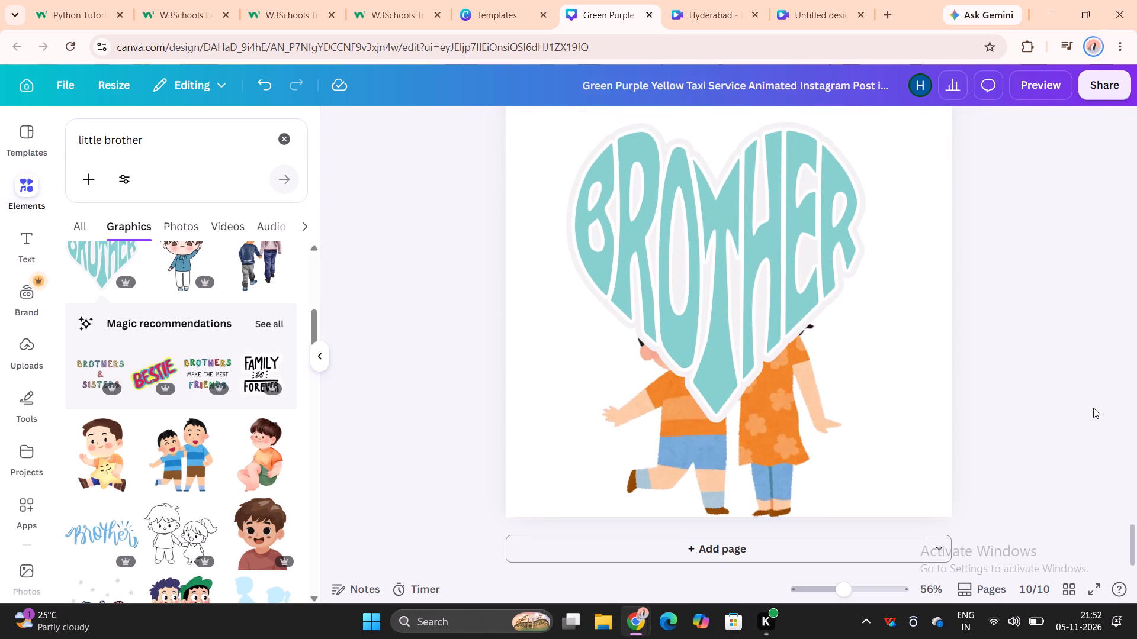
click(725, 160)
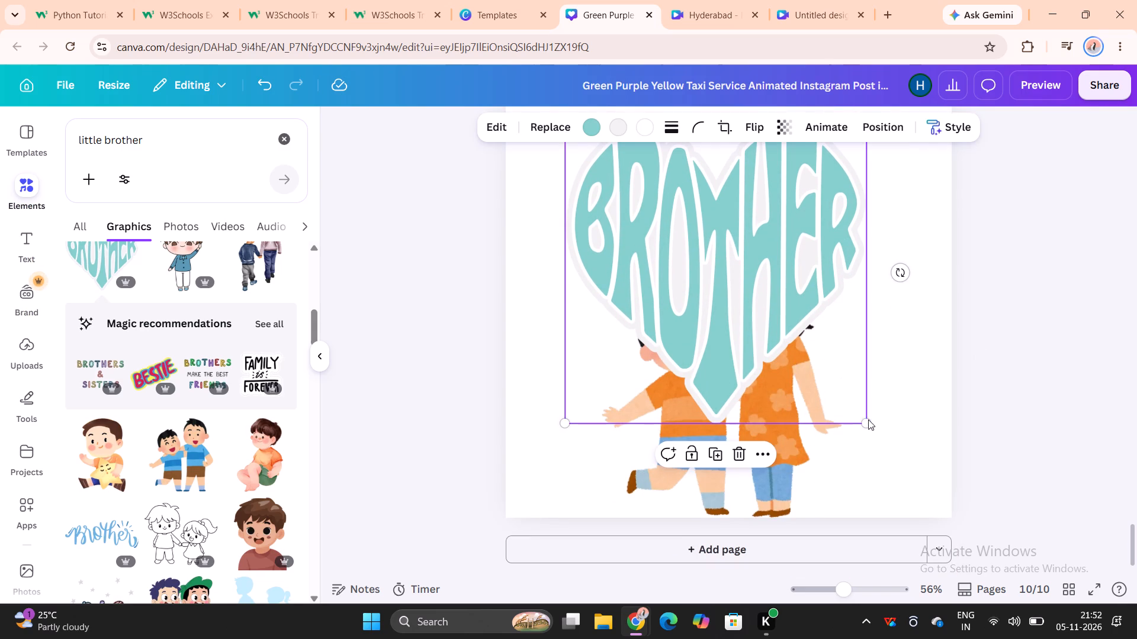
drag(868, 421, 812, 304)
drag(724, 255, 776, 297)
Send the heart-shaped "BROTHER" lettering behind the illustration of the boy and girl.
click(884, 118)
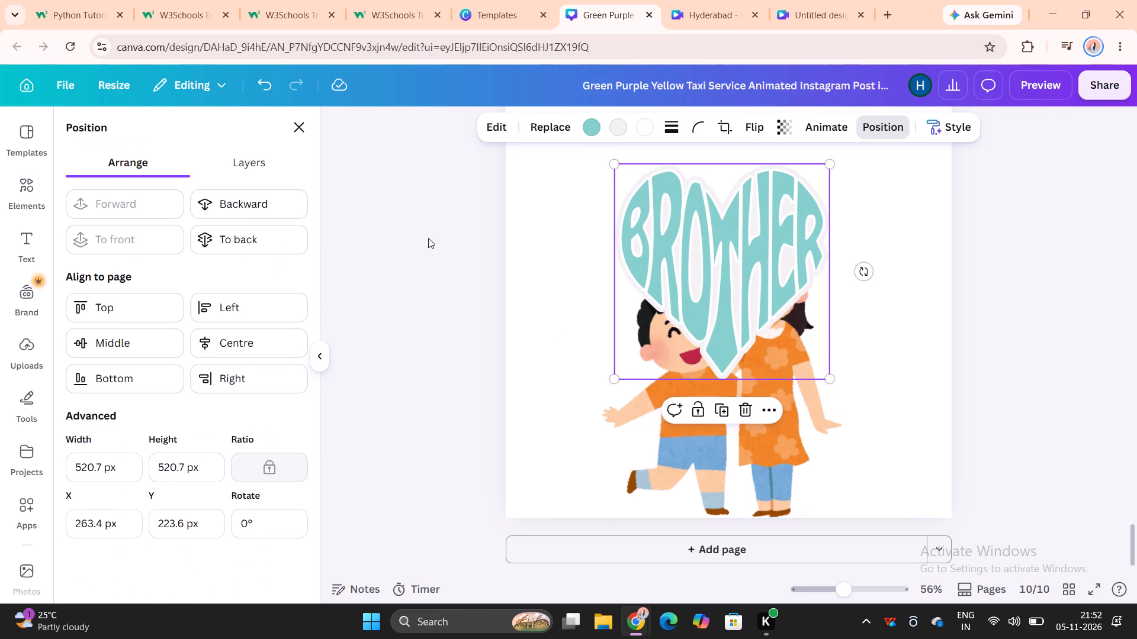
double_click(282, 206)
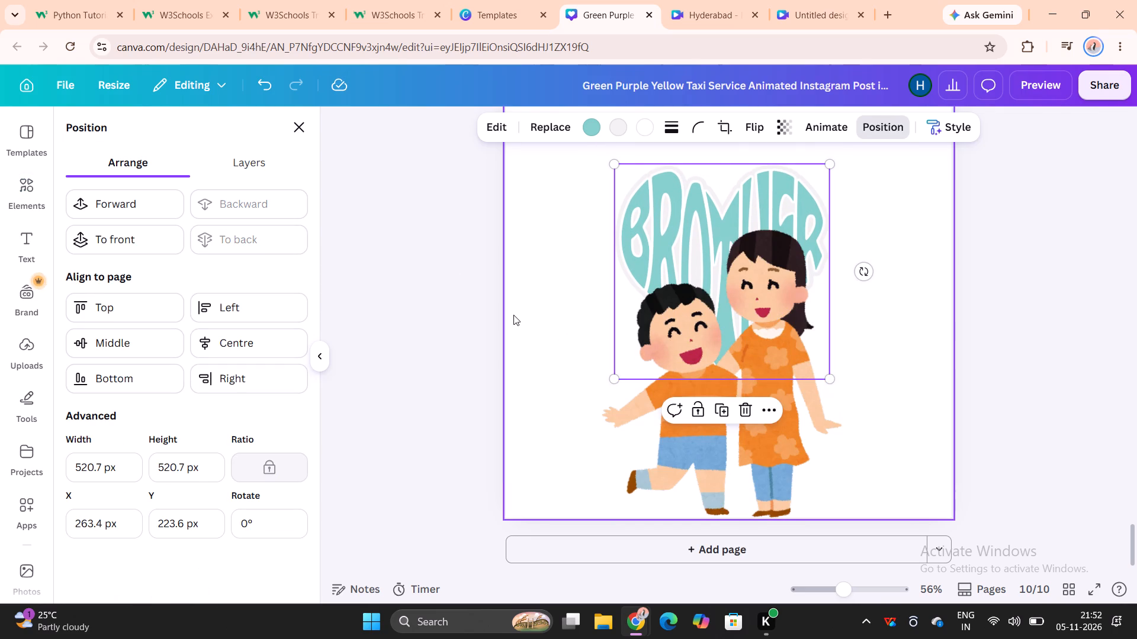
click(513, 315)
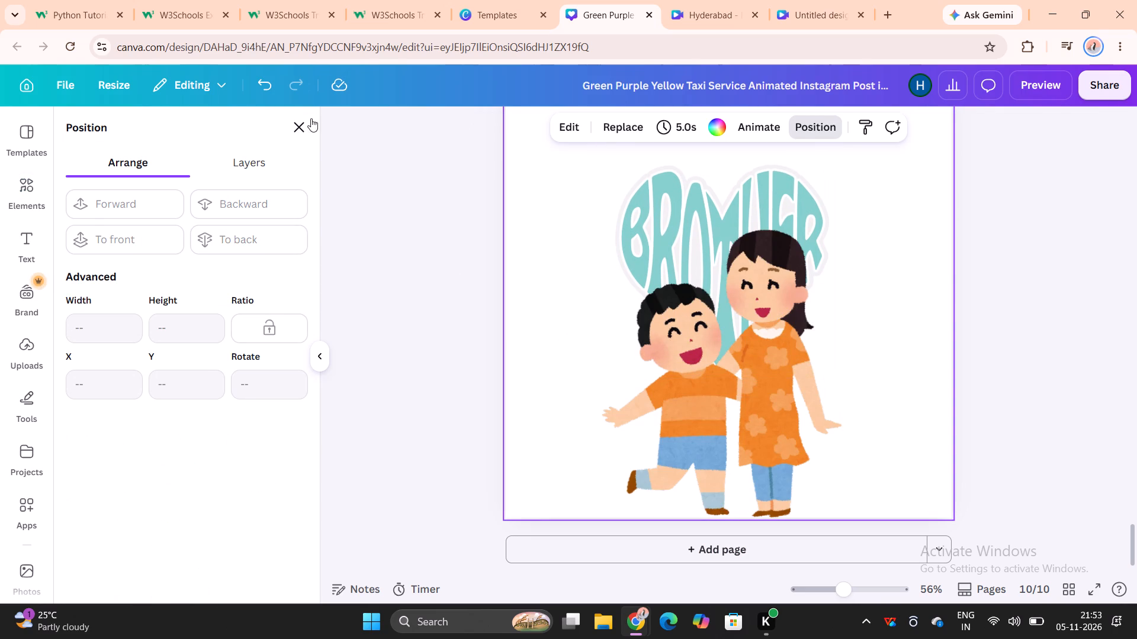
click(306, 125)
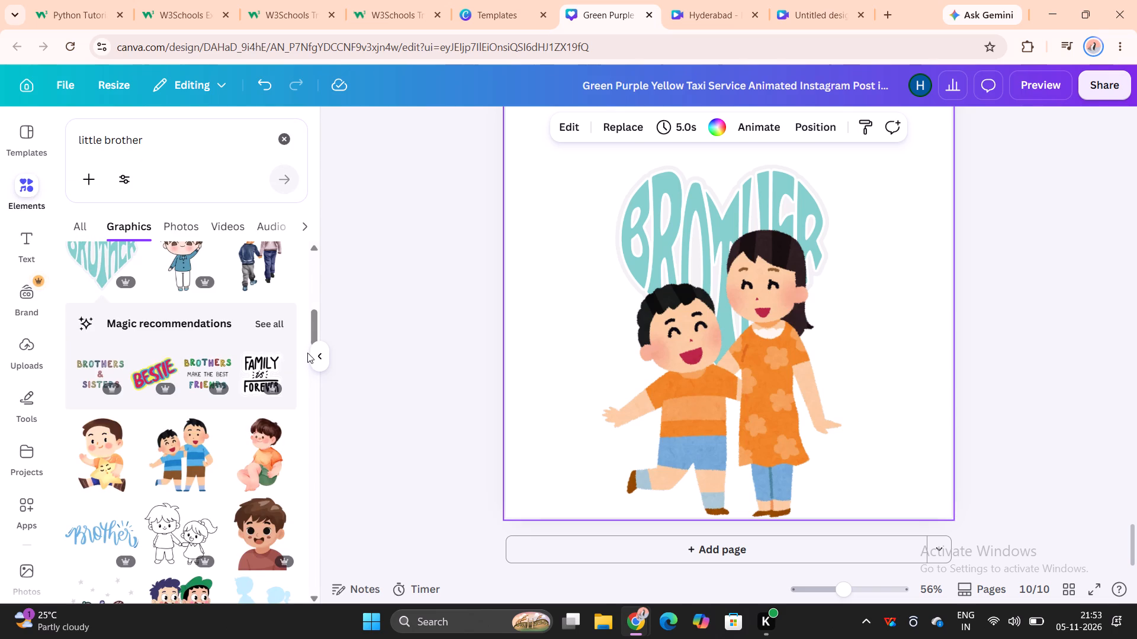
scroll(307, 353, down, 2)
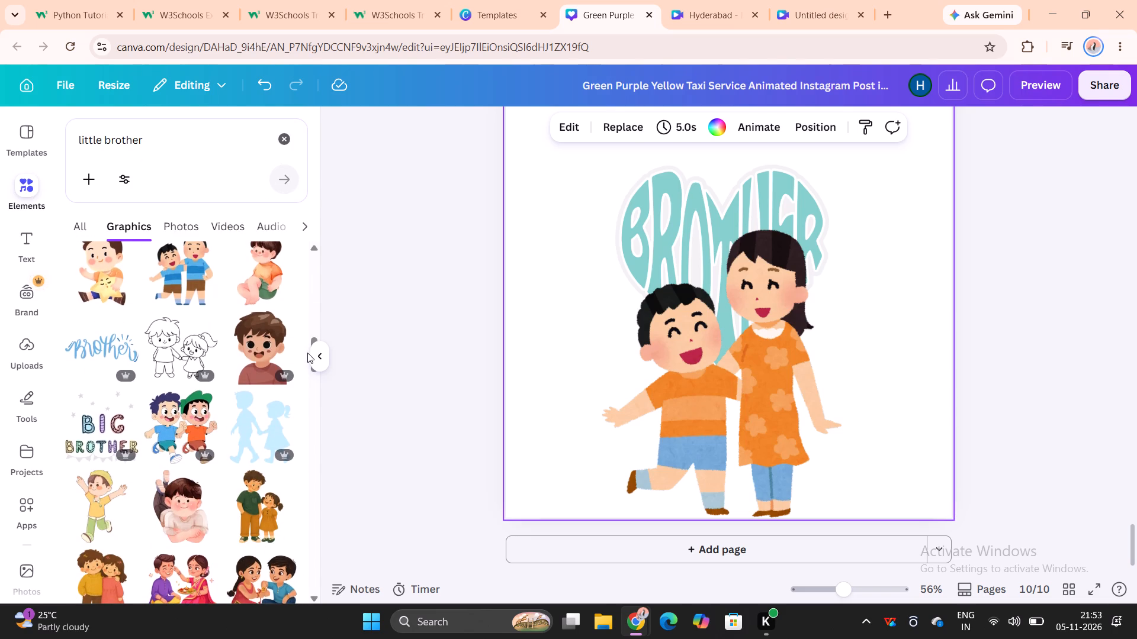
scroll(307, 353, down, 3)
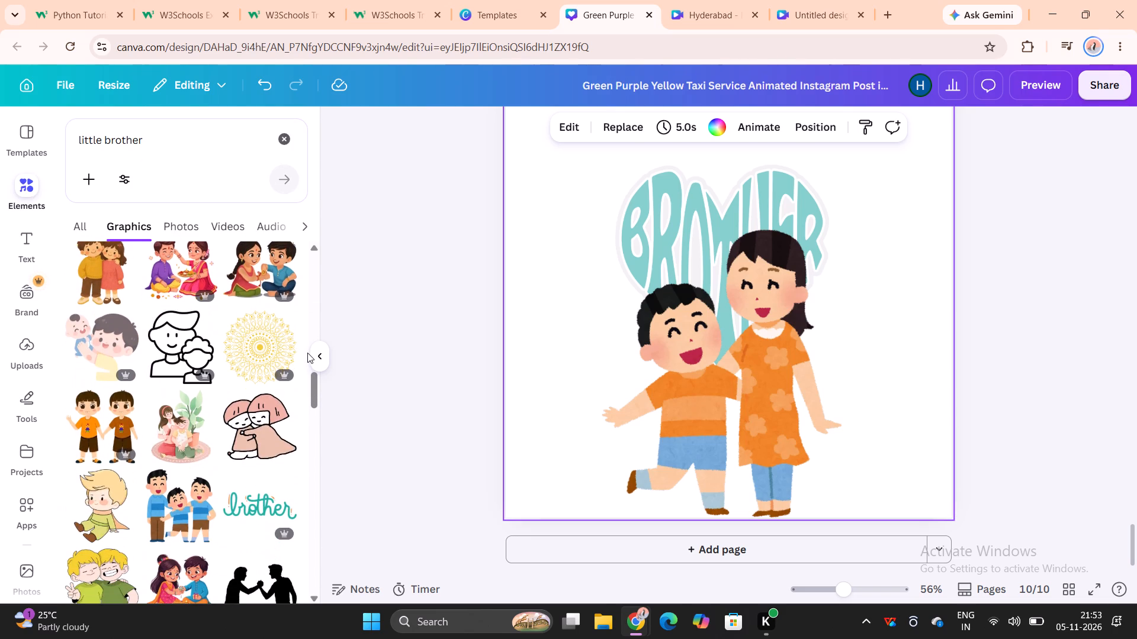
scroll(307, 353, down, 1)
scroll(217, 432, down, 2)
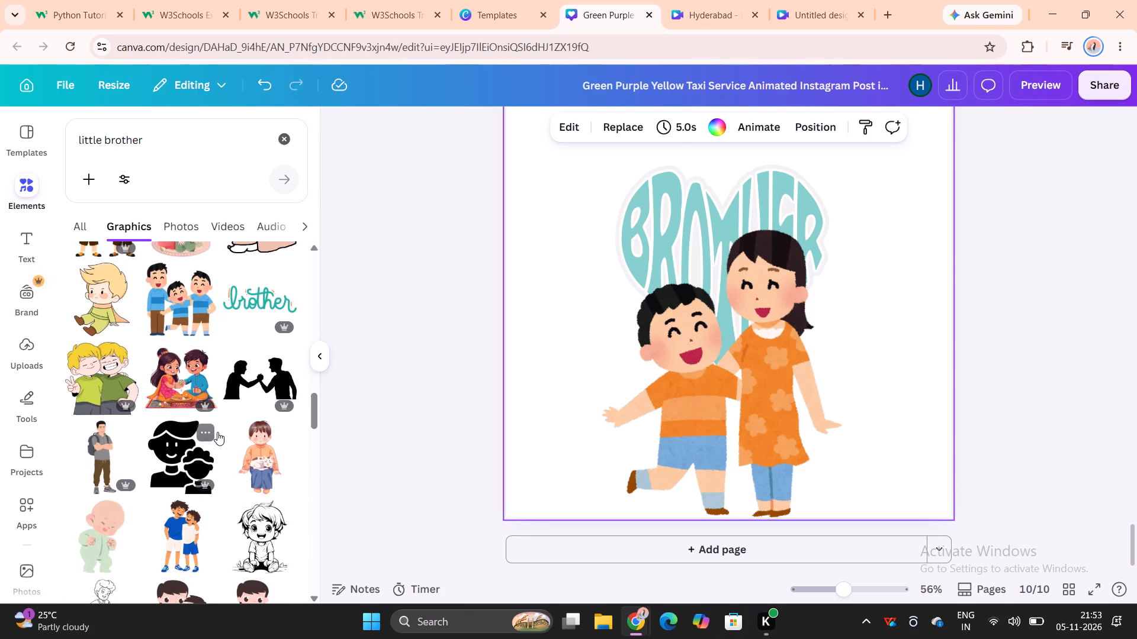
Shrink the boy-and-girl illustration slightly and centre it below the heart lettering at the bottom edge of page 10.
click(711, 450)
drag(600, 223, 600, 224)
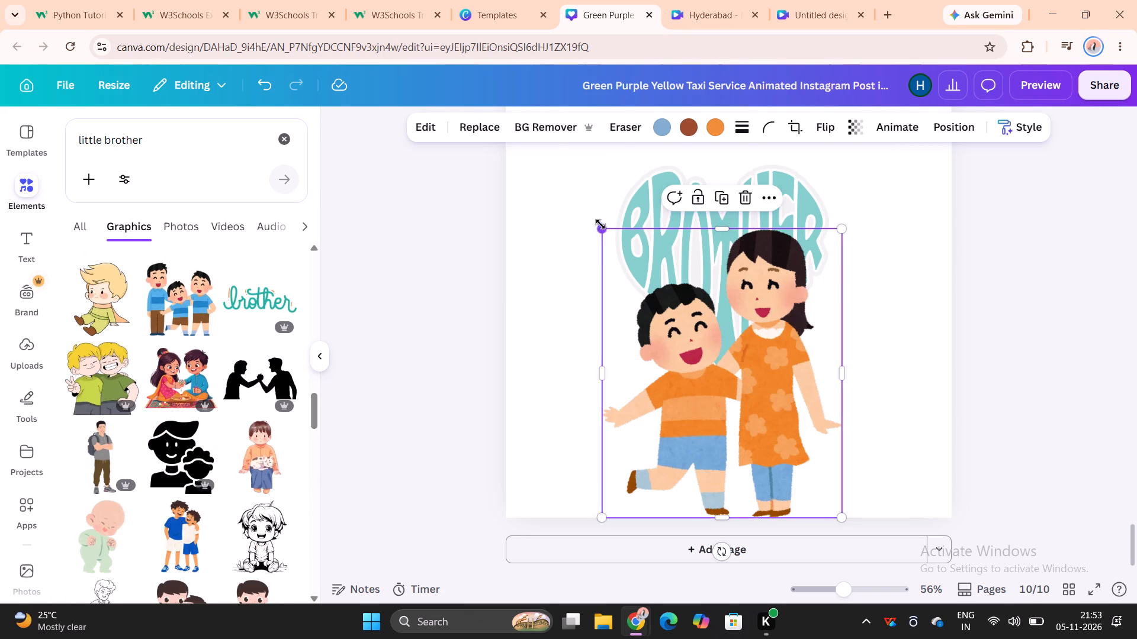
drag(600, 224, 631, 253)
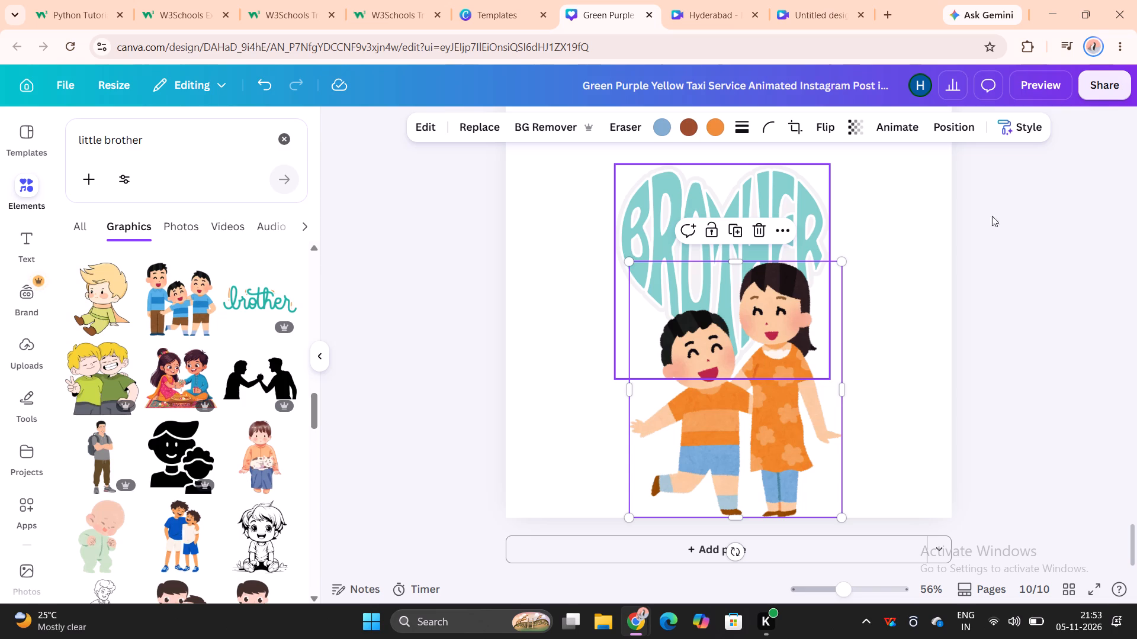
drag(803, 335, 785, 339)
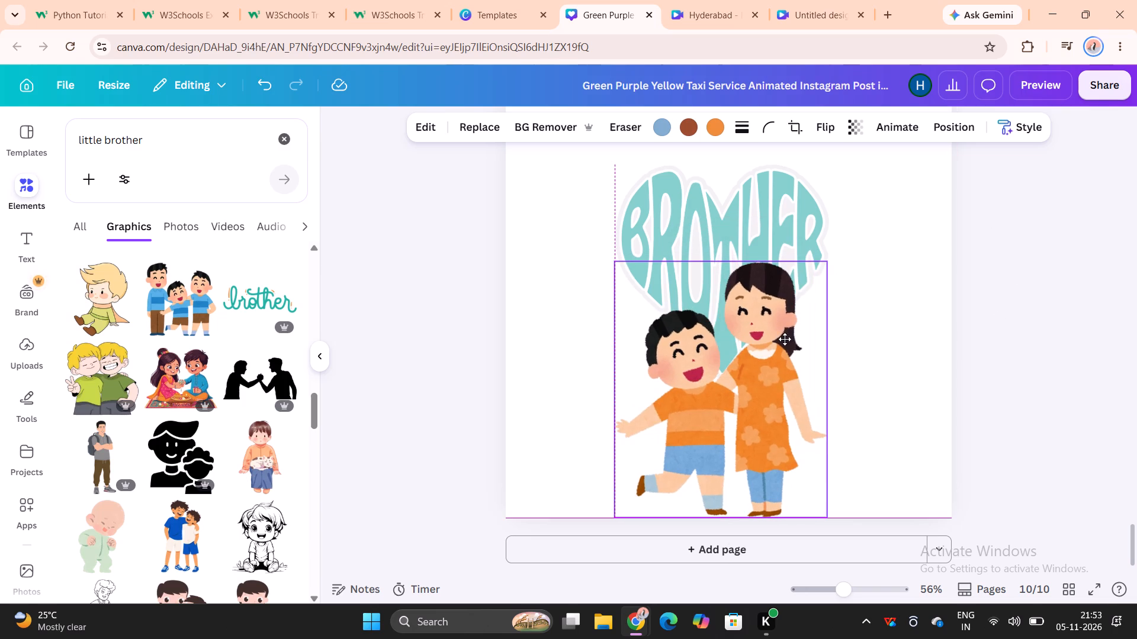
drag(785, 339, 783, 338)
click(1074, 322)
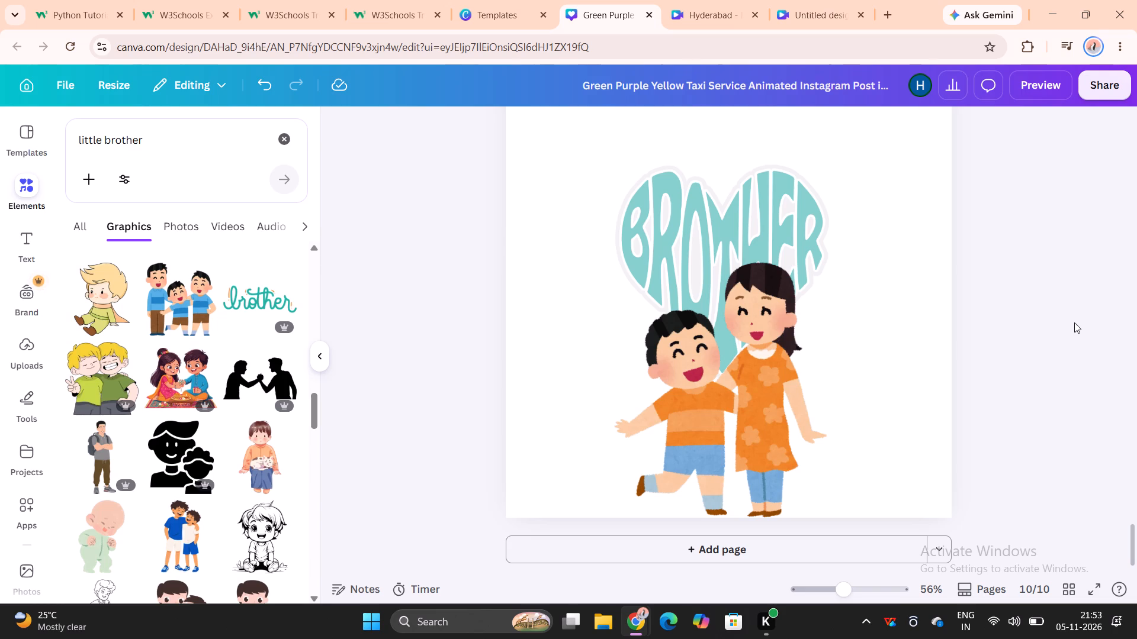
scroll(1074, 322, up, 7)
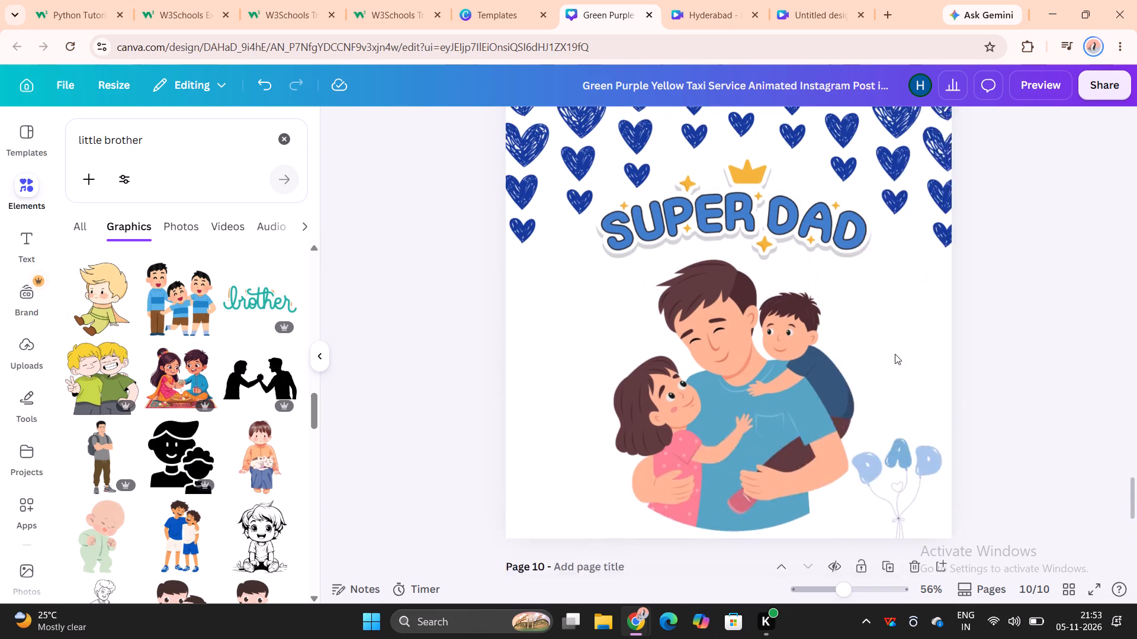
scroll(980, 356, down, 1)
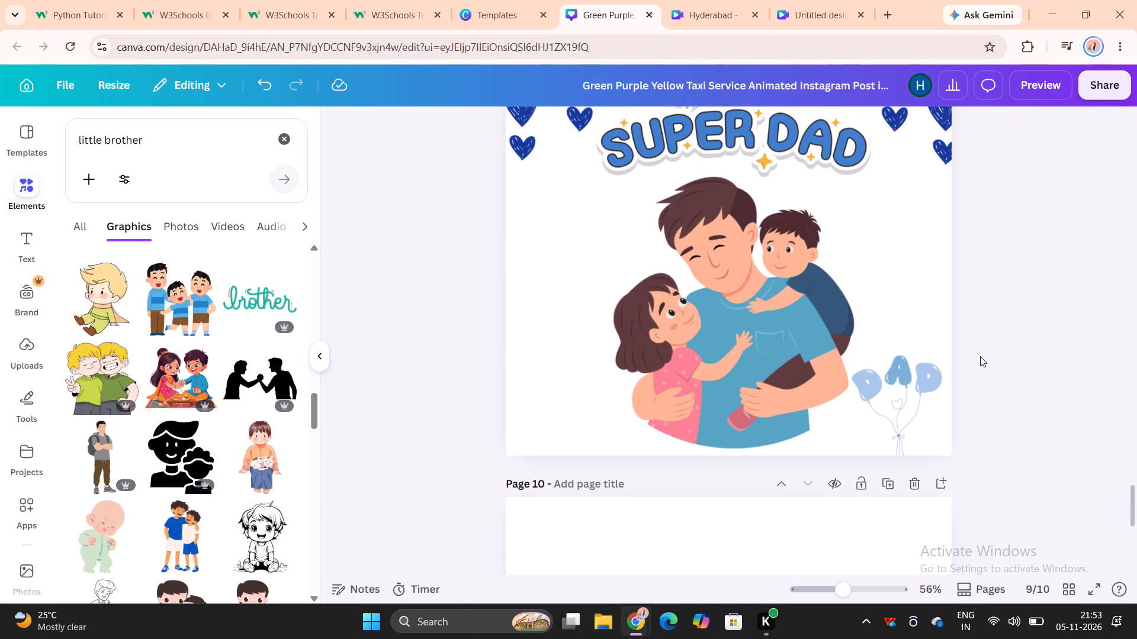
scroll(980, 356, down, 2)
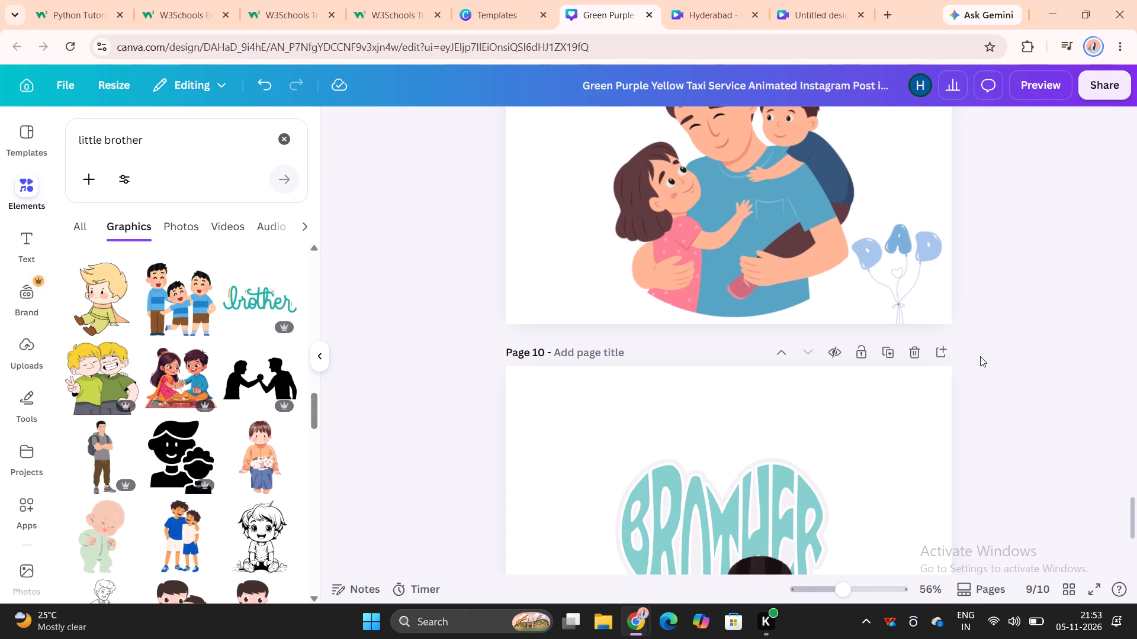
Browse further through the "little brother" graphics results for another element that suits page 10.
scroll(980, 356, down, 2)
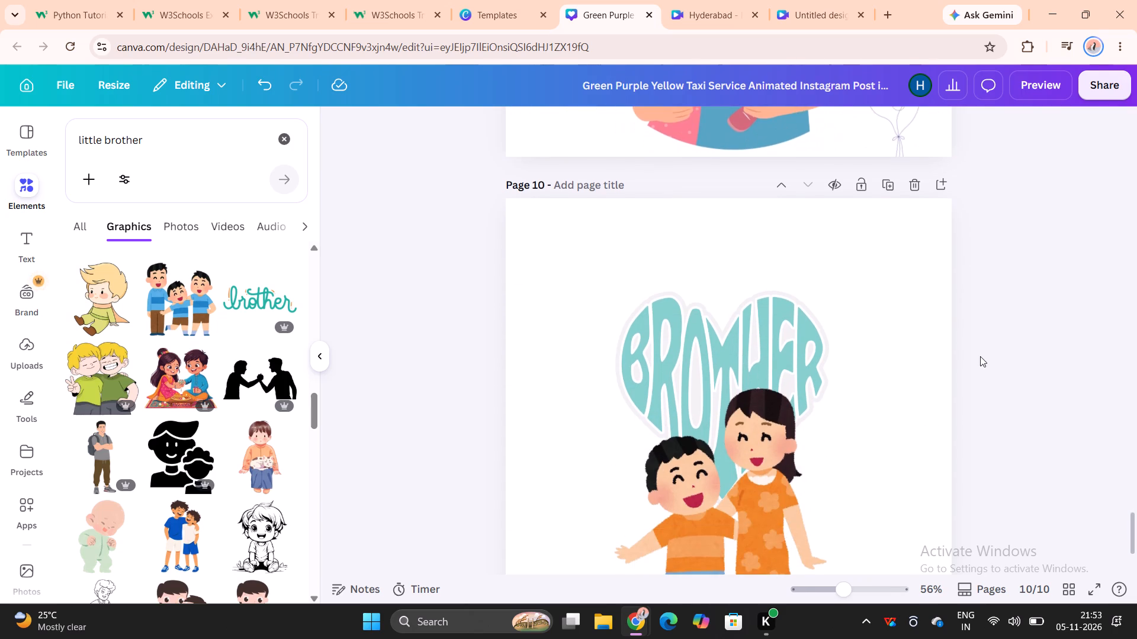
scroll(980, 356, down, 2)
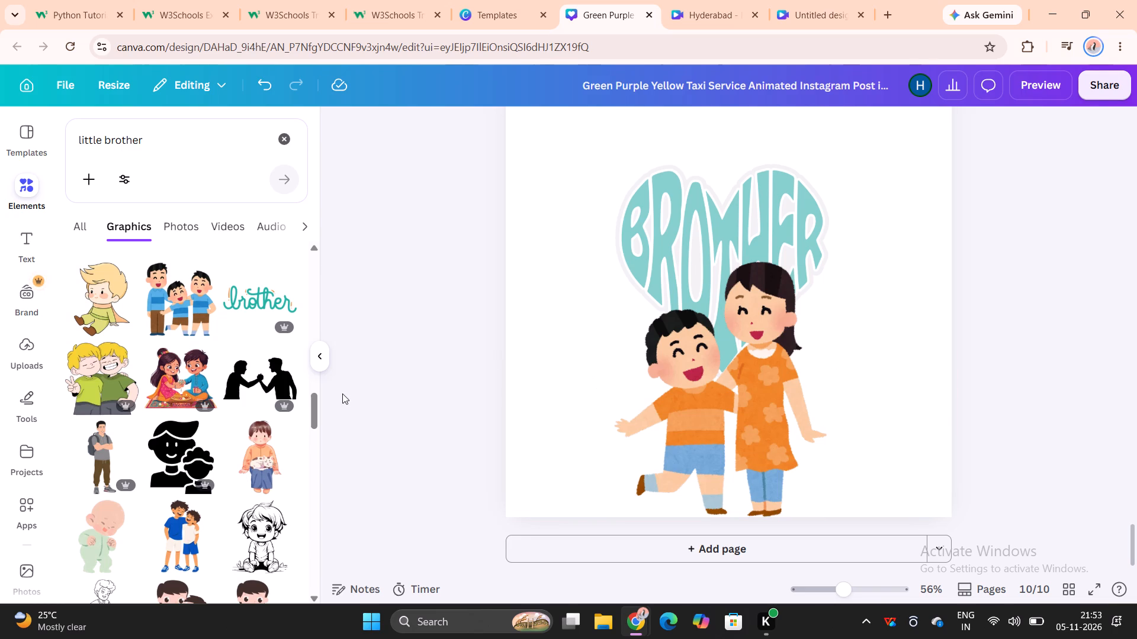
scroll(194, 421, down, 7)
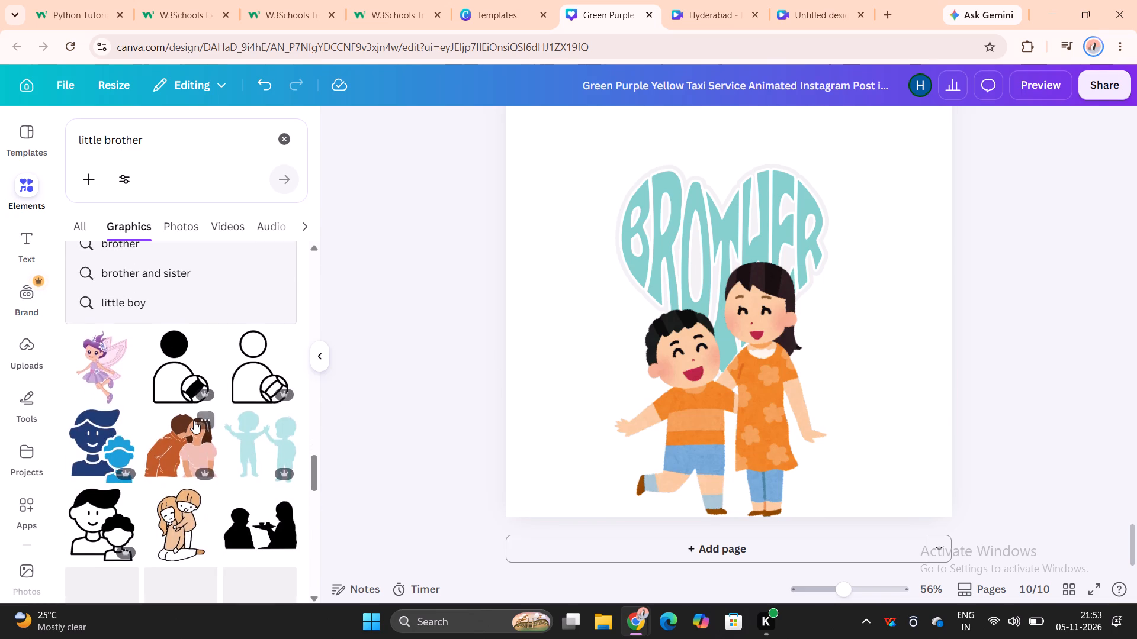
scroll(194, 421, down, 4)
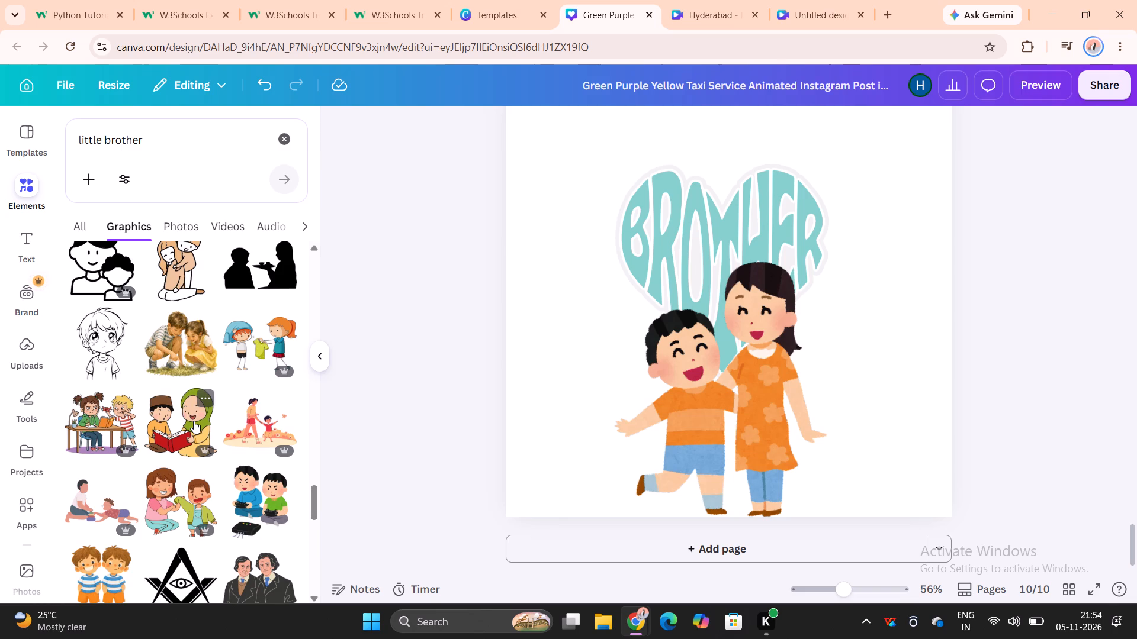
scroll(161, 422, down, 1)
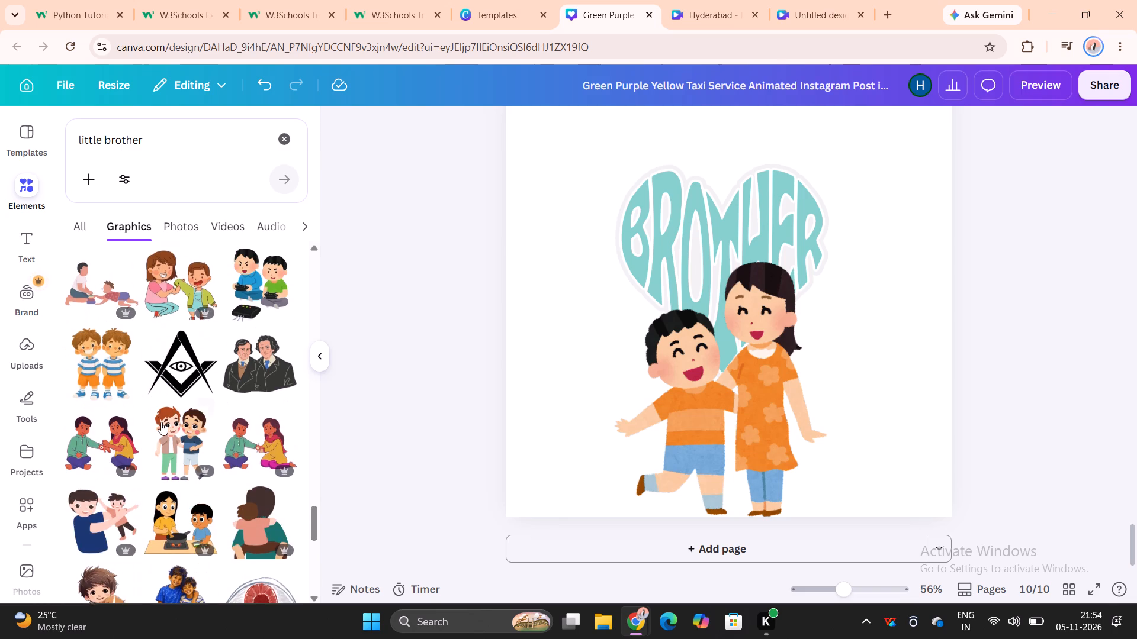
scroll(161, 422, down, 5)
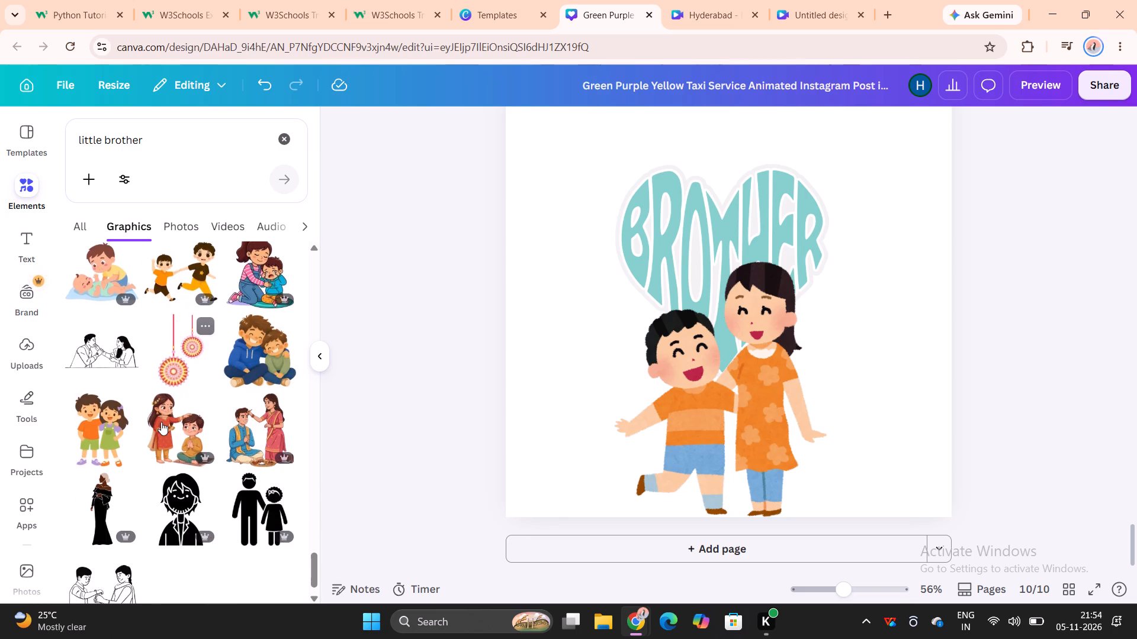
scroll(161, 422, down, 1)
scroll(188, 363, down, 2)
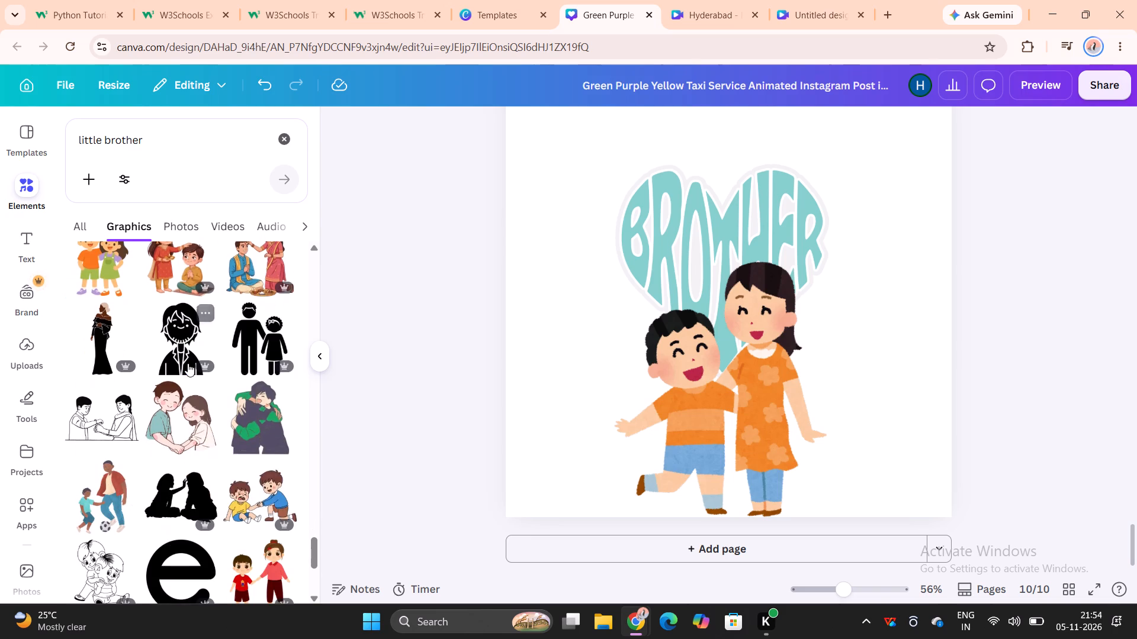
scroll(188, 363, down, 3)
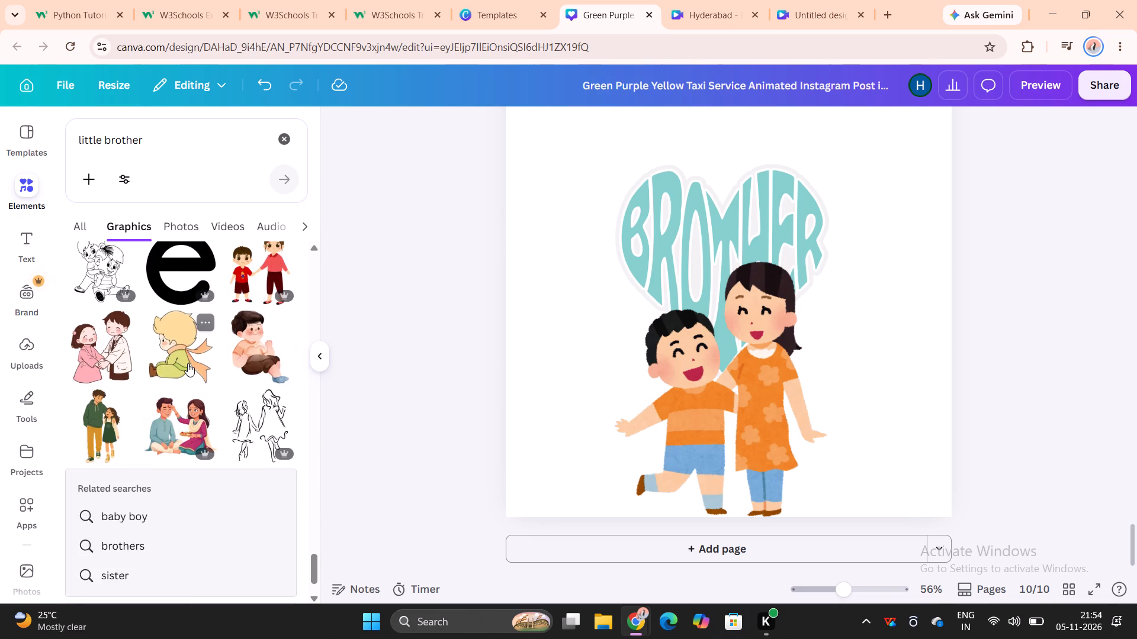
scroll(188, 363, down, 2)
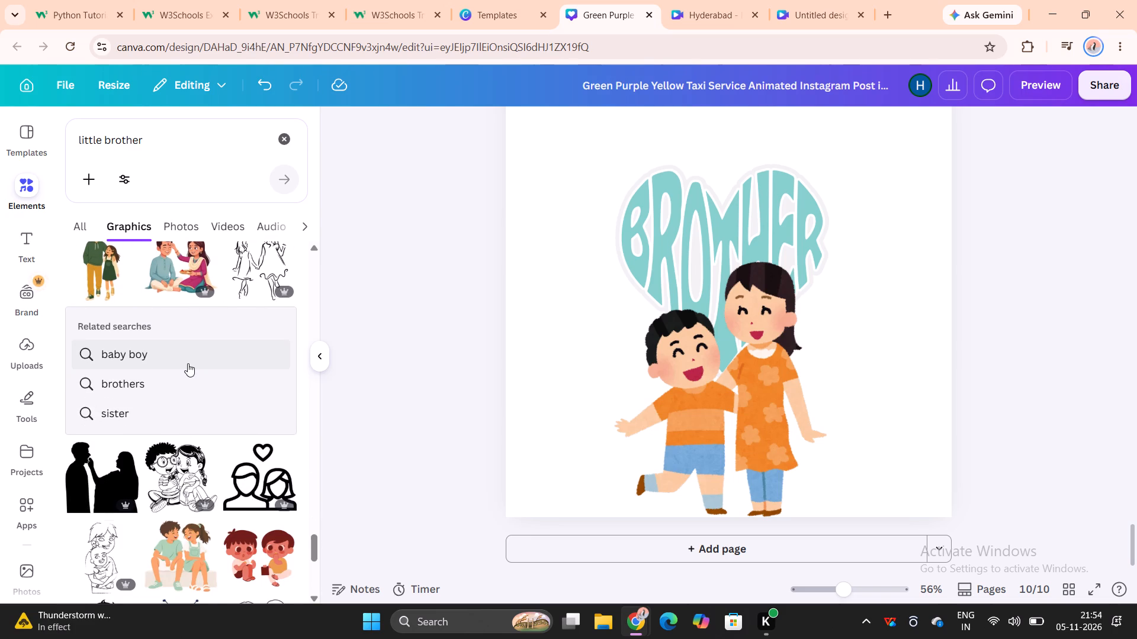
scroll(188, 363, down, 5)
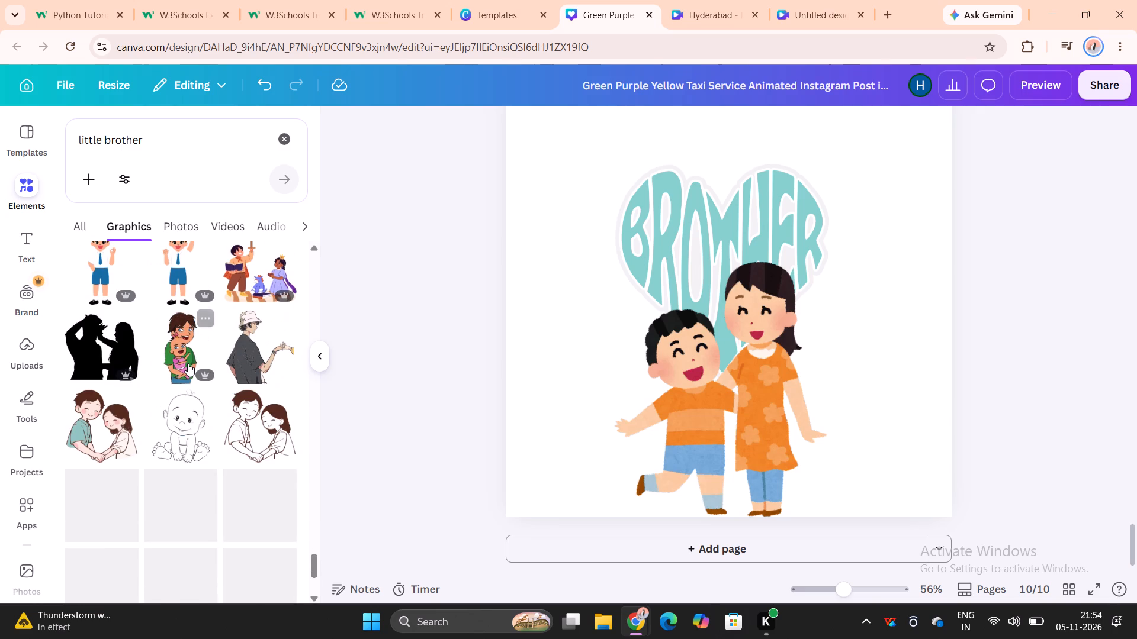
scroll(188, 363, down, 1)
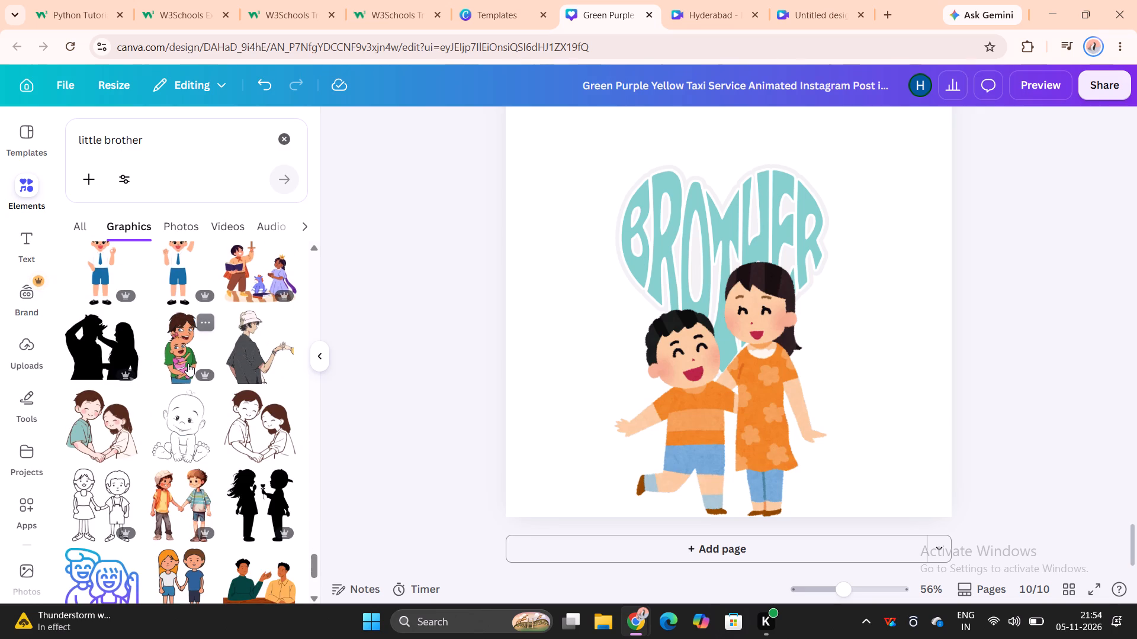
scroll(188, 363, down, 3)
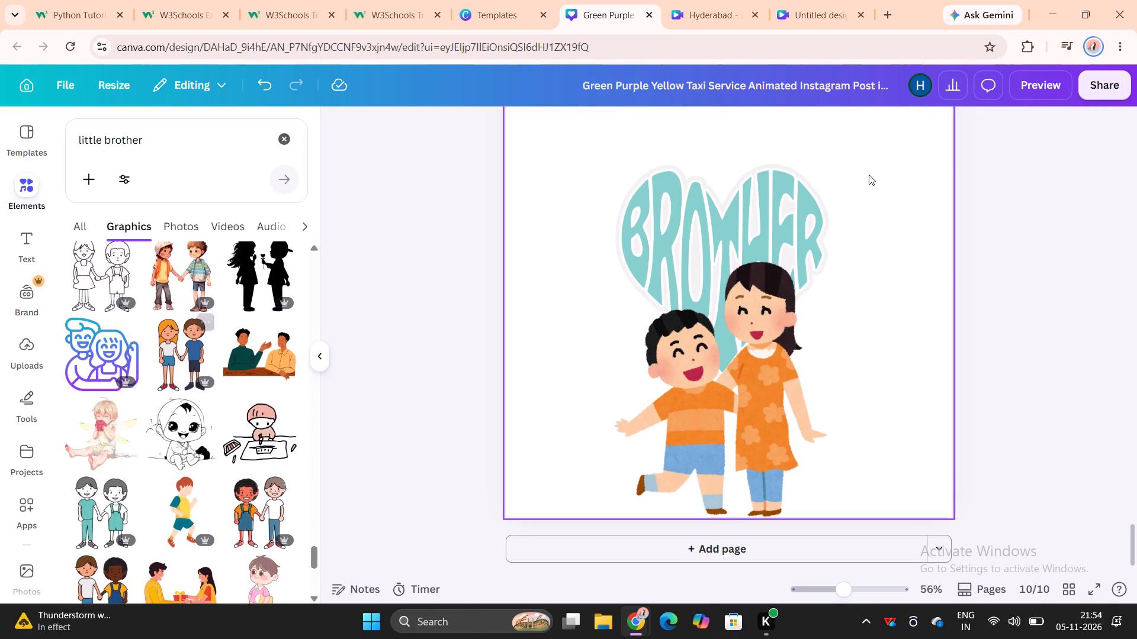
Recolour the heart-shaped "BROTHER" lettering from teal to the siblings illustration's orange, and its light grey outline to the illustration's light peach.
click(650, 230)
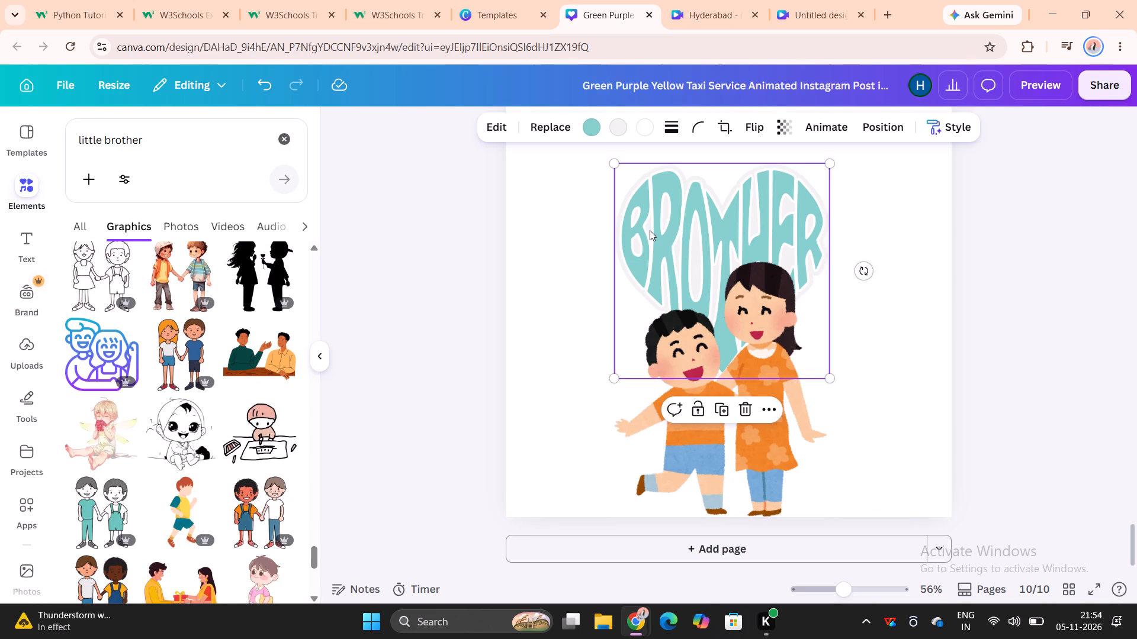
click(591, 130)
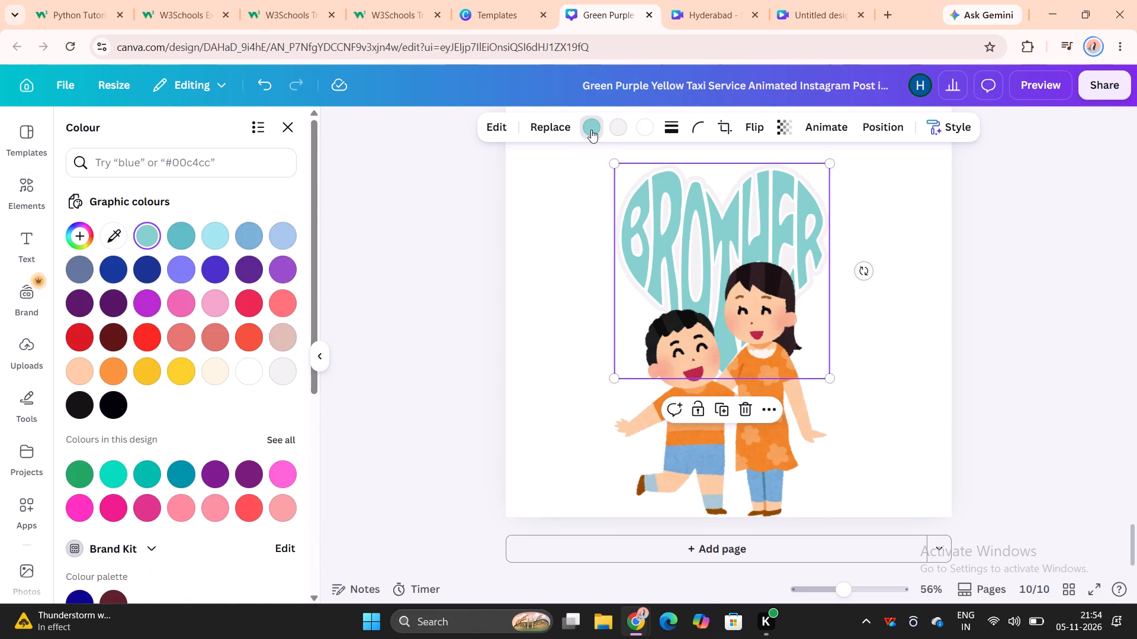
scroll(148, 347, up, 6)
scroll(148, 347, down, 3)
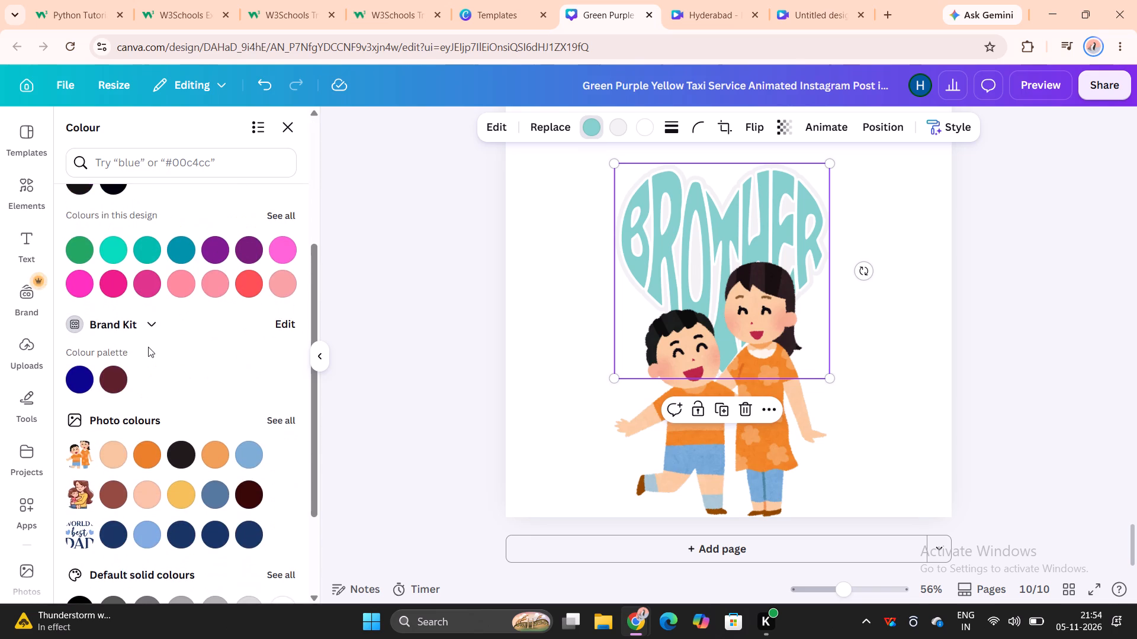
click(149, 454)
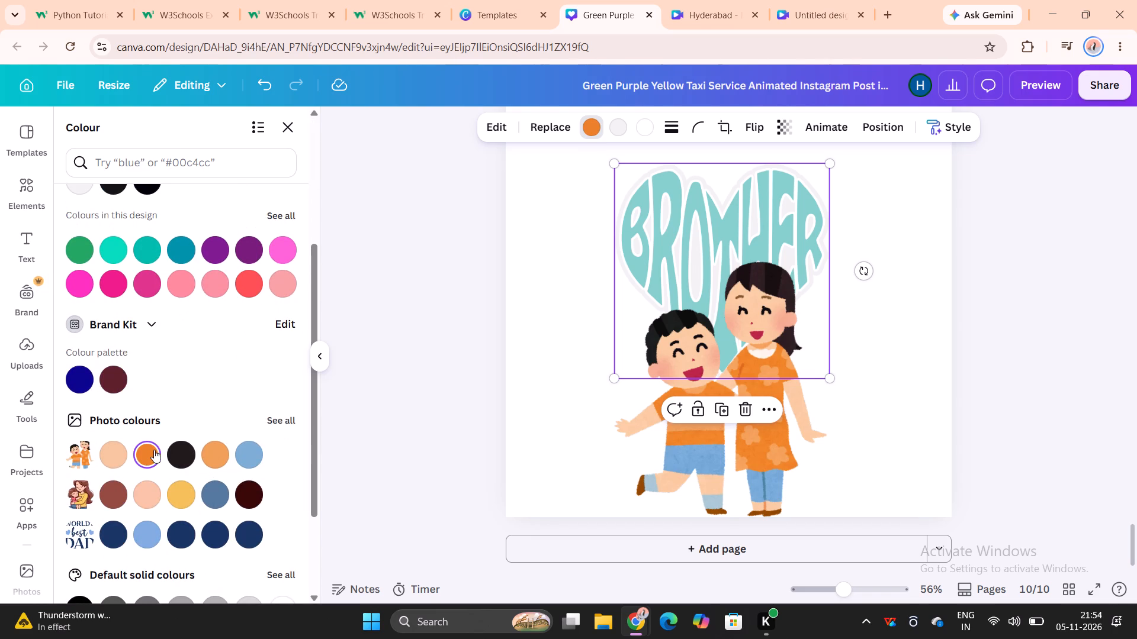
click(613, 122)
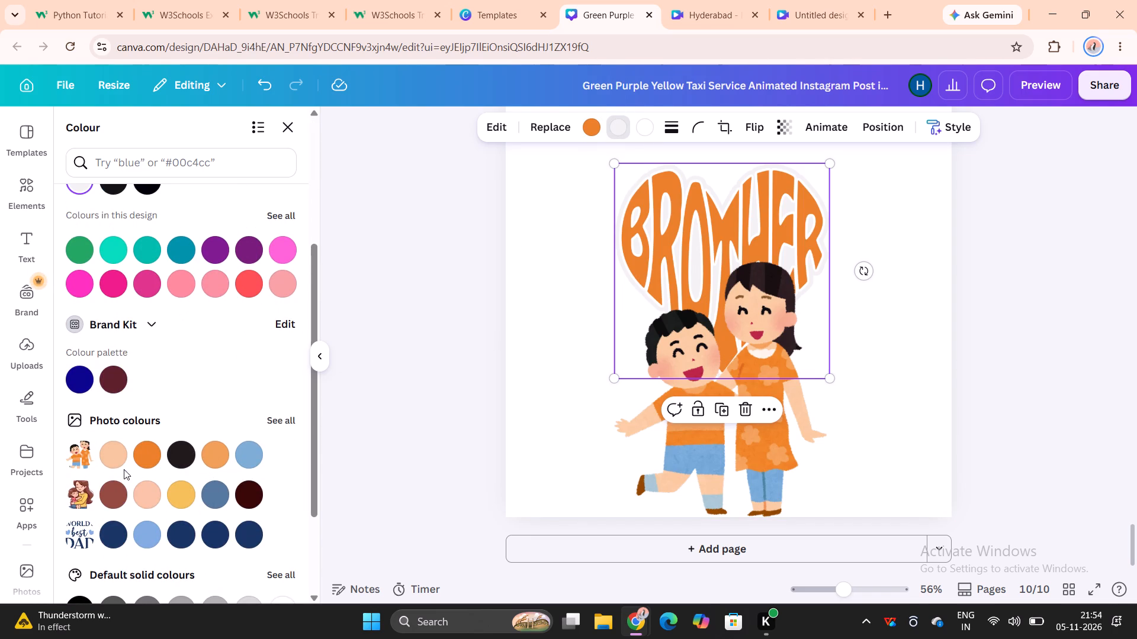
click(111, 456)
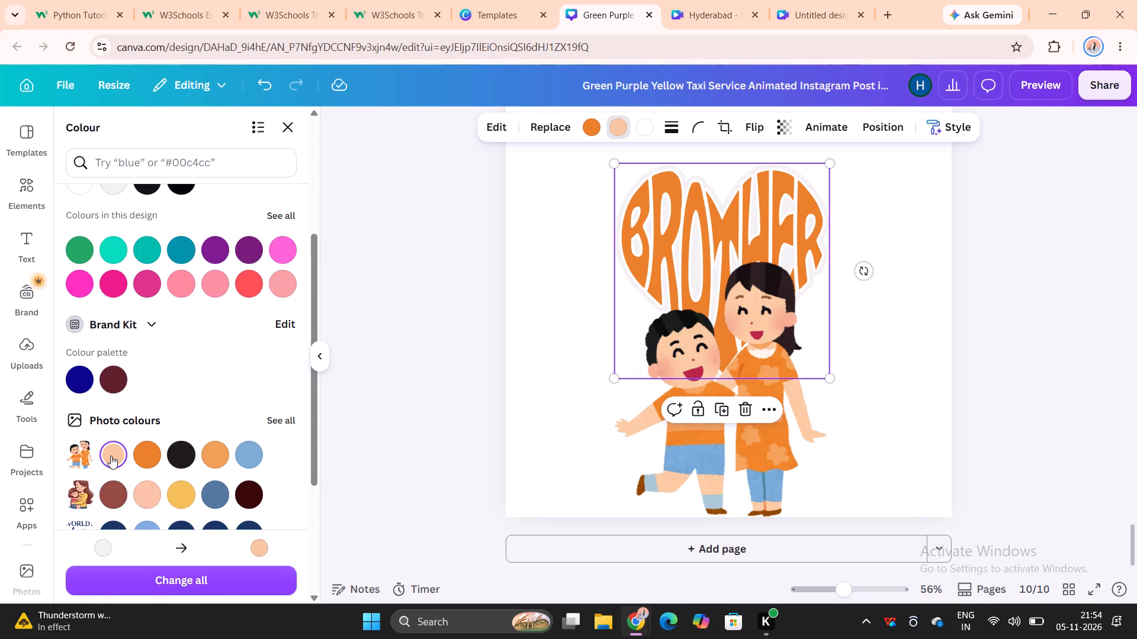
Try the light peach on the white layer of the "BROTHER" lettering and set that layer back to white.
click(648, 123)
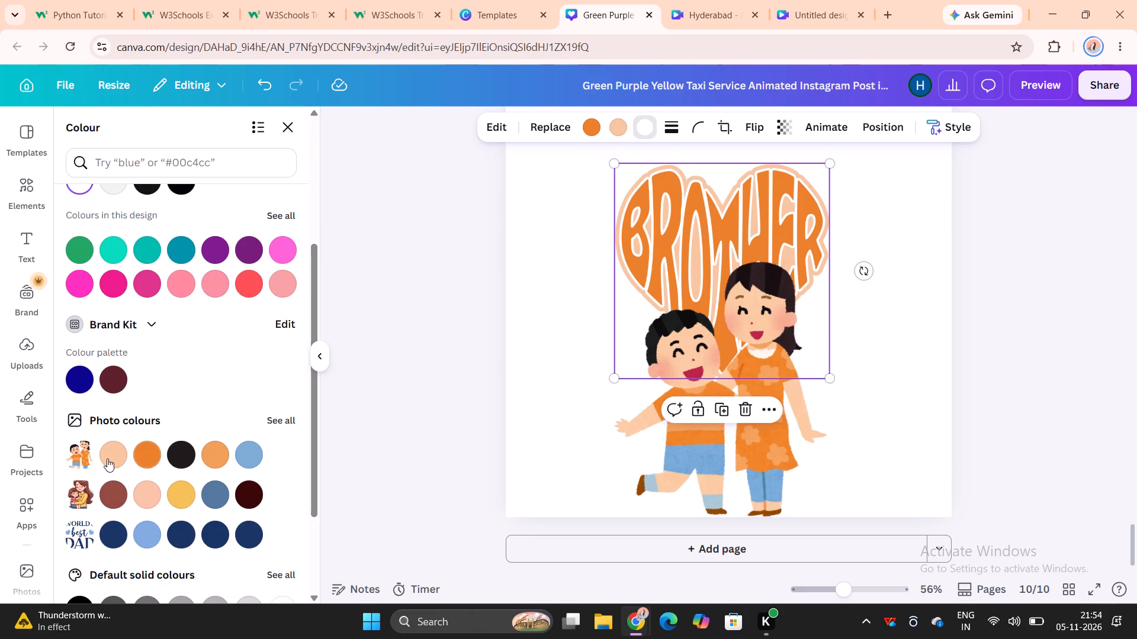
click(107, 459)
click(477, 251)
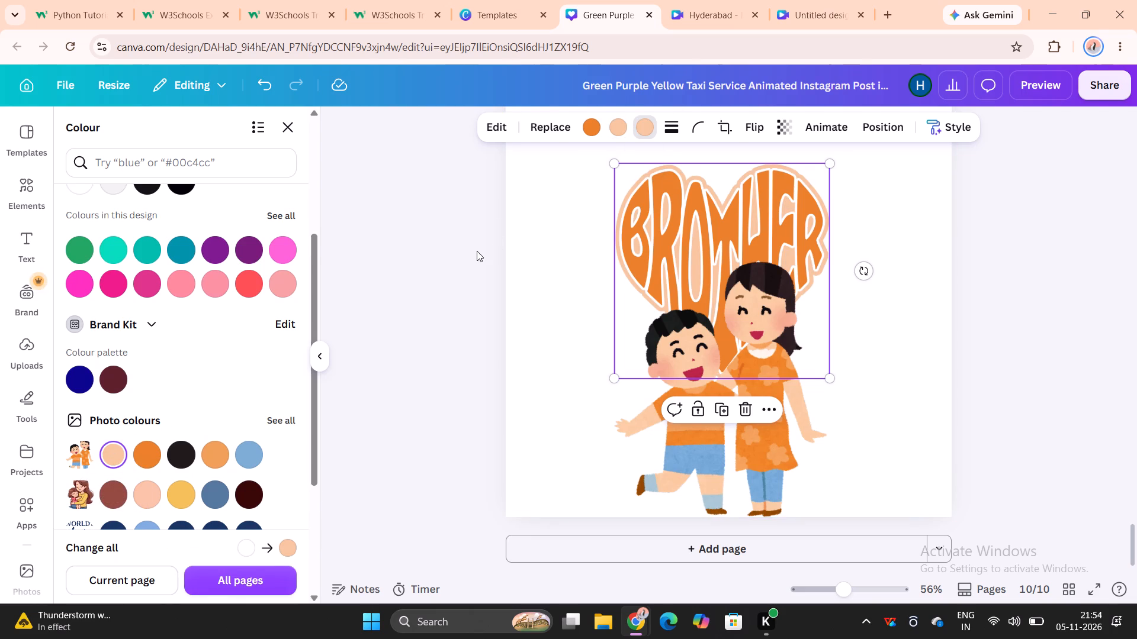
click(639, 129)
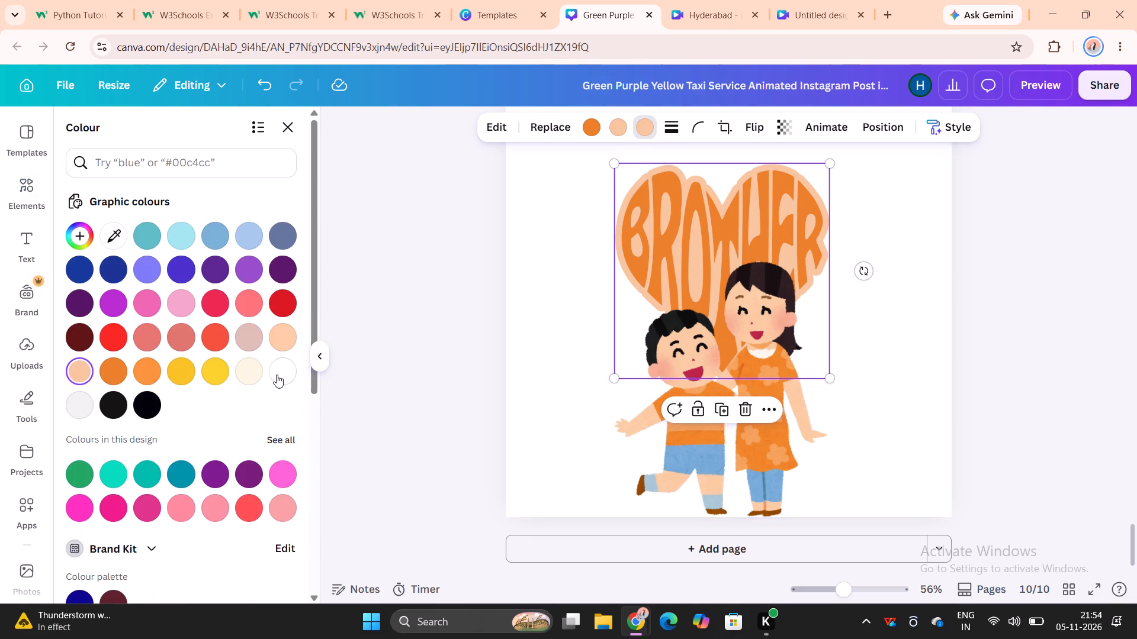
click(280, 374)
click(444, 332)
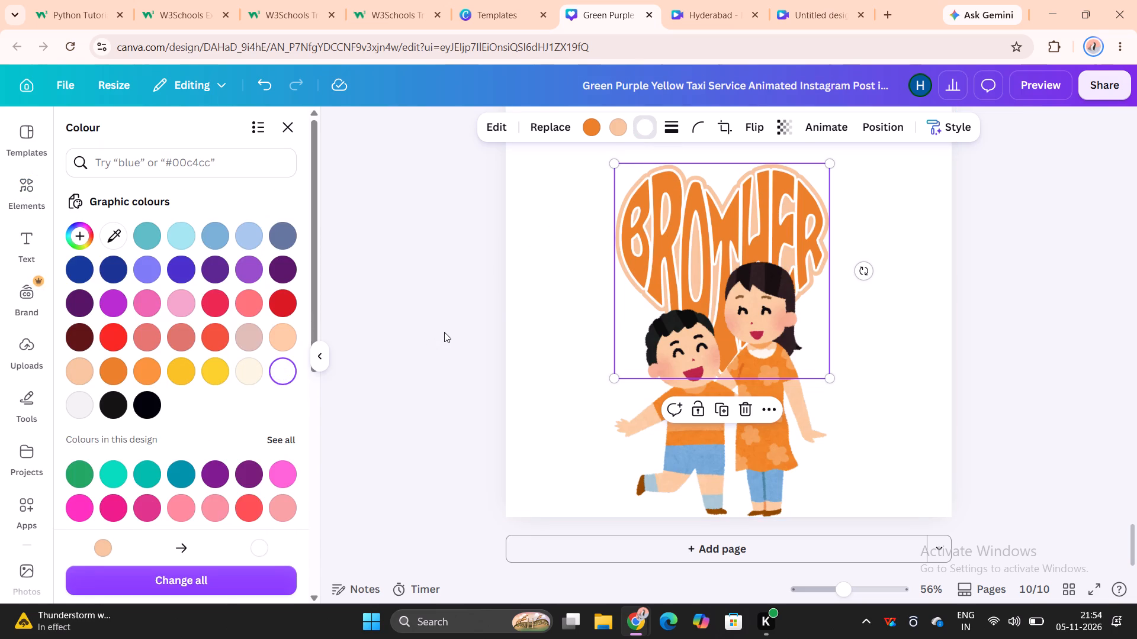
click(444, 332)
Search the elements for "ballons" and look through the graphics results for a decoration for page 10.
scroll(939, 388, up, 1)
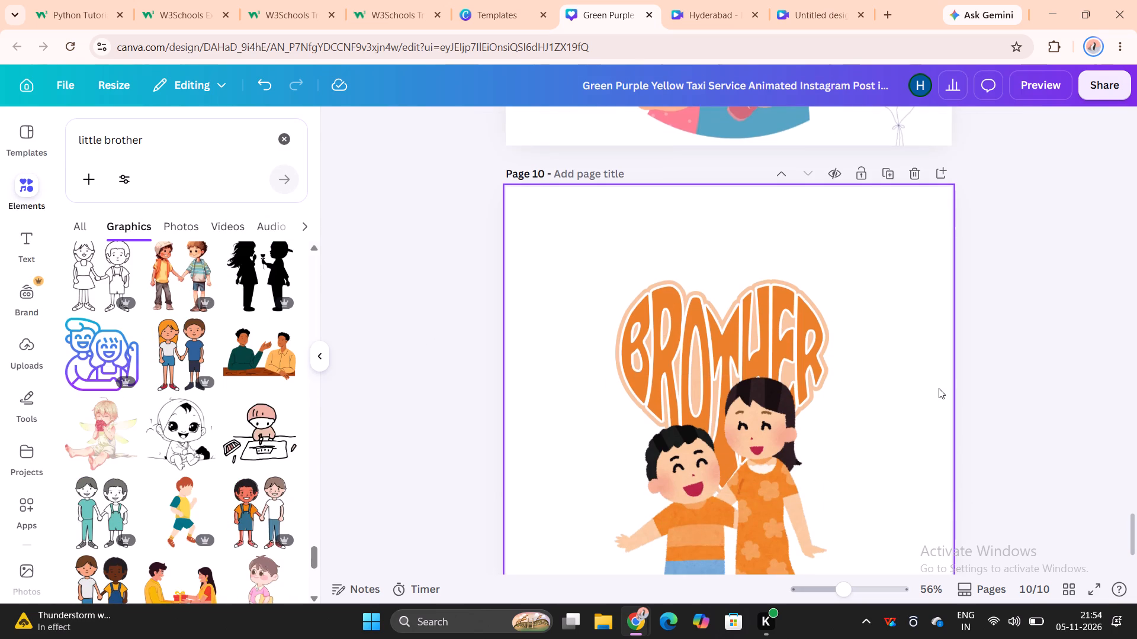
scroll(939, 388, up, 1)
scroll(939, 388, down, 2)
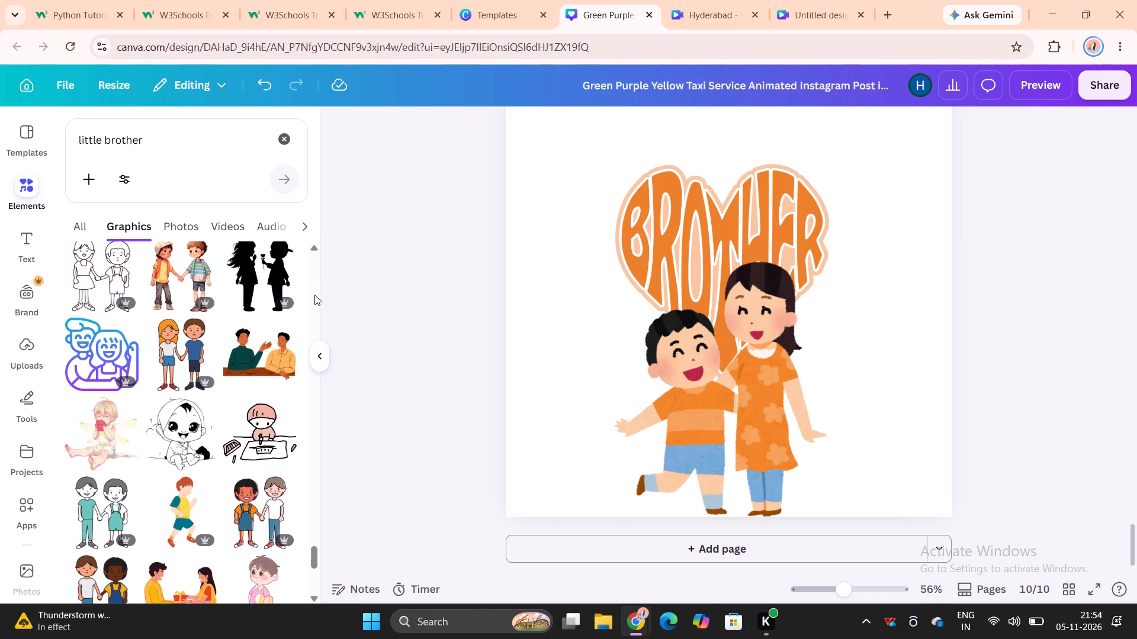
click(284, 134)
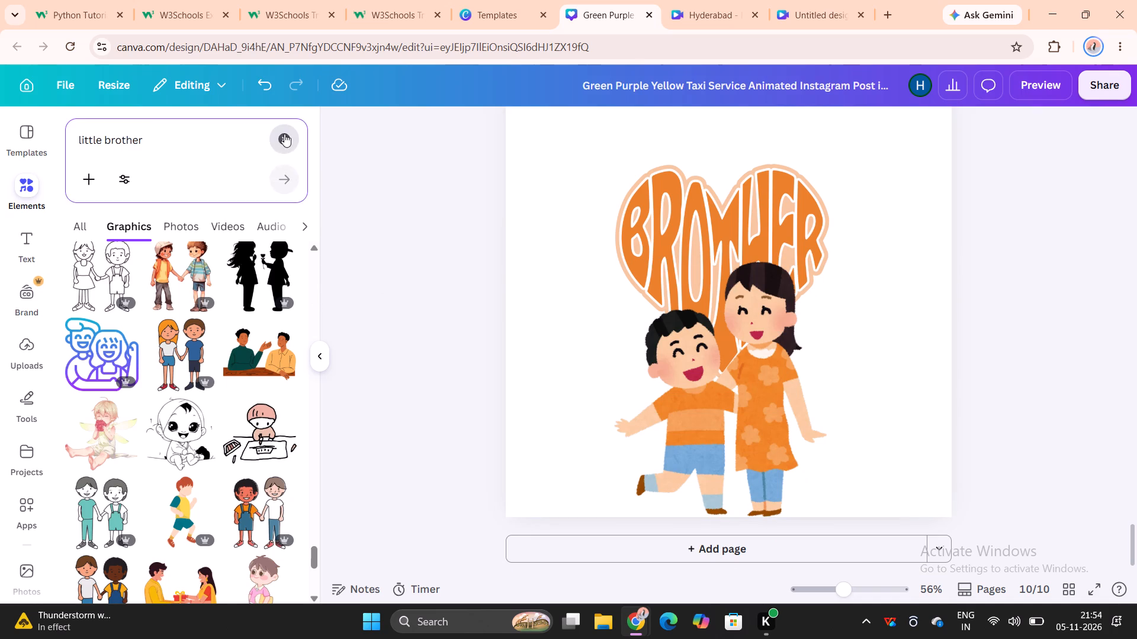
text(ballons)
key(Return)
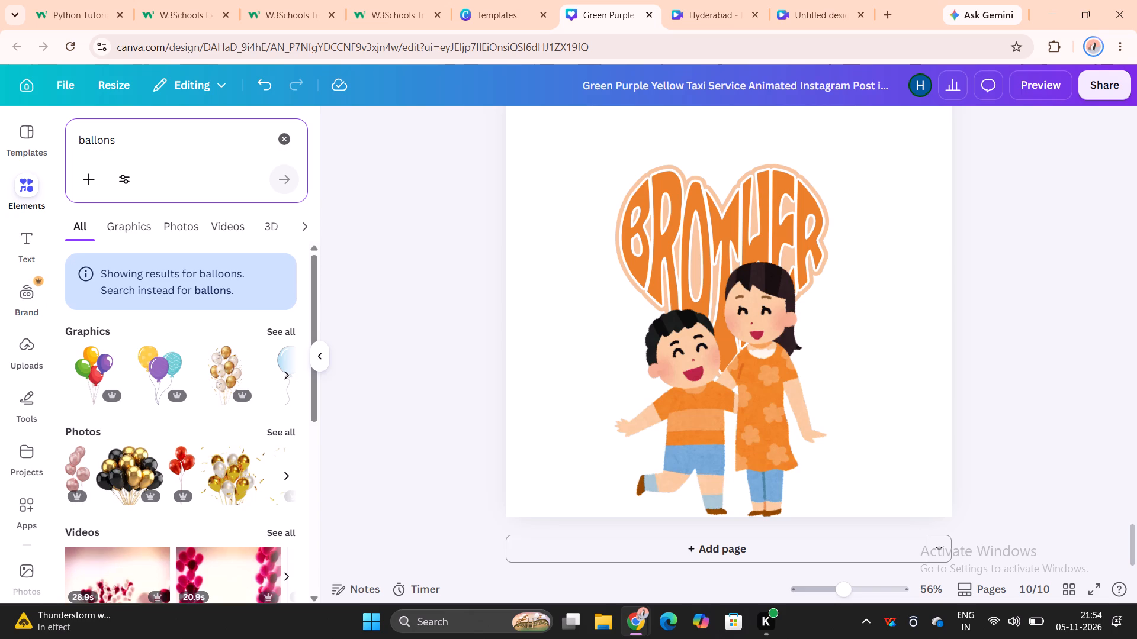
click(272, 328)
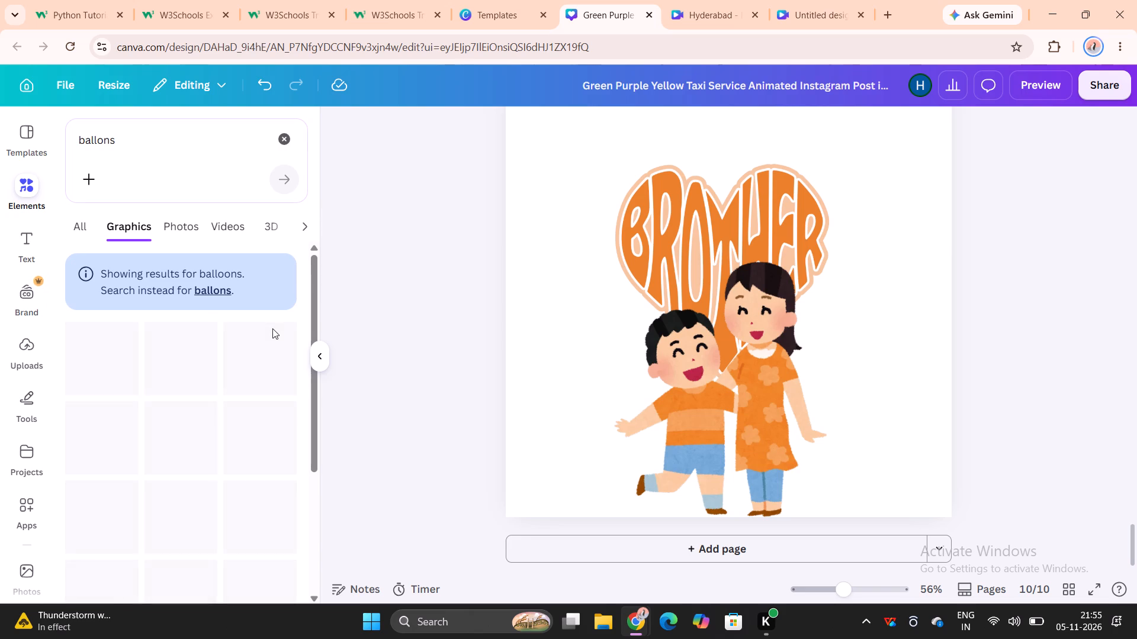
scroll(272, 328, down, 3)
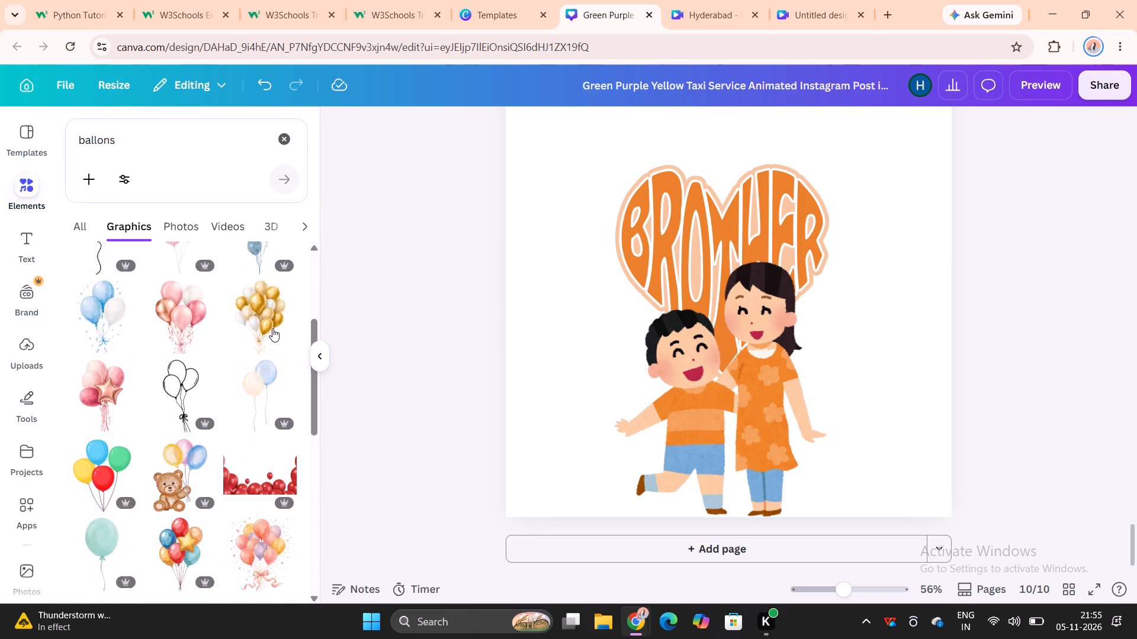
scroll(272, 328, down, 2)
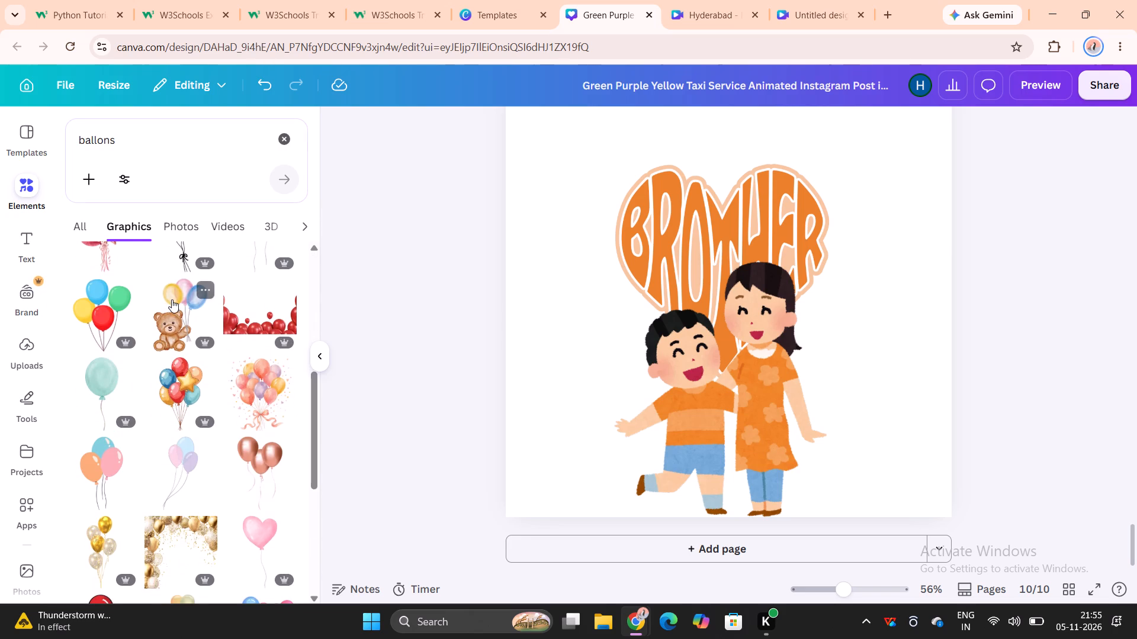
scroll(174, 302, down, 5)
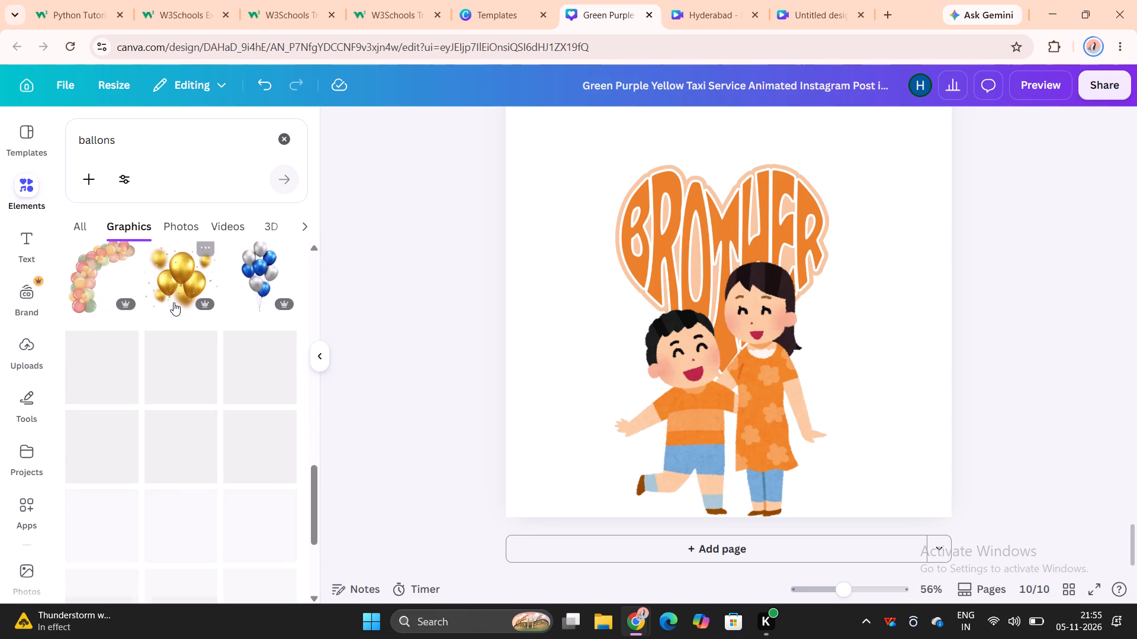
Search the elements for "ps5" and look through the graphics results for a decoration for page 10.
click(287, 131)
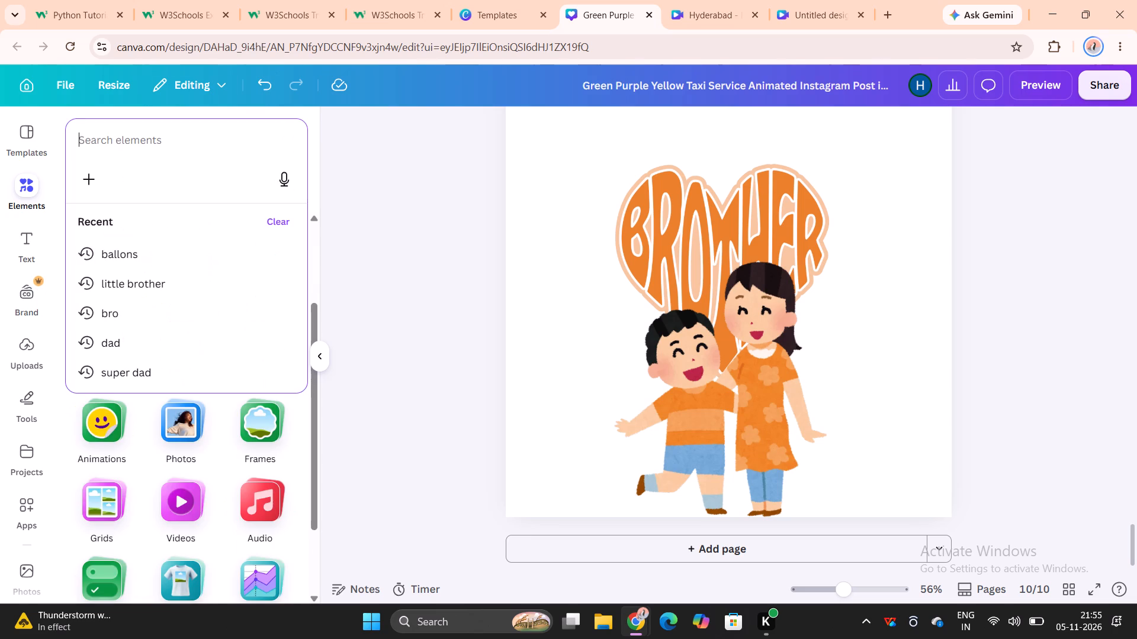
text(ps)
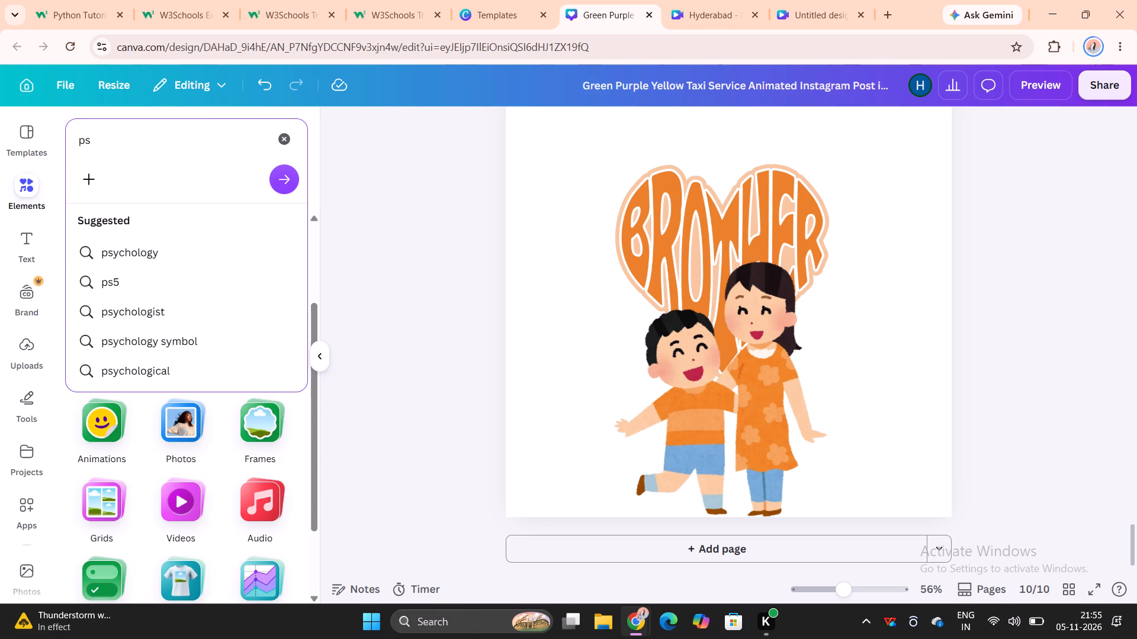
key(5)
key(Return)
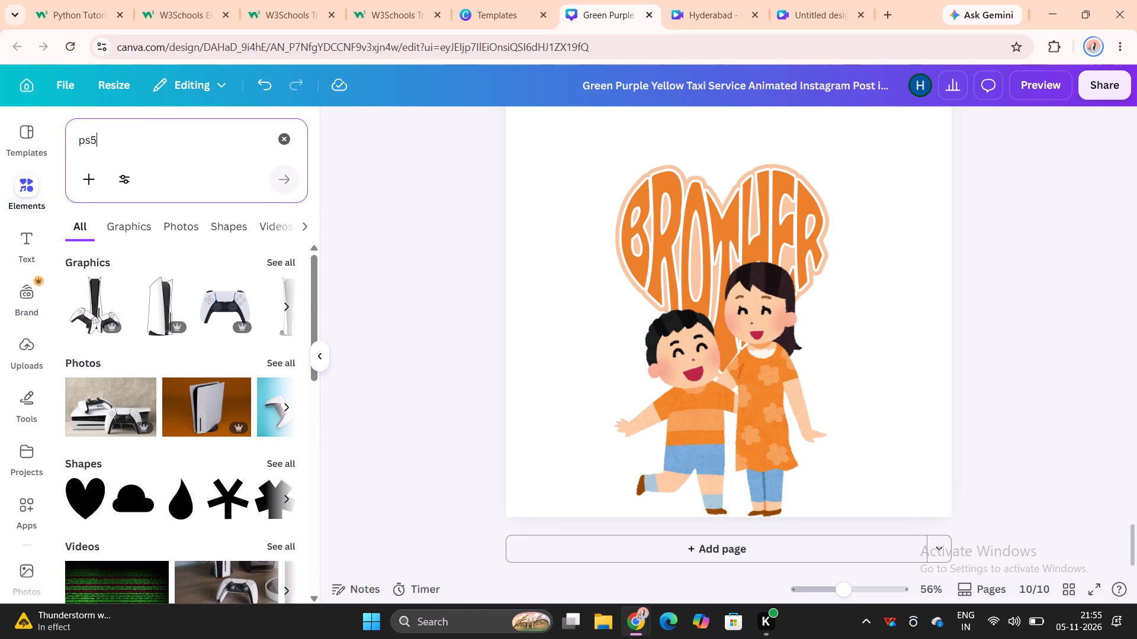
click(290, 262)
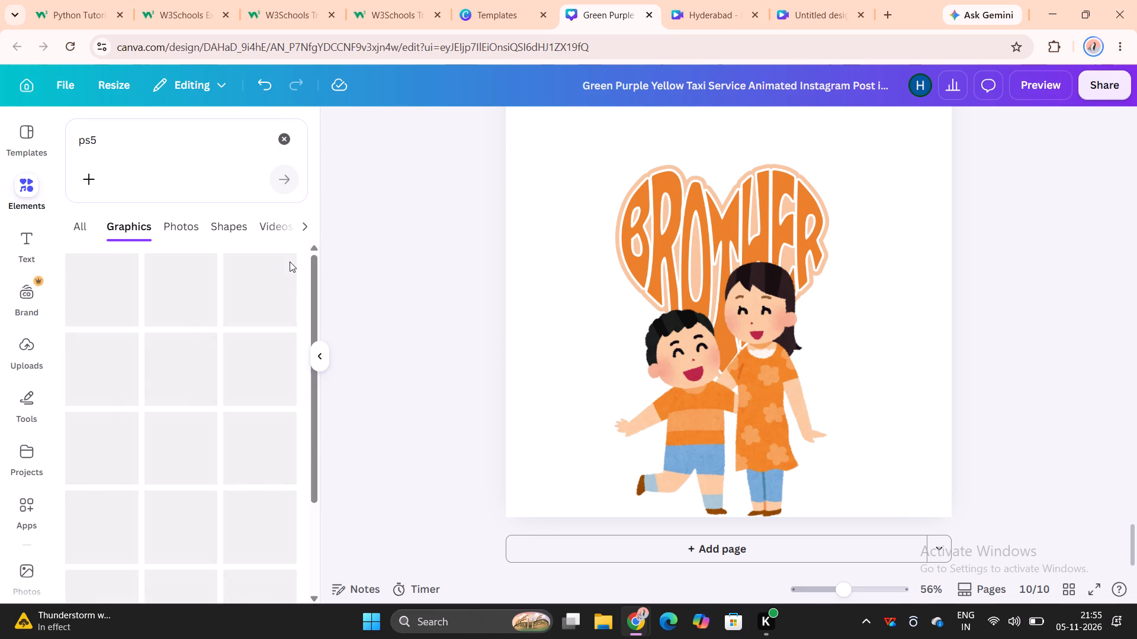
scroll(252, 348, down, 1)
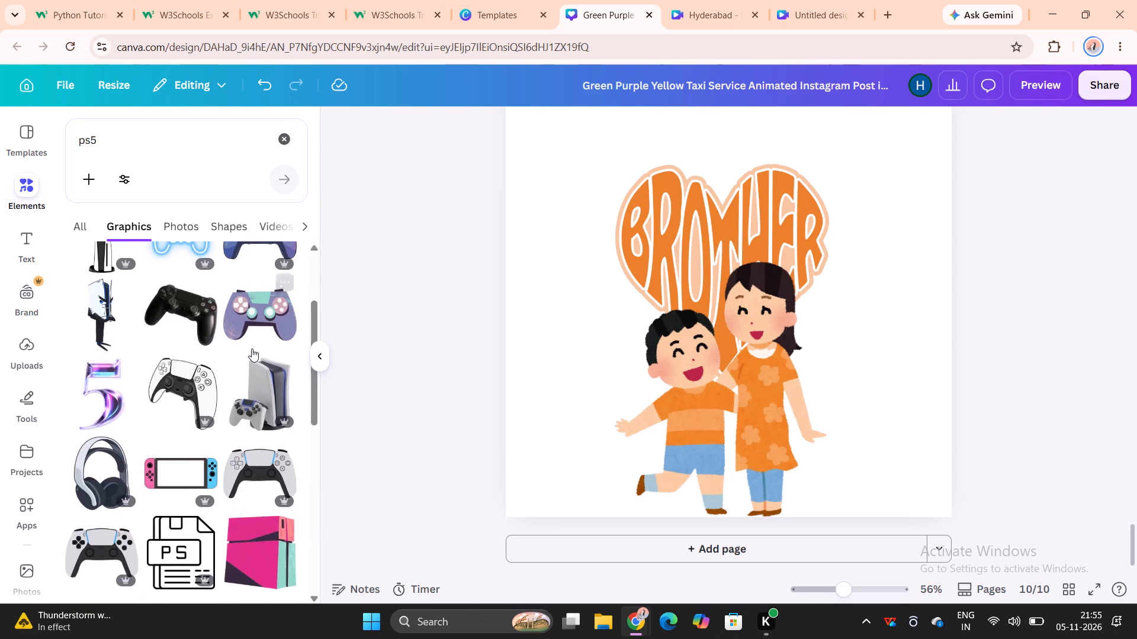
scroll(252, 348, down, 1)
scroll(252, 348, up, 6)
Search the elements for "little brother" again and browse deep into the graphics results for another element that suits page 10.
click(285, 143)
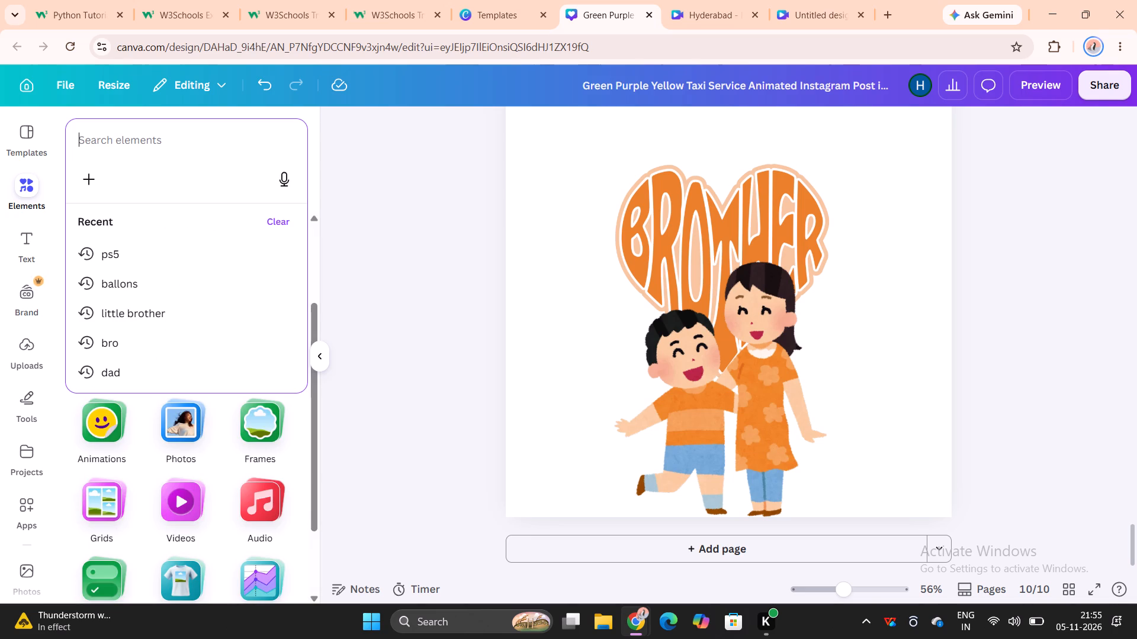
click(239, 314)
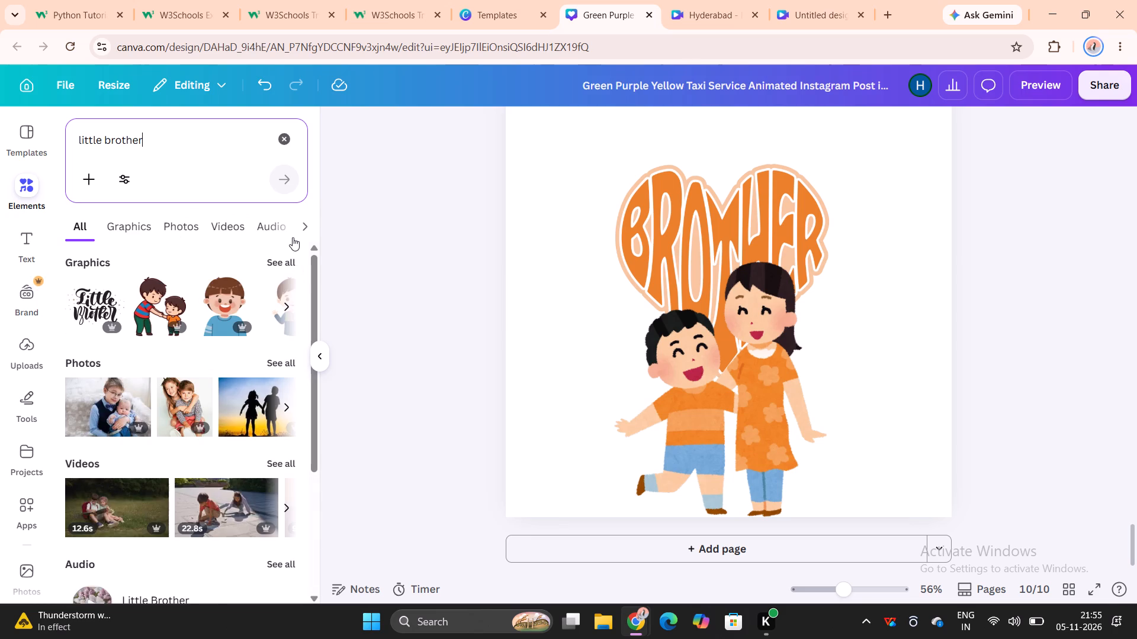
click(289, 258)
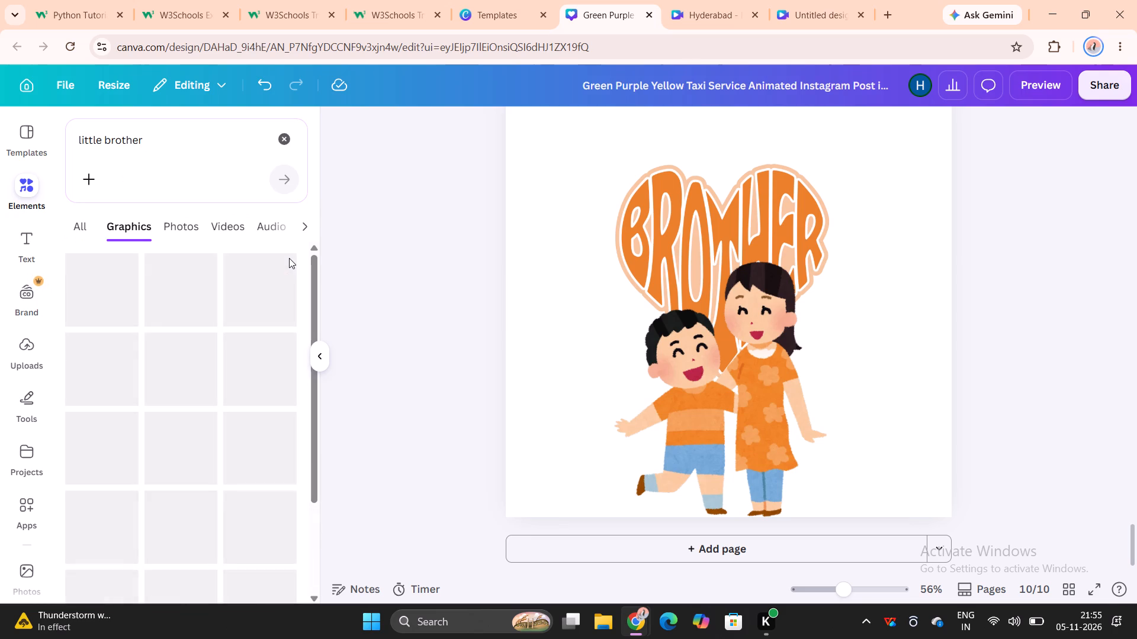
scroll(261, 357, down, 1)
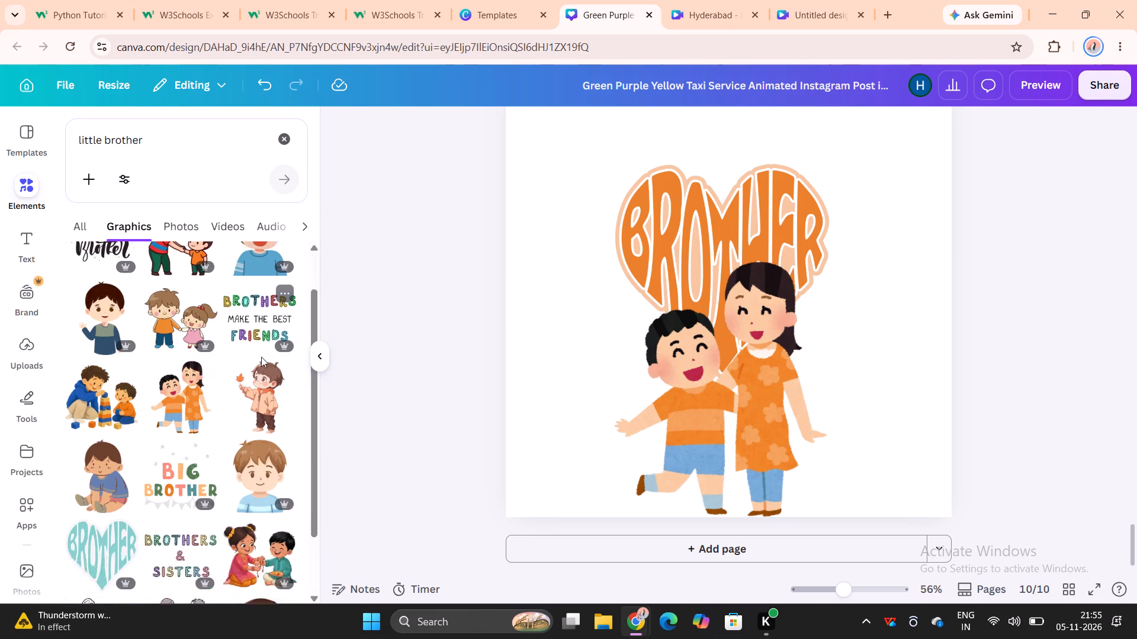
scroll(261, 357, down, 5)
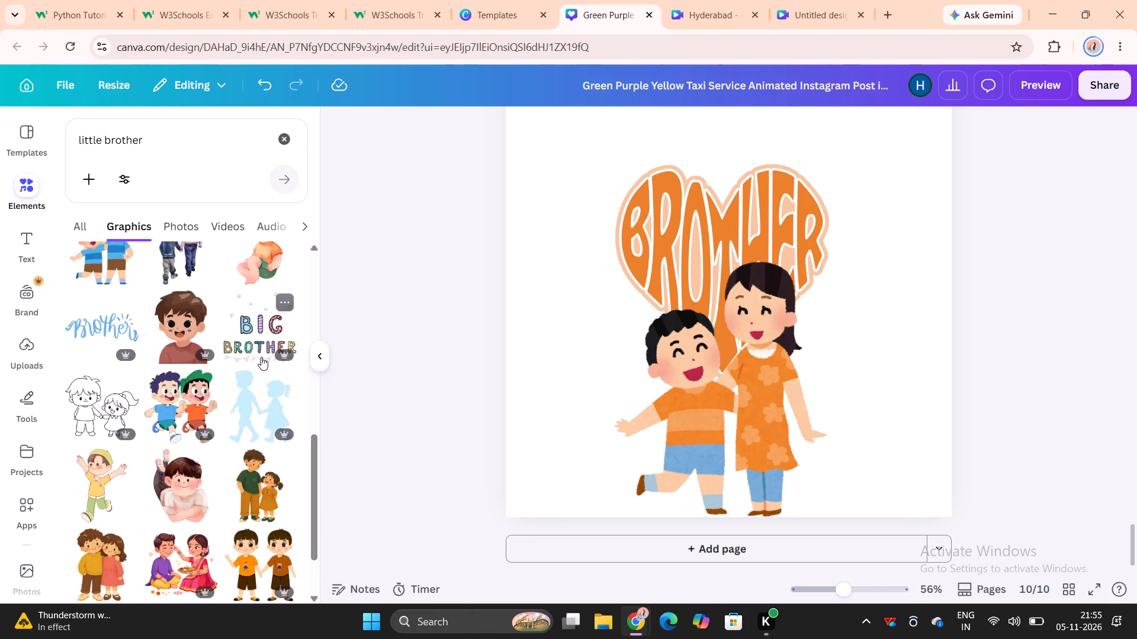
scroll(261, 357, up, 1)
scroll(261, 357, down, 12)
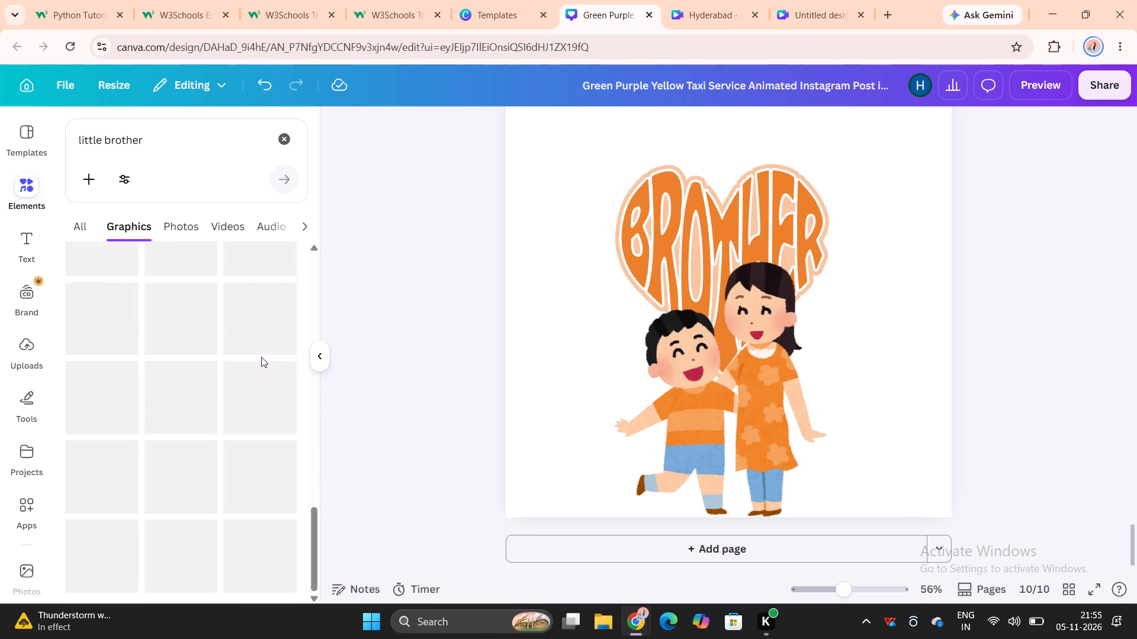
scroll(261, 357, up, 2)
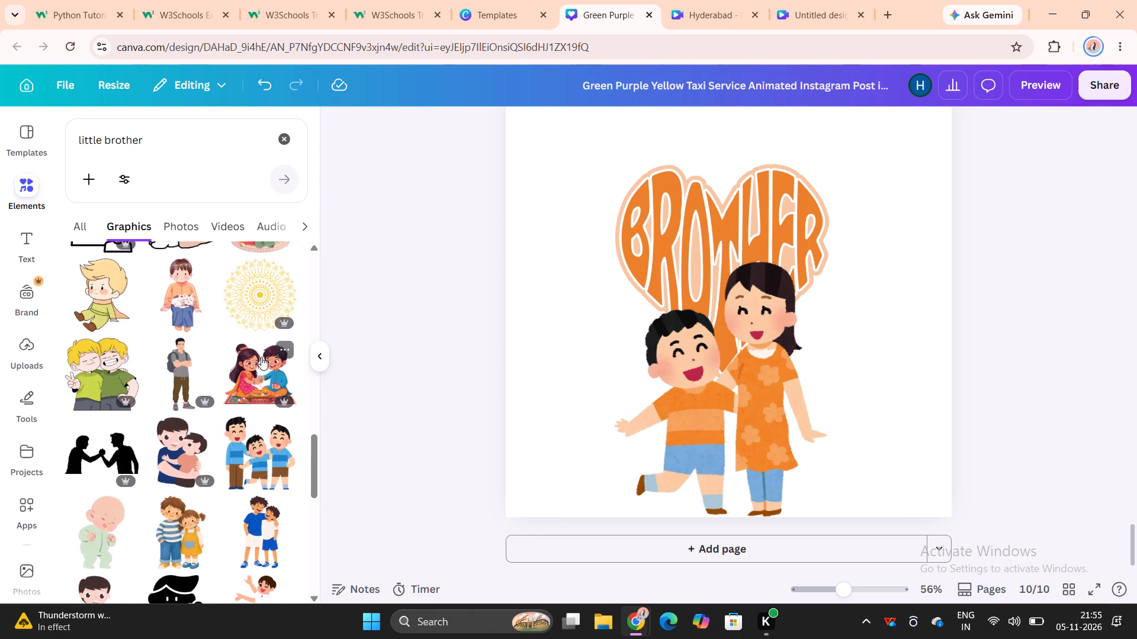
scroll(261, 357, up, 1)
scroll(261, 357, down, 4)
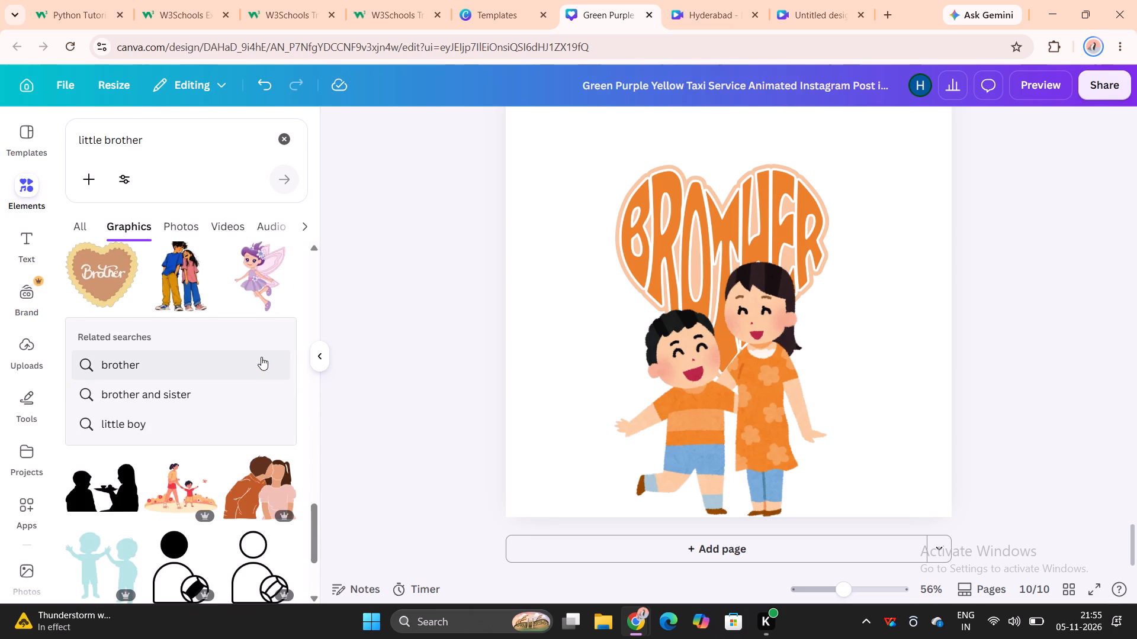
scroll(261, 357, down, 1)
scroll(261, 357, up, 1)
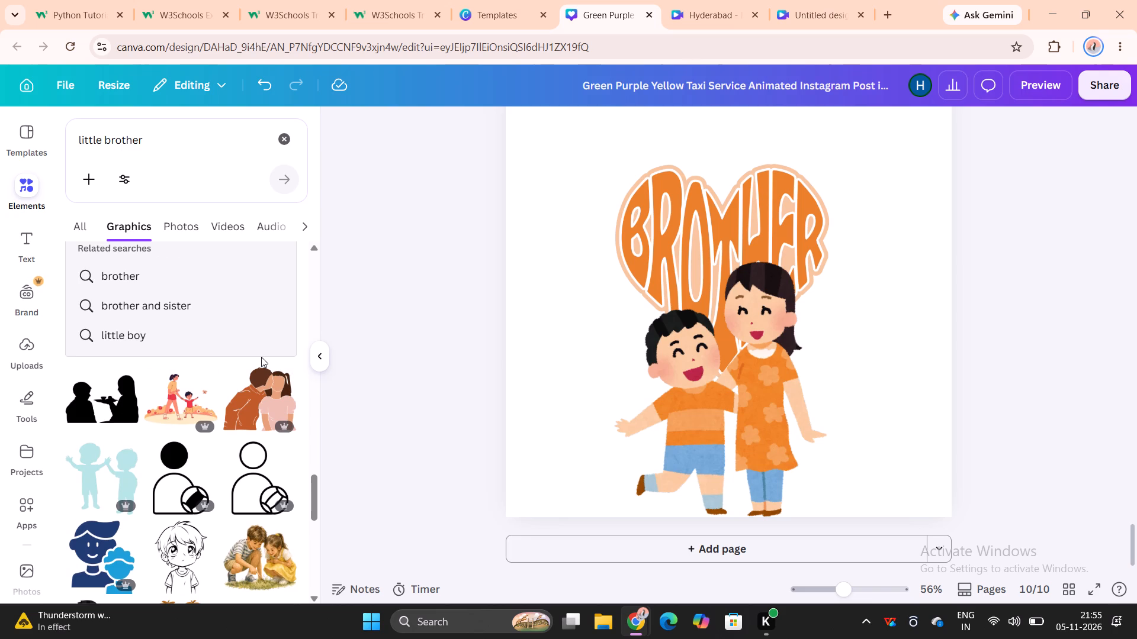
scroll(261, 357, down, 4)
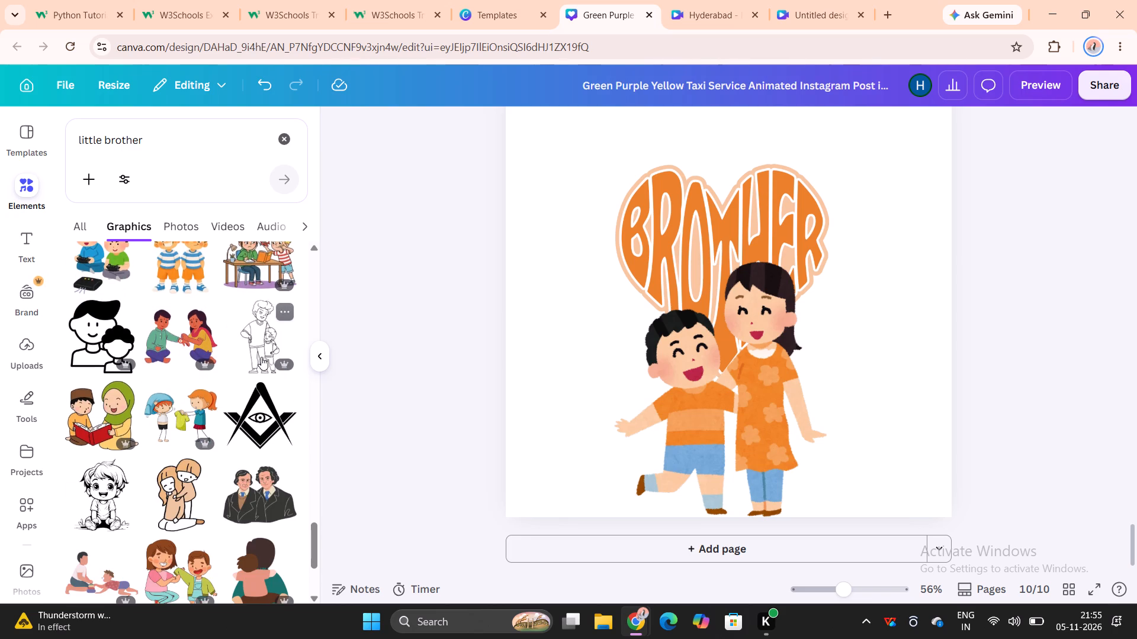
scroll(261, 357, down, 12)
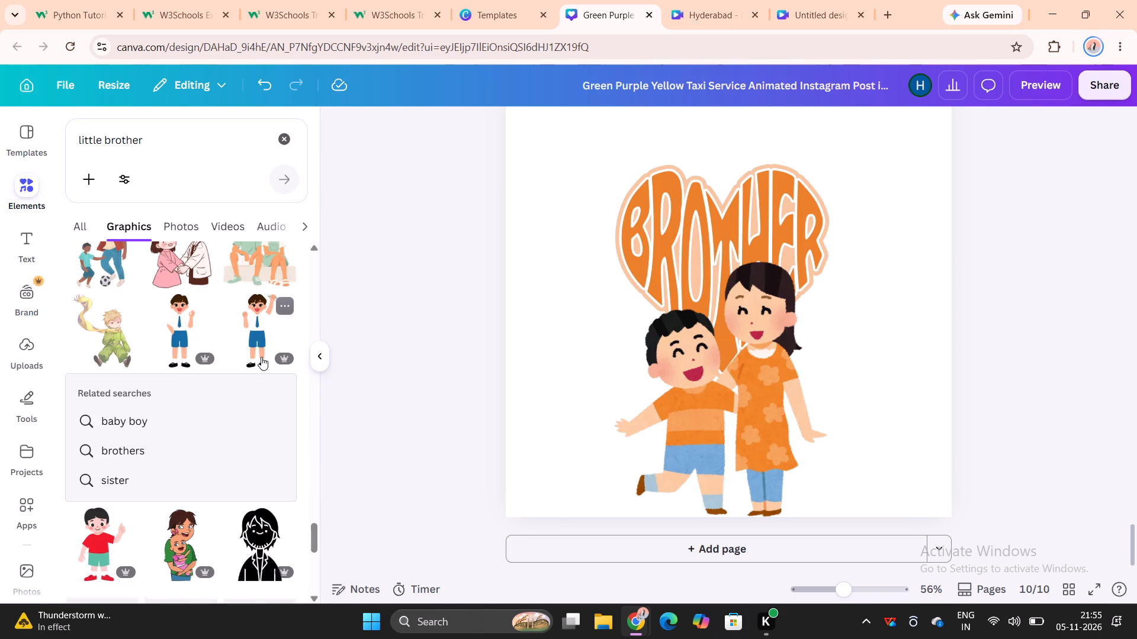
scroll(261, 357, down, 5)
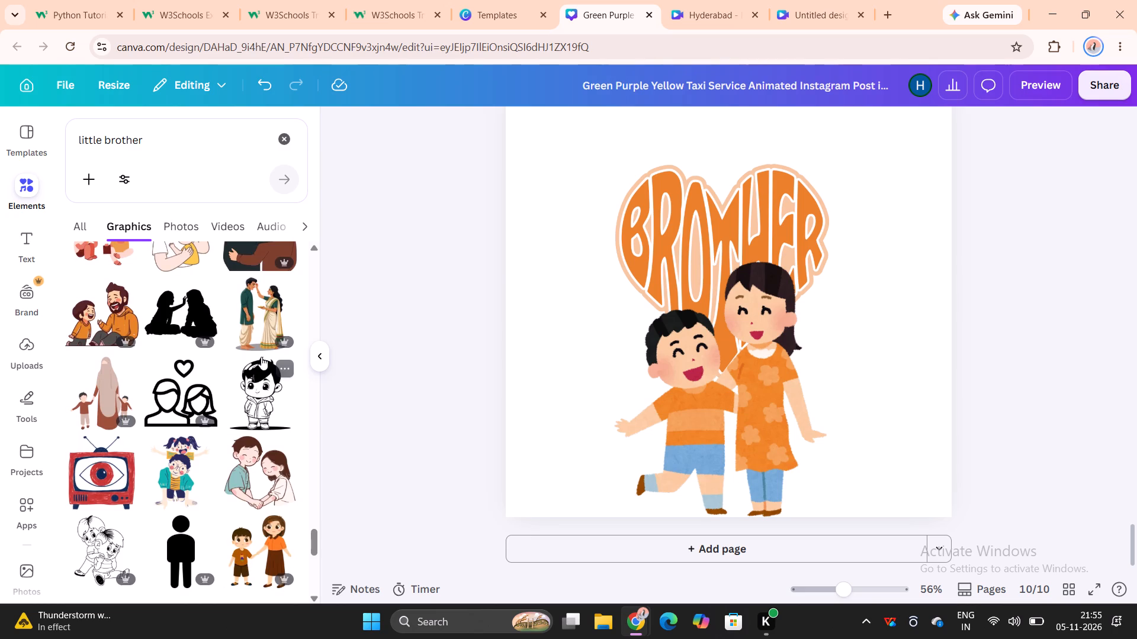
scroll(261, 357, down, 6)
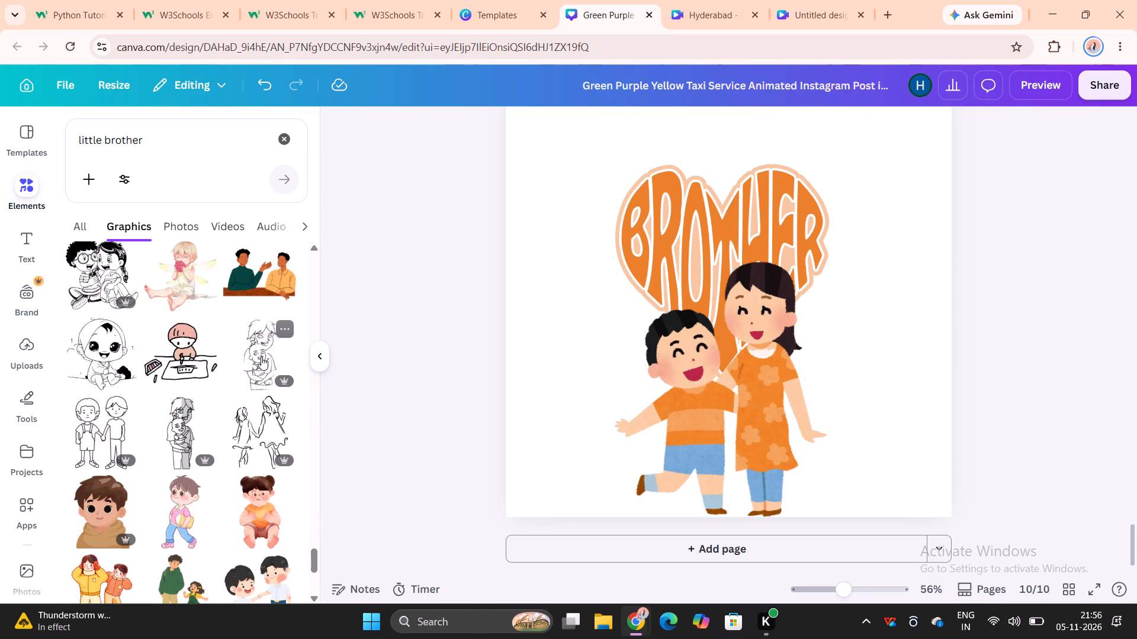
scroll(261, 357, down, 6)
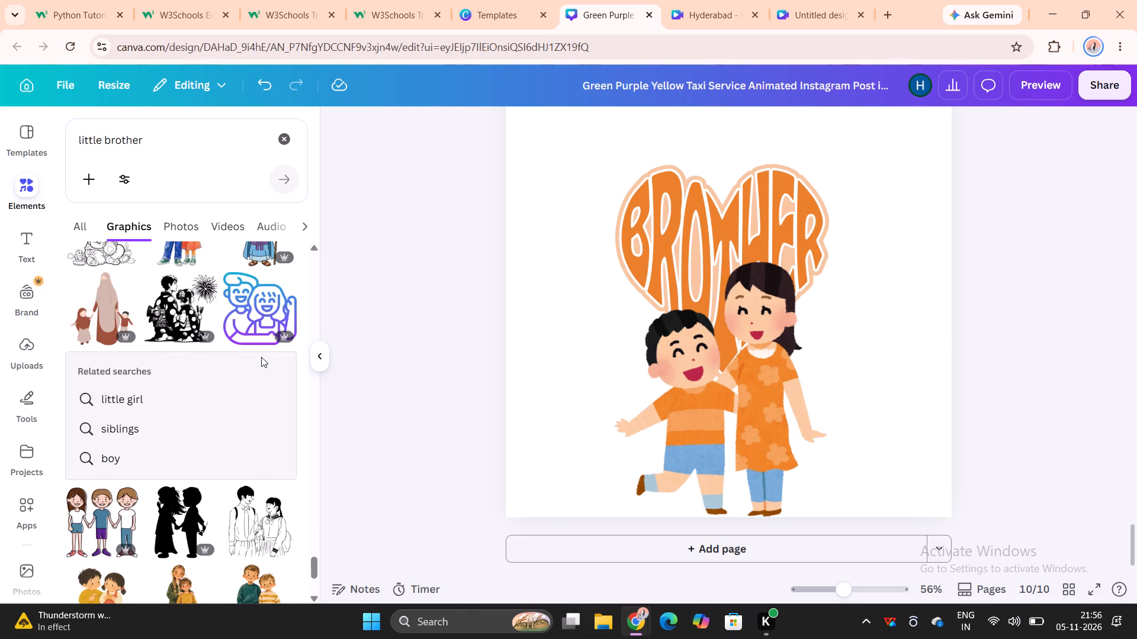
scroll(261, 357, down, 2)
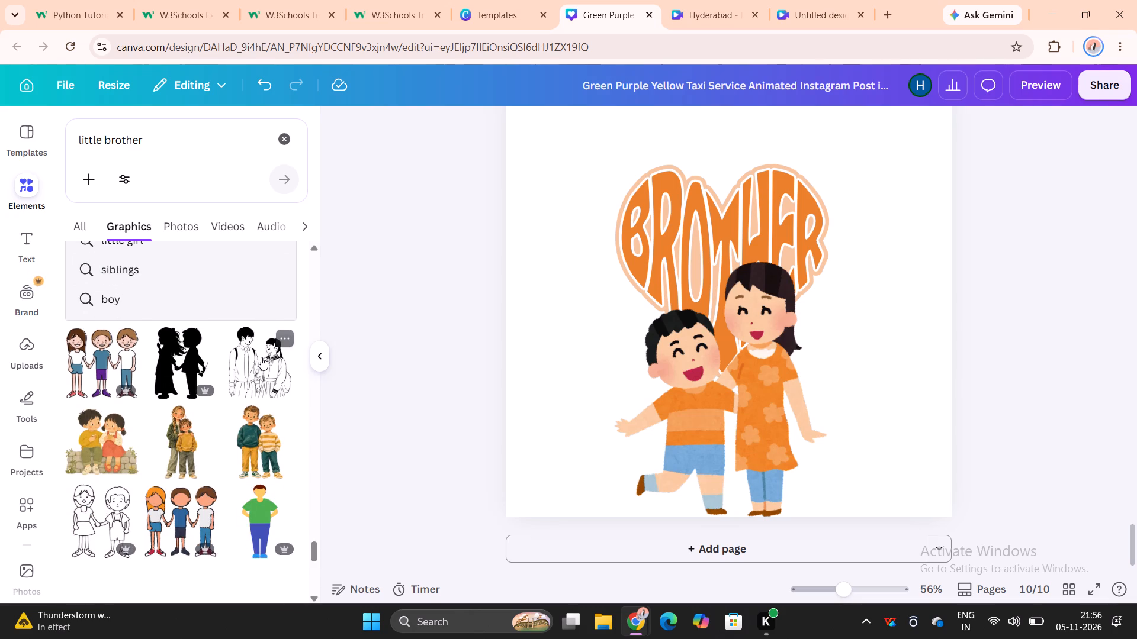
scroll(261, 357, down, 3)
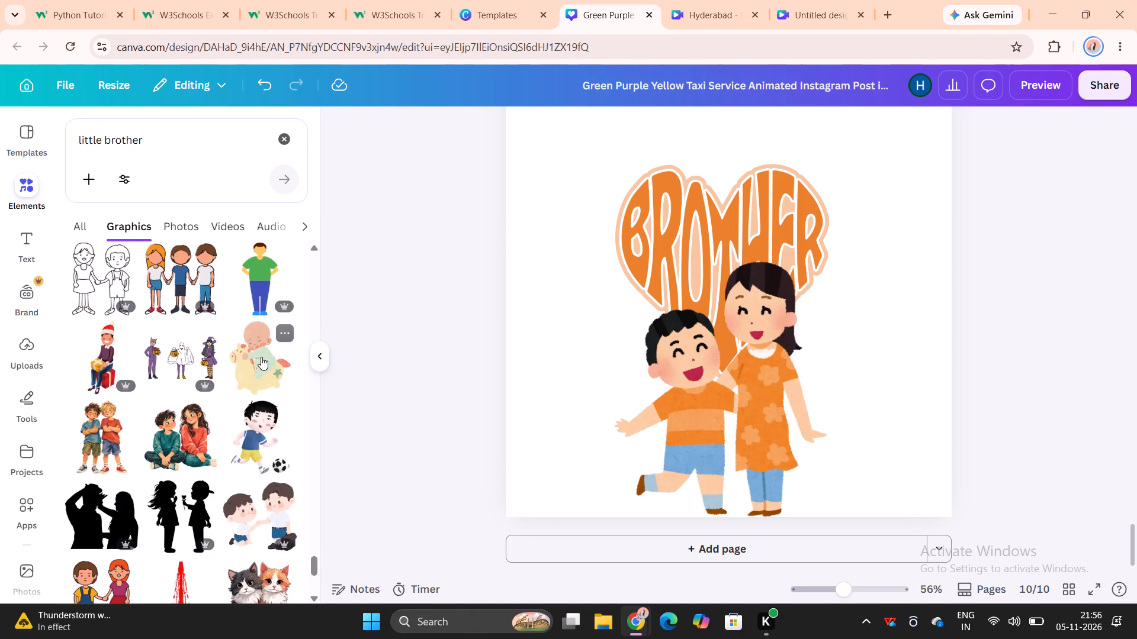
scroll(261, 357, down, 1)
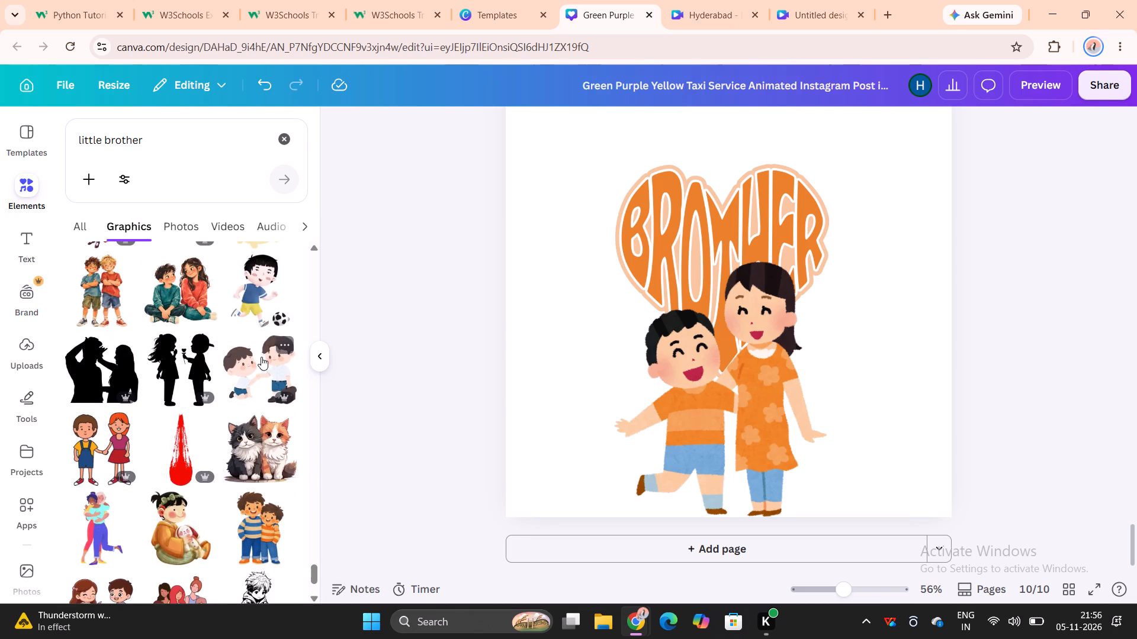
Search the elements for "cricket" and add the graphic of a blue-handled wooden bat with a red ball to page 10.
click(279, 143)
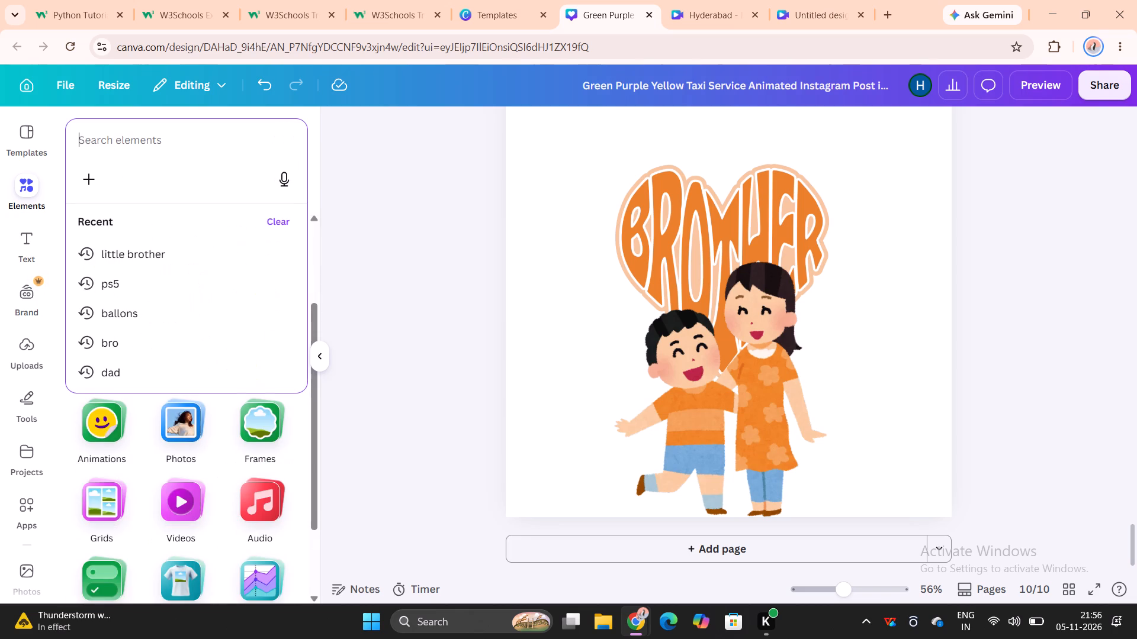
text(cric)
key(Down)
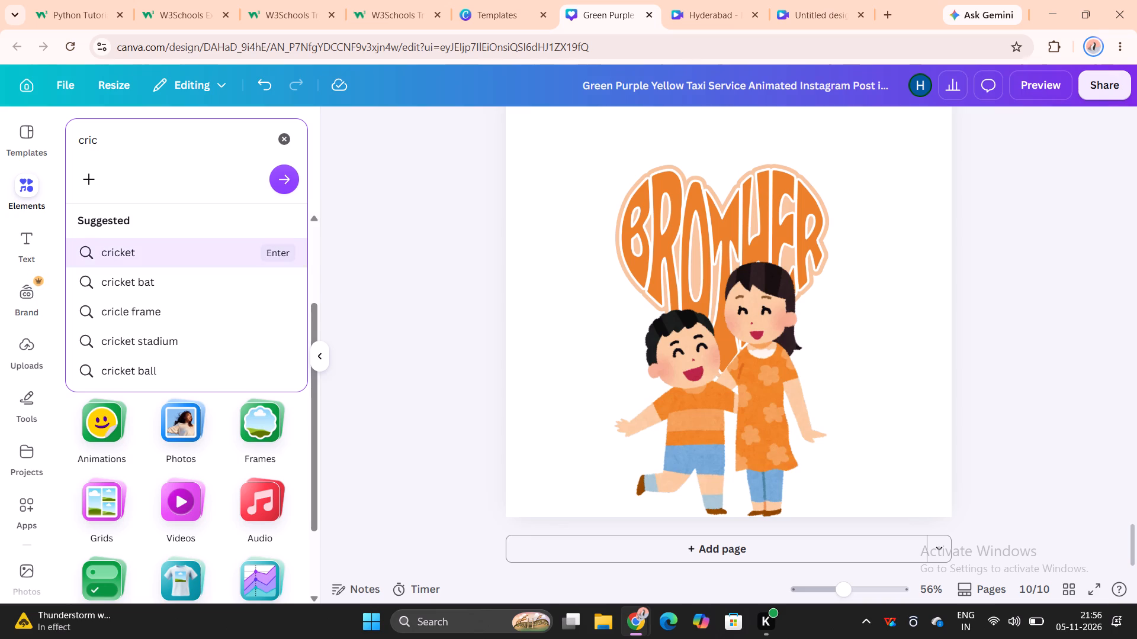
key(Return)
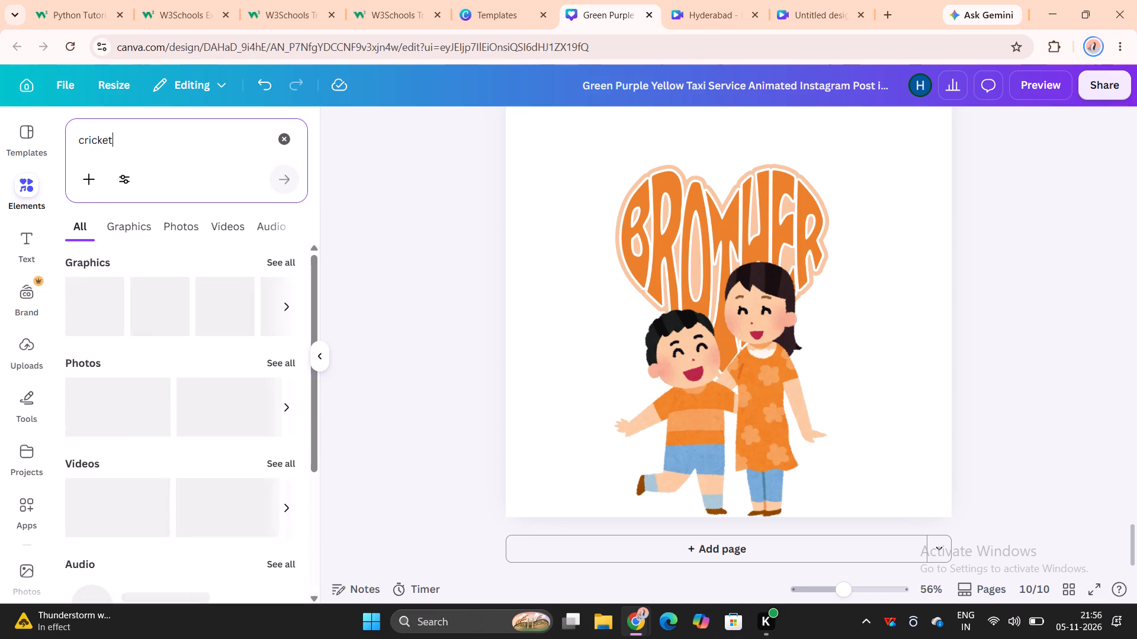
click(282, 268)
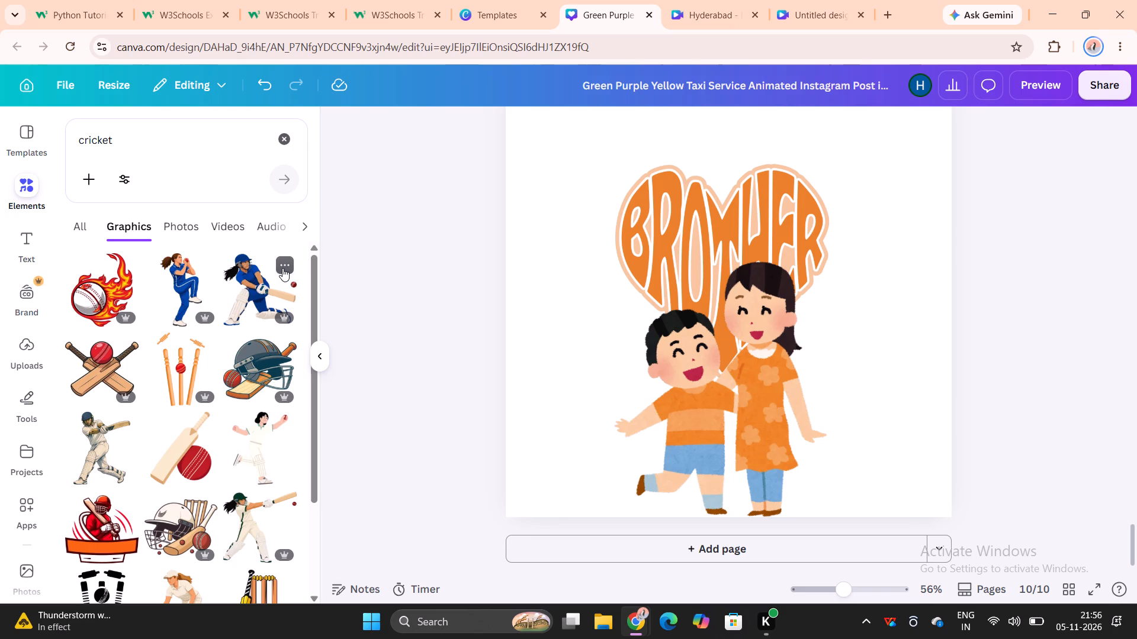
drag(257, 454, 192, 436)
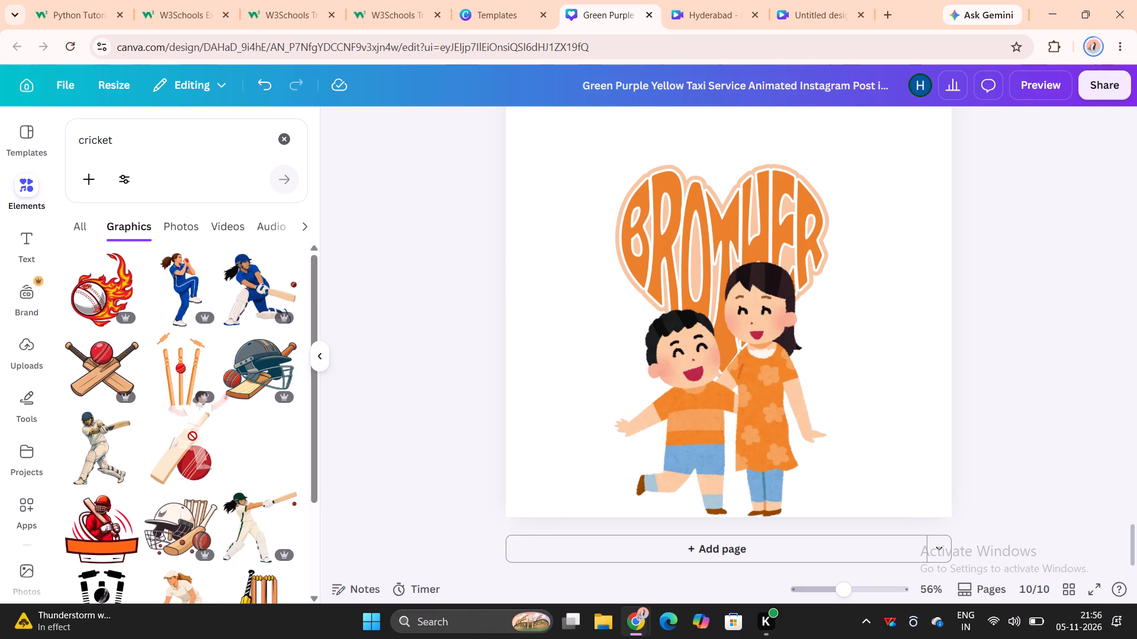
drag(192, 436, 192, 451)
scroll(192, 451, down, 4)
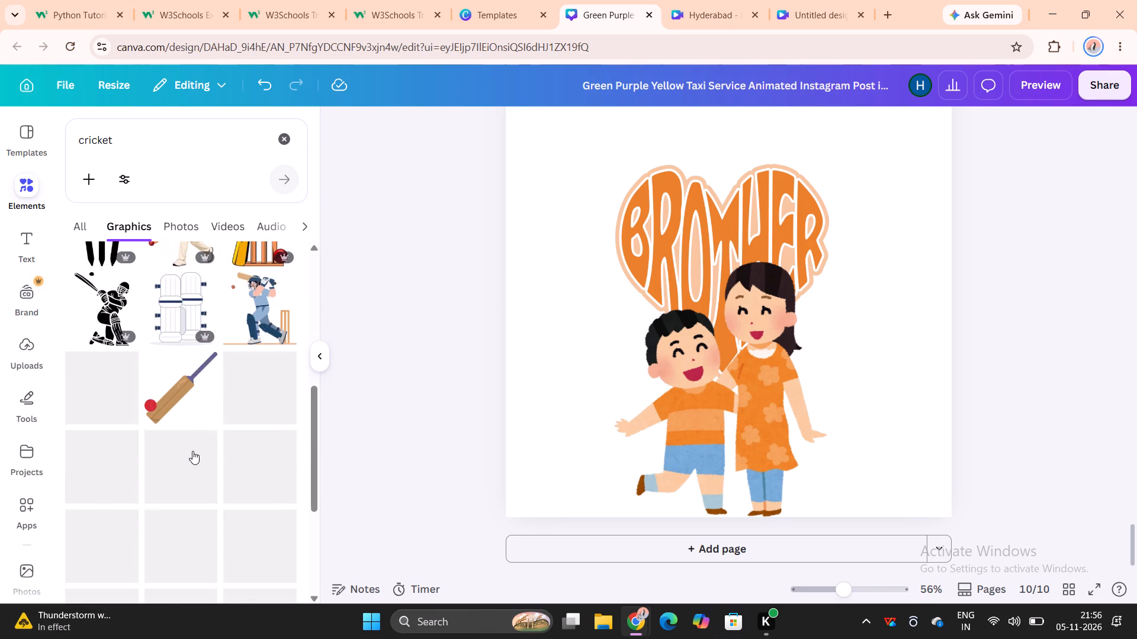
scroll(192, 451, down, 1)
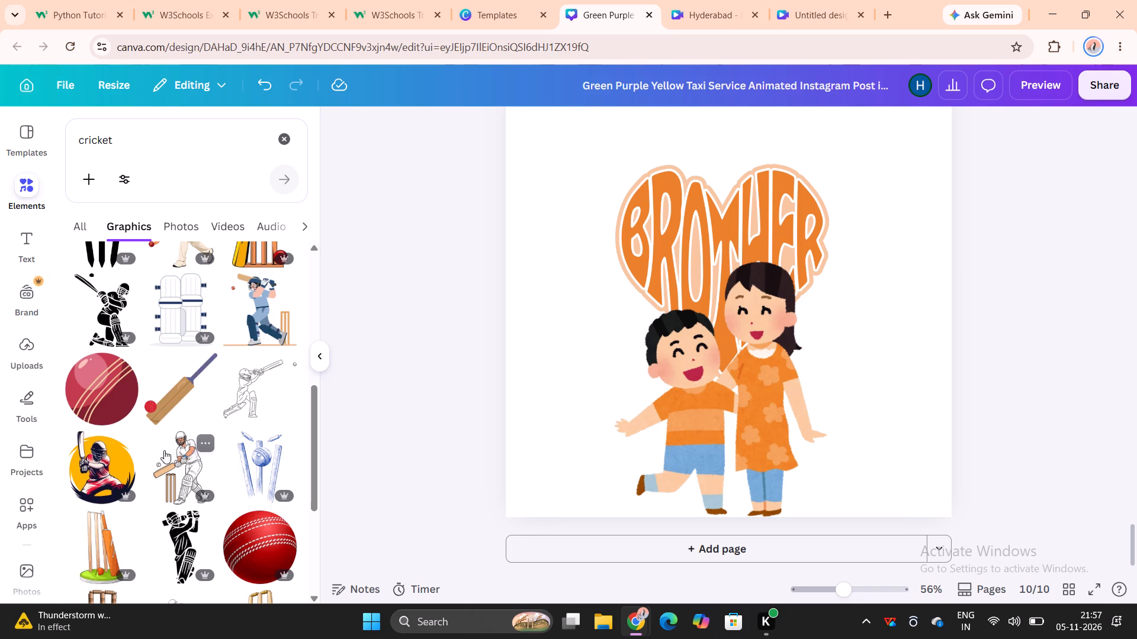
scroll(124, 399, down, 5)
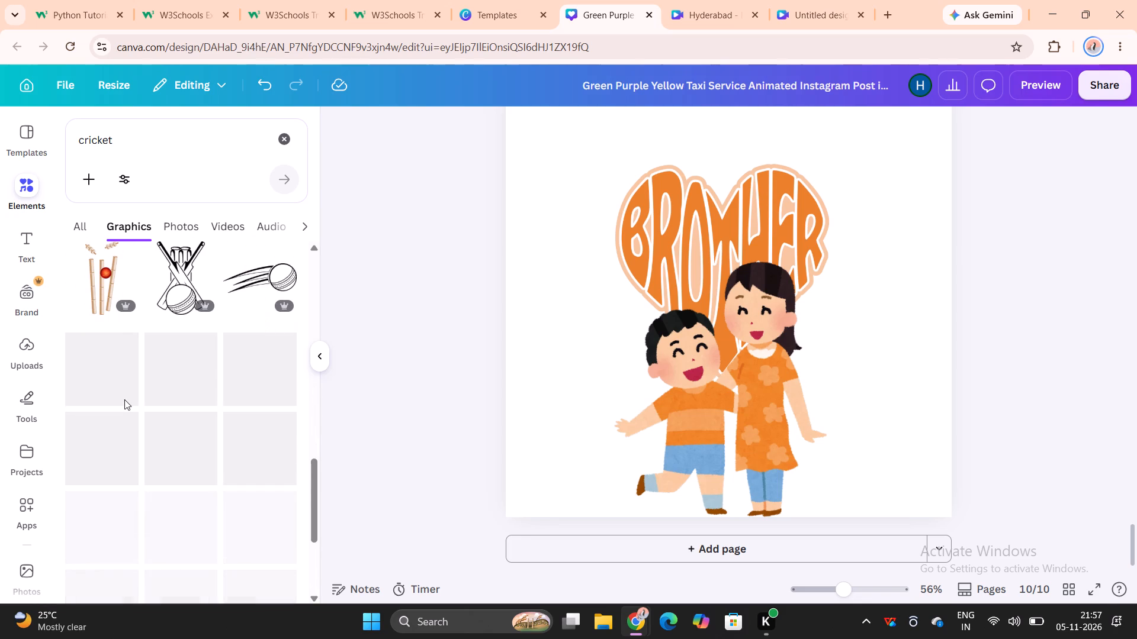
scroll(124, 399, down, 1)
scroll(124, 399, up, 3)
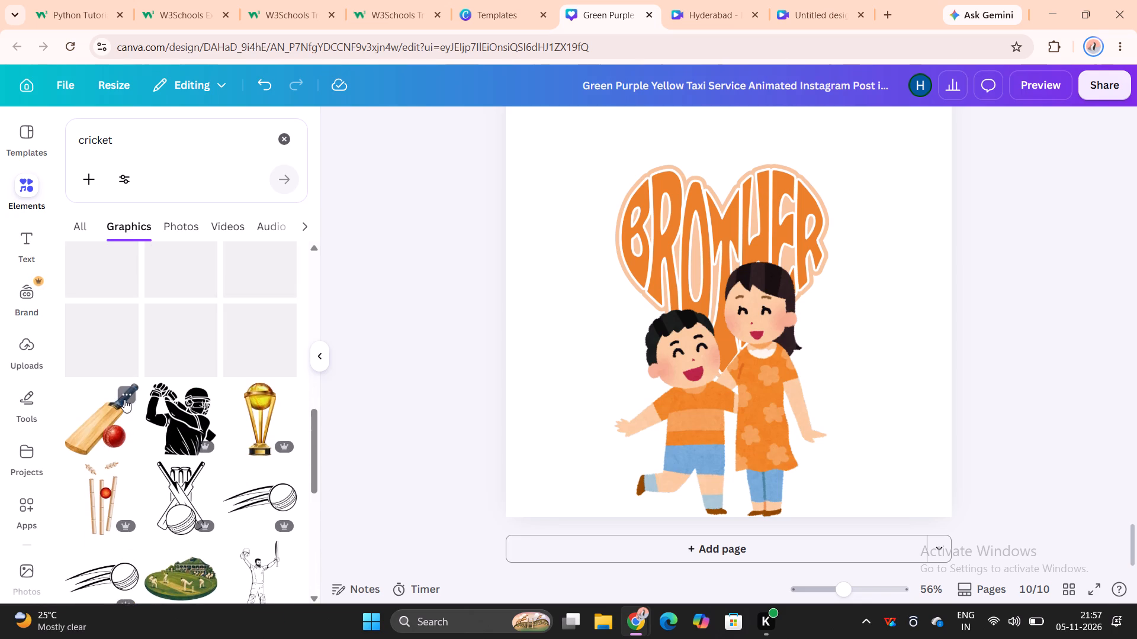
click(105, 422)
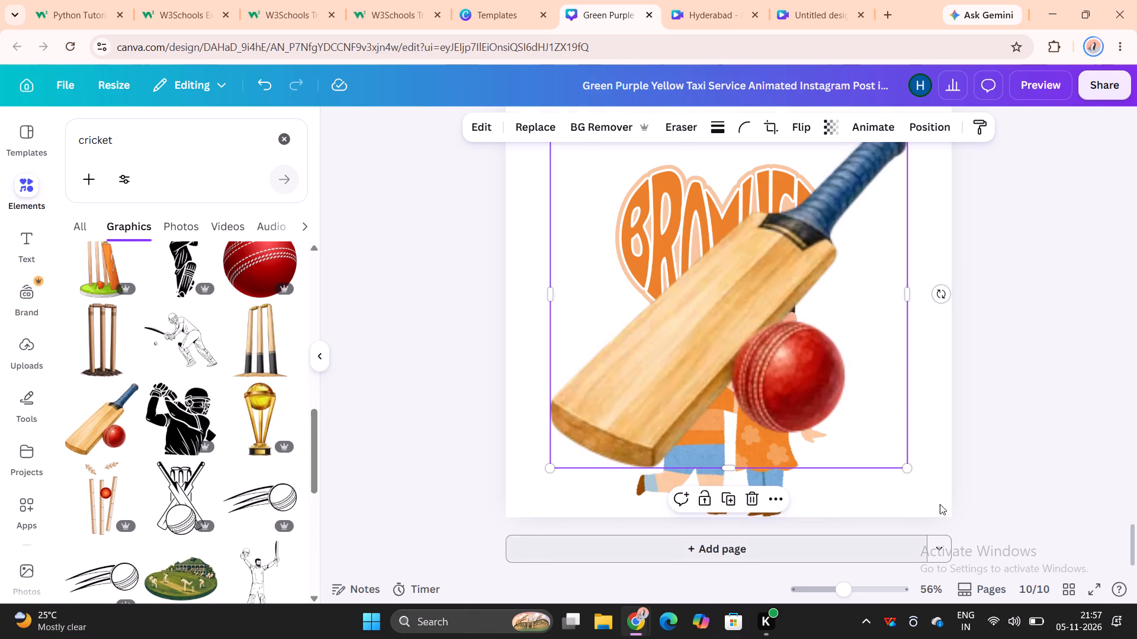
Shrink the cricket bat and ball graphic on page 10 and place it beside the upper left of the "BROTHER" heart lettering.
drag(907, 464, 666, 145)
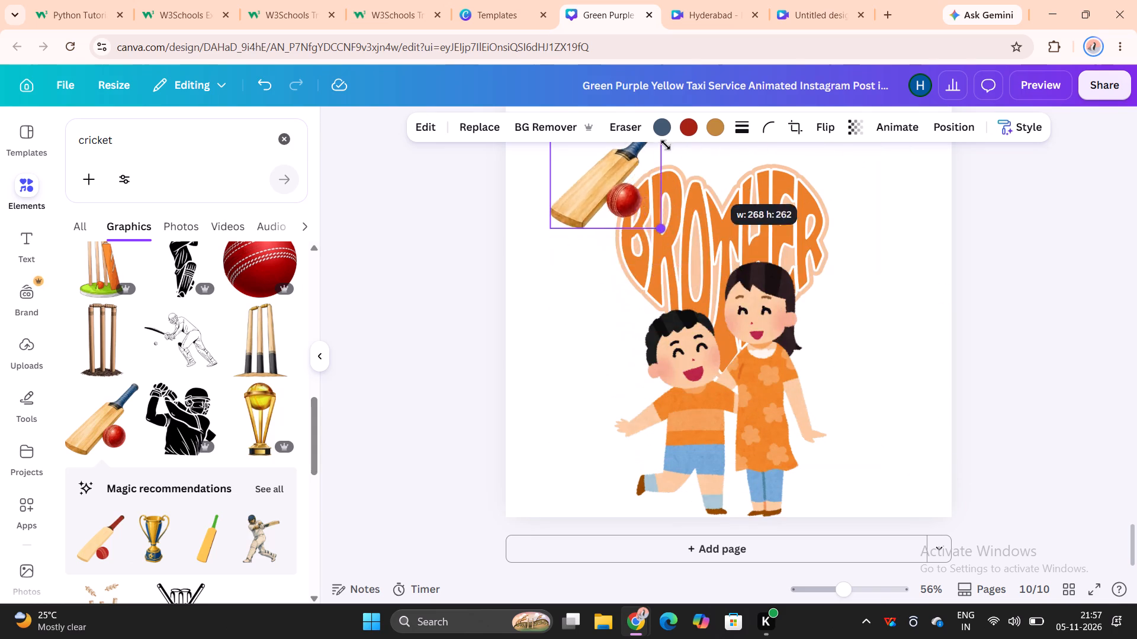
drag(666, 145, 682, 180)
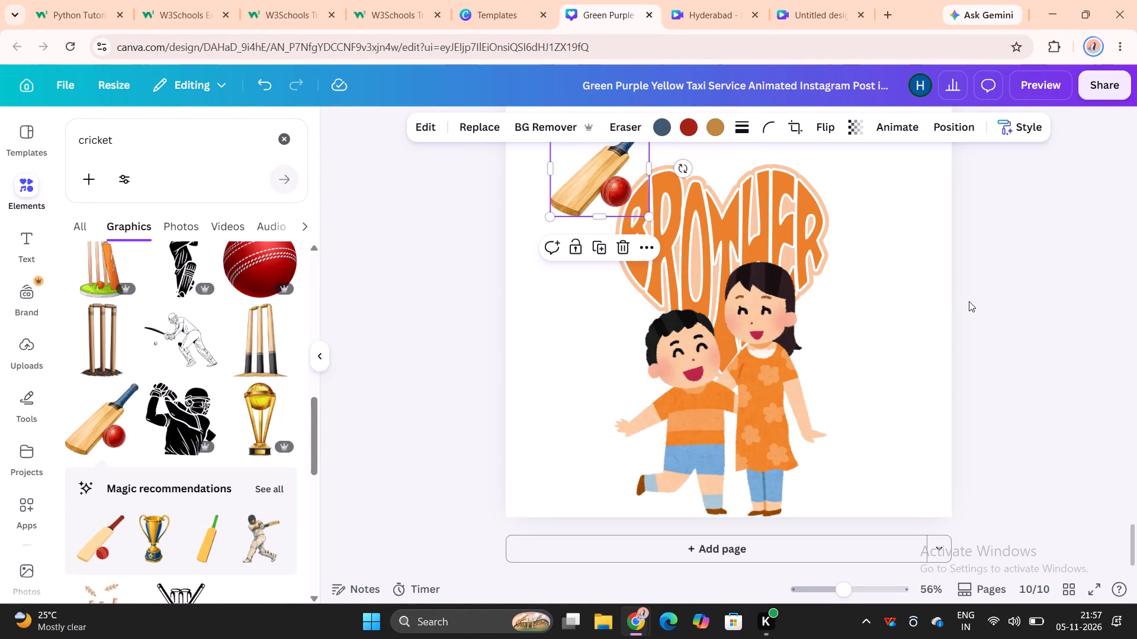
click(969, 301)
scroll(969, 301, up, 1)
drag(616, 233, 582, 263)
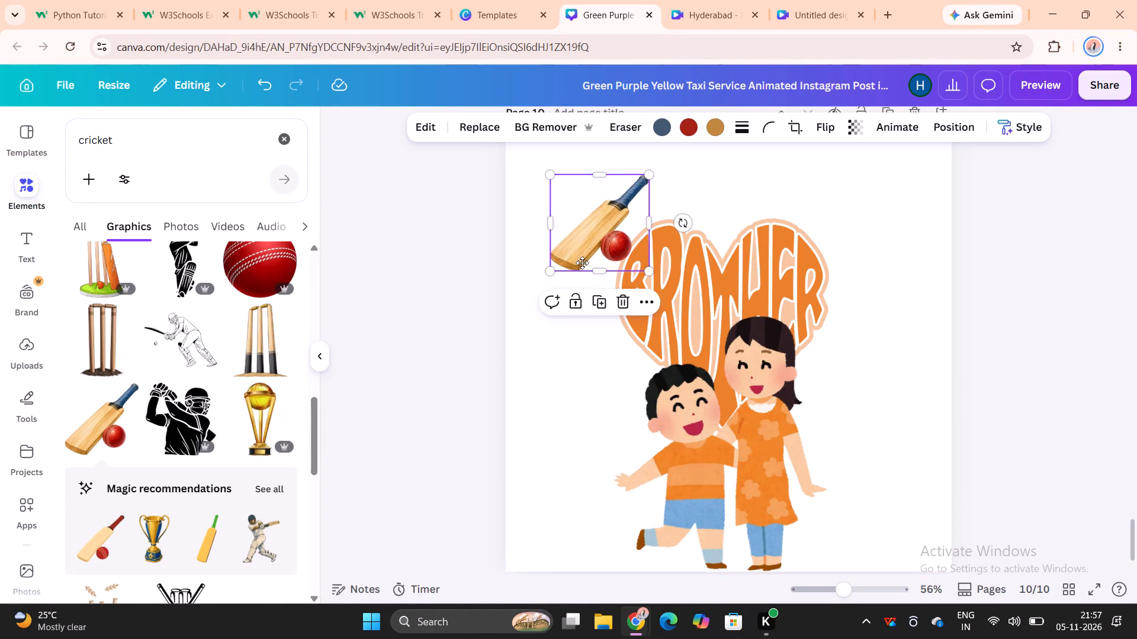
drag(582, 263, 595, 254)
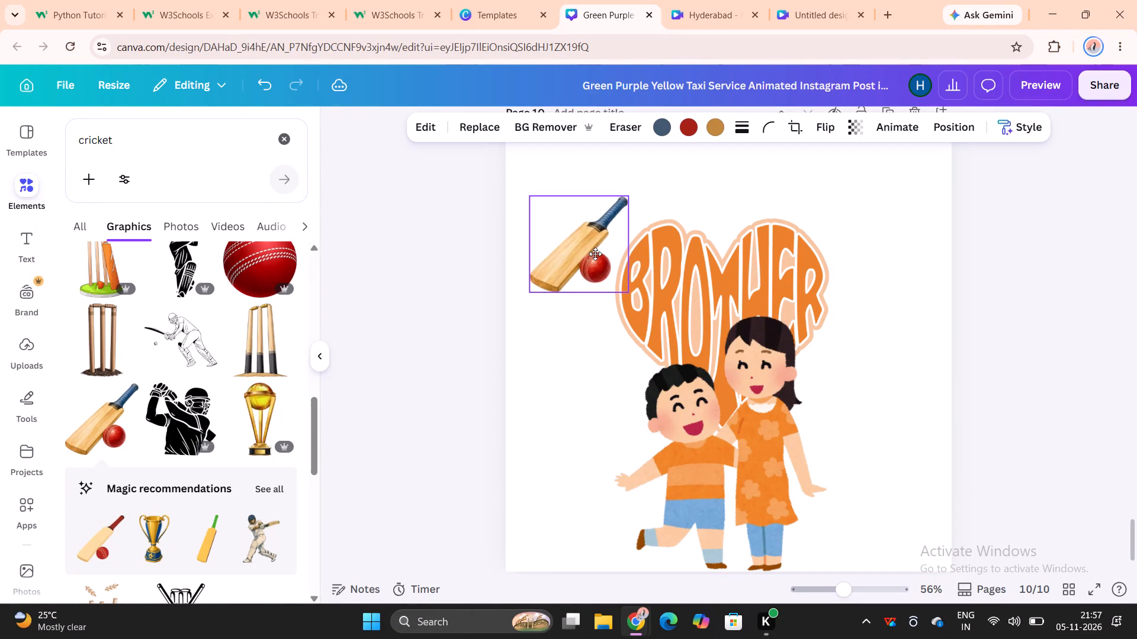
drag(595, 254, 601, 255)
click(402, 217)
scroll(402, 217, down, 1)
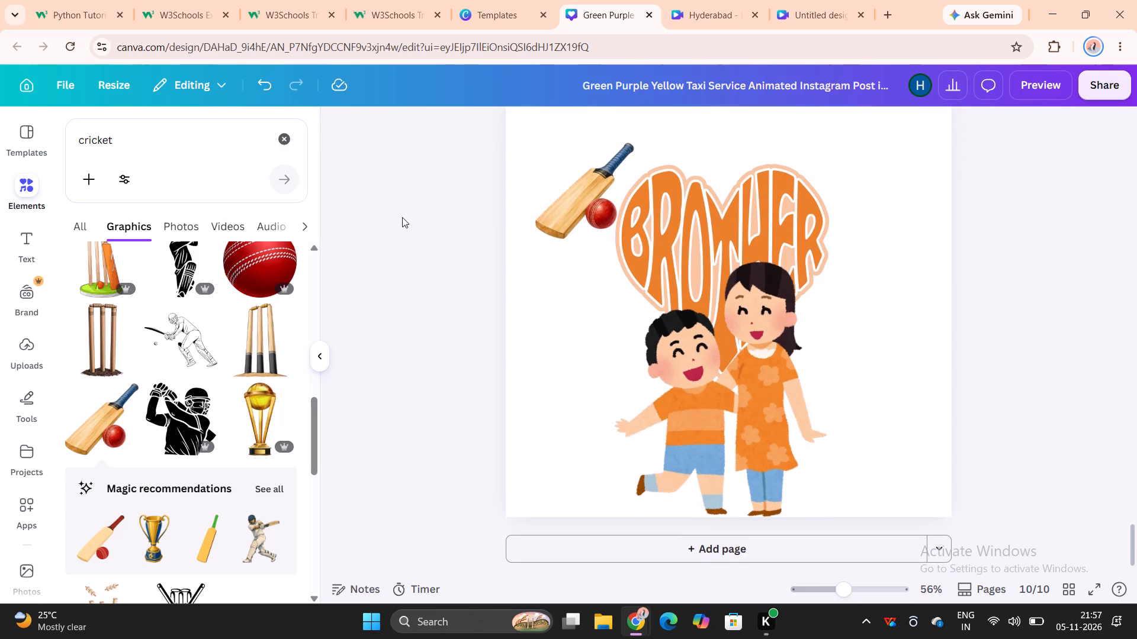
scroll(402, 217, down, 1)
scroll(402, 217, up, 1)
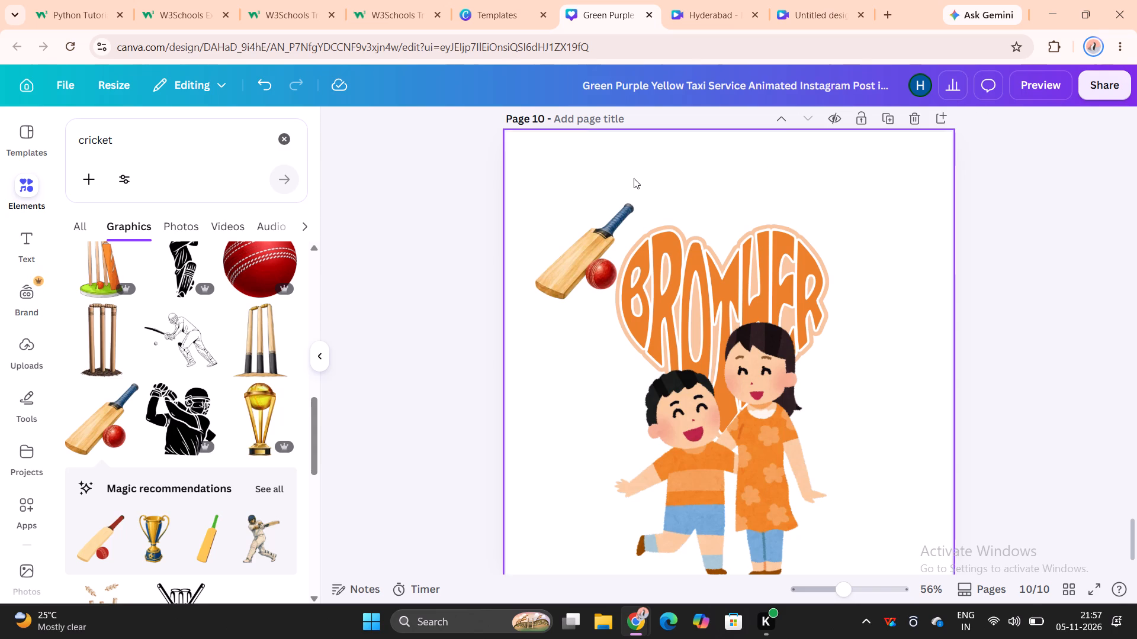
click(598, 228)
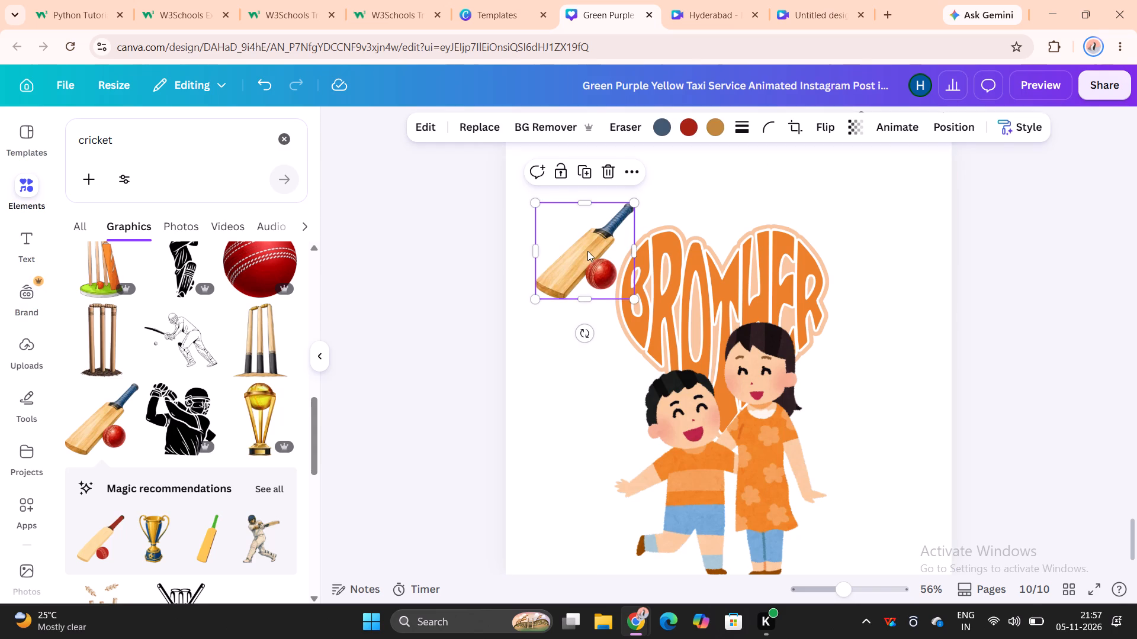
drag(587, 251, 583, 260)
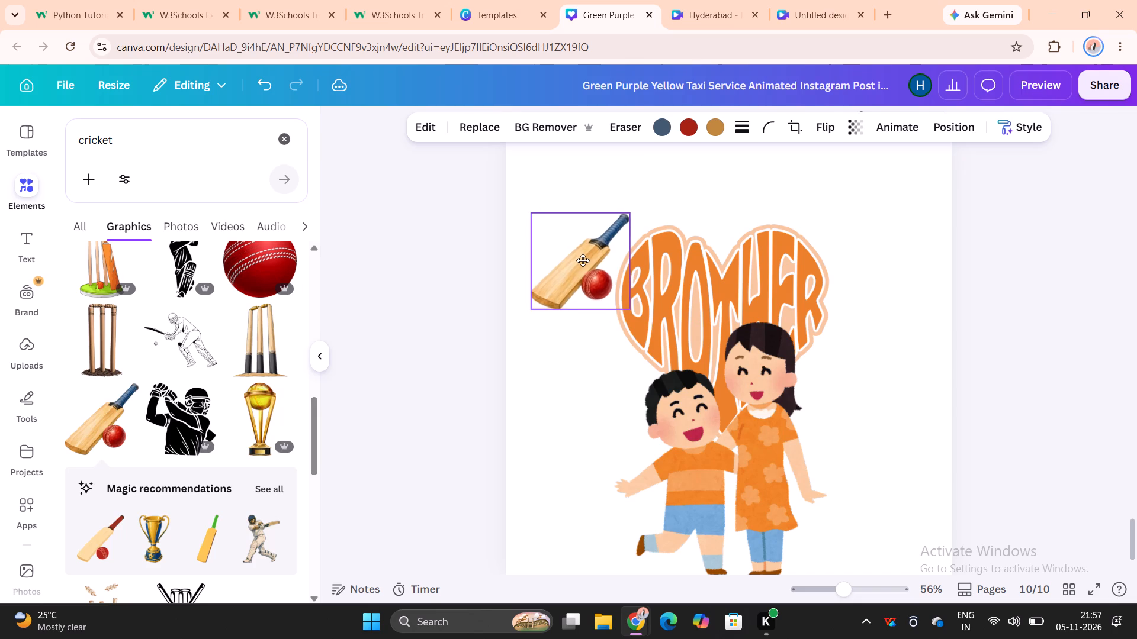
drag(583, 260, 582, 258)
Search the elements for "video game" and add the blue pixel-art "PLAY" graphic to page 10.
scroll(210, 309, down, 3)
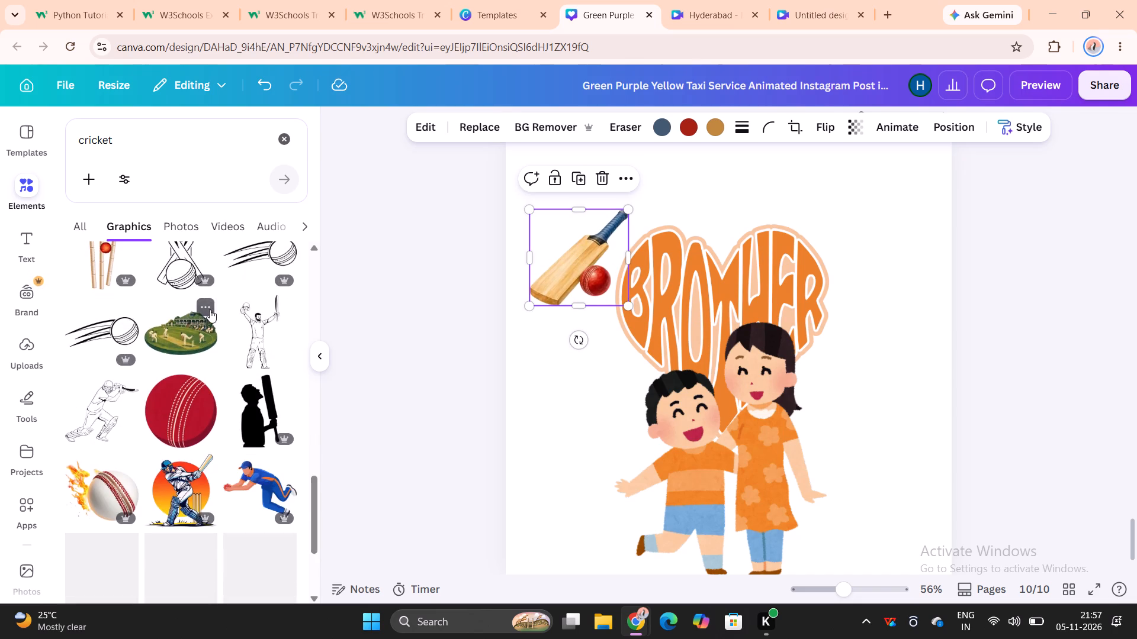
scroll(210, 309, down, 2)
click(284, 133)
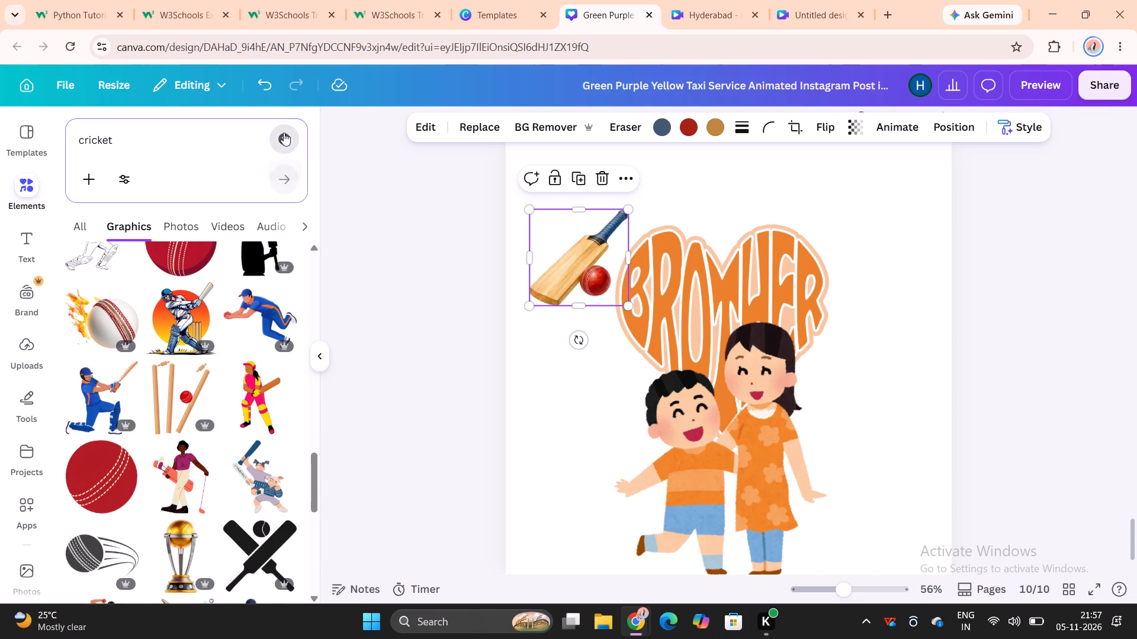
text(vi)
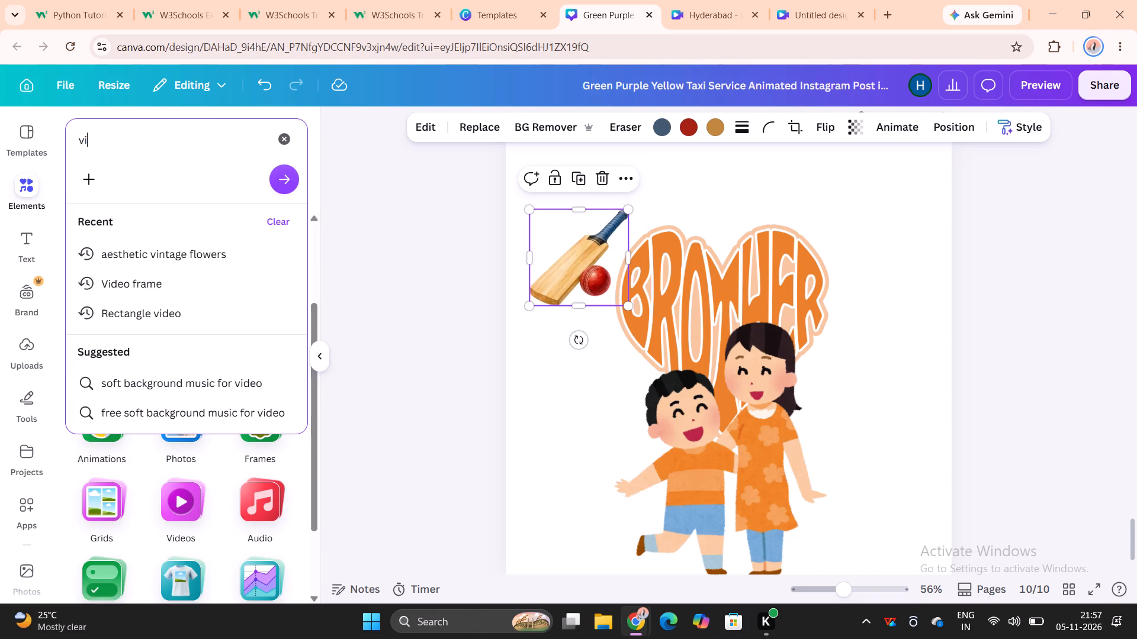
text(dee)
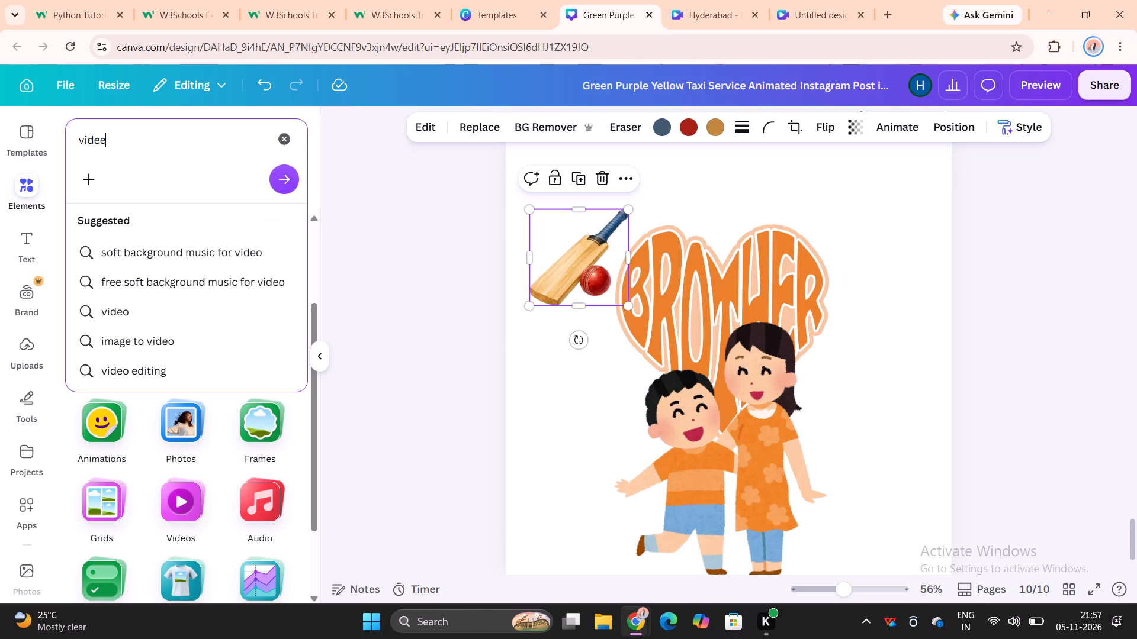
key(BackSpace)
text(o game)
key(Return)
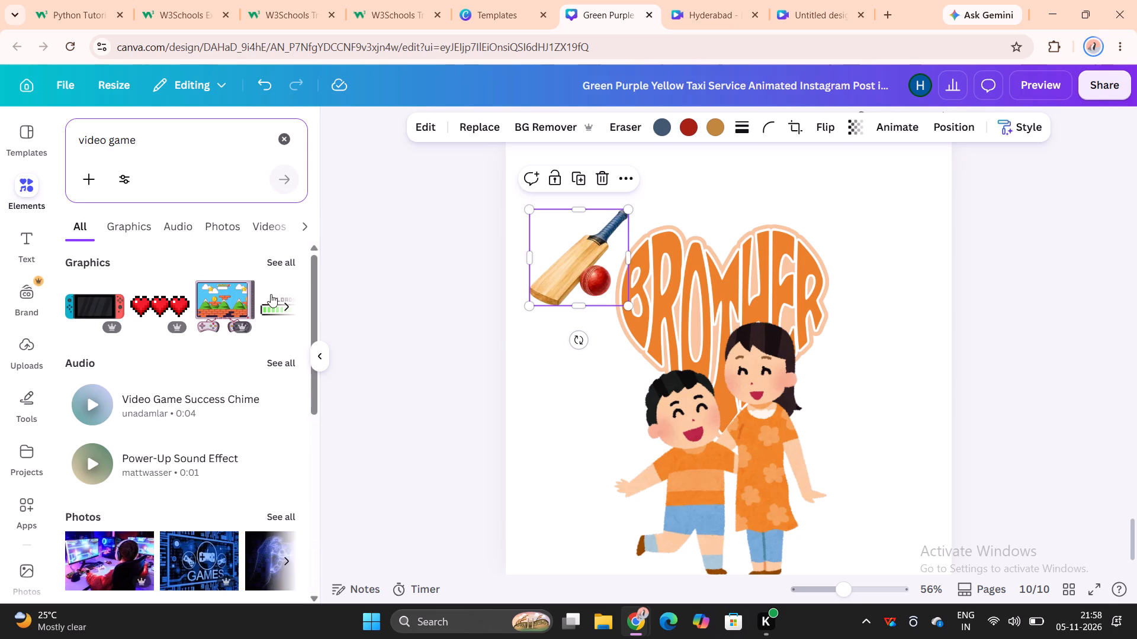
click(284, 261)
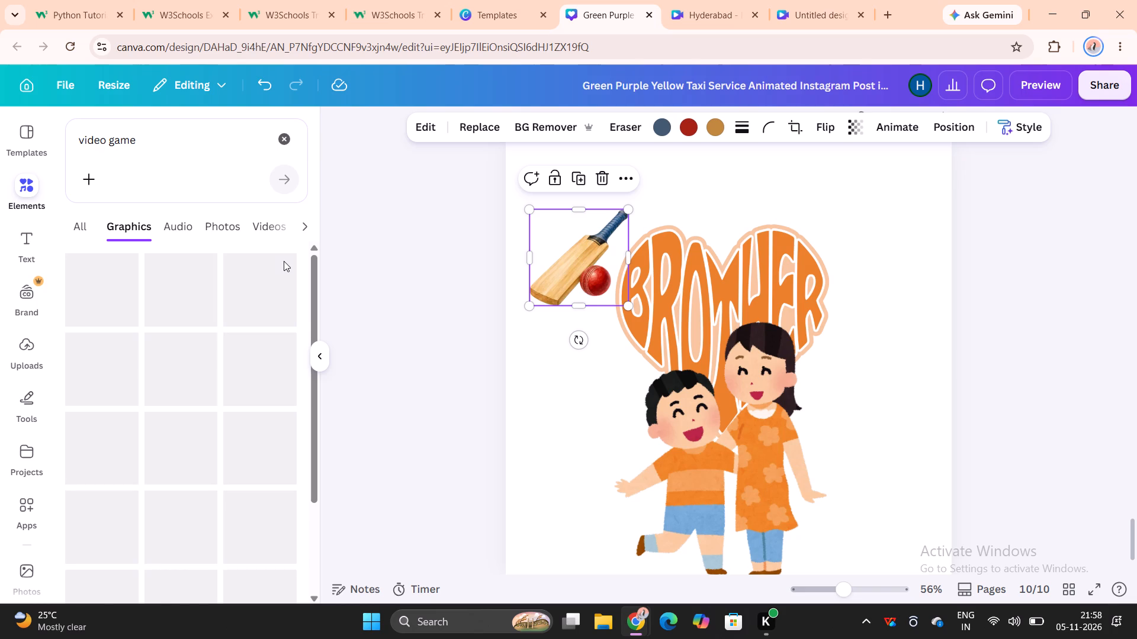
scroll(187, 369, down, 2)
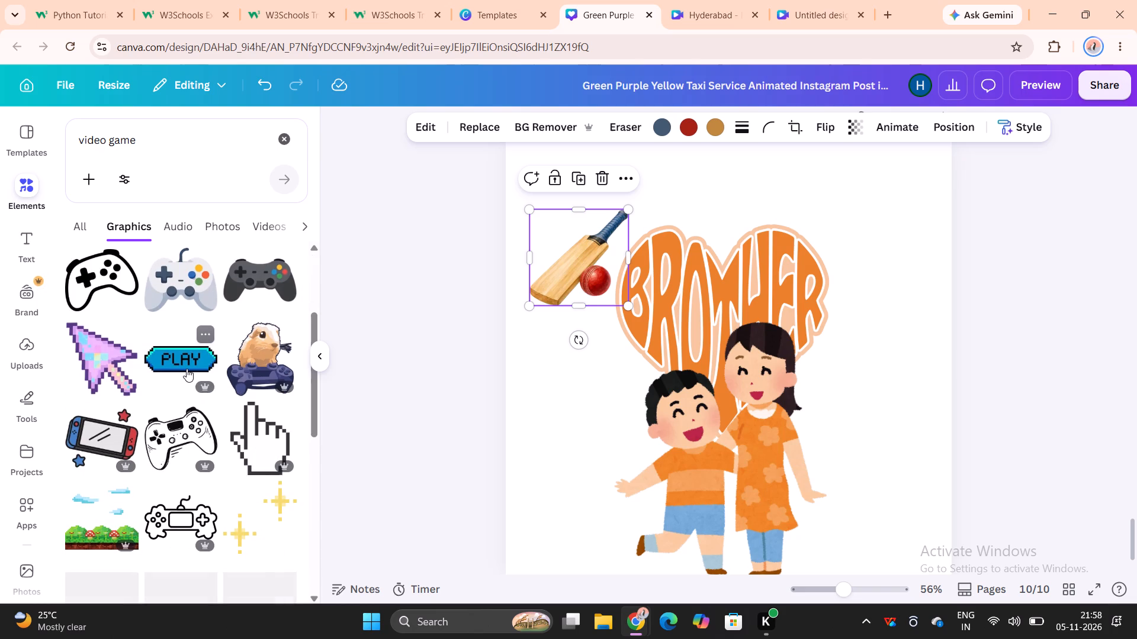
click(187, 369)
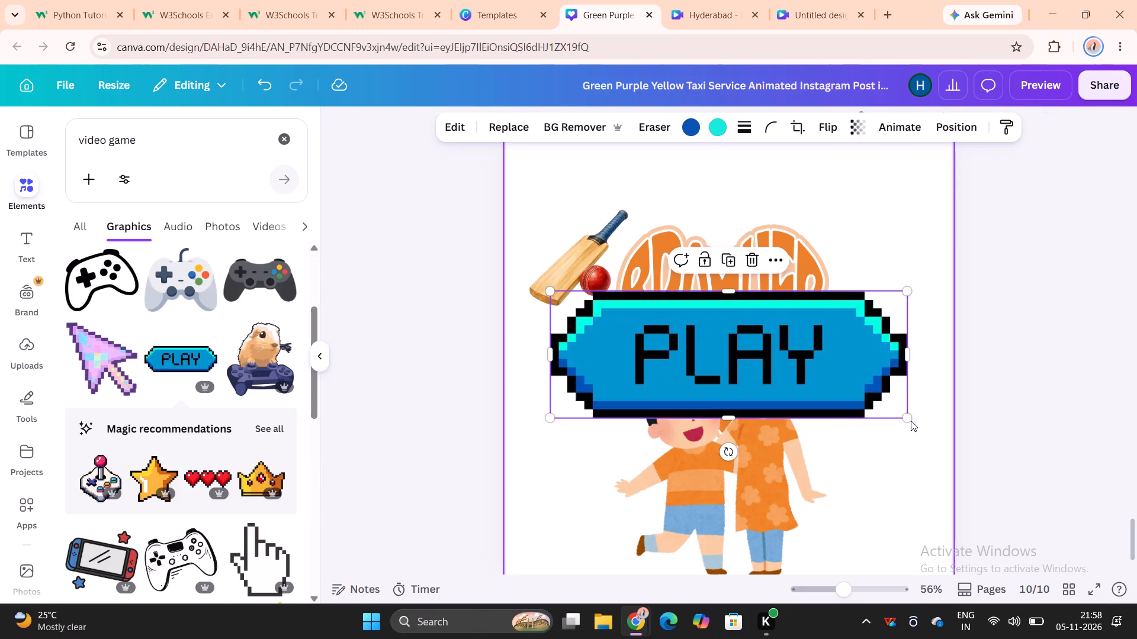
Shrink the "PLAY" graphic and place it just below the cricket bat, left of the heart lettering.
drag(906, 419, 635, 266)
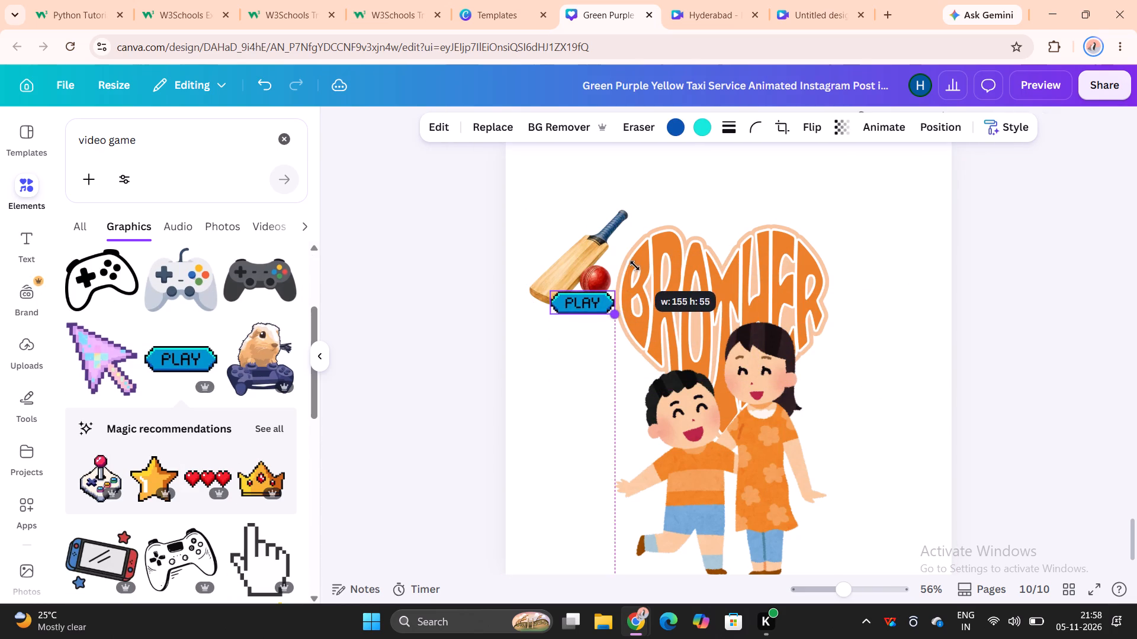
drag(635, 266, 637, 267)
drag(581, 308, 570, 334)
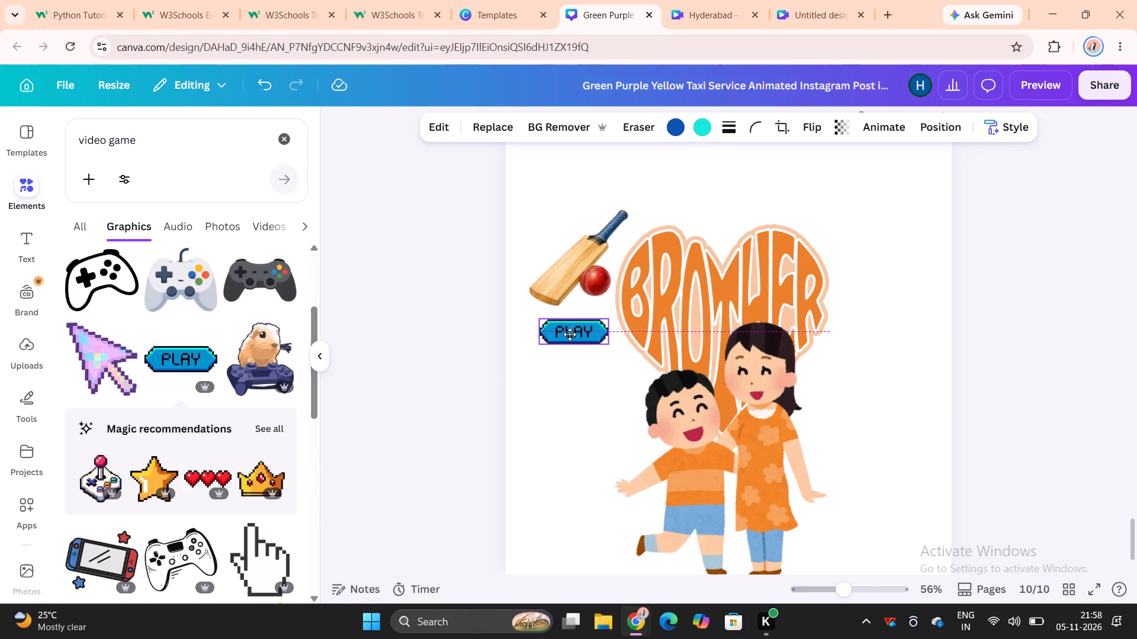
drag(570, 334, 575, 334)
Add the recommended golden pixel-art crown graphic, shrink it and set it on top of the boy's head.
click(240, 478)
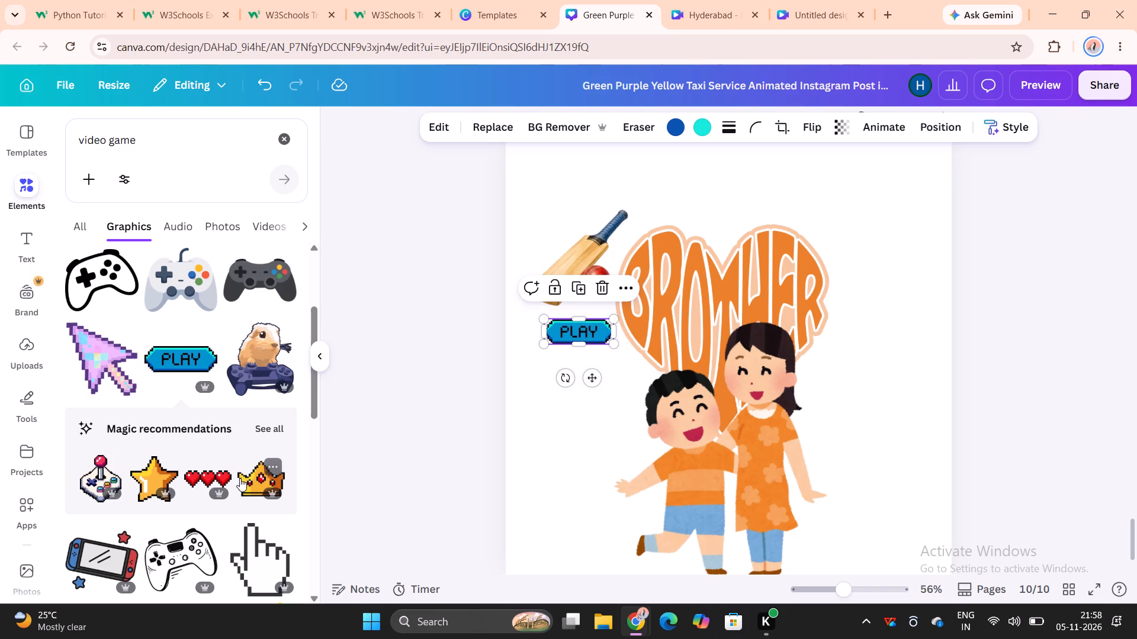
drag(904, 486, 880, 430)
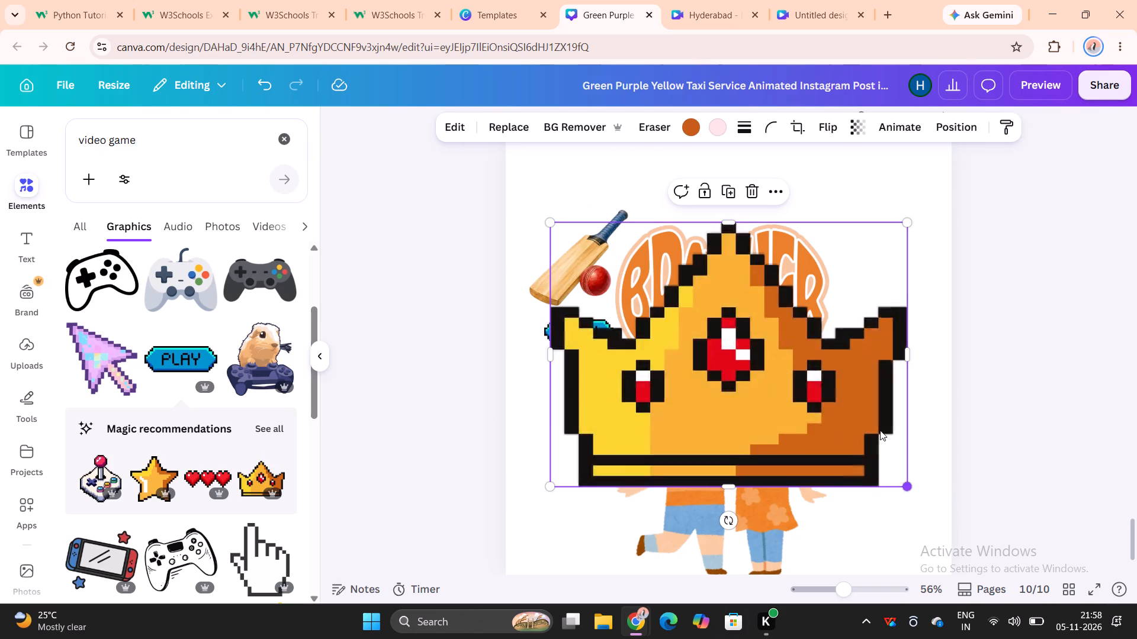
drag(880, 430, 653, 246)
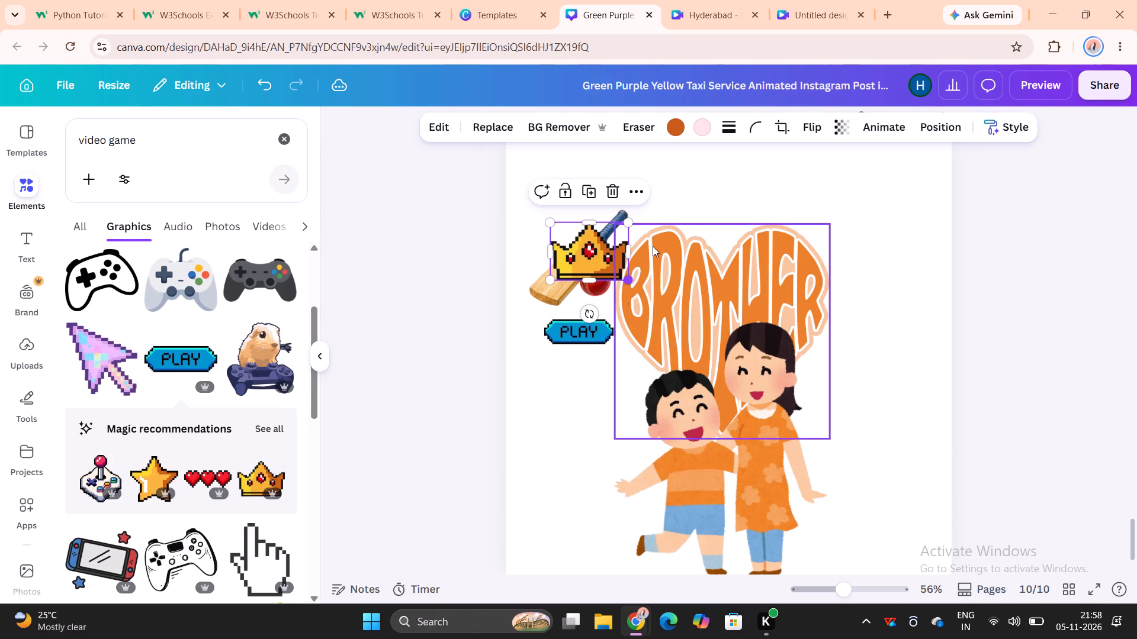
drag(589, 251, 670, 356)
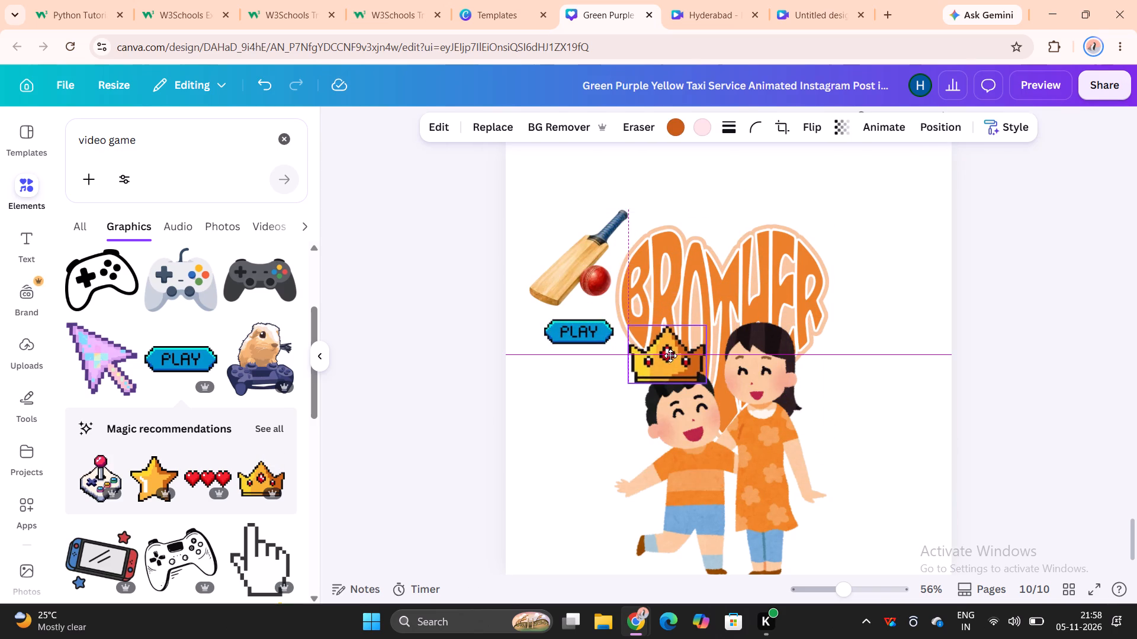
drag(670, 356, 679, 354)
click(1057, 315)
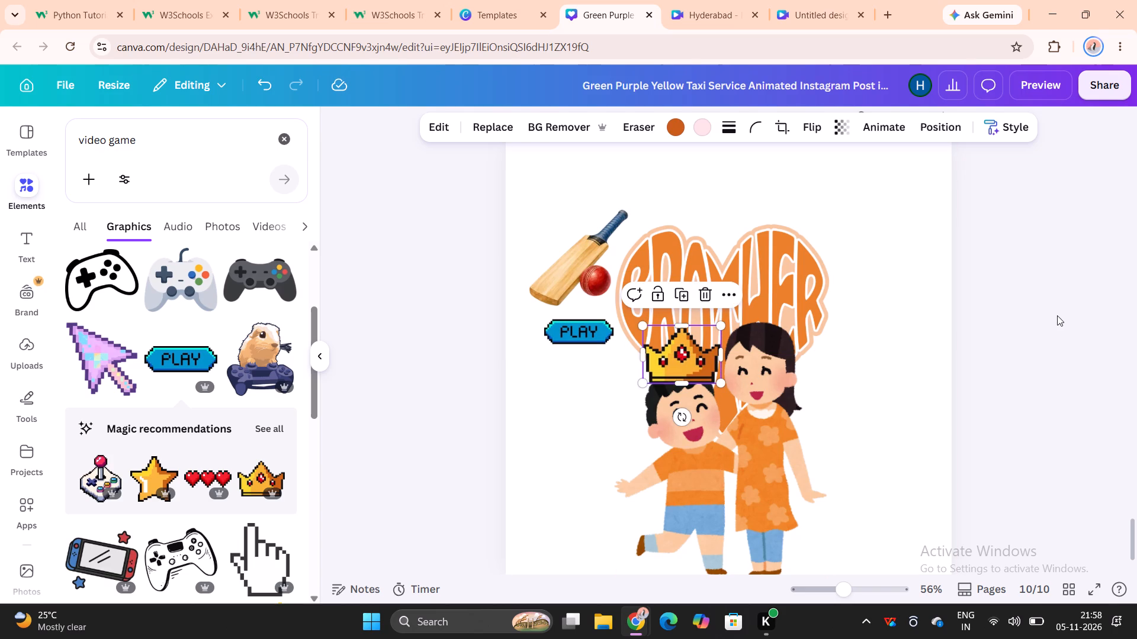
Add the recommended graphic of three red pixel hearts, shrink it and place it to the right of the girl's head.
scroll(1057, 315, down, 1)
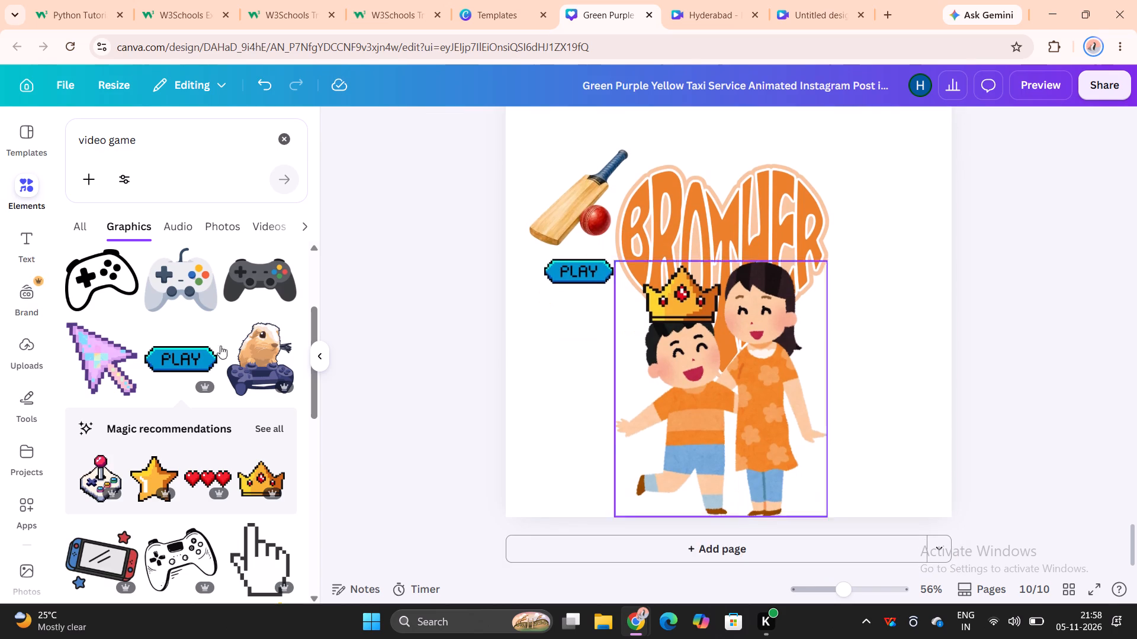
scroll(290, 370, down, 2)
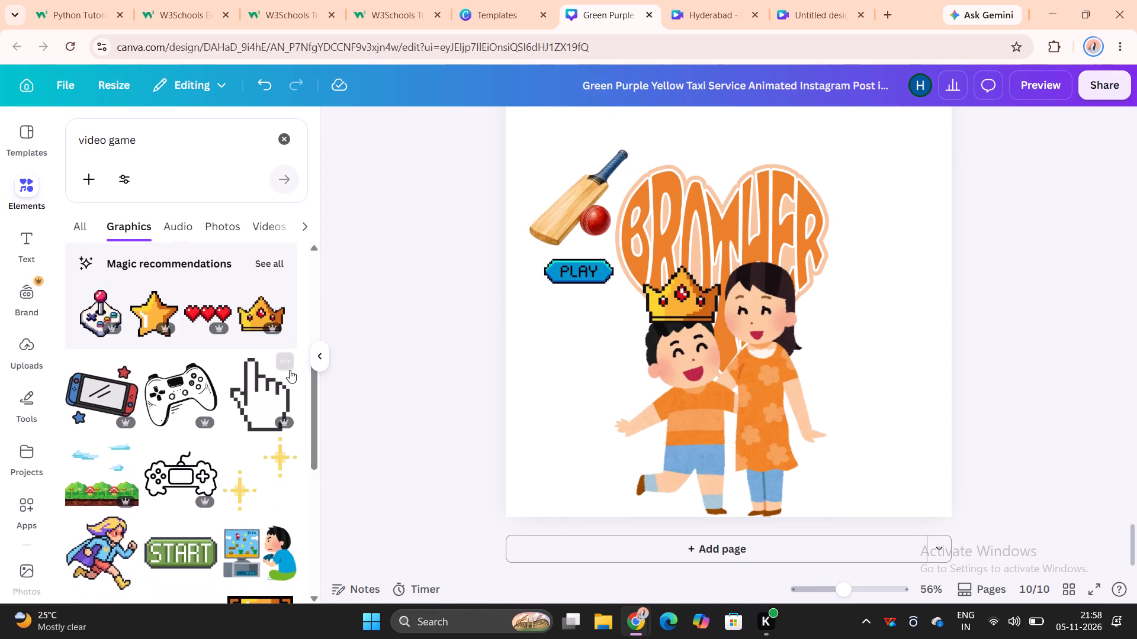
click(202, 306)
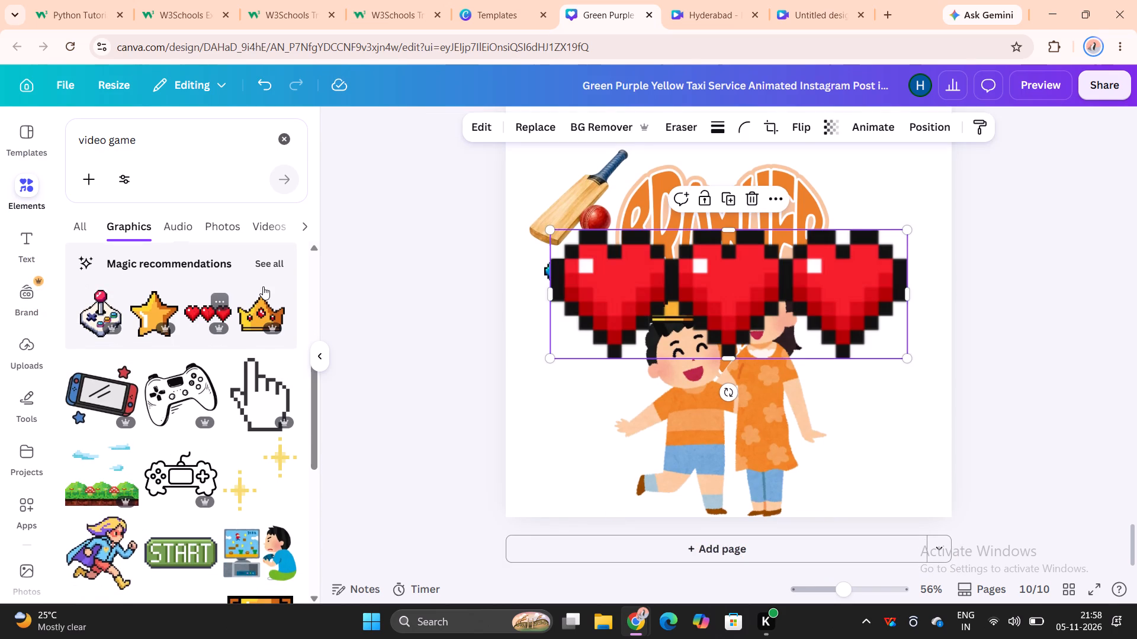
drag(911, 354, 720, 169)
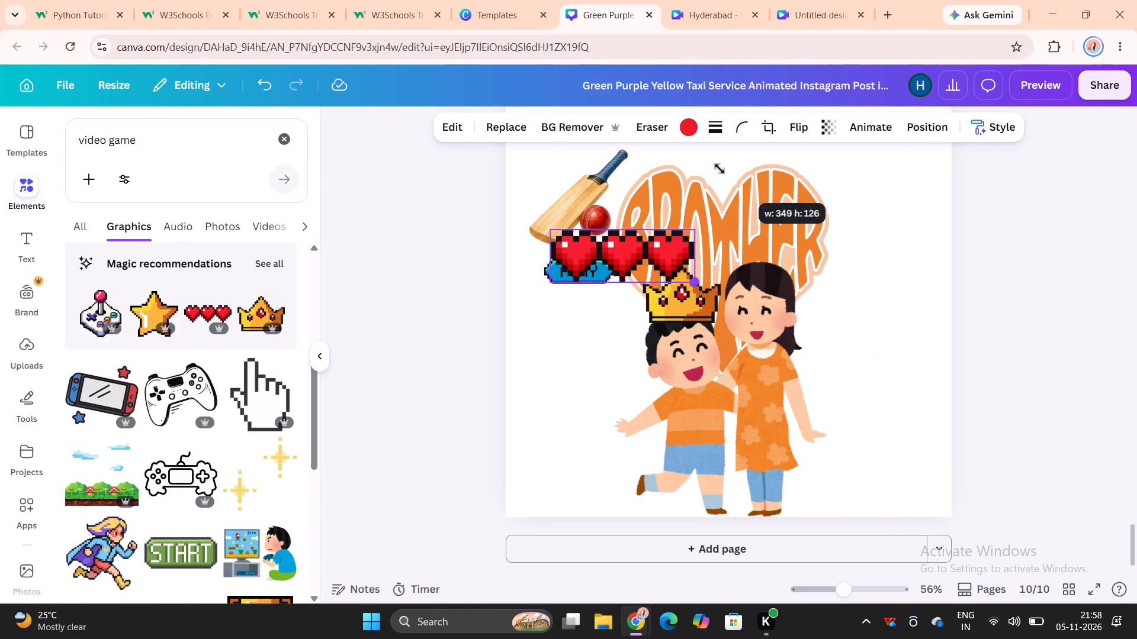
drag(720, 169, 663, 165)
drag(595, 251, 857, 303)
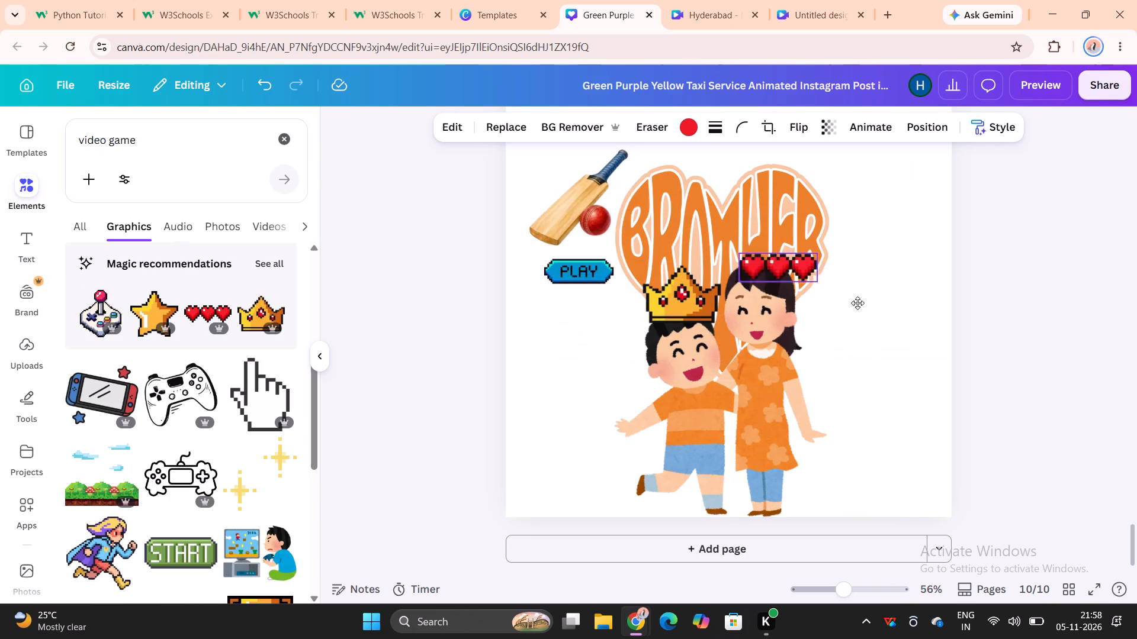
drag(857, 303, 853, 311)
click(994, 312)
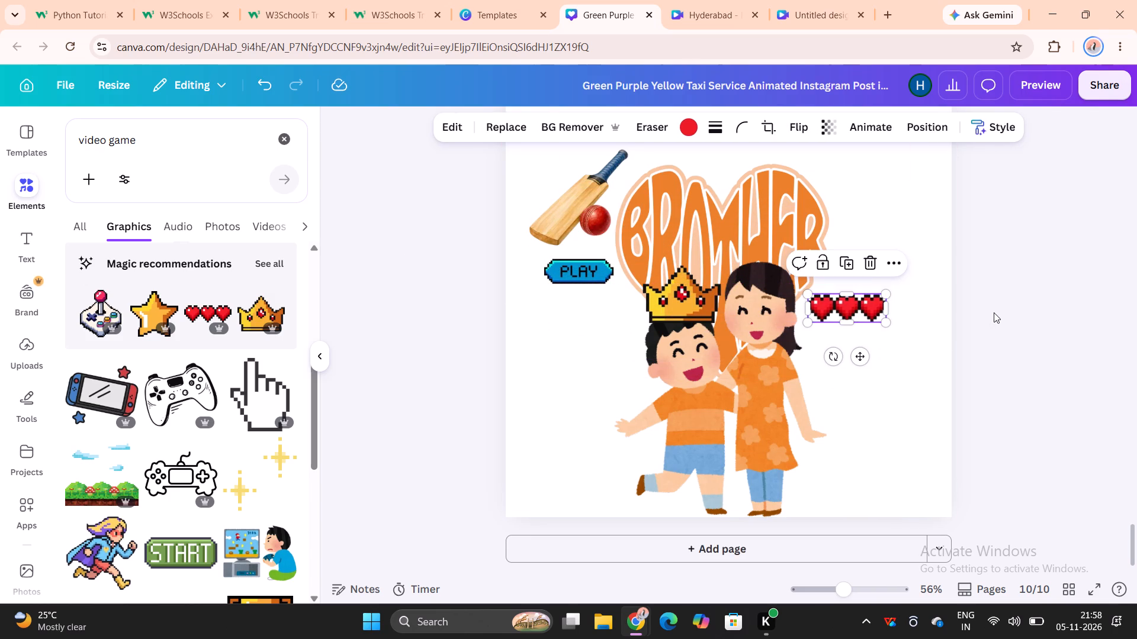
Look through more of the "video game" graphics results for another decoration for page 10.
scroll(994, 312, up, 1)
scroll(285, 406, down, 2)
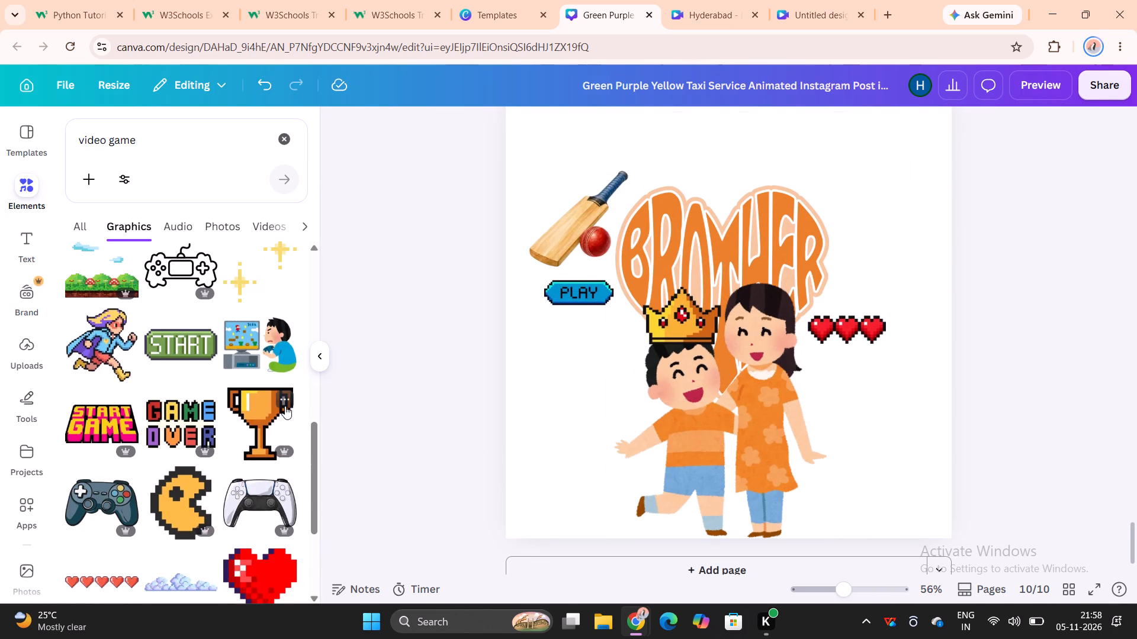
scroll(285, 406, down, 1)
scroll(207, 365, down, 2)
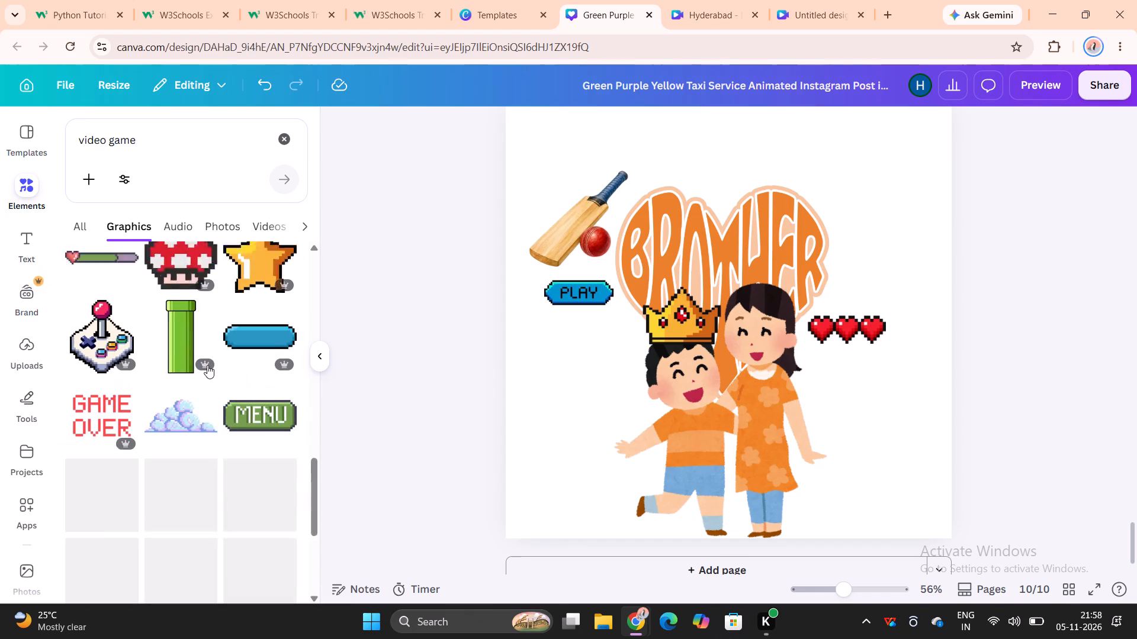
scroll(207, 365, down, 4)
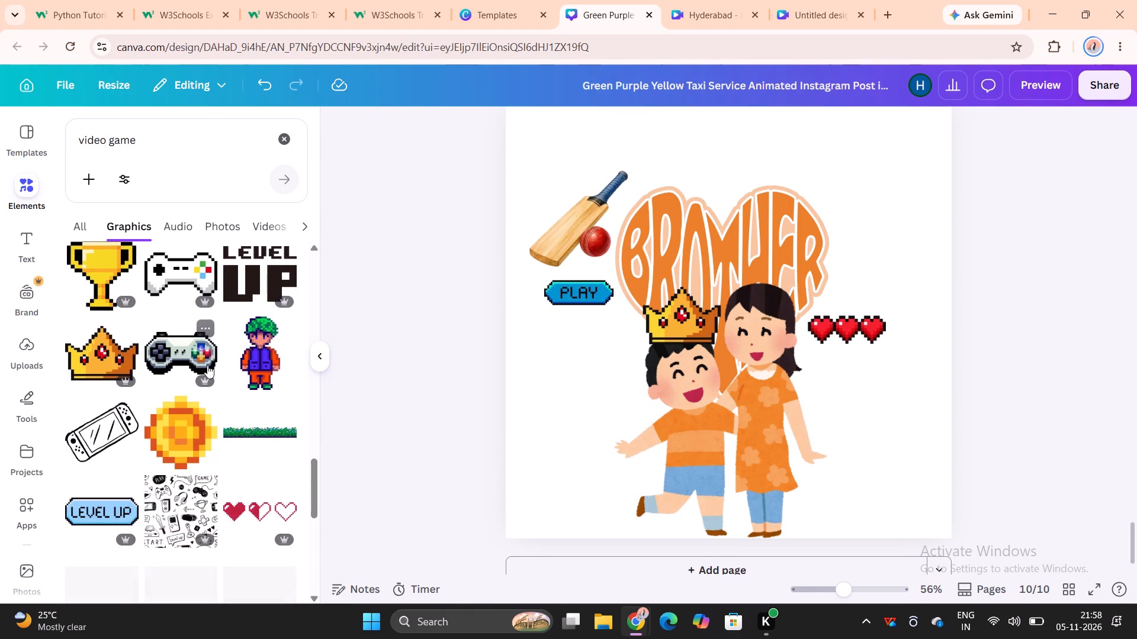
scroll(207, 365, down, 3)
Search the elements for "brother stuff".
click(285, 142)
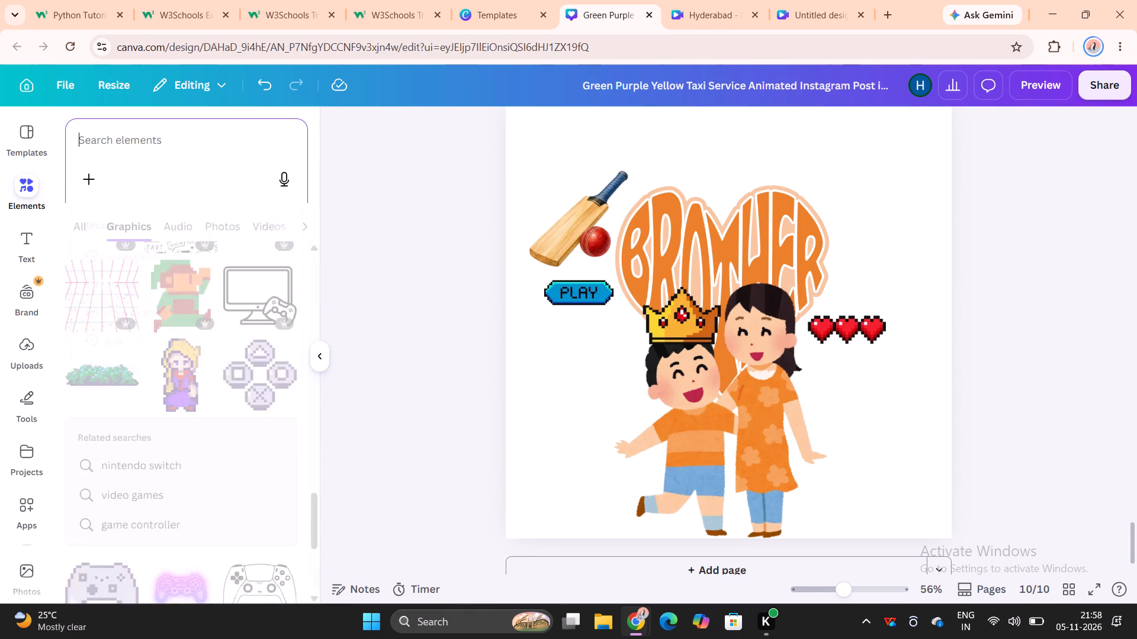
text(brother)
key(space)
key(space)
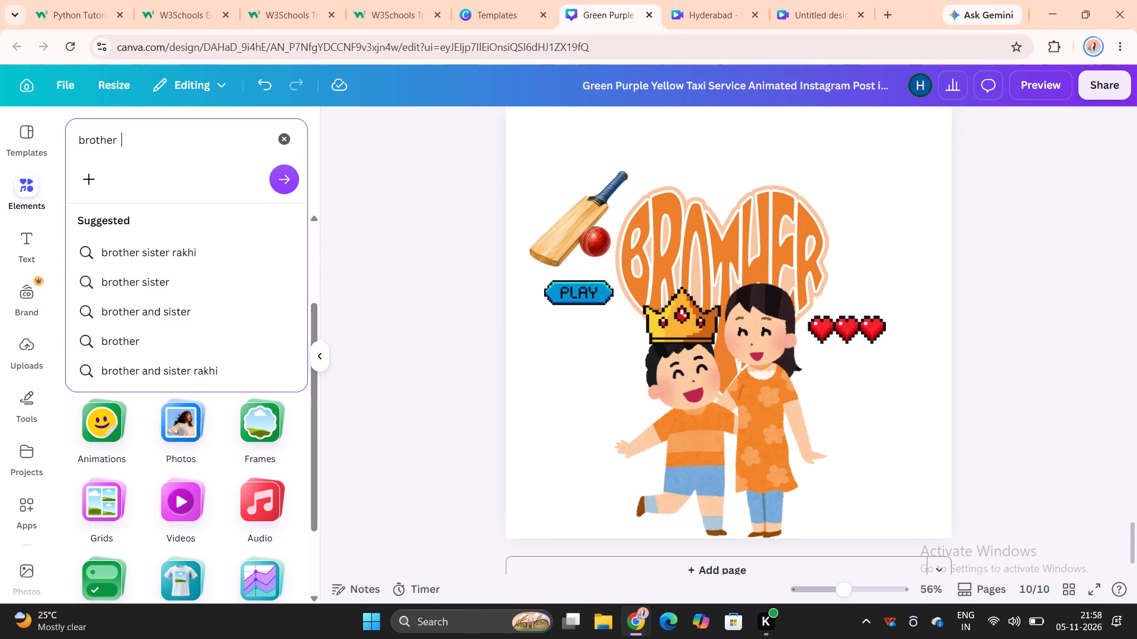
key(s)
text(ti)
key(BackSpace)
text(uff)
key(Return)
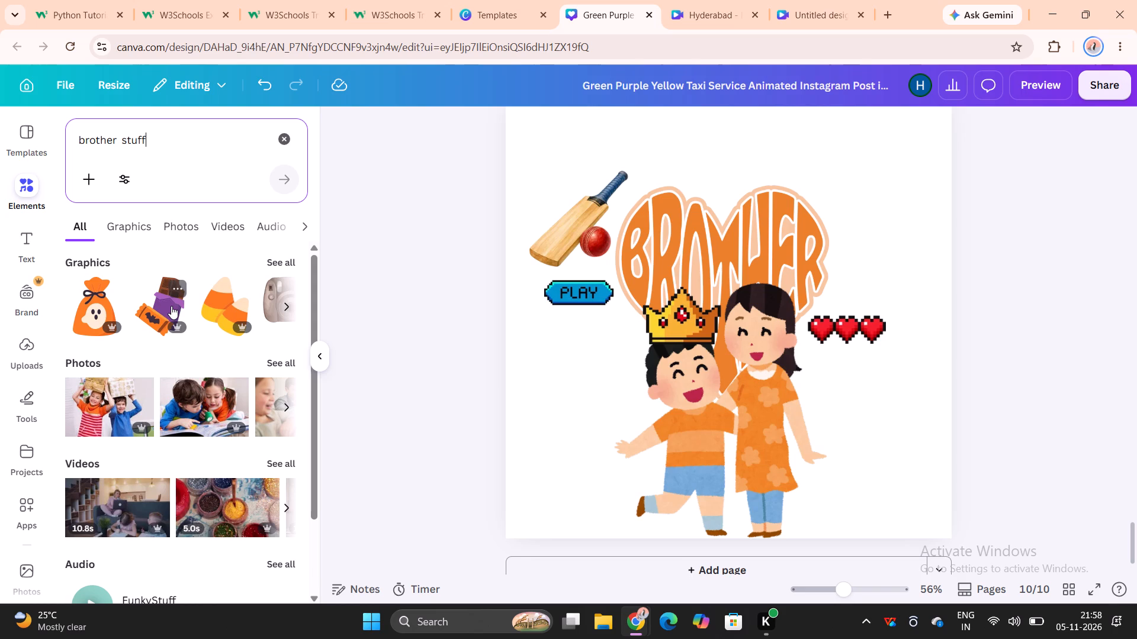
Look through all the "brother stuff" graphics results for another decoration for page 10.
click(277, 266)
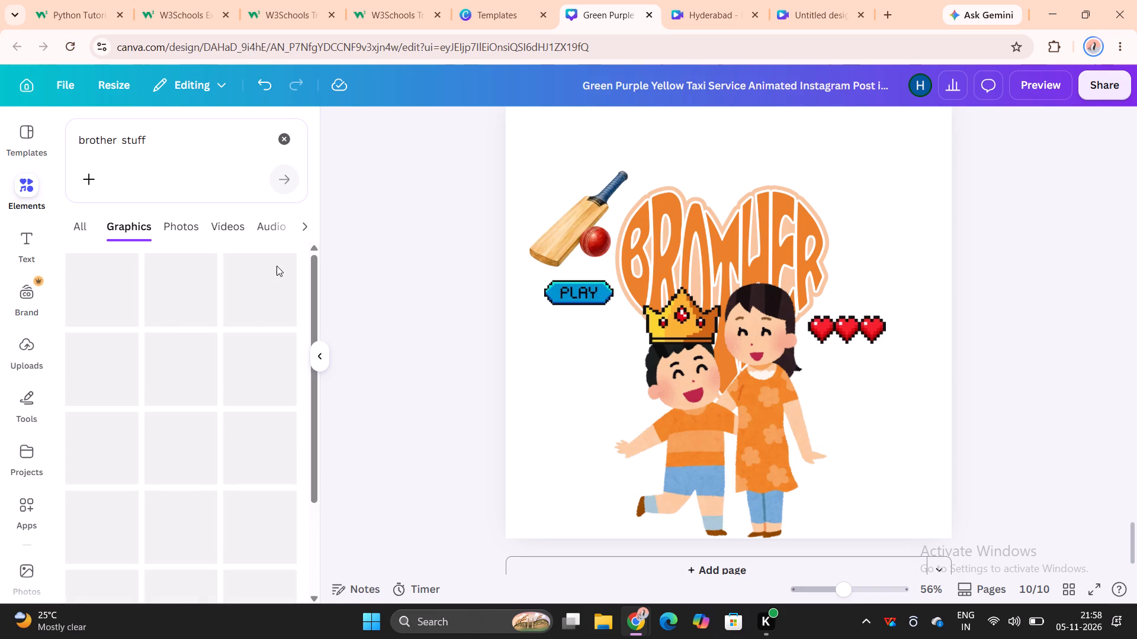
scroll(241, 386, down, 1)
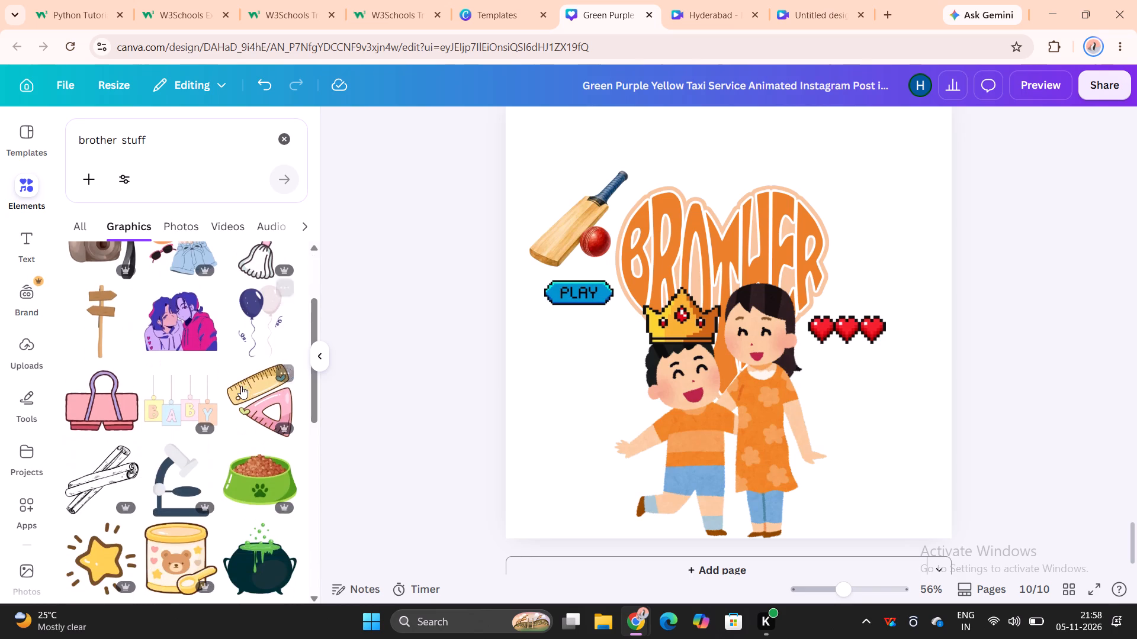
scroll(241, 386, down, 5)
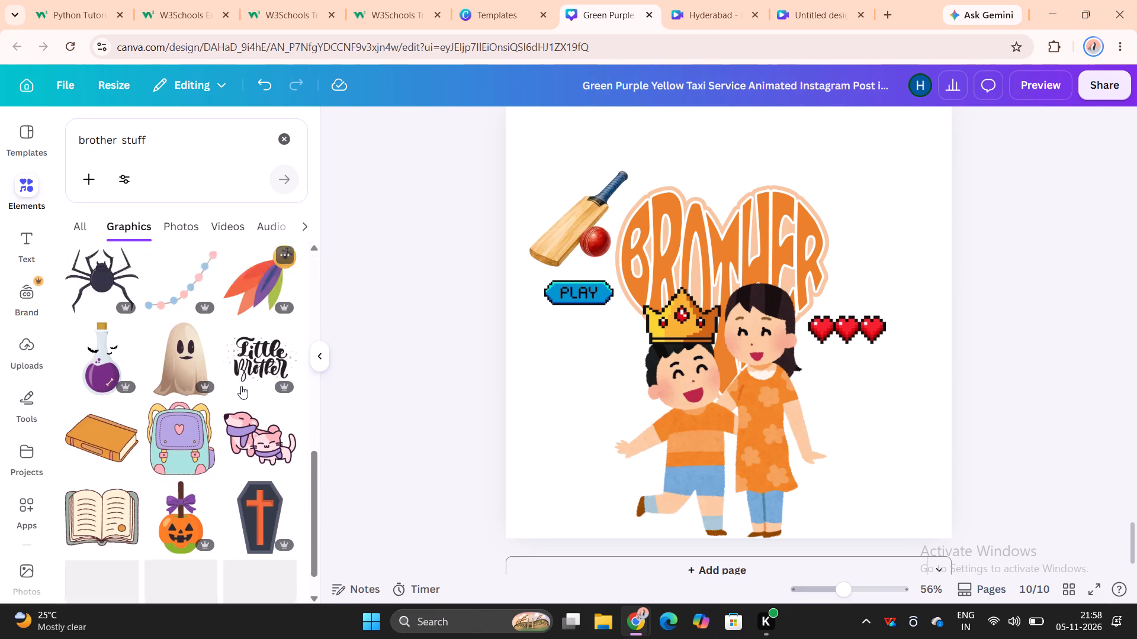
scroll(241, 386, down, 1)
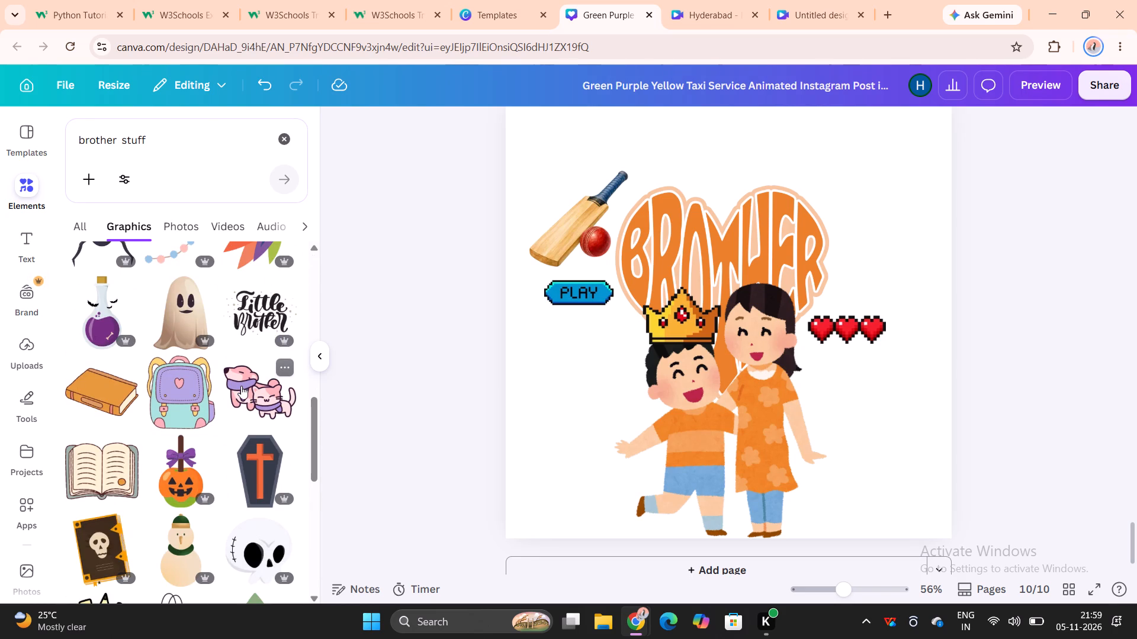
scroll(241, 386, down, 4)
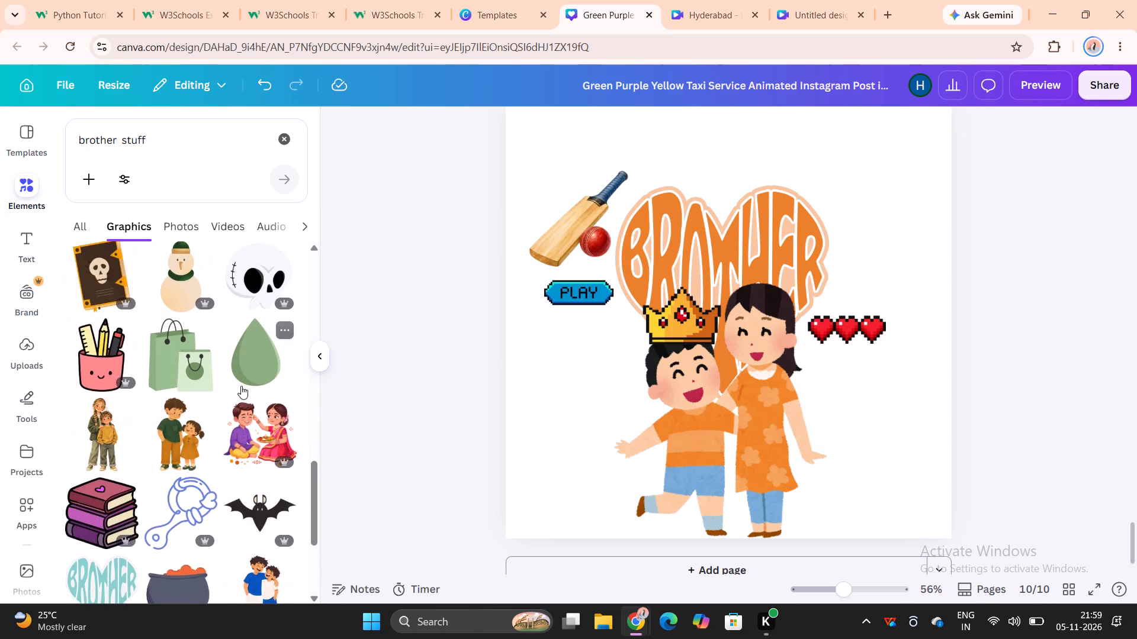
scroll(241, 386, down, 3)
scroll(241, 386, up, 1)
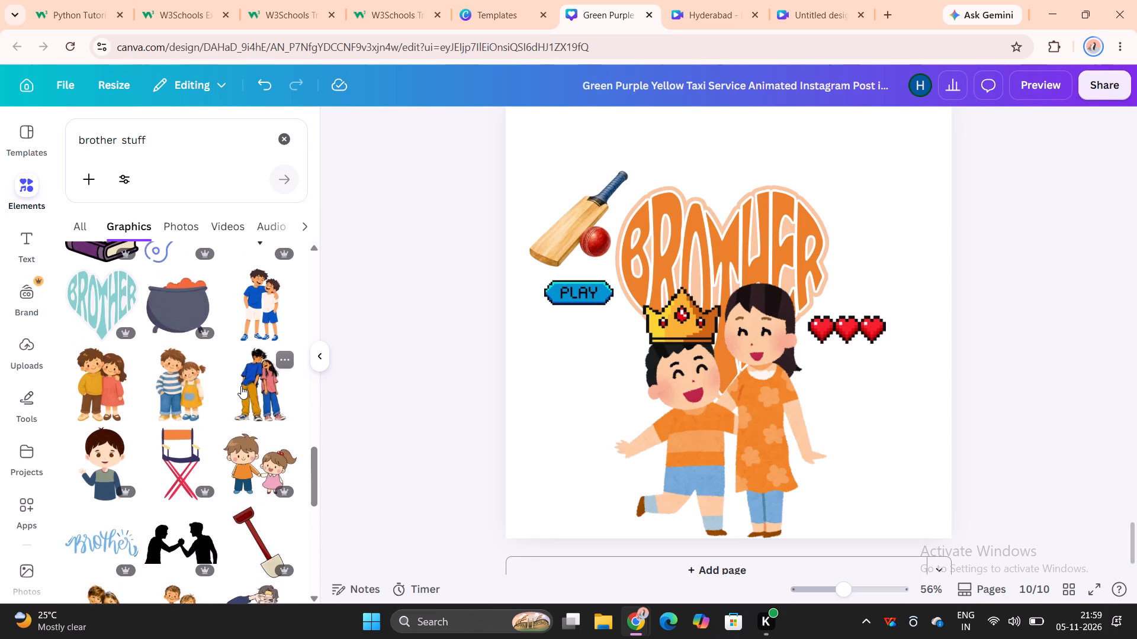
scroll(241, 386, up, 1)
scroll(241, 386, down, 4)
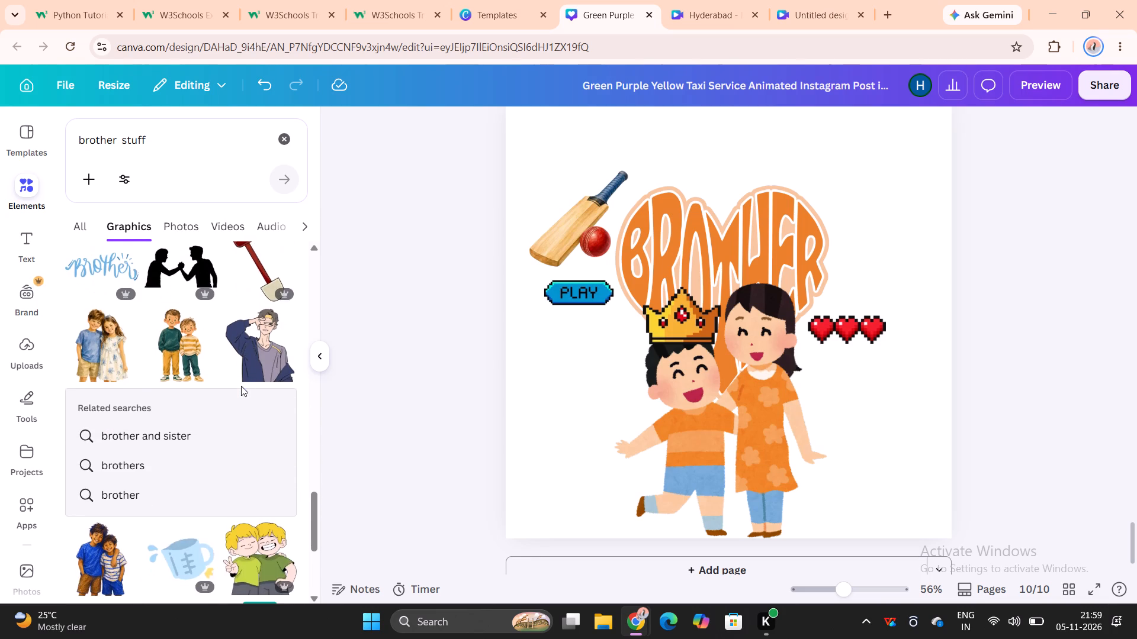
scroll(241, 386, down, 1)
Switch to the related search "brother and sister" and look through its graphics for a page 10 decoration.
click(193, 334)
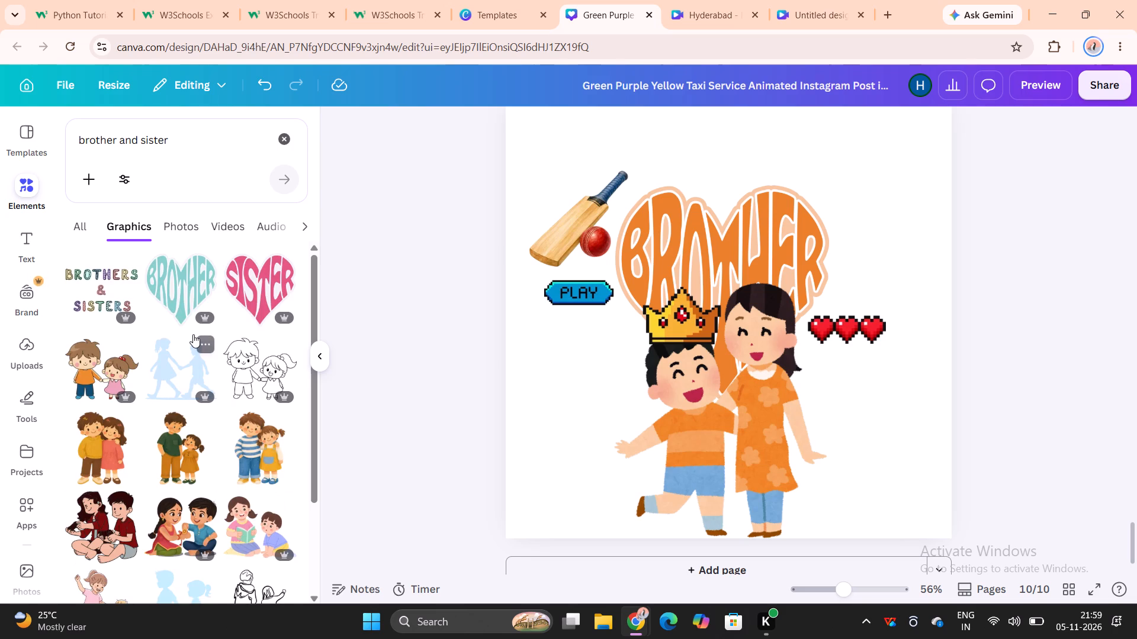
scroll(193, 334, down, 1)
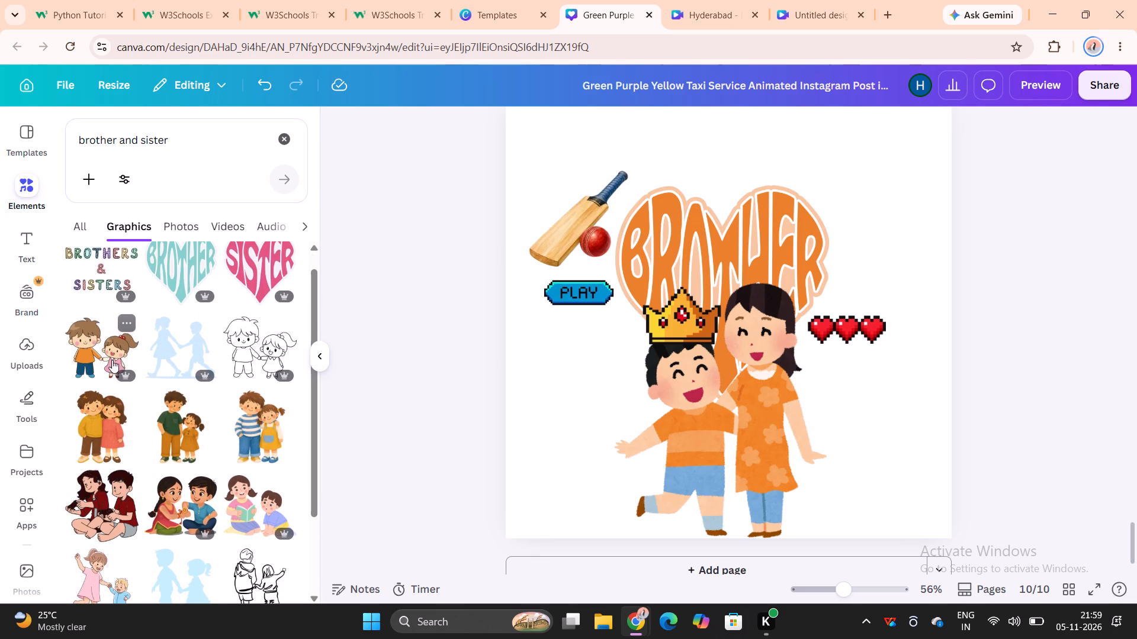
scroll(202, 421, down, 3)
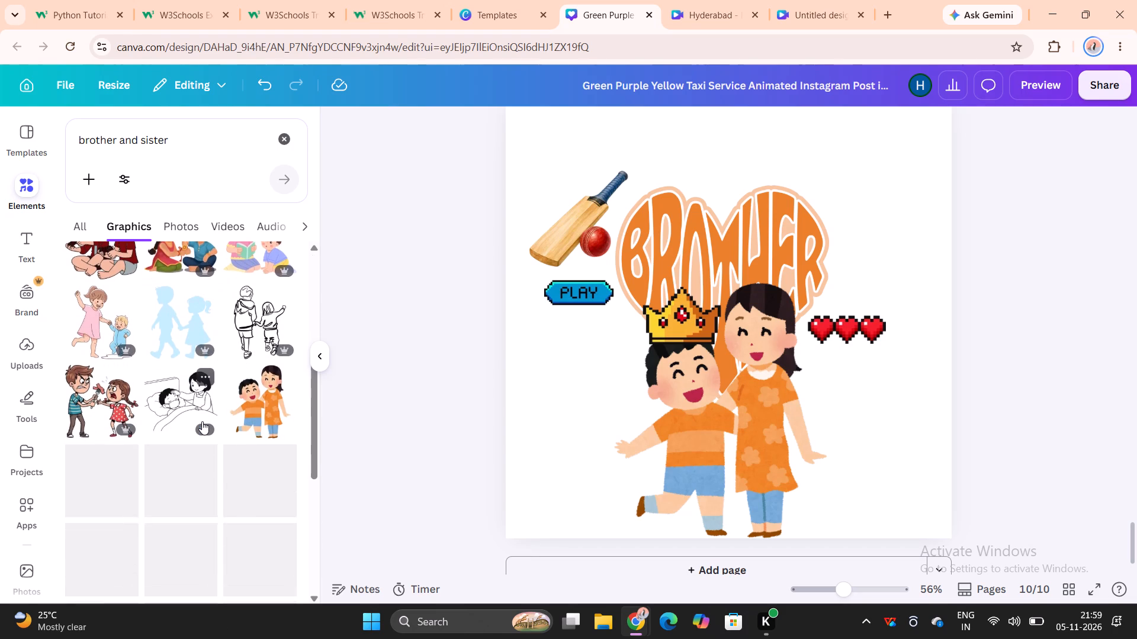
scroll(202, 421, down, 3)
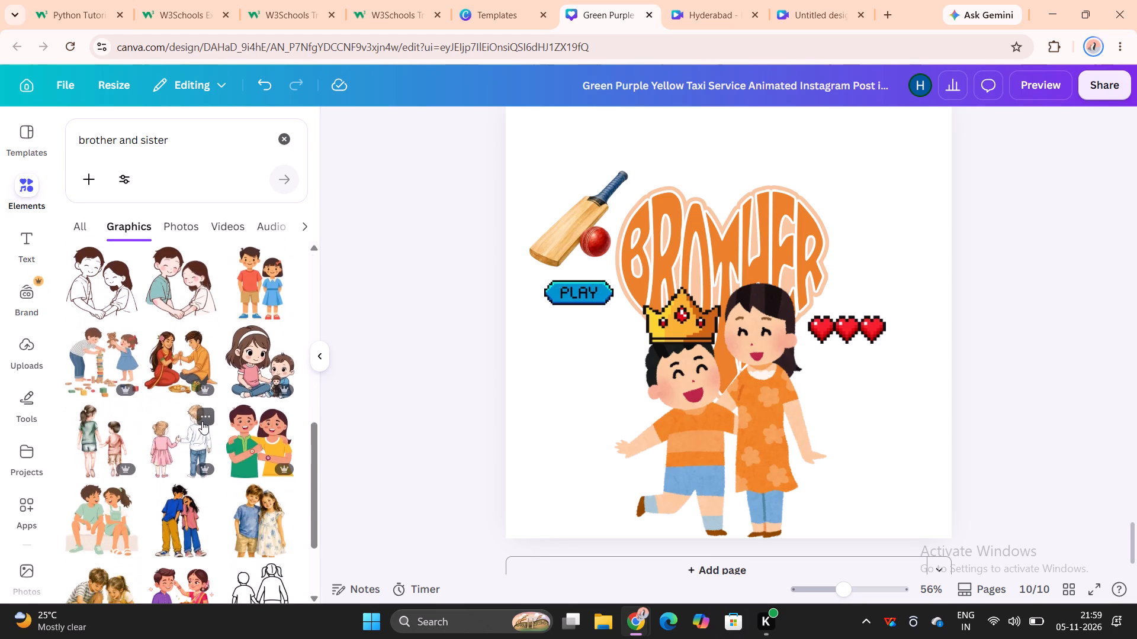
scroll(202, 421, down, 2)
scroll(291, 501, down, 5)
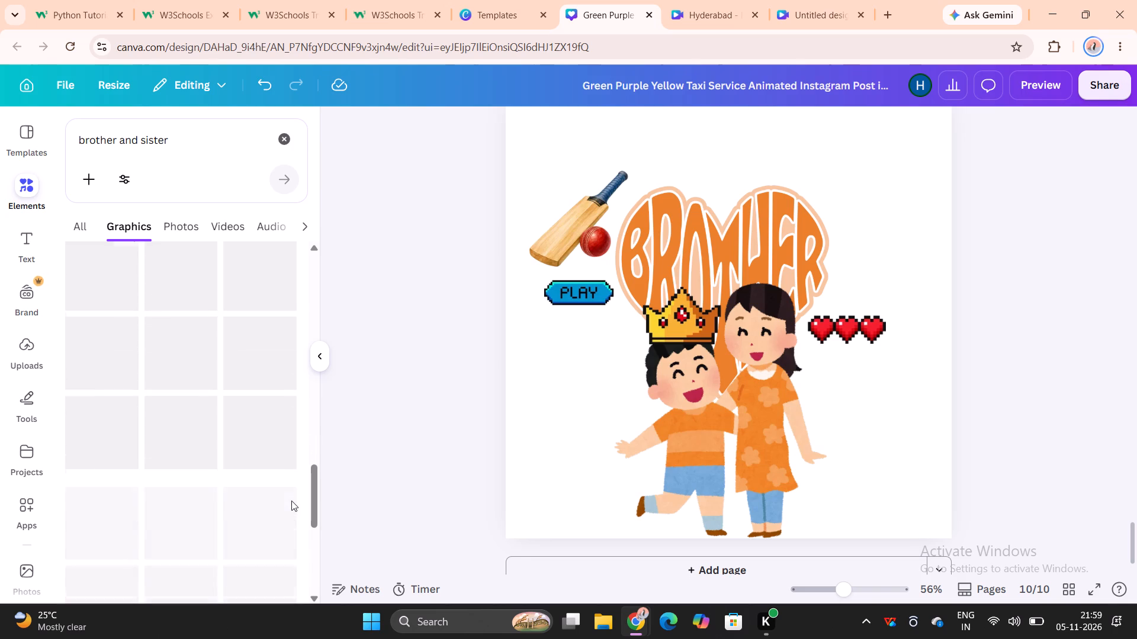
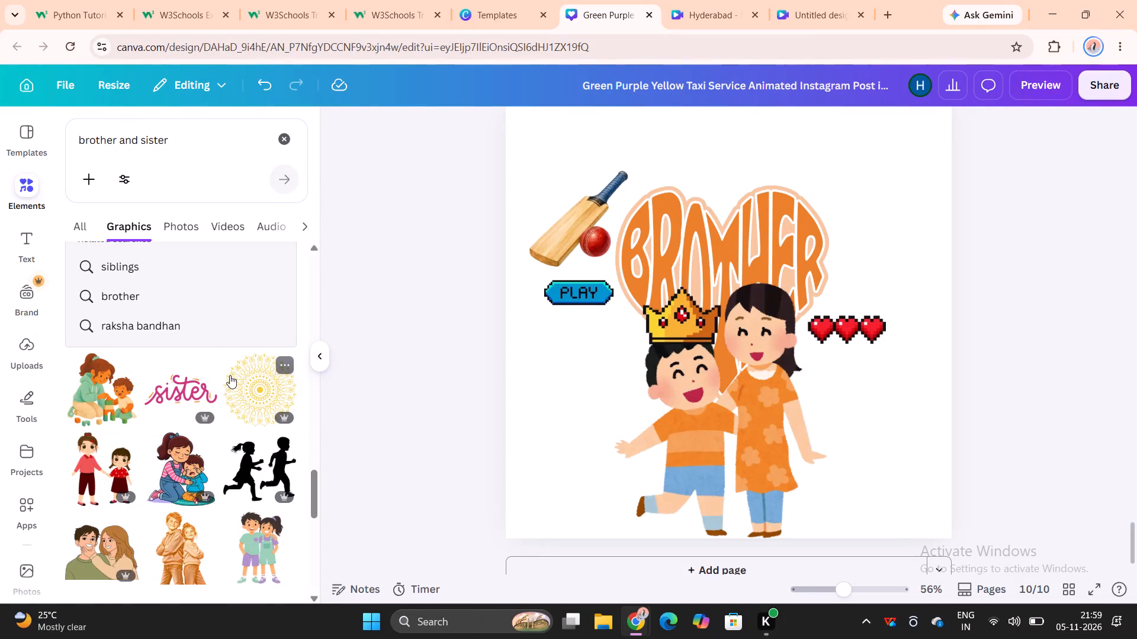
Replace the elements search with "toys" and show its graphics results.
click(284, 135)
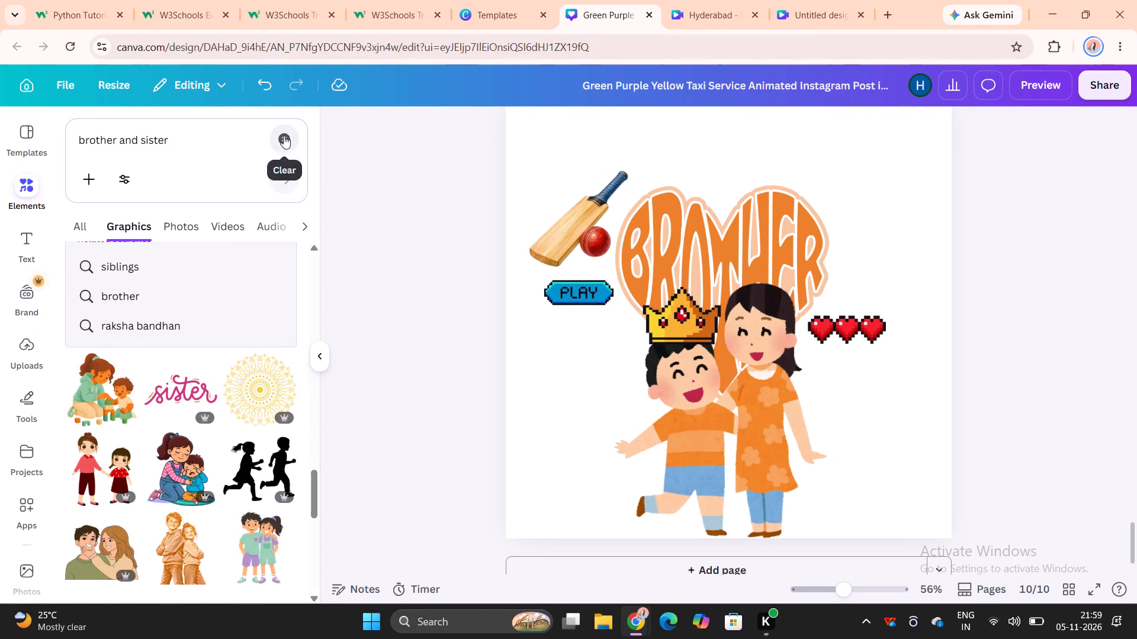
text(toys)
key(Return)
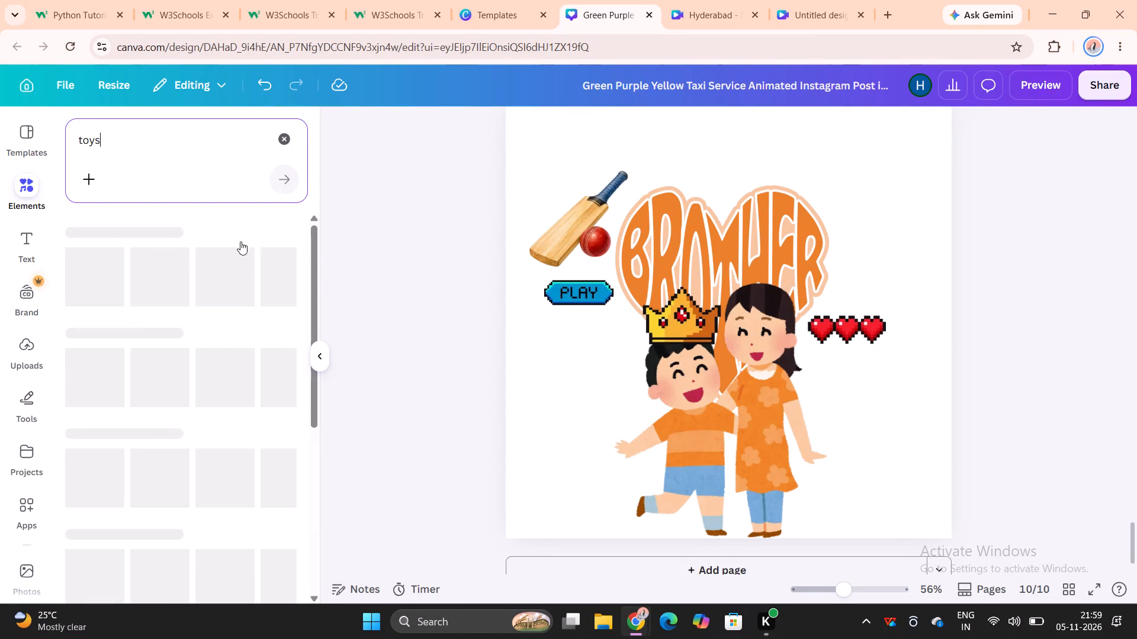
click(282, 263)
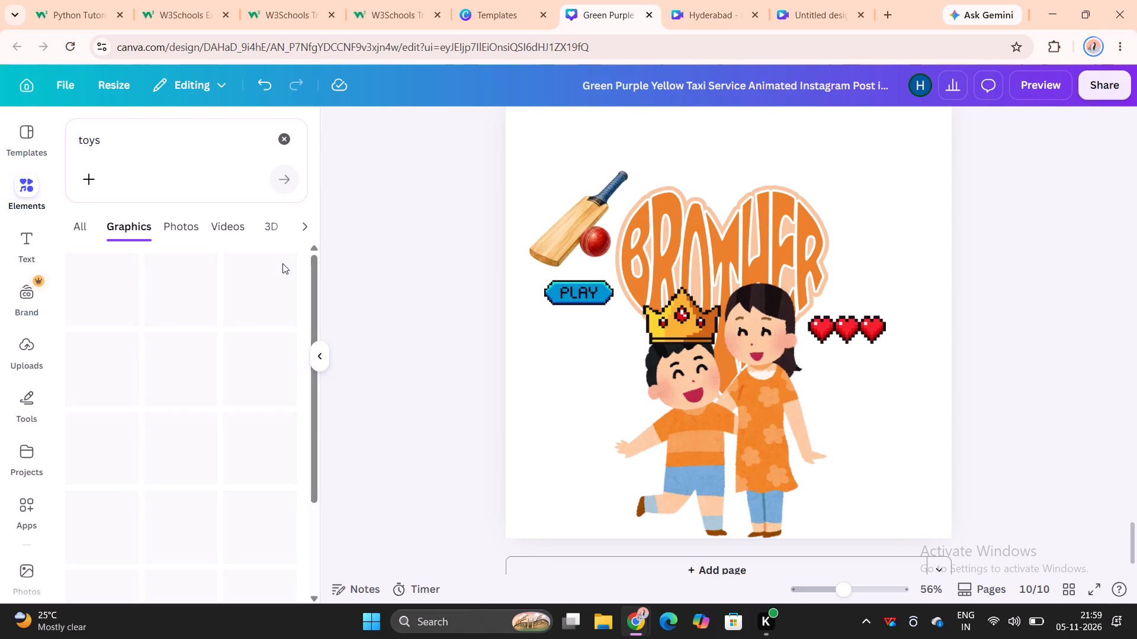
Add the four-balloon bunch graphic to page 10 and place it in the page's upper-right corner, partly past the edge.
scroll(244, 399, down, 2)
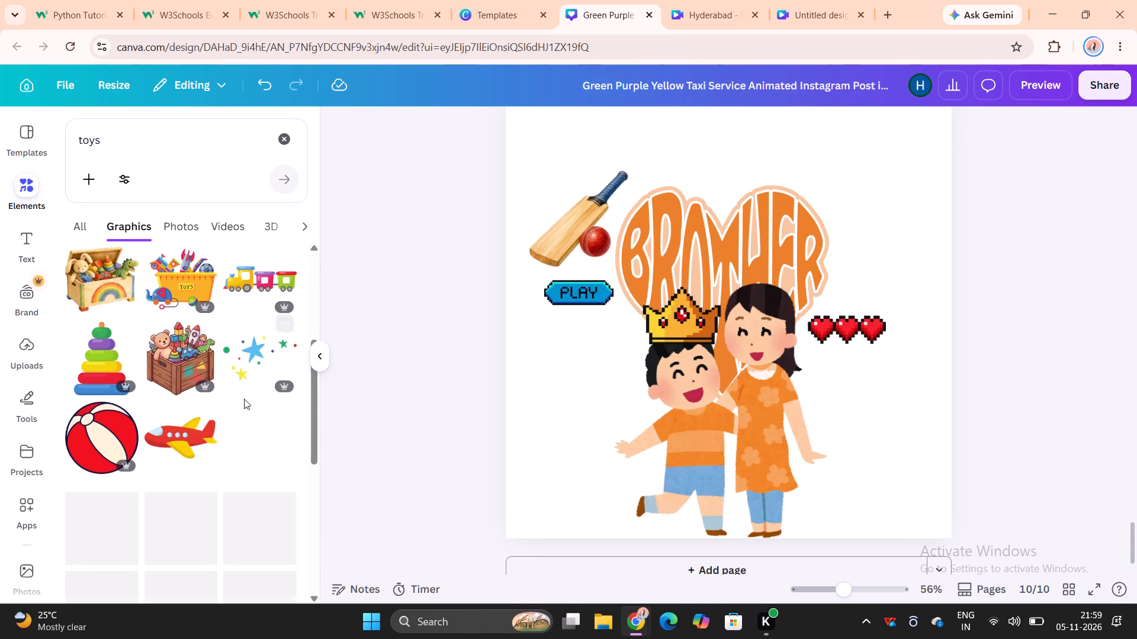
scroll(244, 399, down, 1)
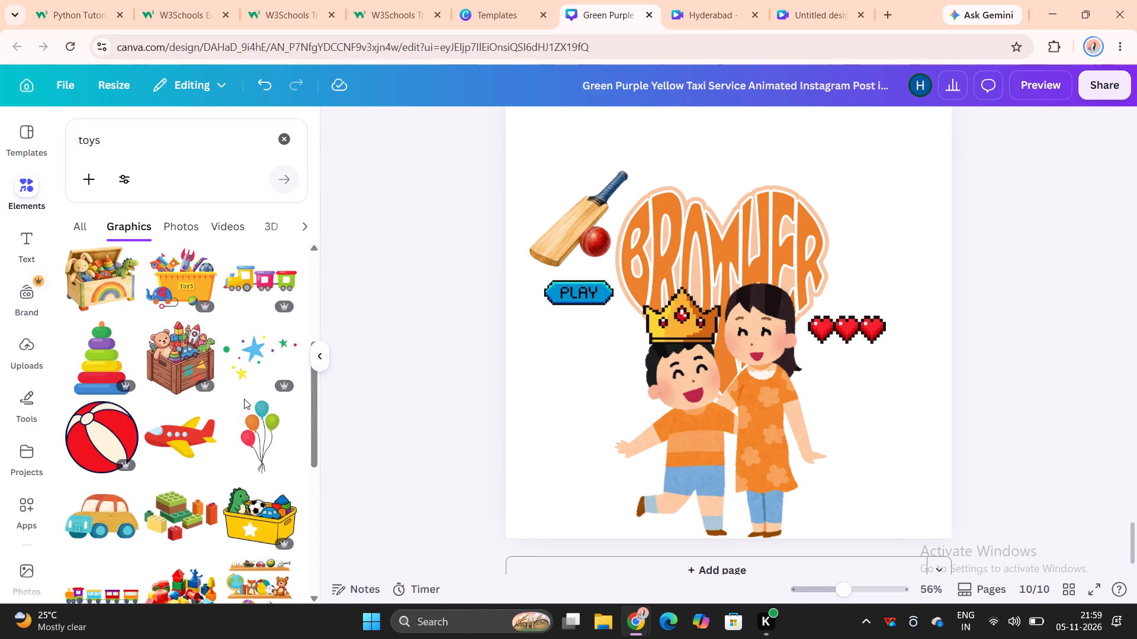
scroll(244, 399, down, 1)
click(264, 387)
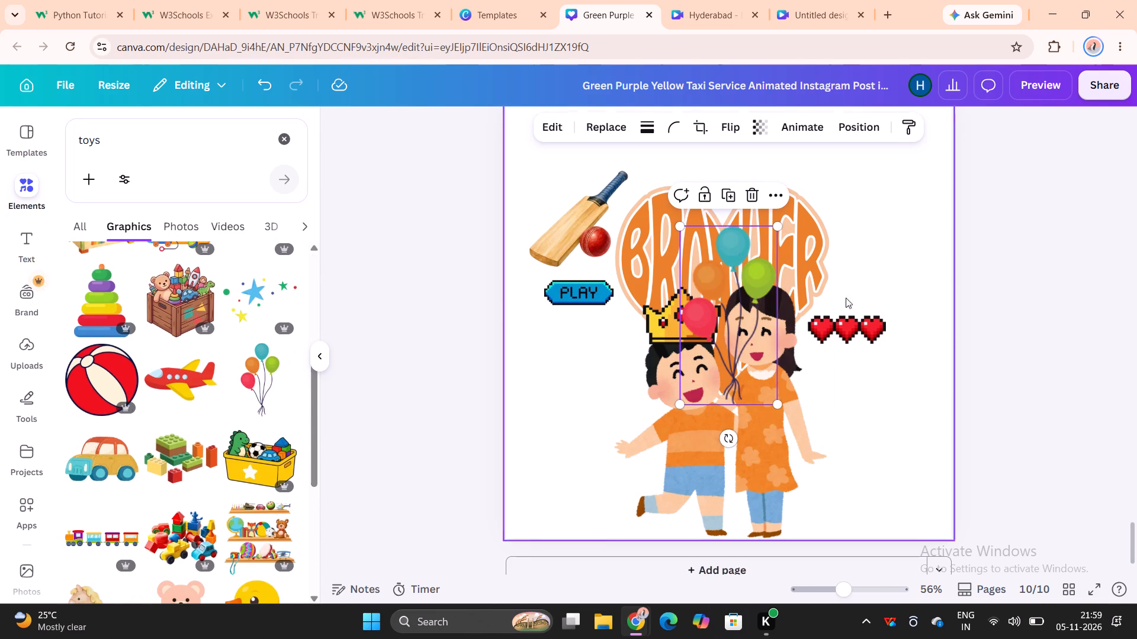
drag(712, 302, 904, 223)
click(1031, 277)
scroll(1031, 286, up, 3)
scroll(1031, 286, down, 1)
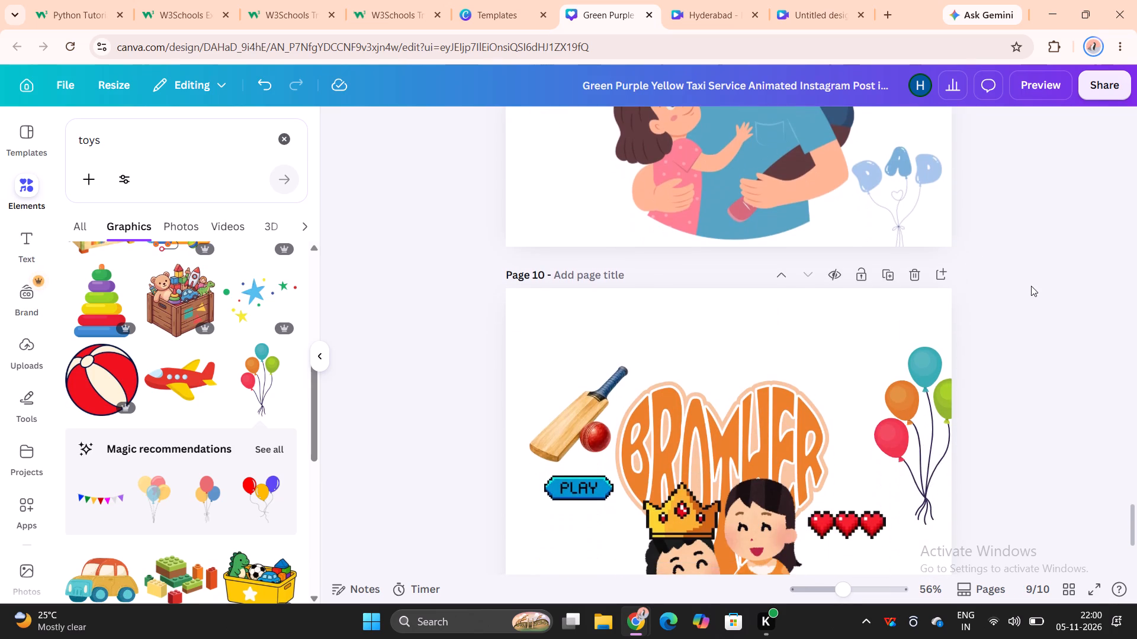
drag(914, 444, 929, 384)
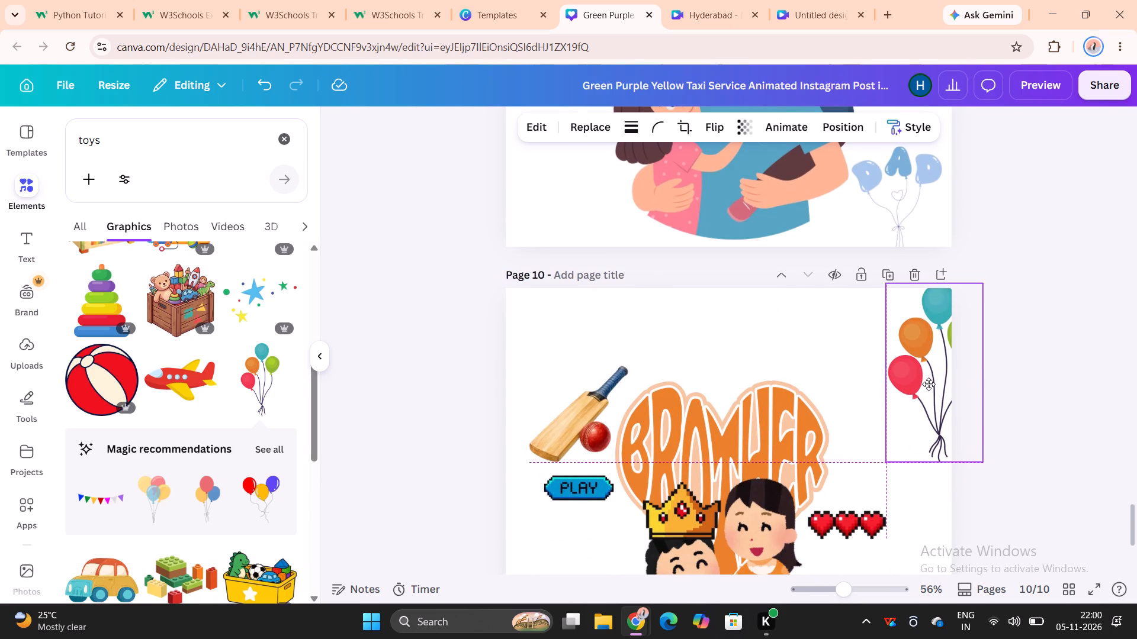
drag(929, 384, 929, 396)
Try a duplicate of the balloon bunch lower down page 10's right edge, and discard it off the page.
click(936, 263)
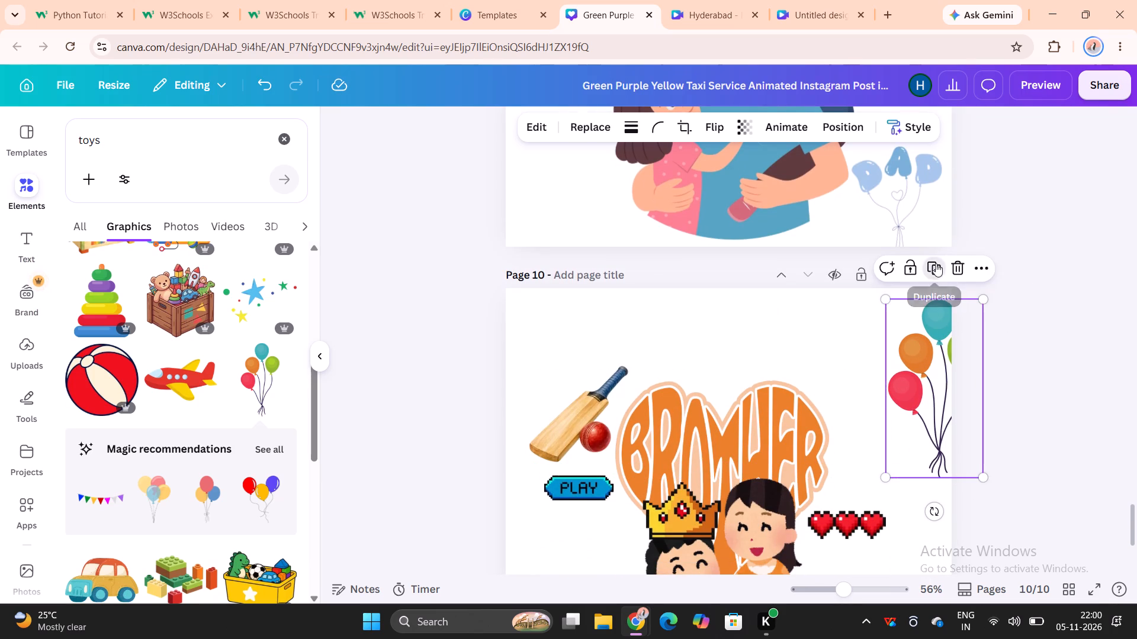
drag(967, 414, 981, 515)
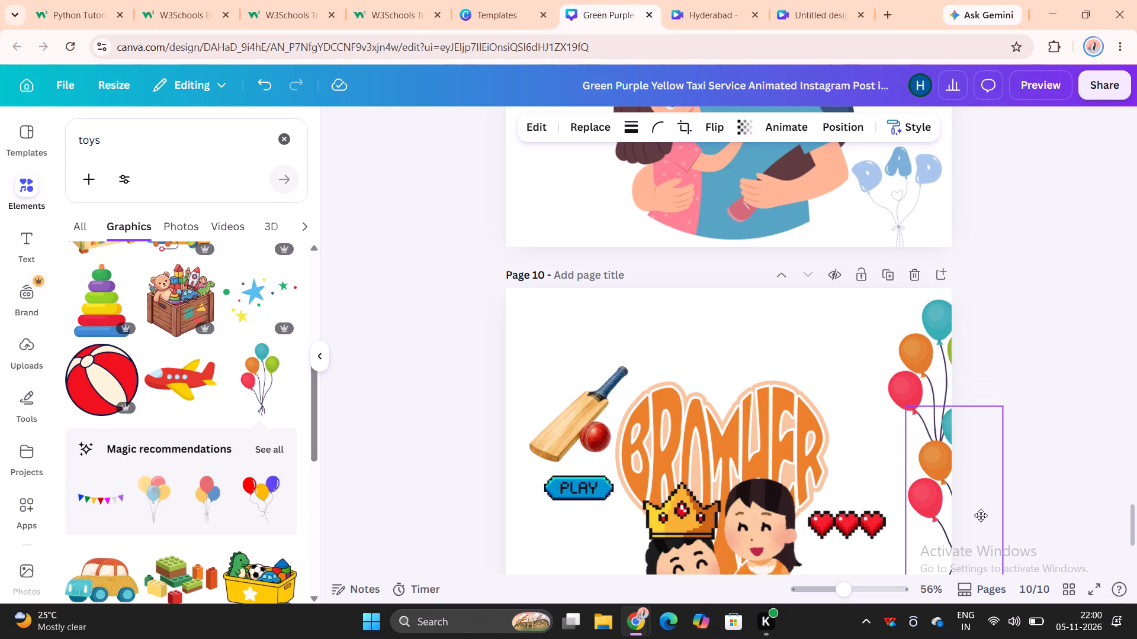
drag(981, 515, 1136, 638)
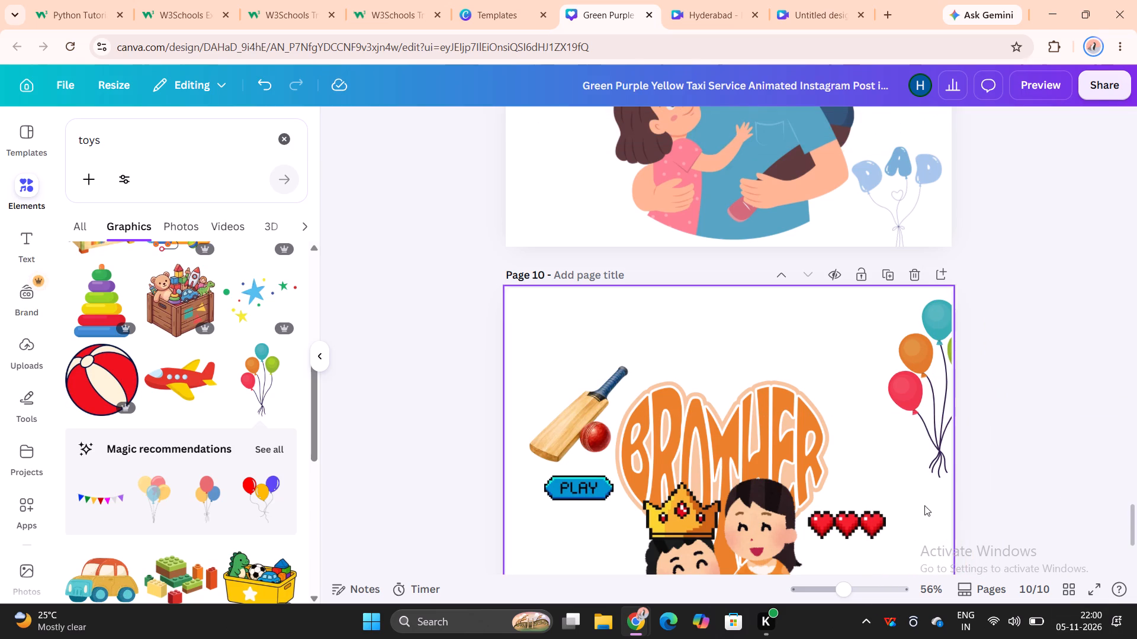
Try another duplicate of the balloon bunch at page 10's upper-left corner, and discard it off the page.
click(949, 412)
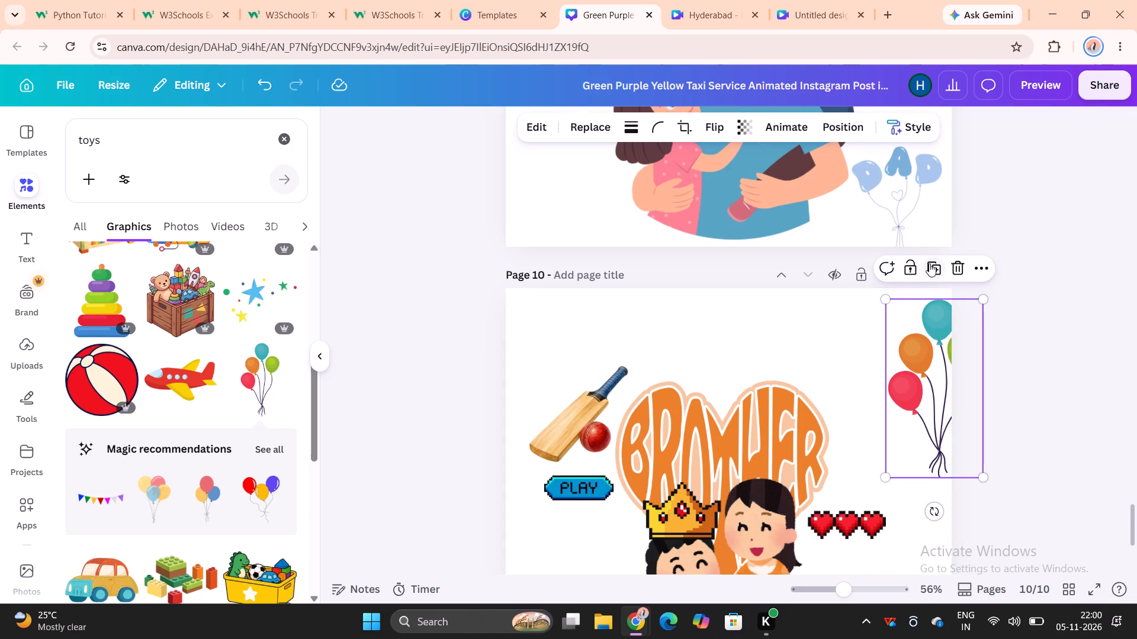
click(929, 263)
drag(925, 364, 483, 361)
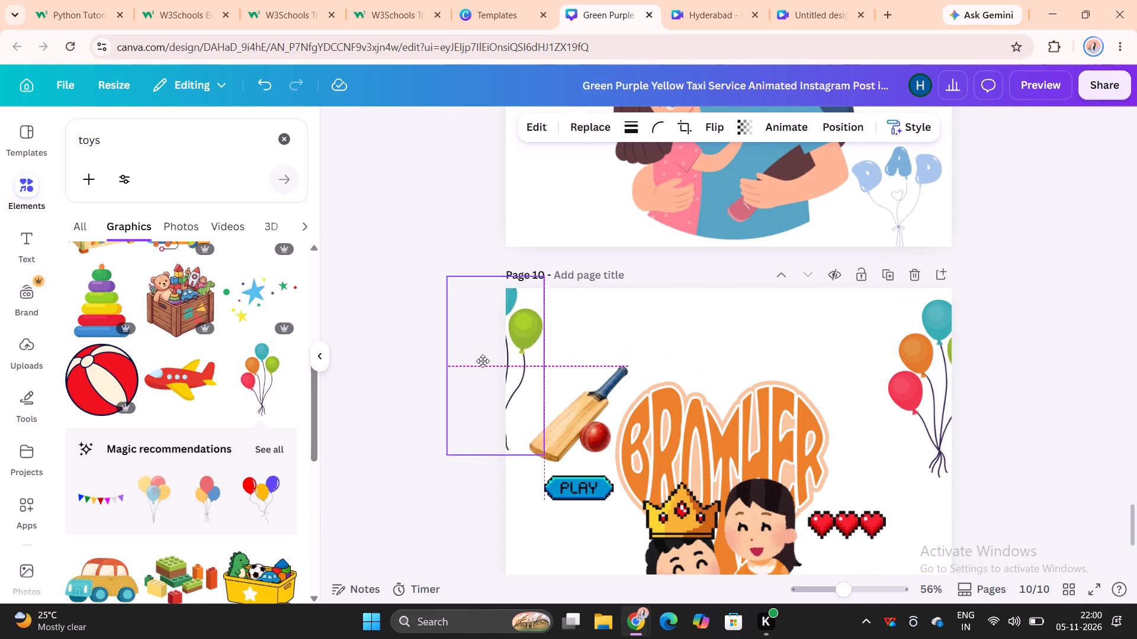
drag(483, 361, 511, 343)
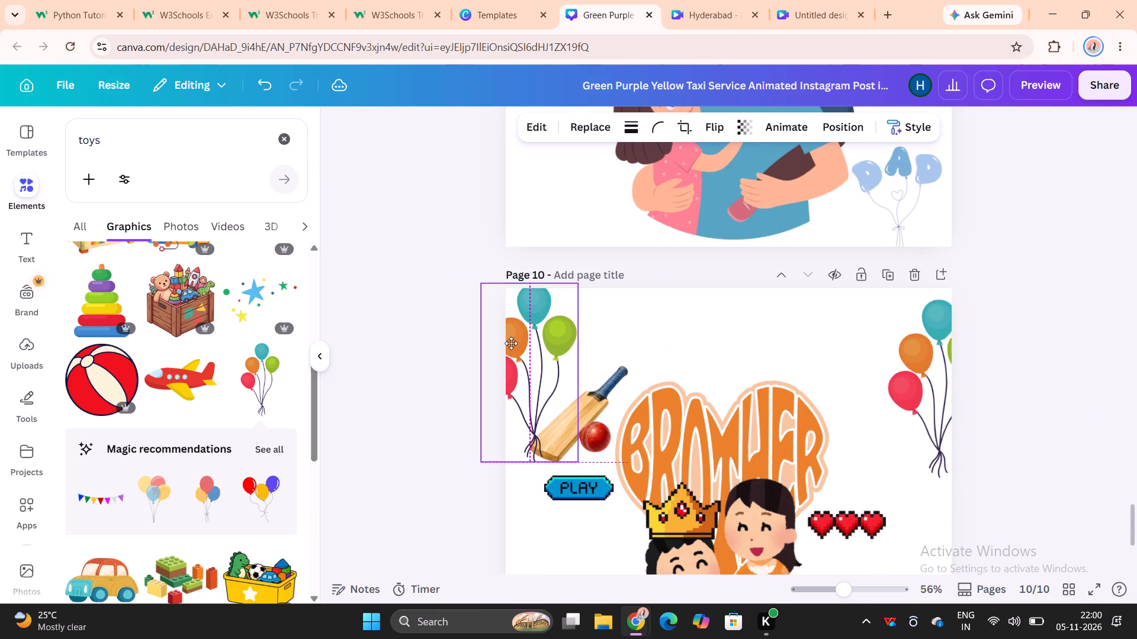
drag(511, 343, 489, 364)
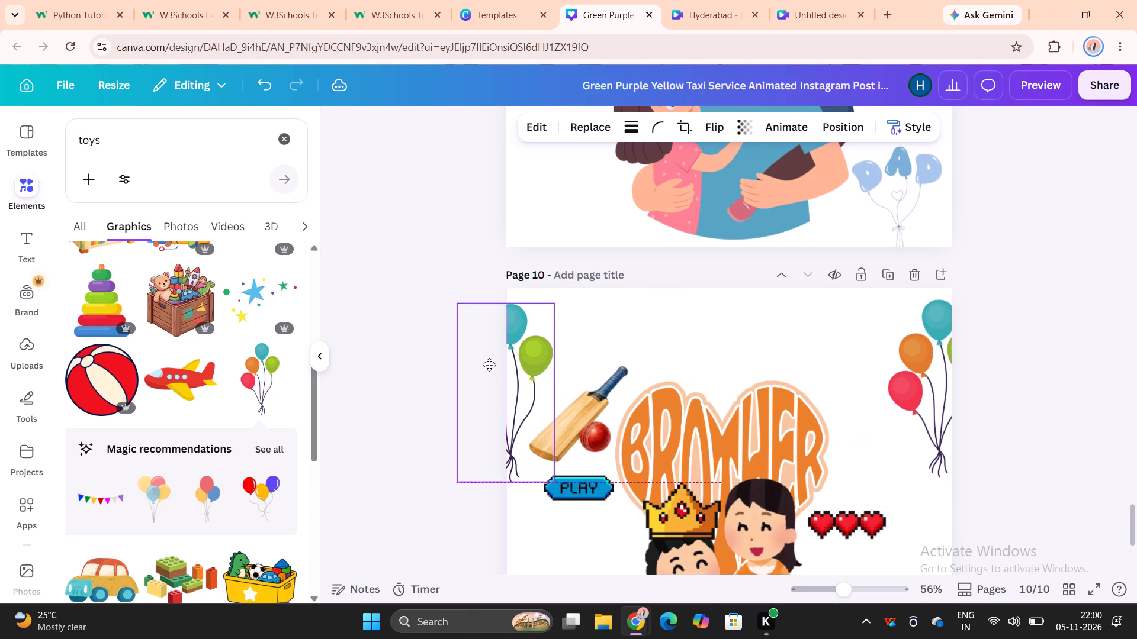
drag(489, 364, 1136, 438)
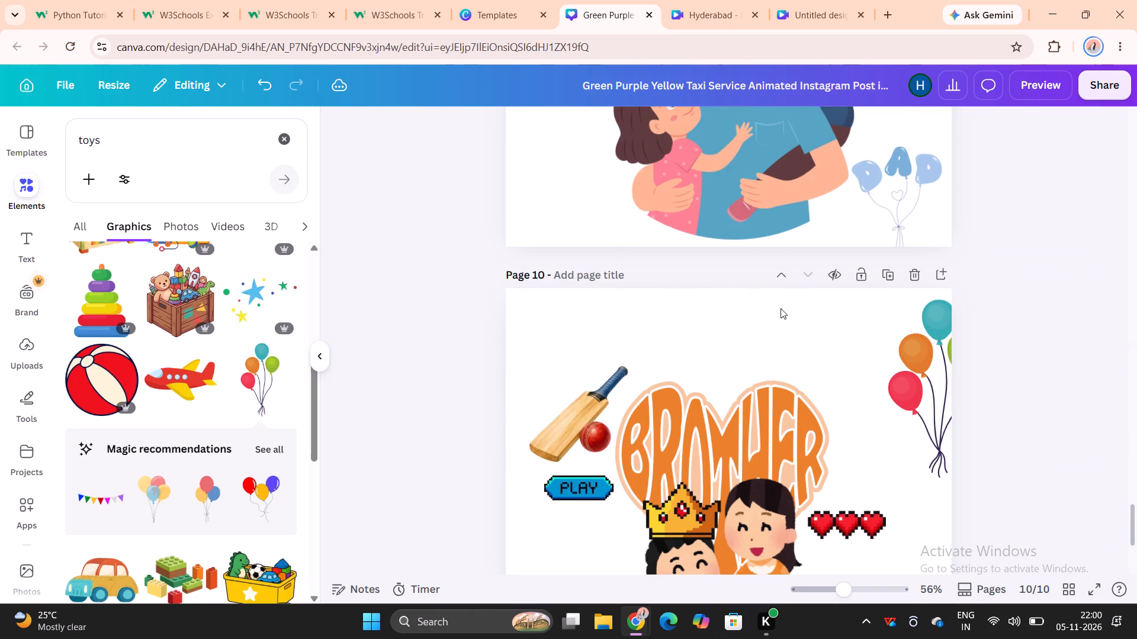
Add the green toy robot graphic, shrink it and place it beside the "BROTHER" lettering, above the three red pixel hearts.
scroll(168, 390, down, 3)
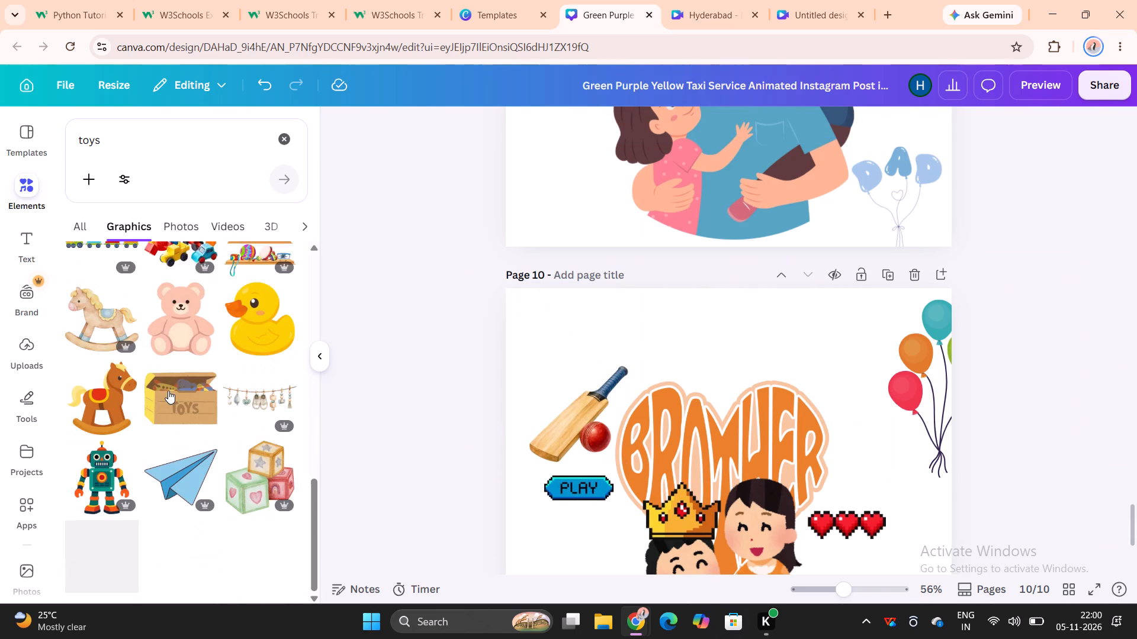
scroll(168, 390, down, 2)
click(79, 440)
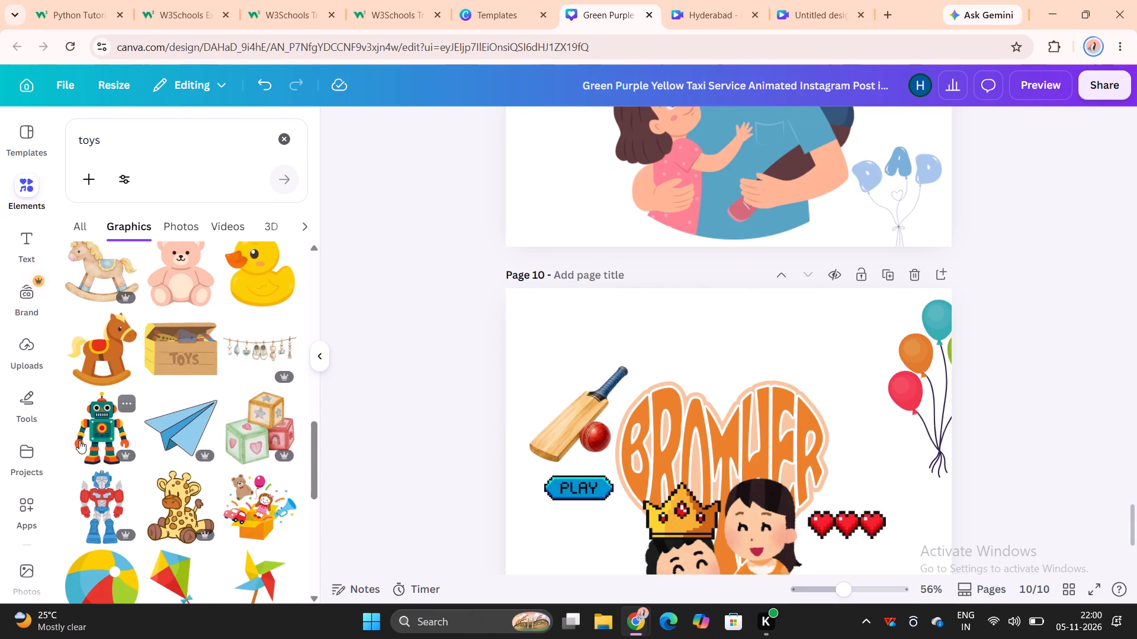
scroll(897, 478, down, 3)
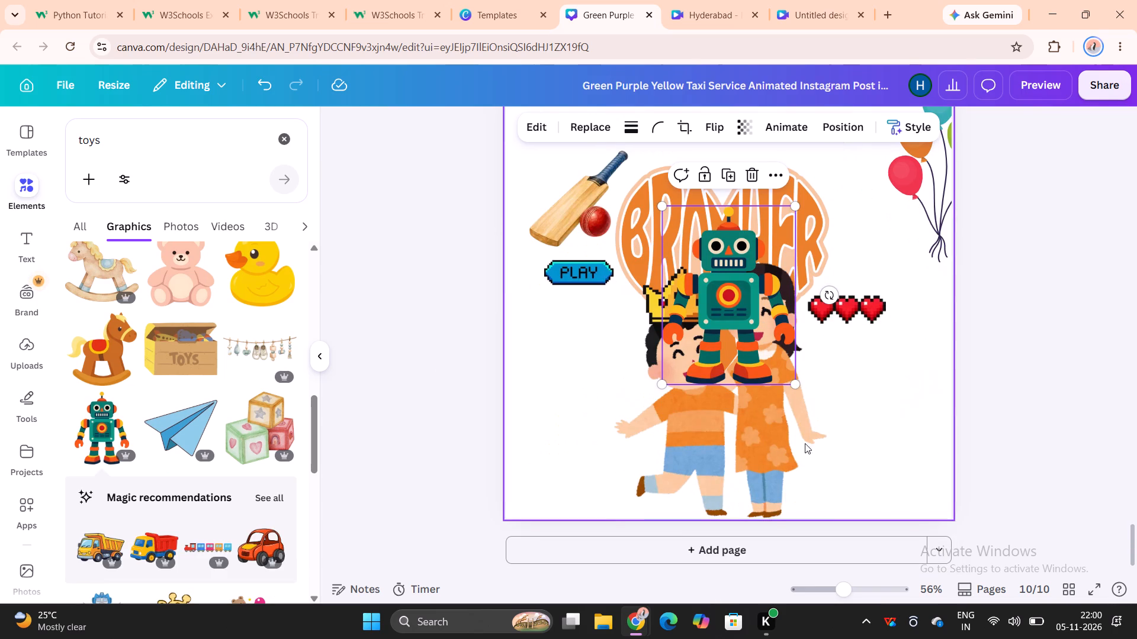
drag(794, 379, 742, 250)
scroll(1009, 311, up, 2)
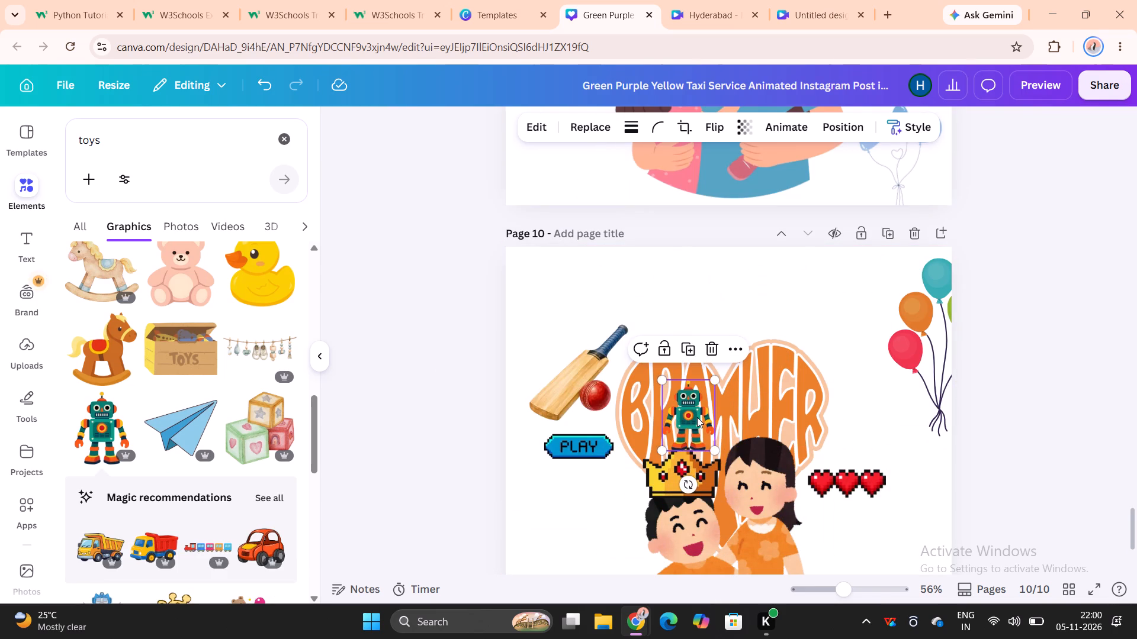
drag(697, 417, 869, 415)
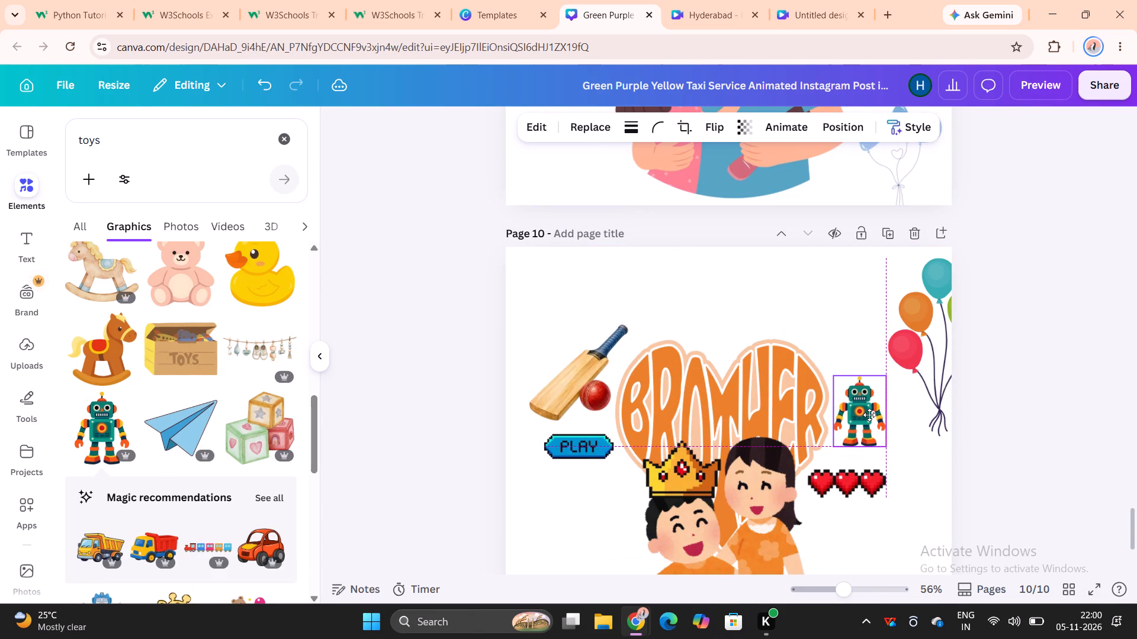
drag(869, 415, 869, 419)
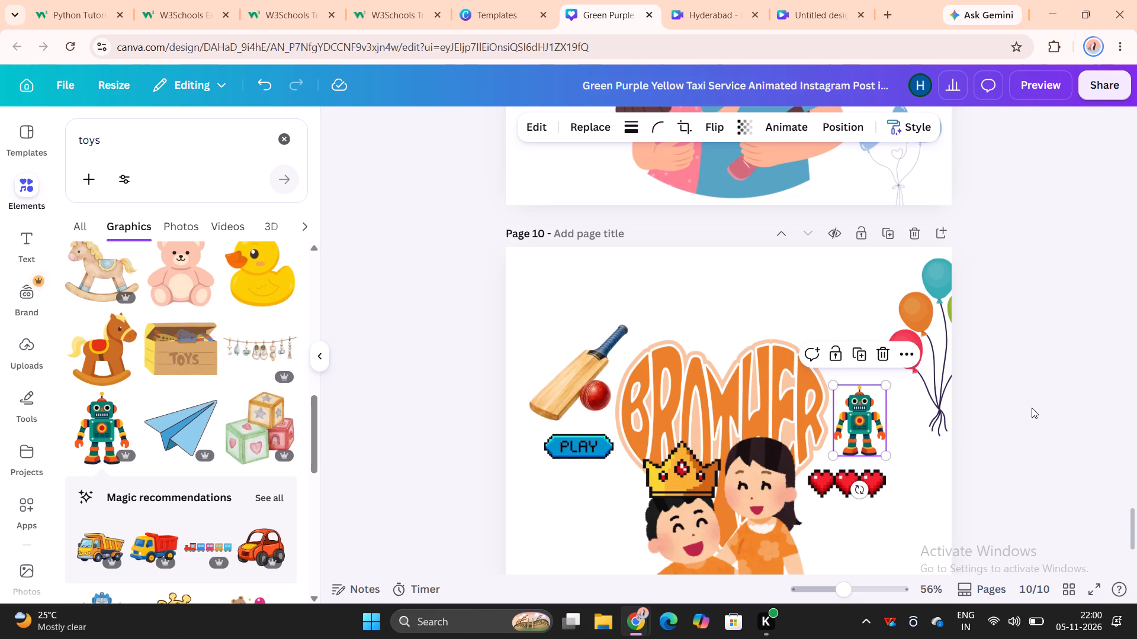
click(1032, 408)
Add the colourful five-part toy train graphic, shrink it and place it just above the left half of the "BROTHER" lettering.
scroll(224, 443, down, 2)
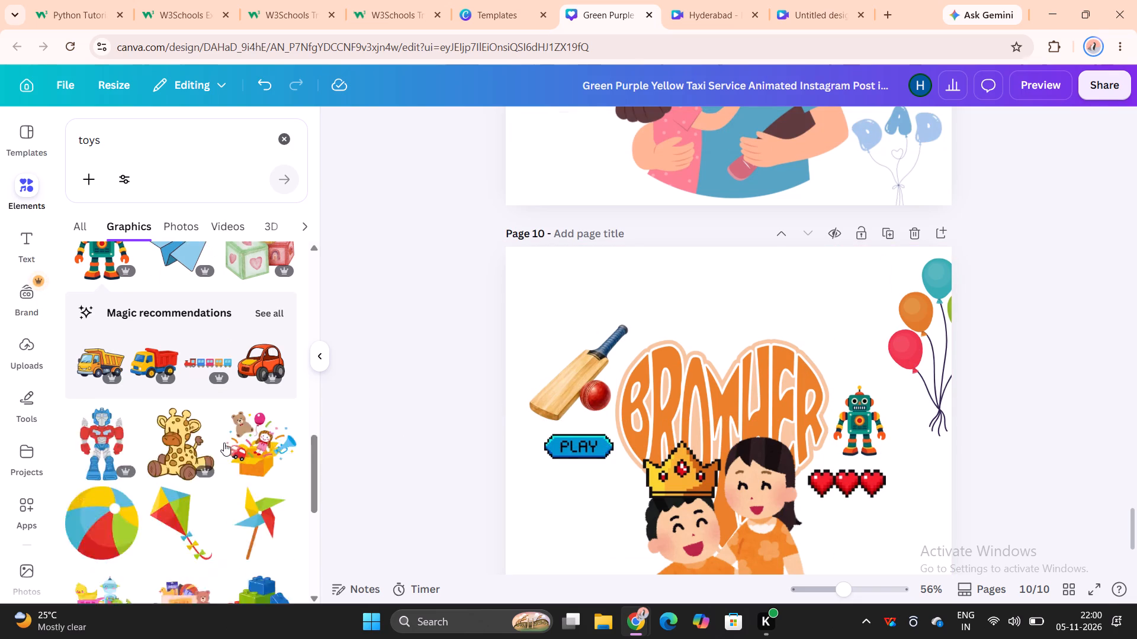
scroll(224, 443, down, 1)
scroll(126, 433, down, 1)
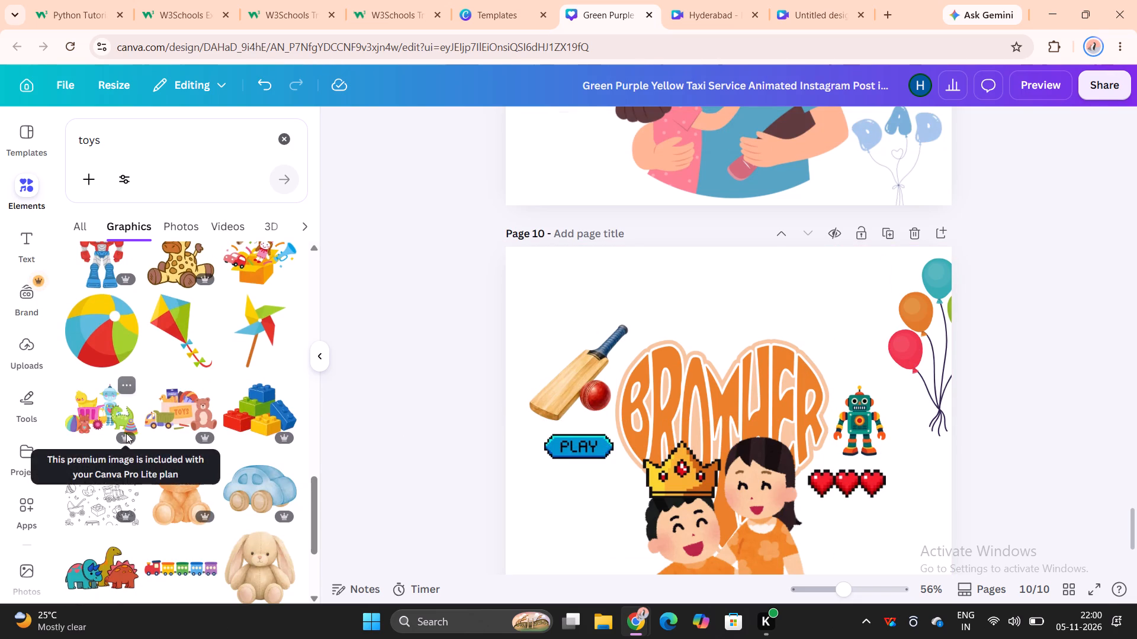
scroll(126, 433, down, 1)
click(158, 457)
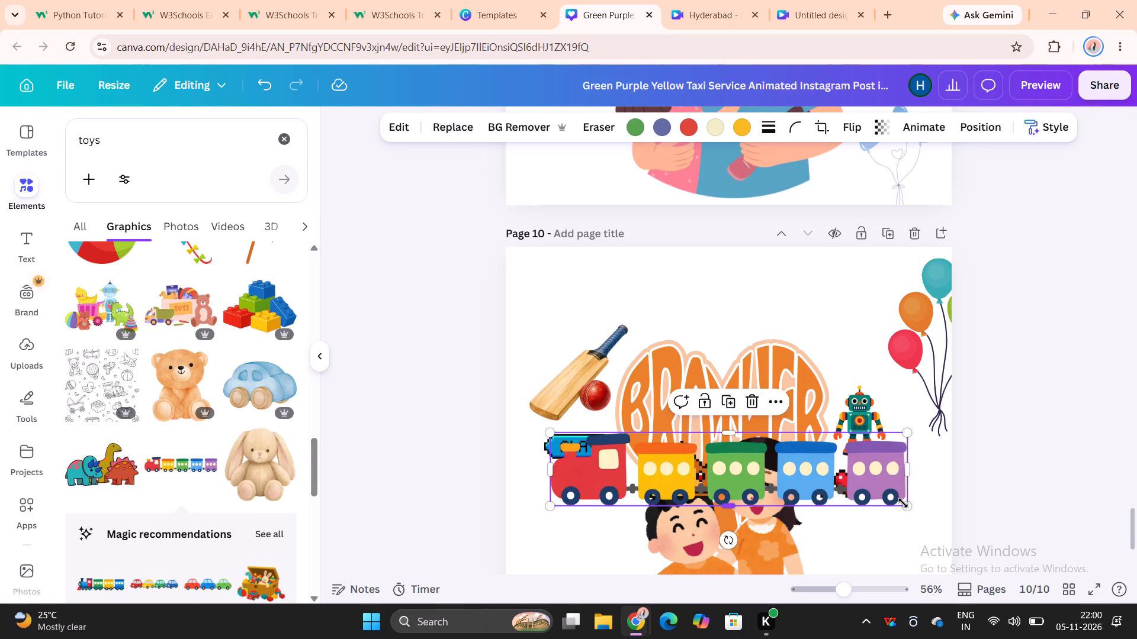
drag(902, 503, 648, 448)
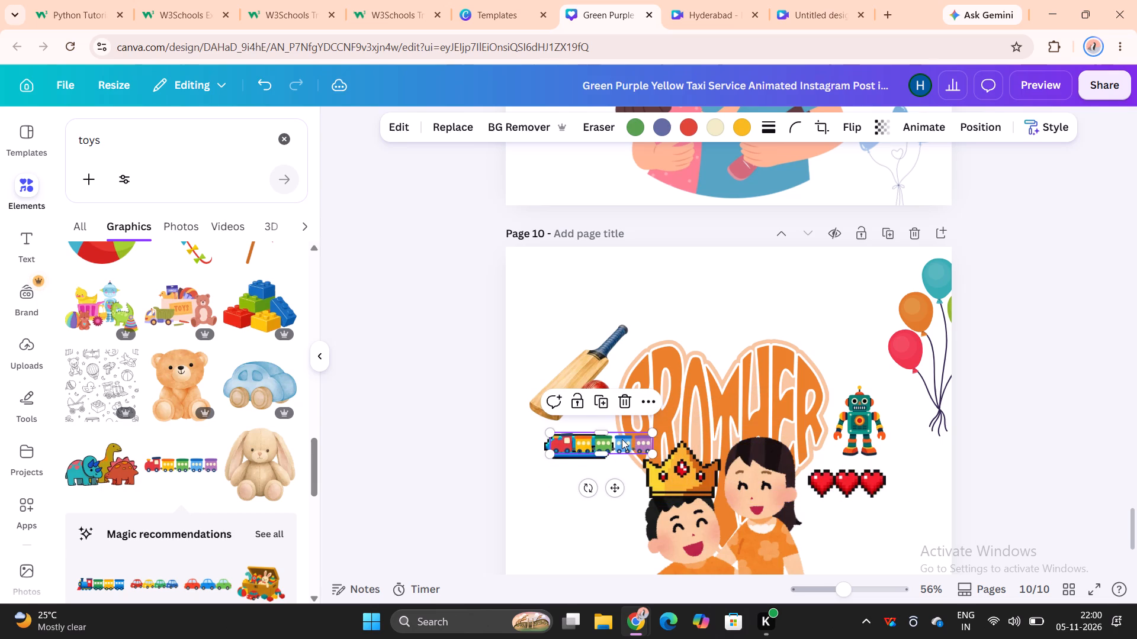
drag(622, 439, 712, 318)
click(398, 330)
Add the pink octopus toy graphic, shrink it and place it above the robot, between the "BROTHER" lettering and the balloons.
scroll(398, 330, down, 2)
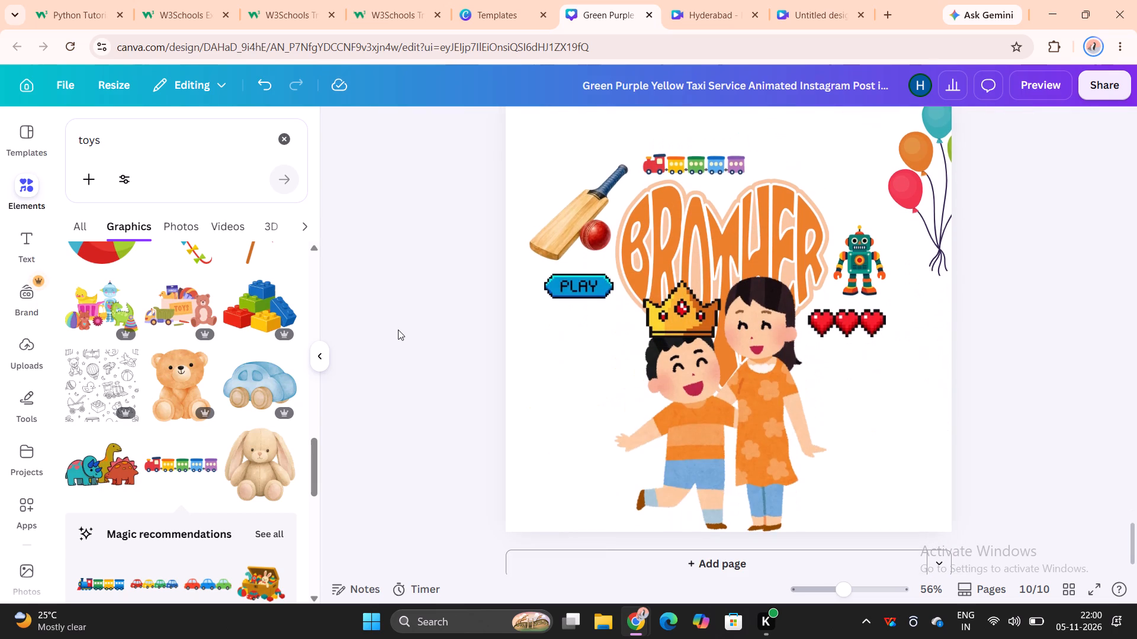
scroll(51, 351, down, 3)
scroll(160, 411, down, 7)
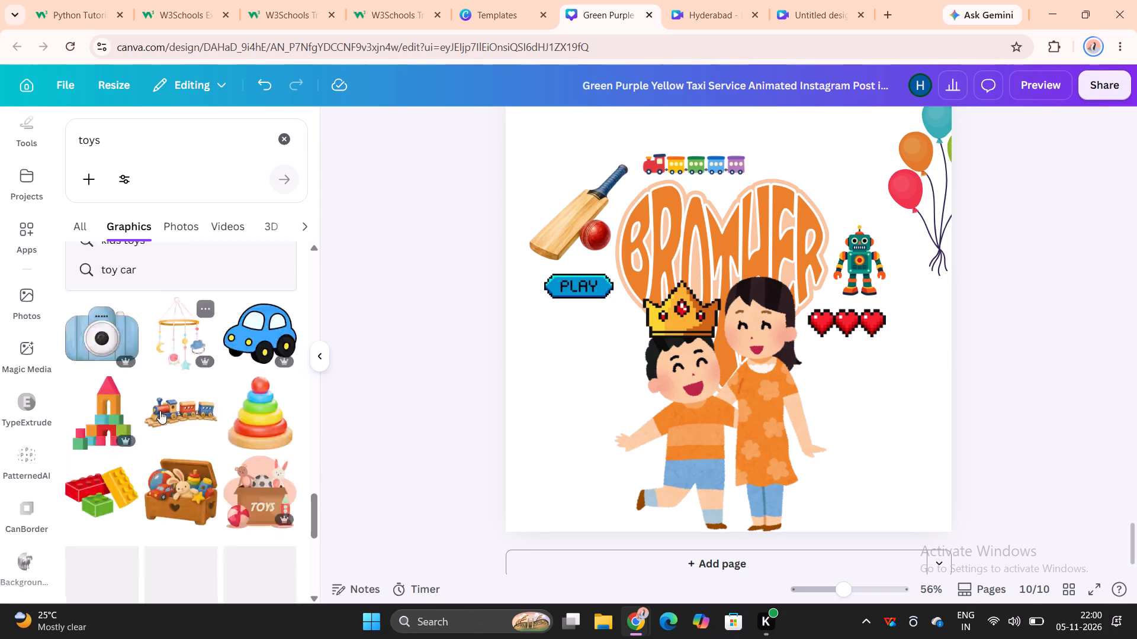
scroll(160, 411, down, 3)
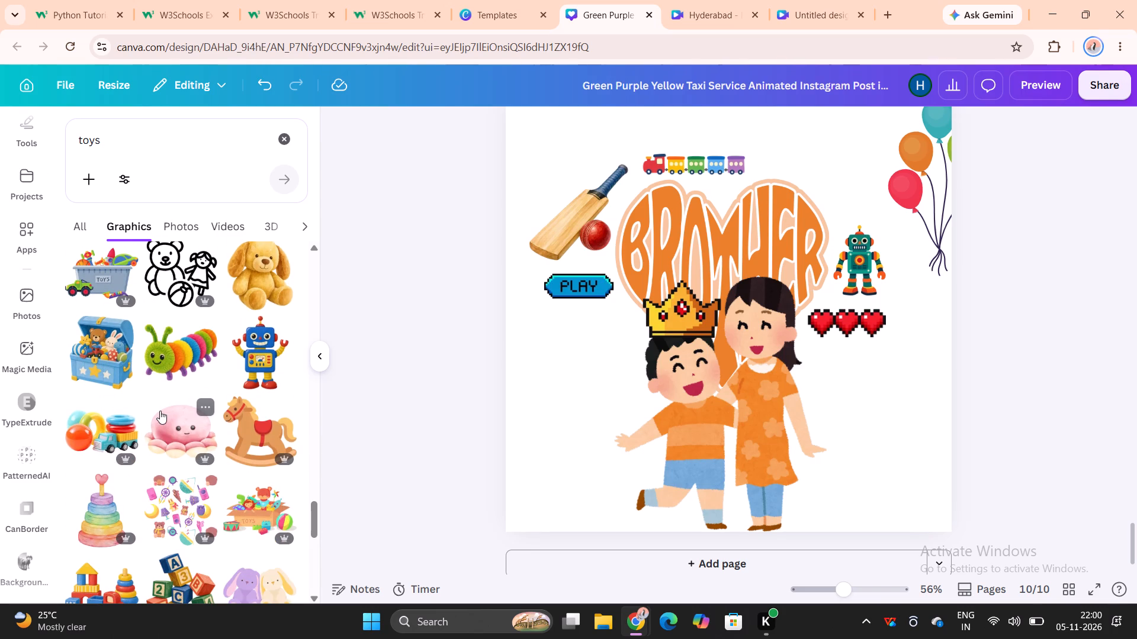
click(160, 411)
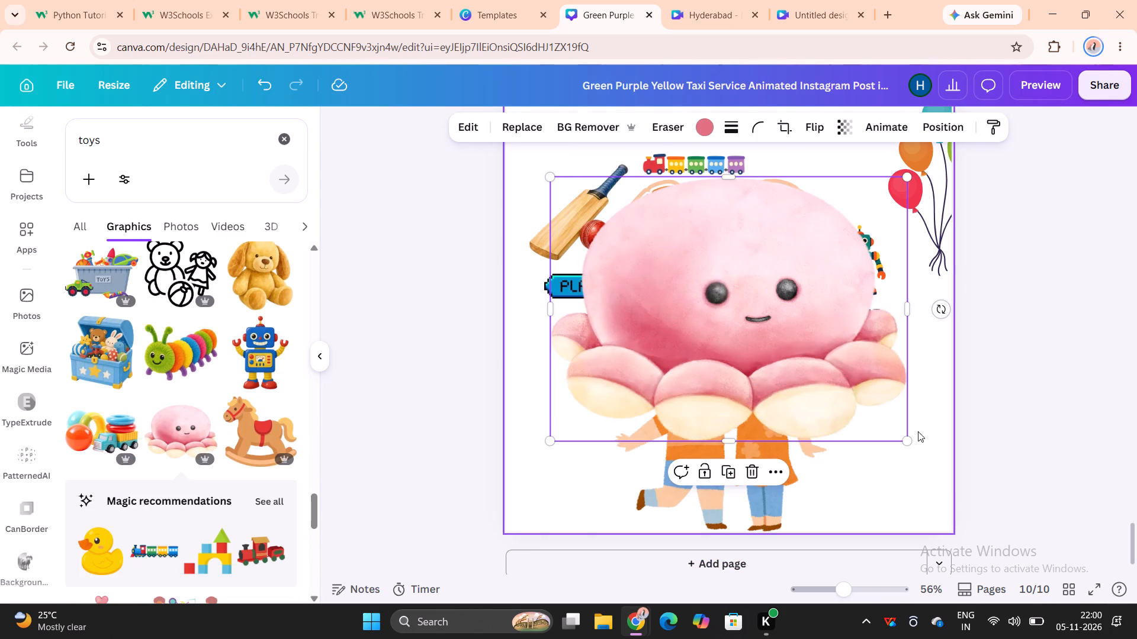
drag(909, 437, 648, 240)
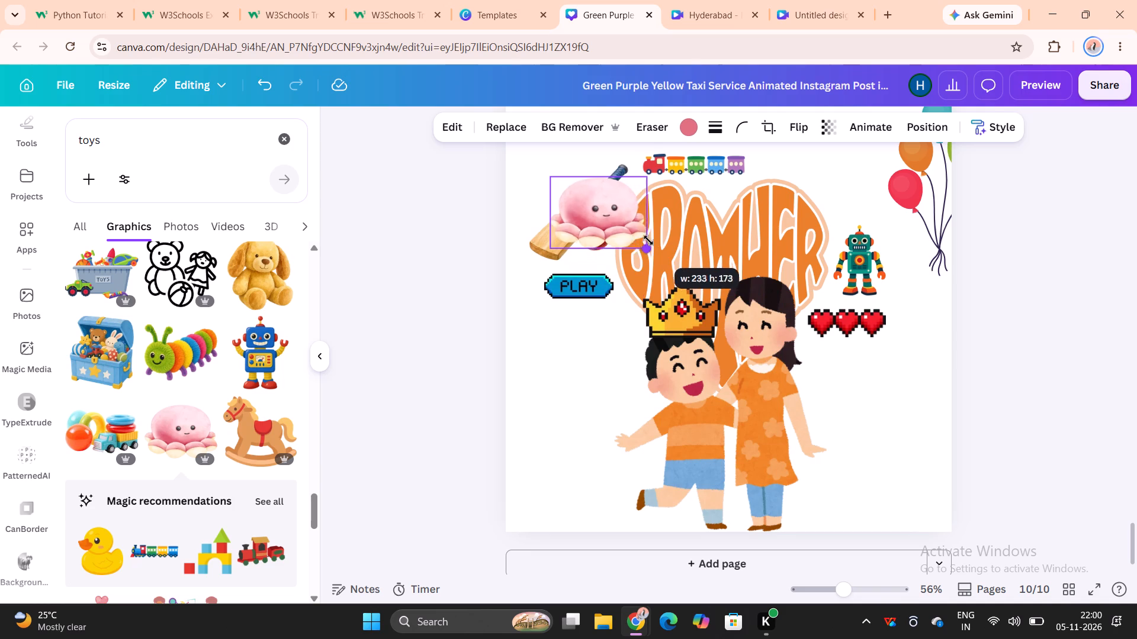
drag(648, 240, 631, 225)
drag(608, 211, 844, 176)
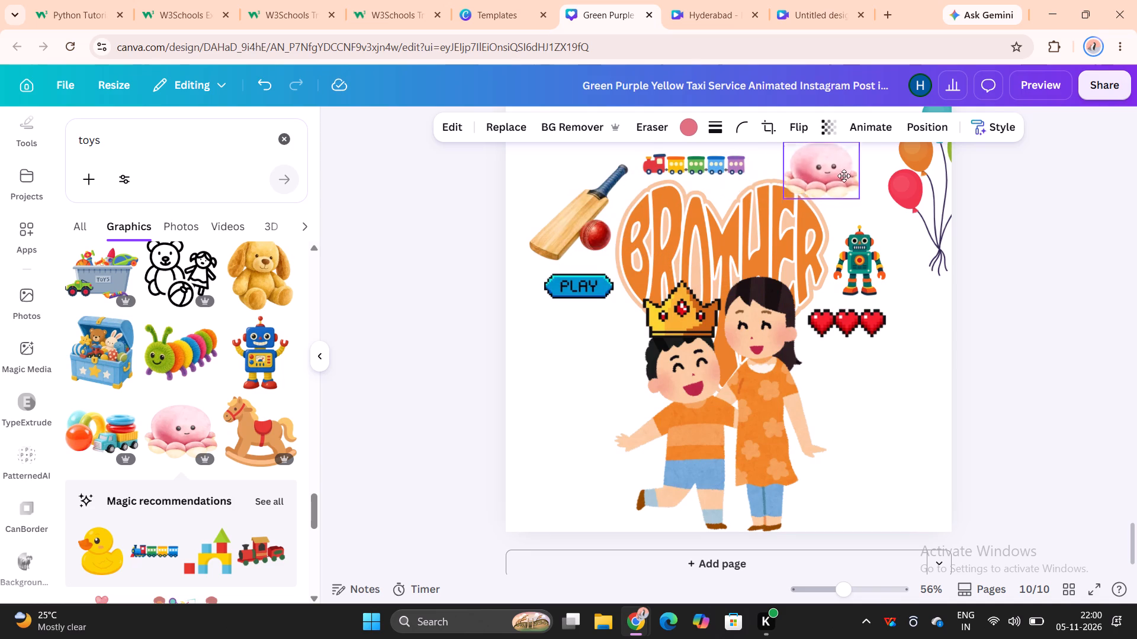
drag(844, 176, 863, 189)
click(990, 246)
Check the decorated page 10 and add a new blank page after it.
scroll(990, 246, up, 2)
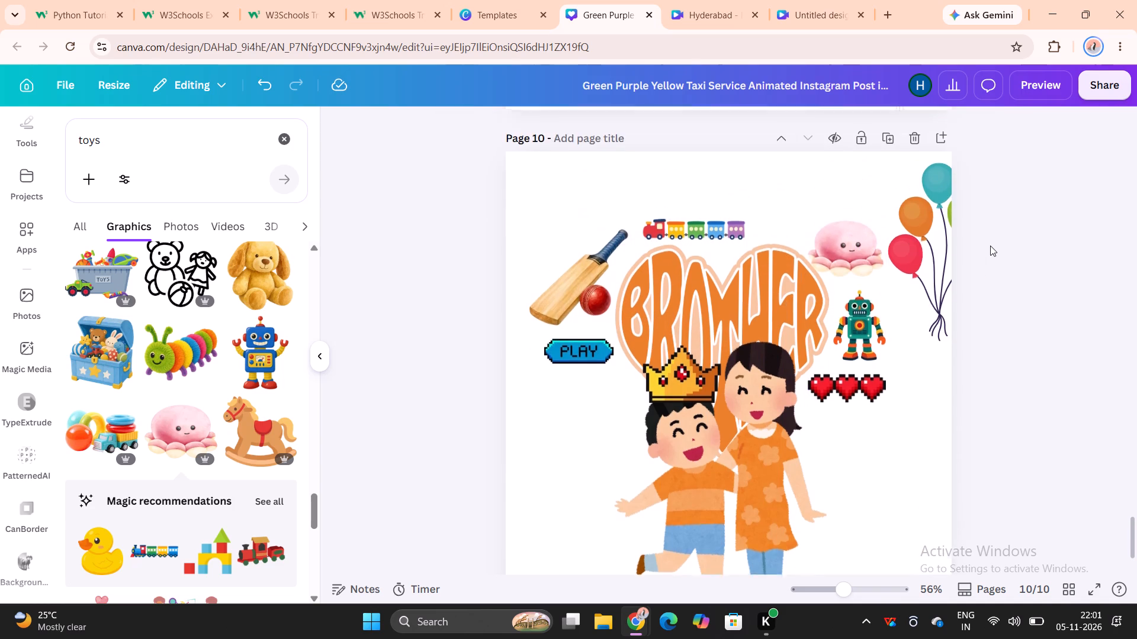
scroll(990, 246, up, 2)
scroll(990, 246, down, 3)
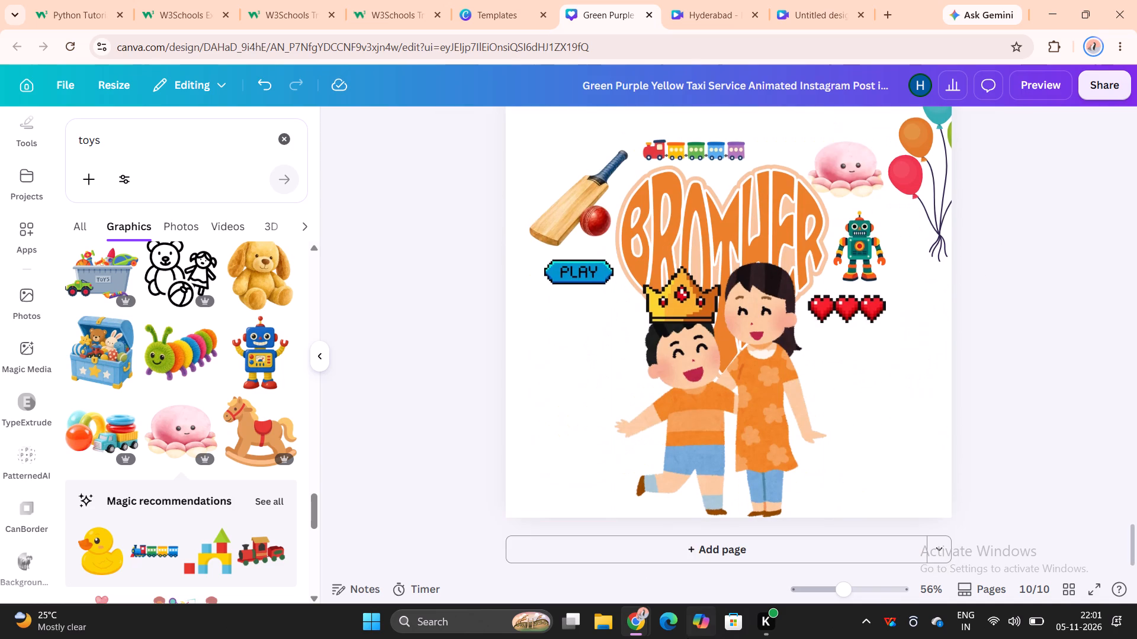
click(794, 554)
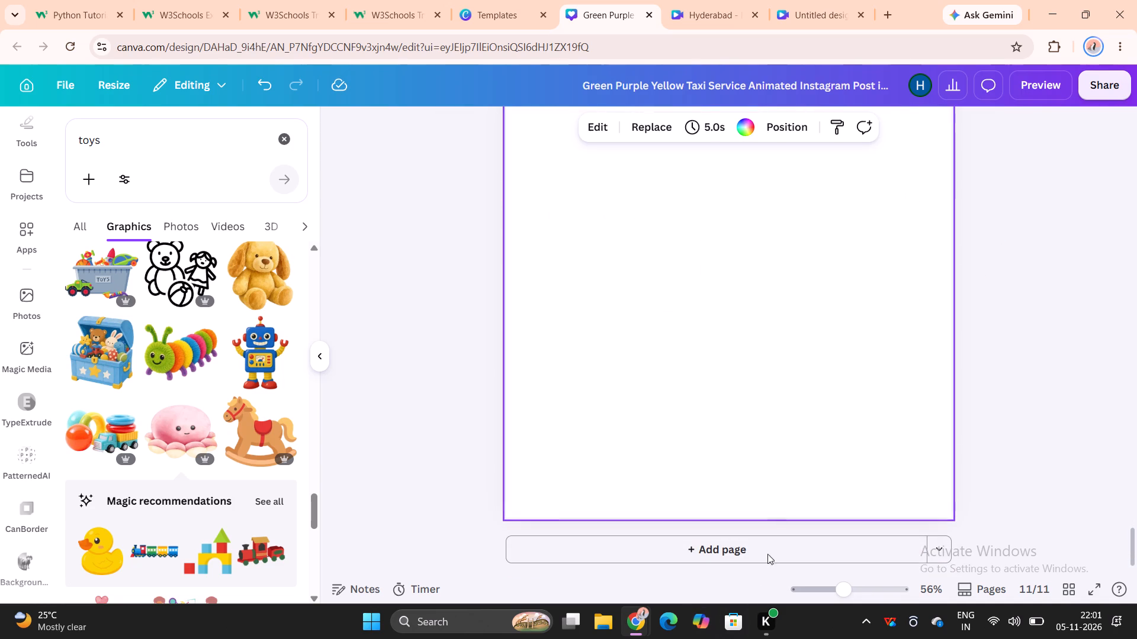